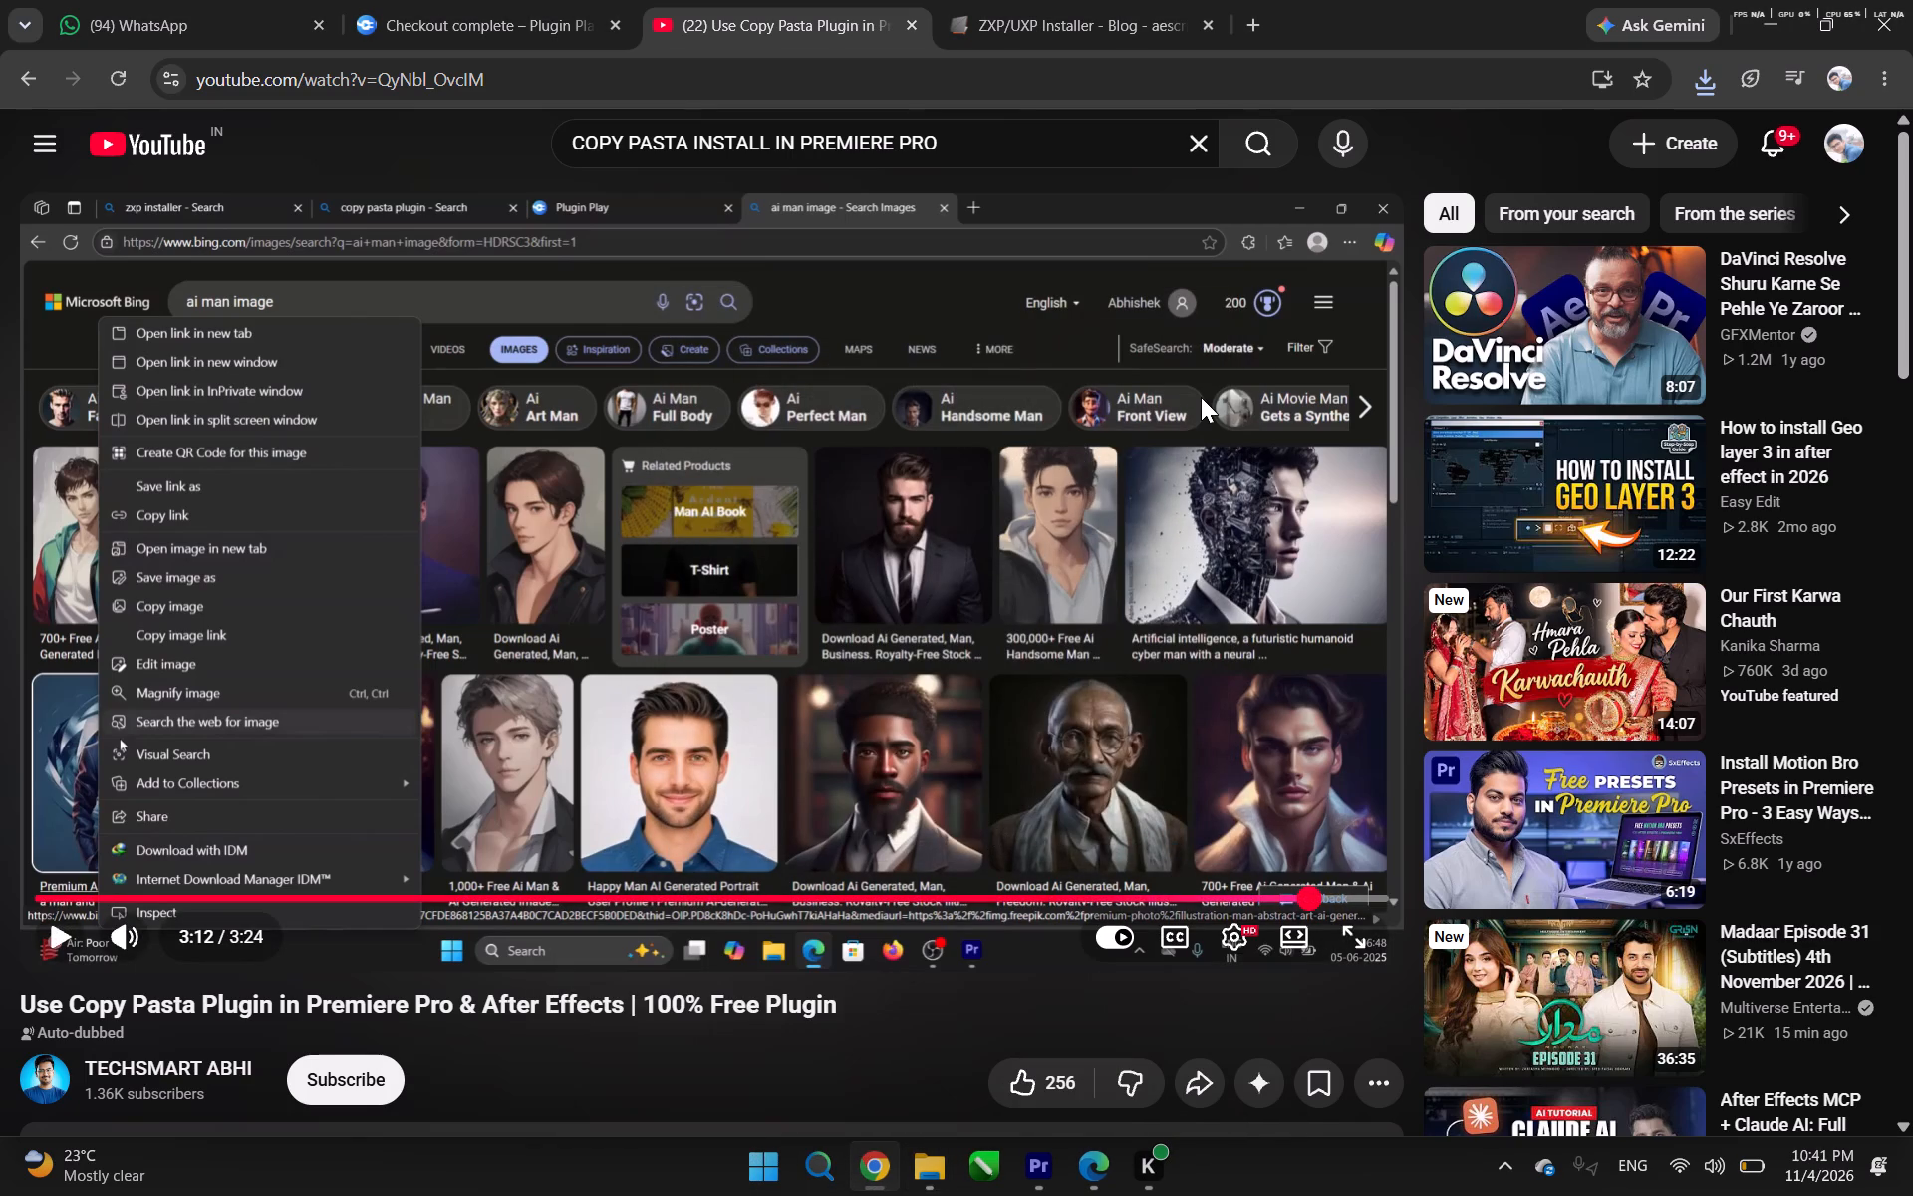
# Cancel and close the aescripts + aeplugins desktop apps setup in place of uninstalling.
pyautogui.click(1773, 18)
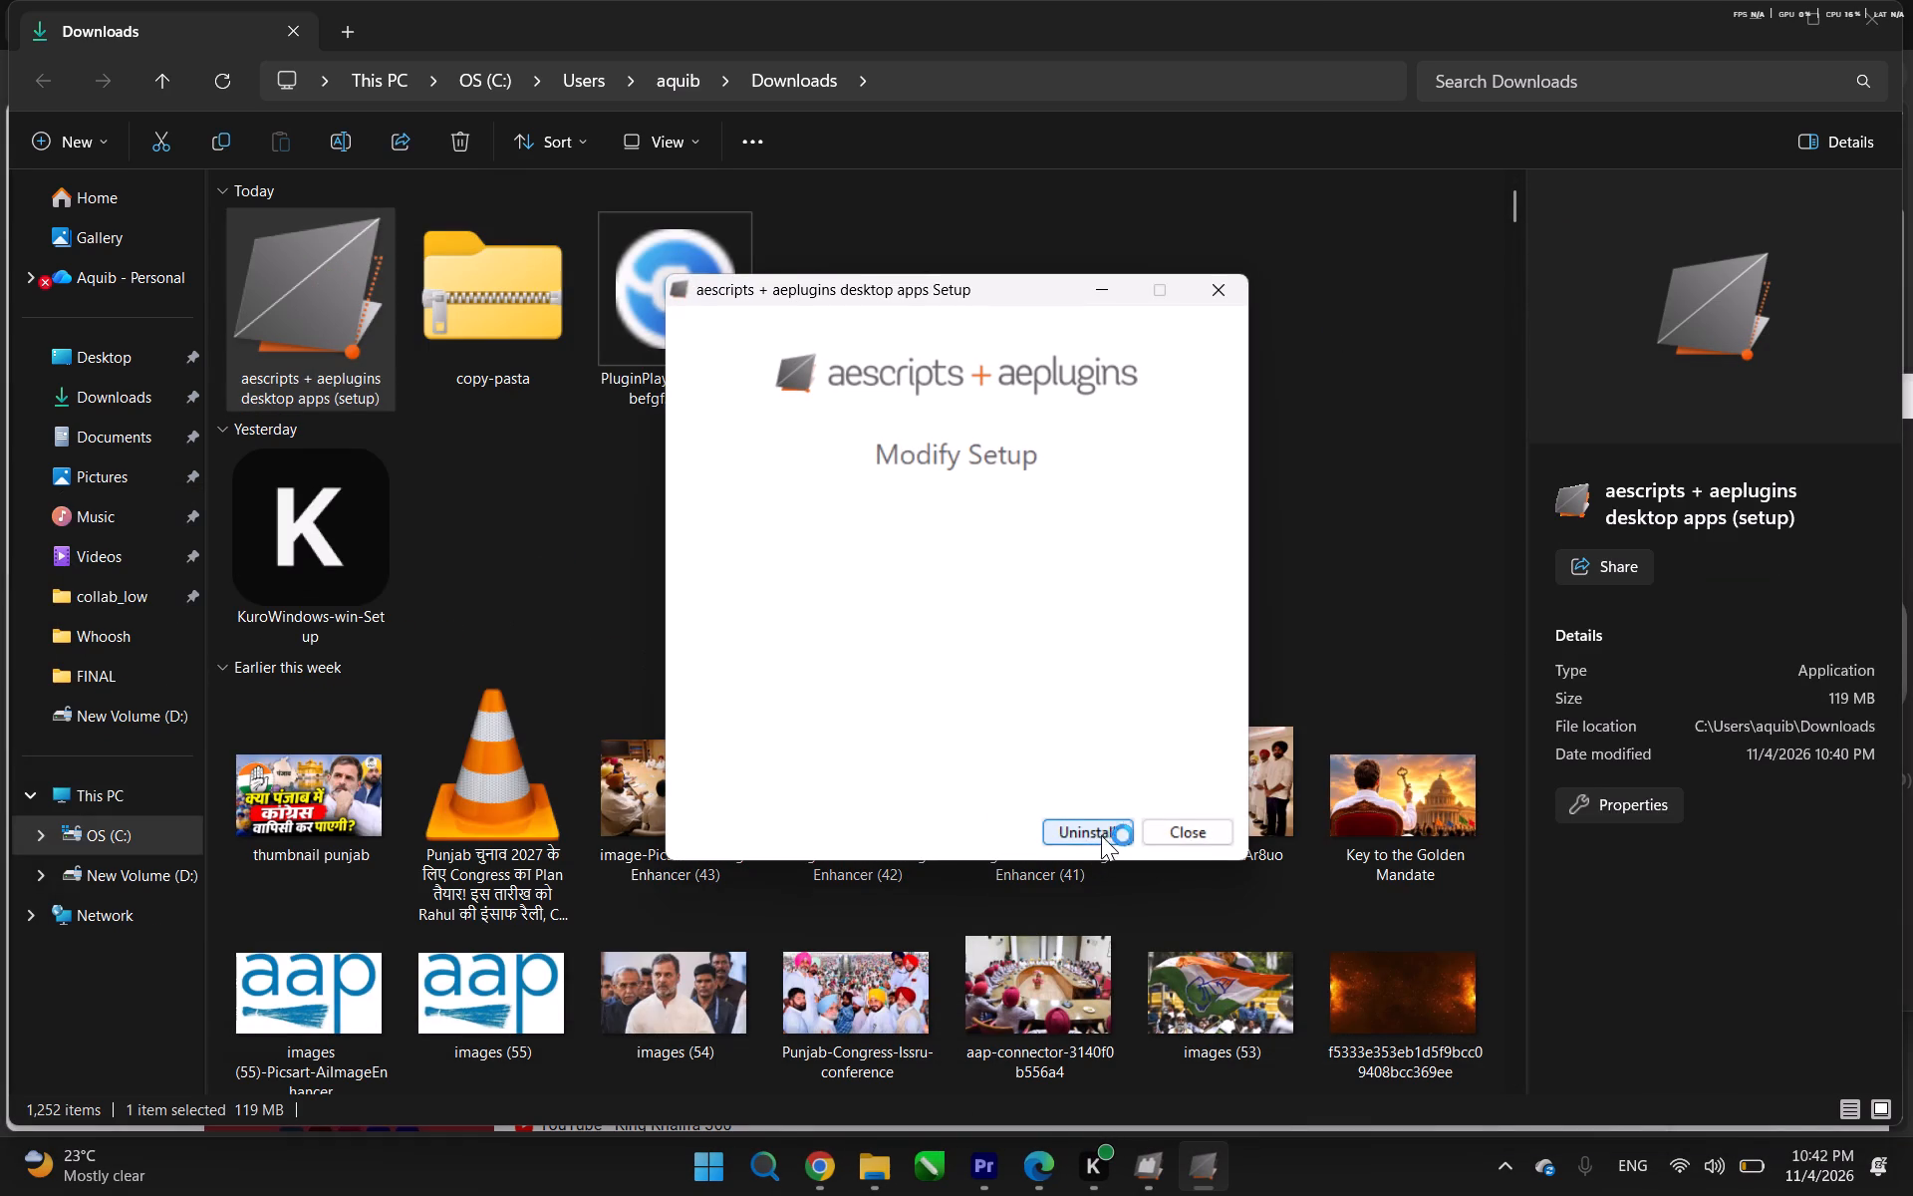
pyautogui.click(1167, 827)
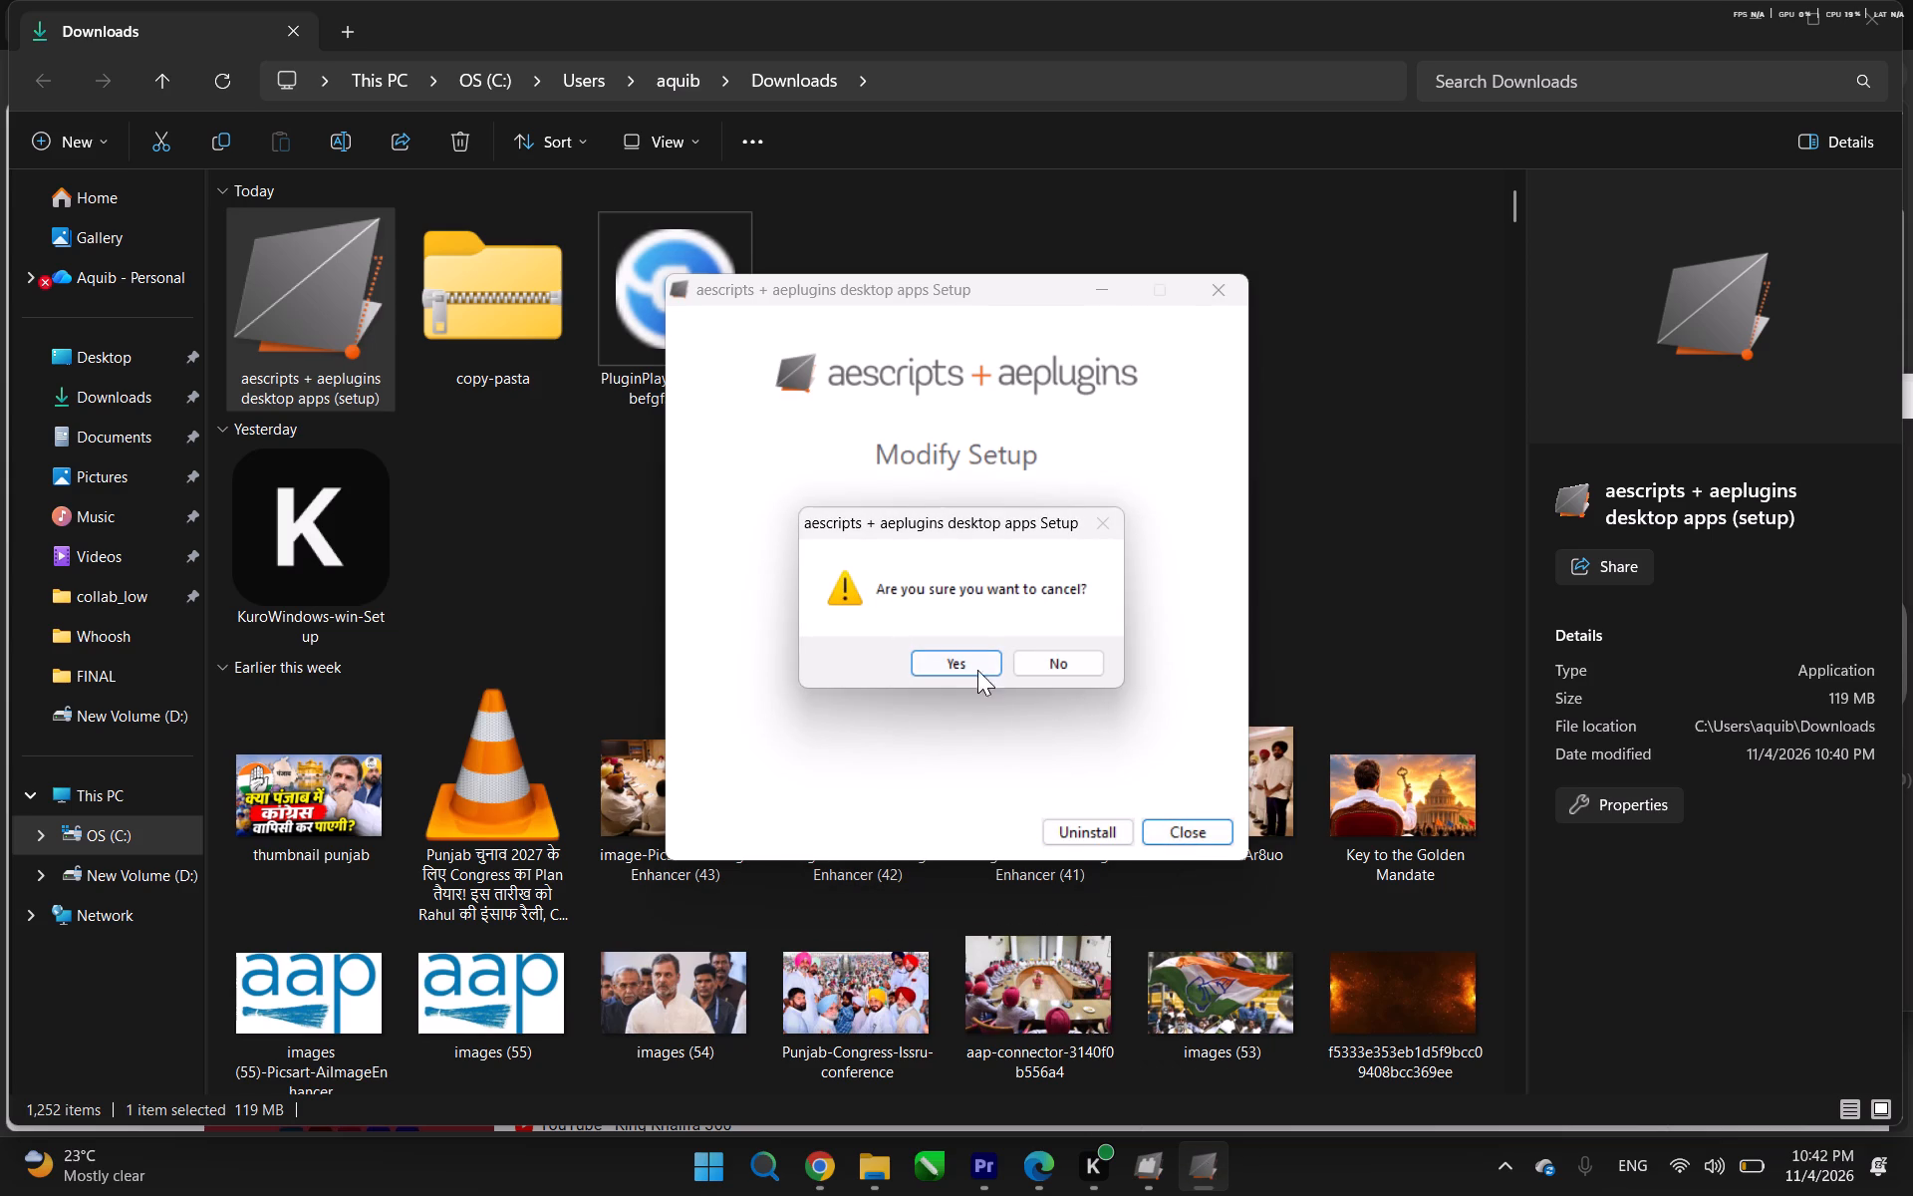
pyautogui.doubleClick(963, 659)
# Bring the ZXP/UXP Installer window to the front over the Downloads folder.
pyautogui.click(1183, 1160)
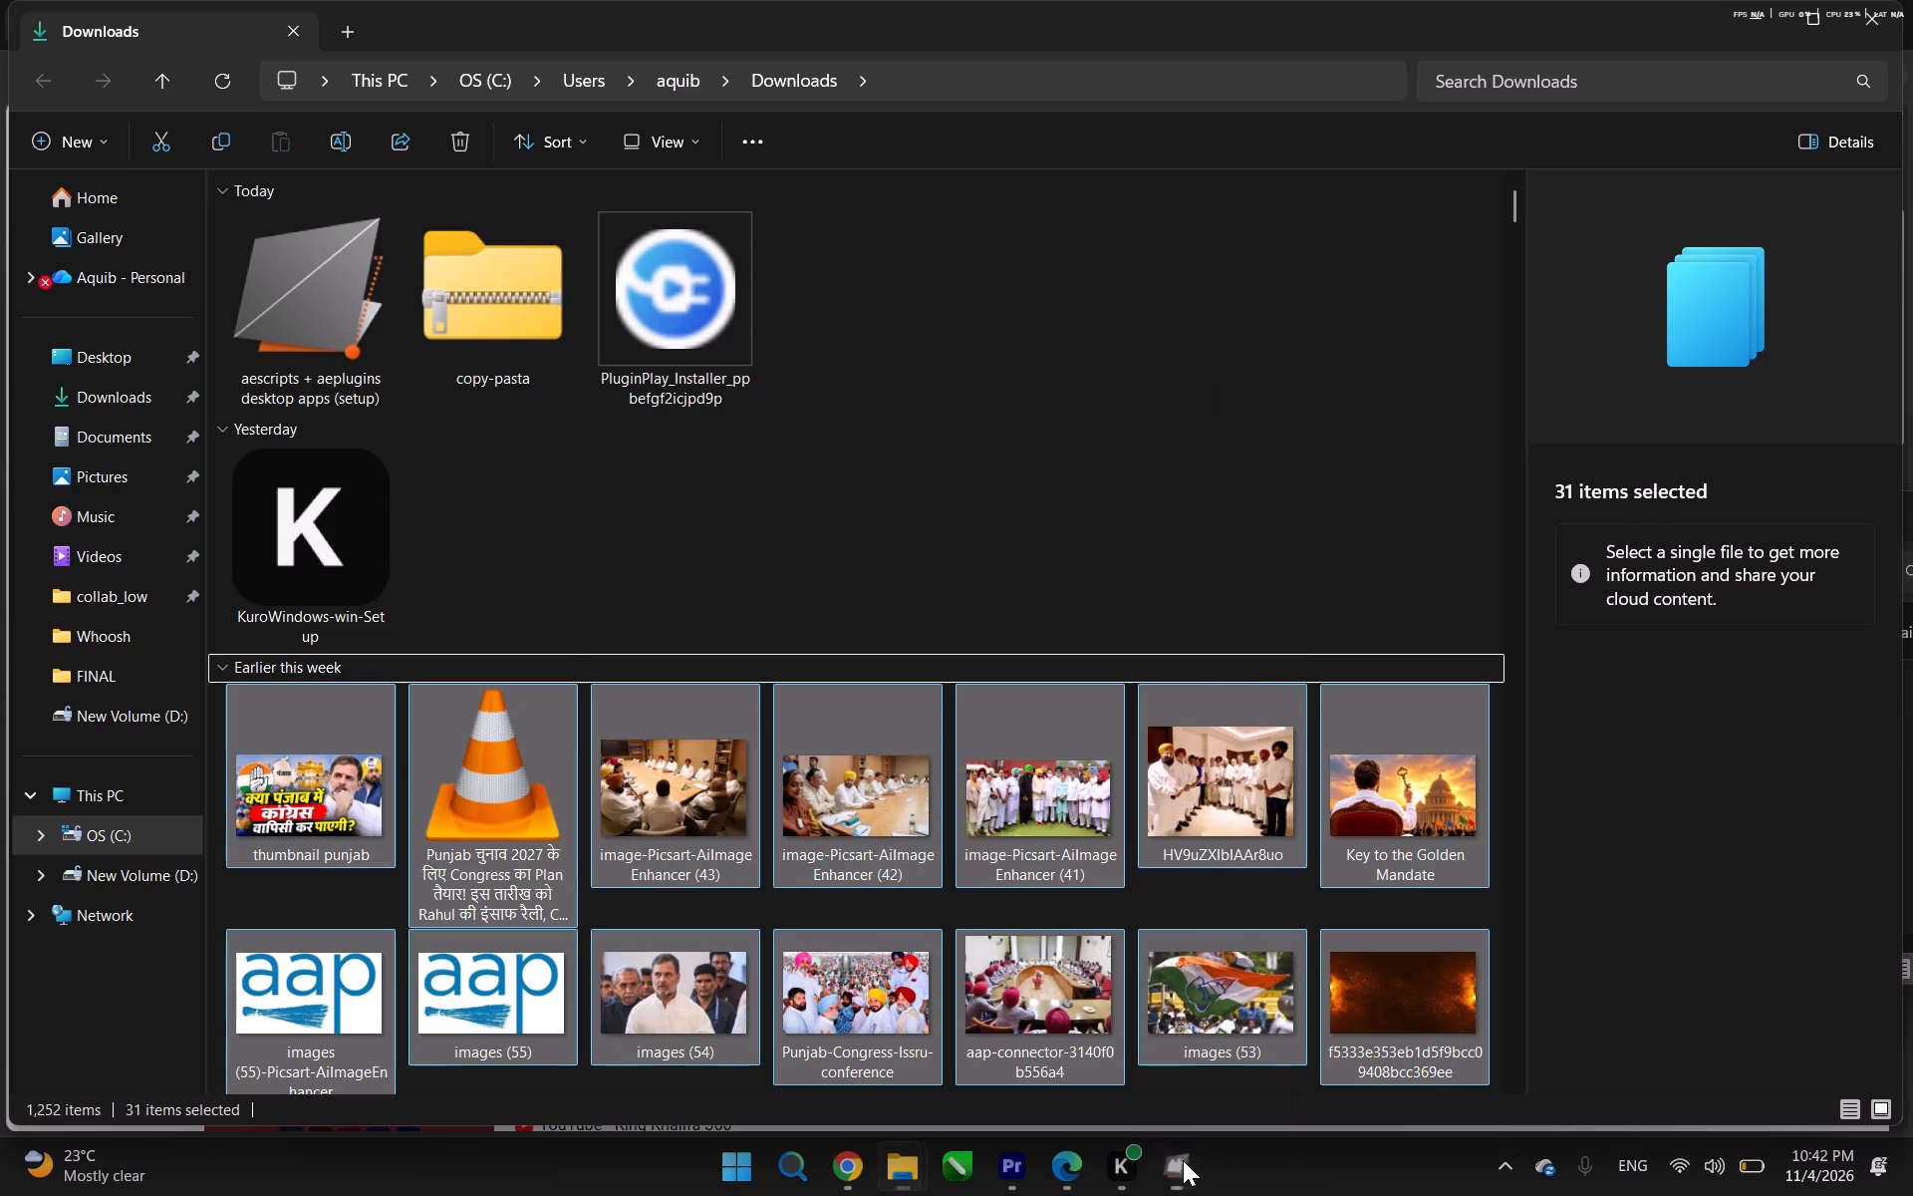
pyautogui.click(1183, 1160)
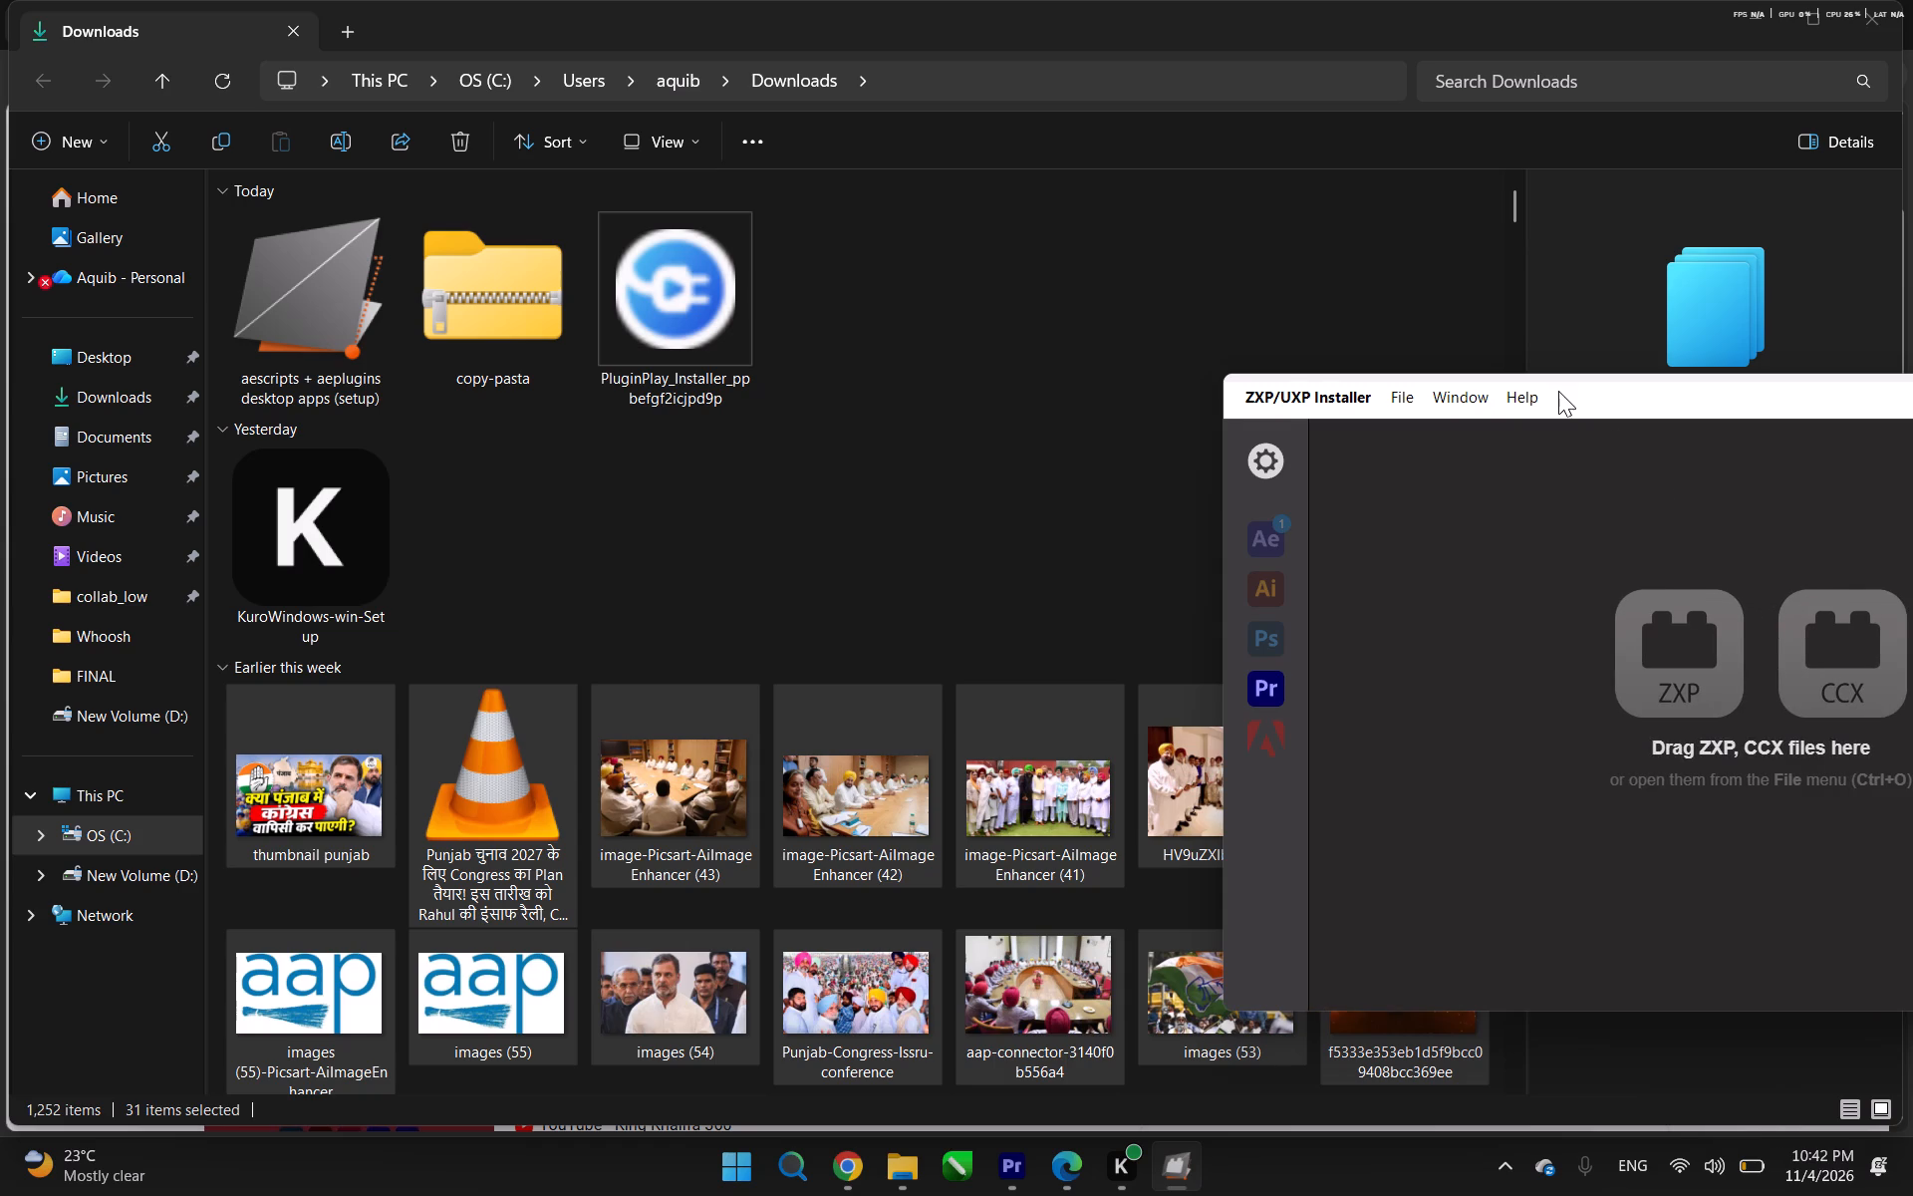
pyautogui.click(1072, 236)
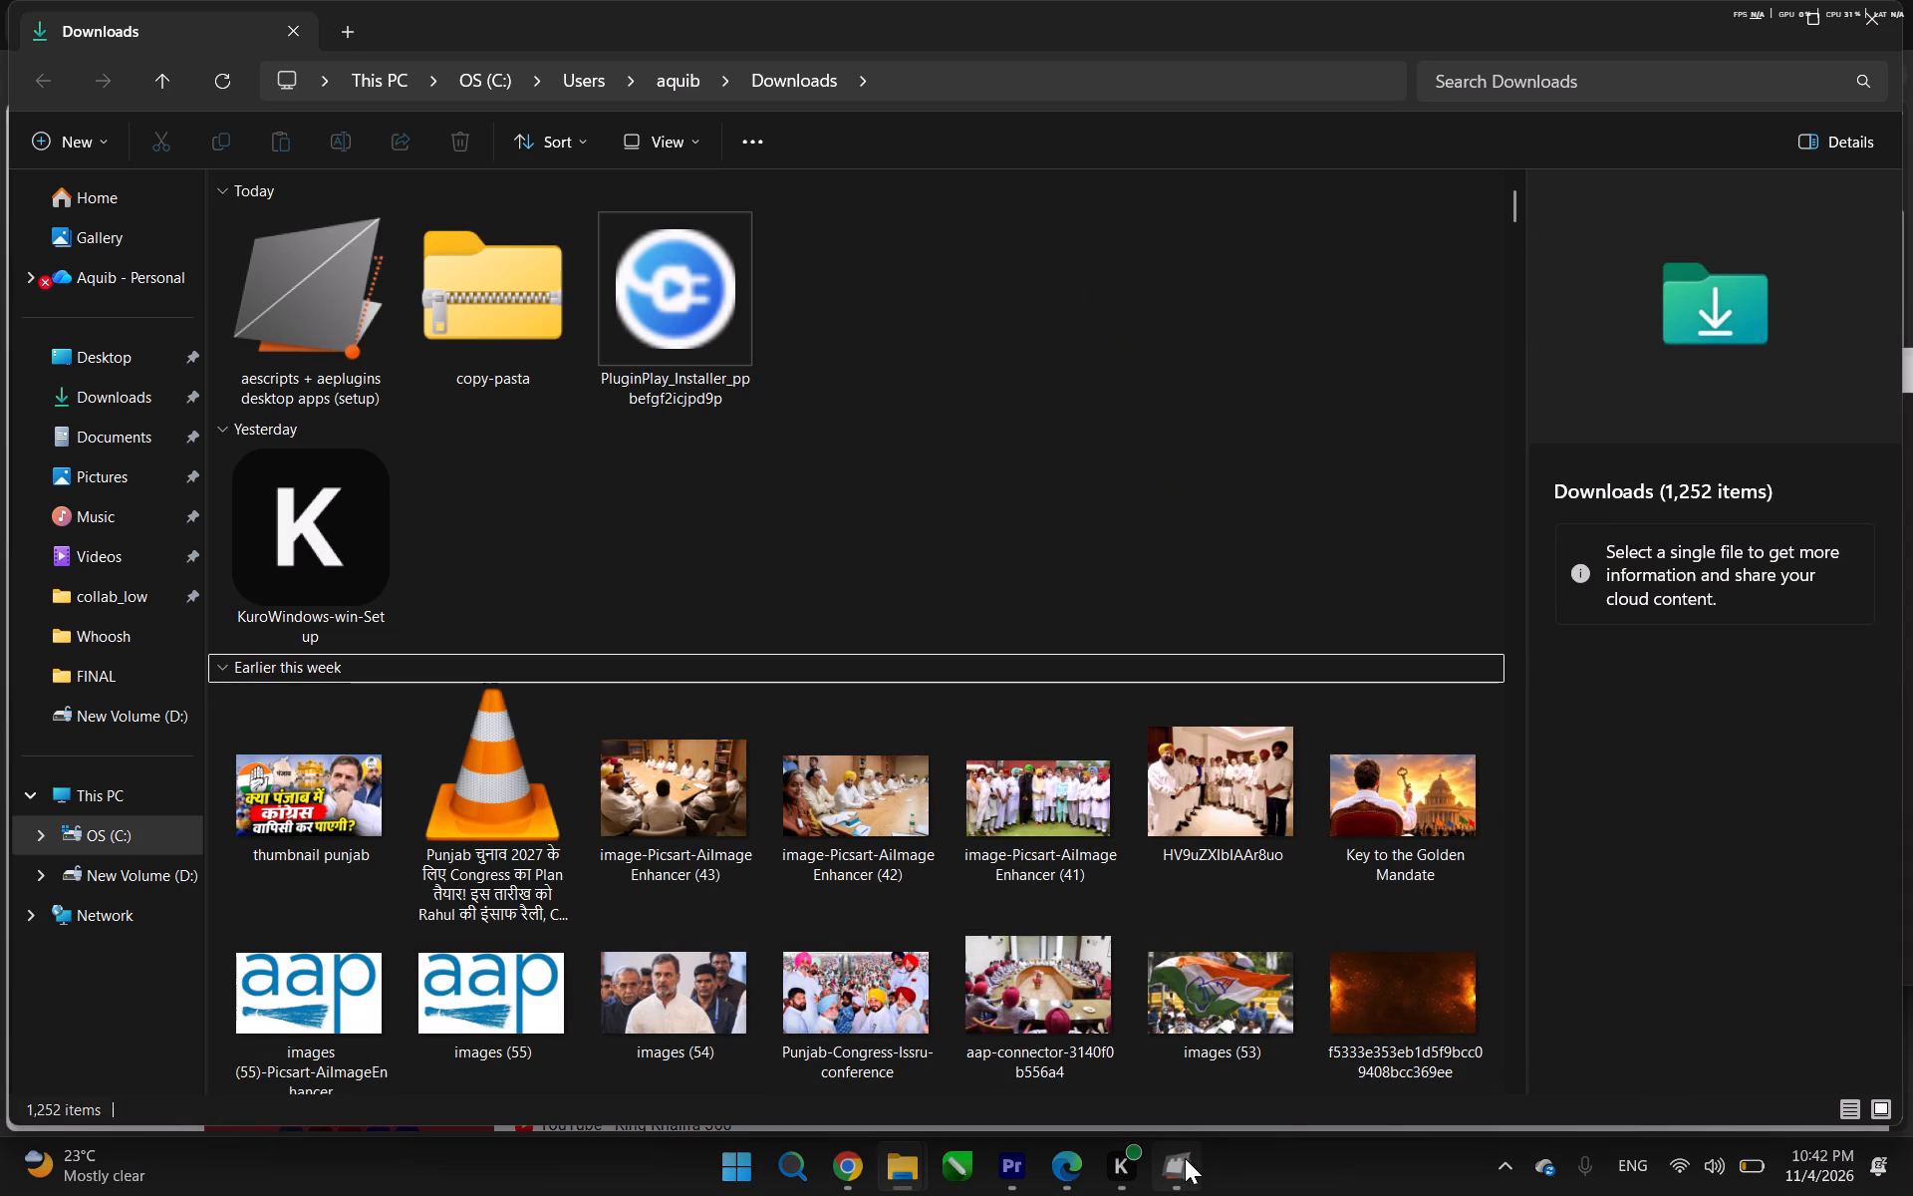
pyautogui.click(1185, 1158)
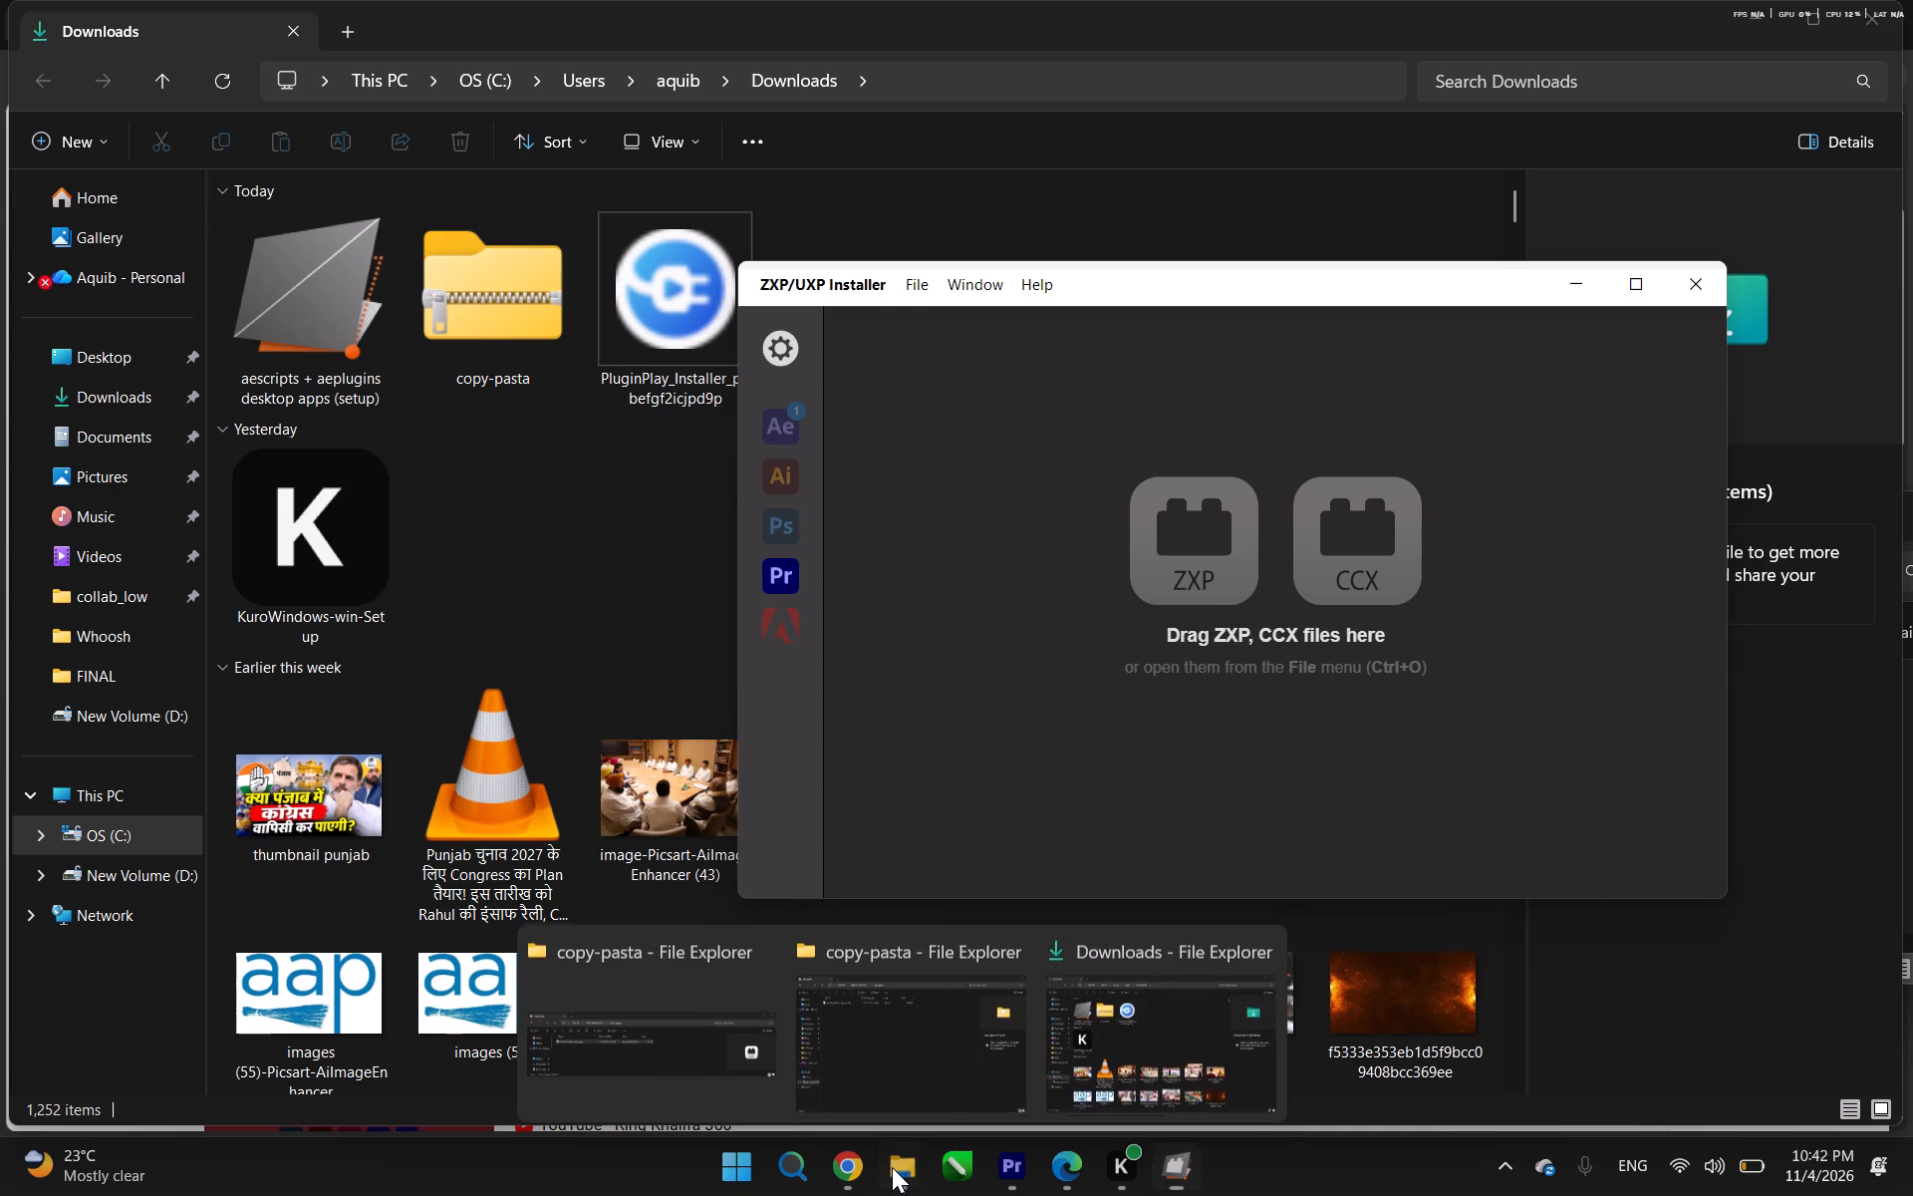
# Open the copy-pasta folder on New Volume (D:) in the file manager.
pyautogui.doubleClick(692, 1064)
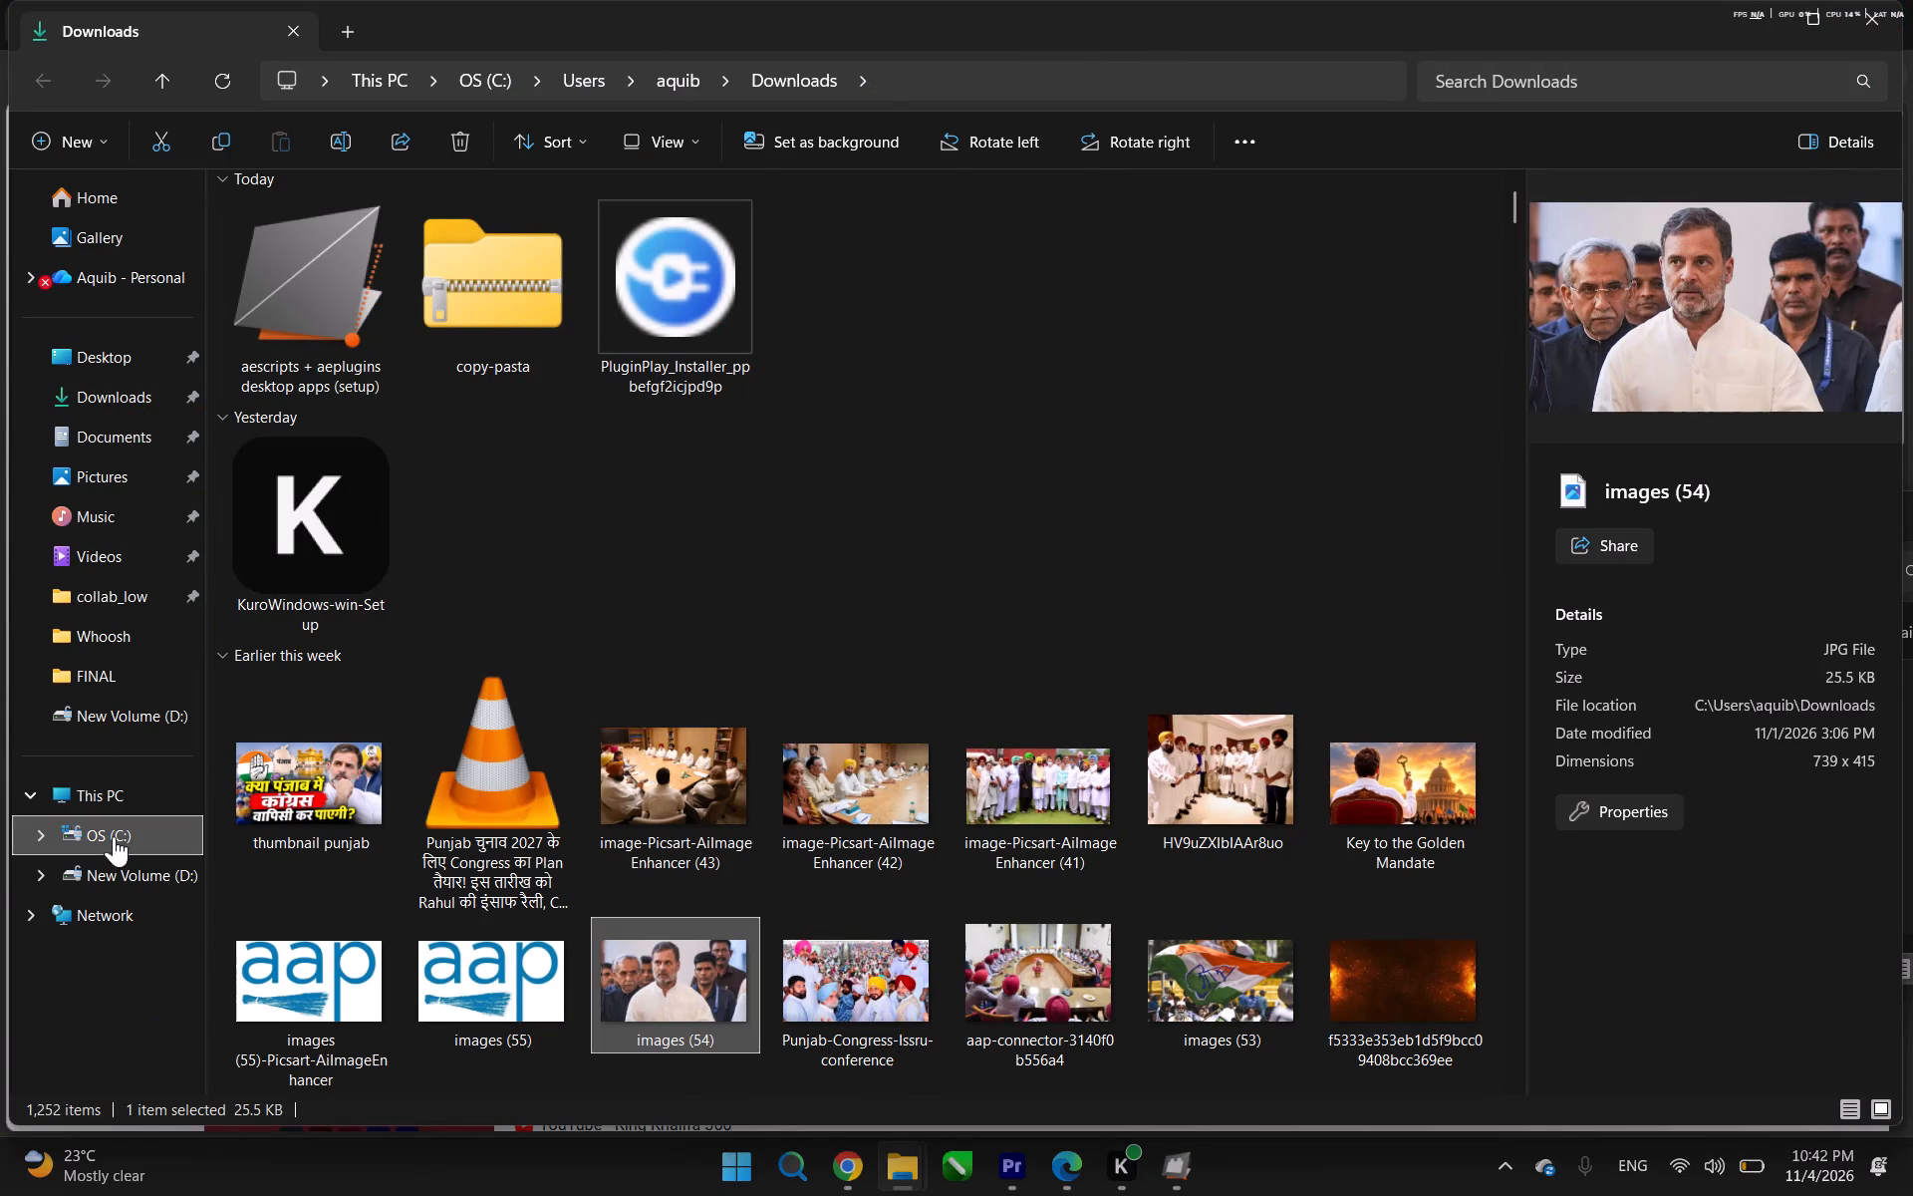
pyautogui.click(132, 870)
pyautogui.tripleClick(918, 232)
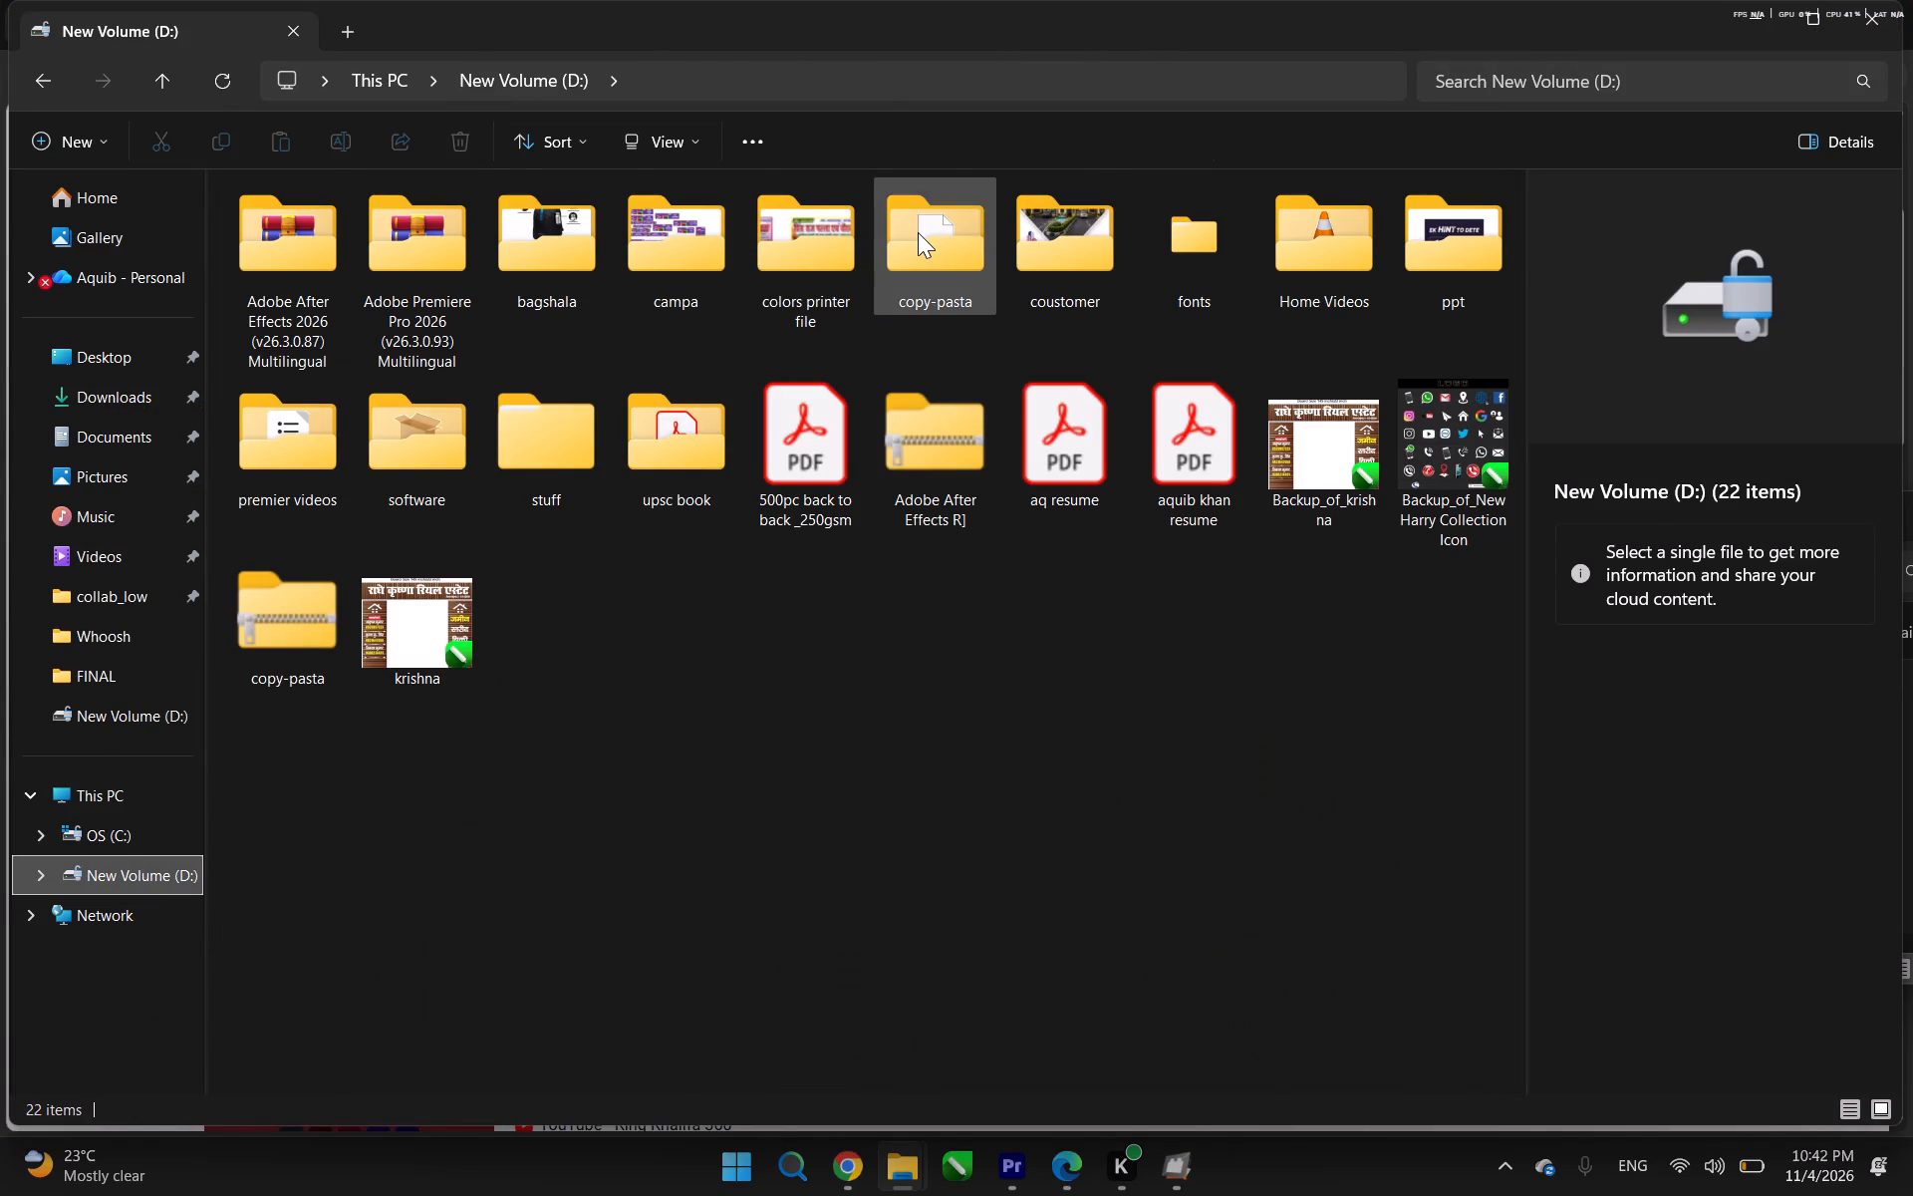
# Shrink the copy-pasta folder window in width and height to uncover the windows behind it.
pyautogui.click(1821, 15)
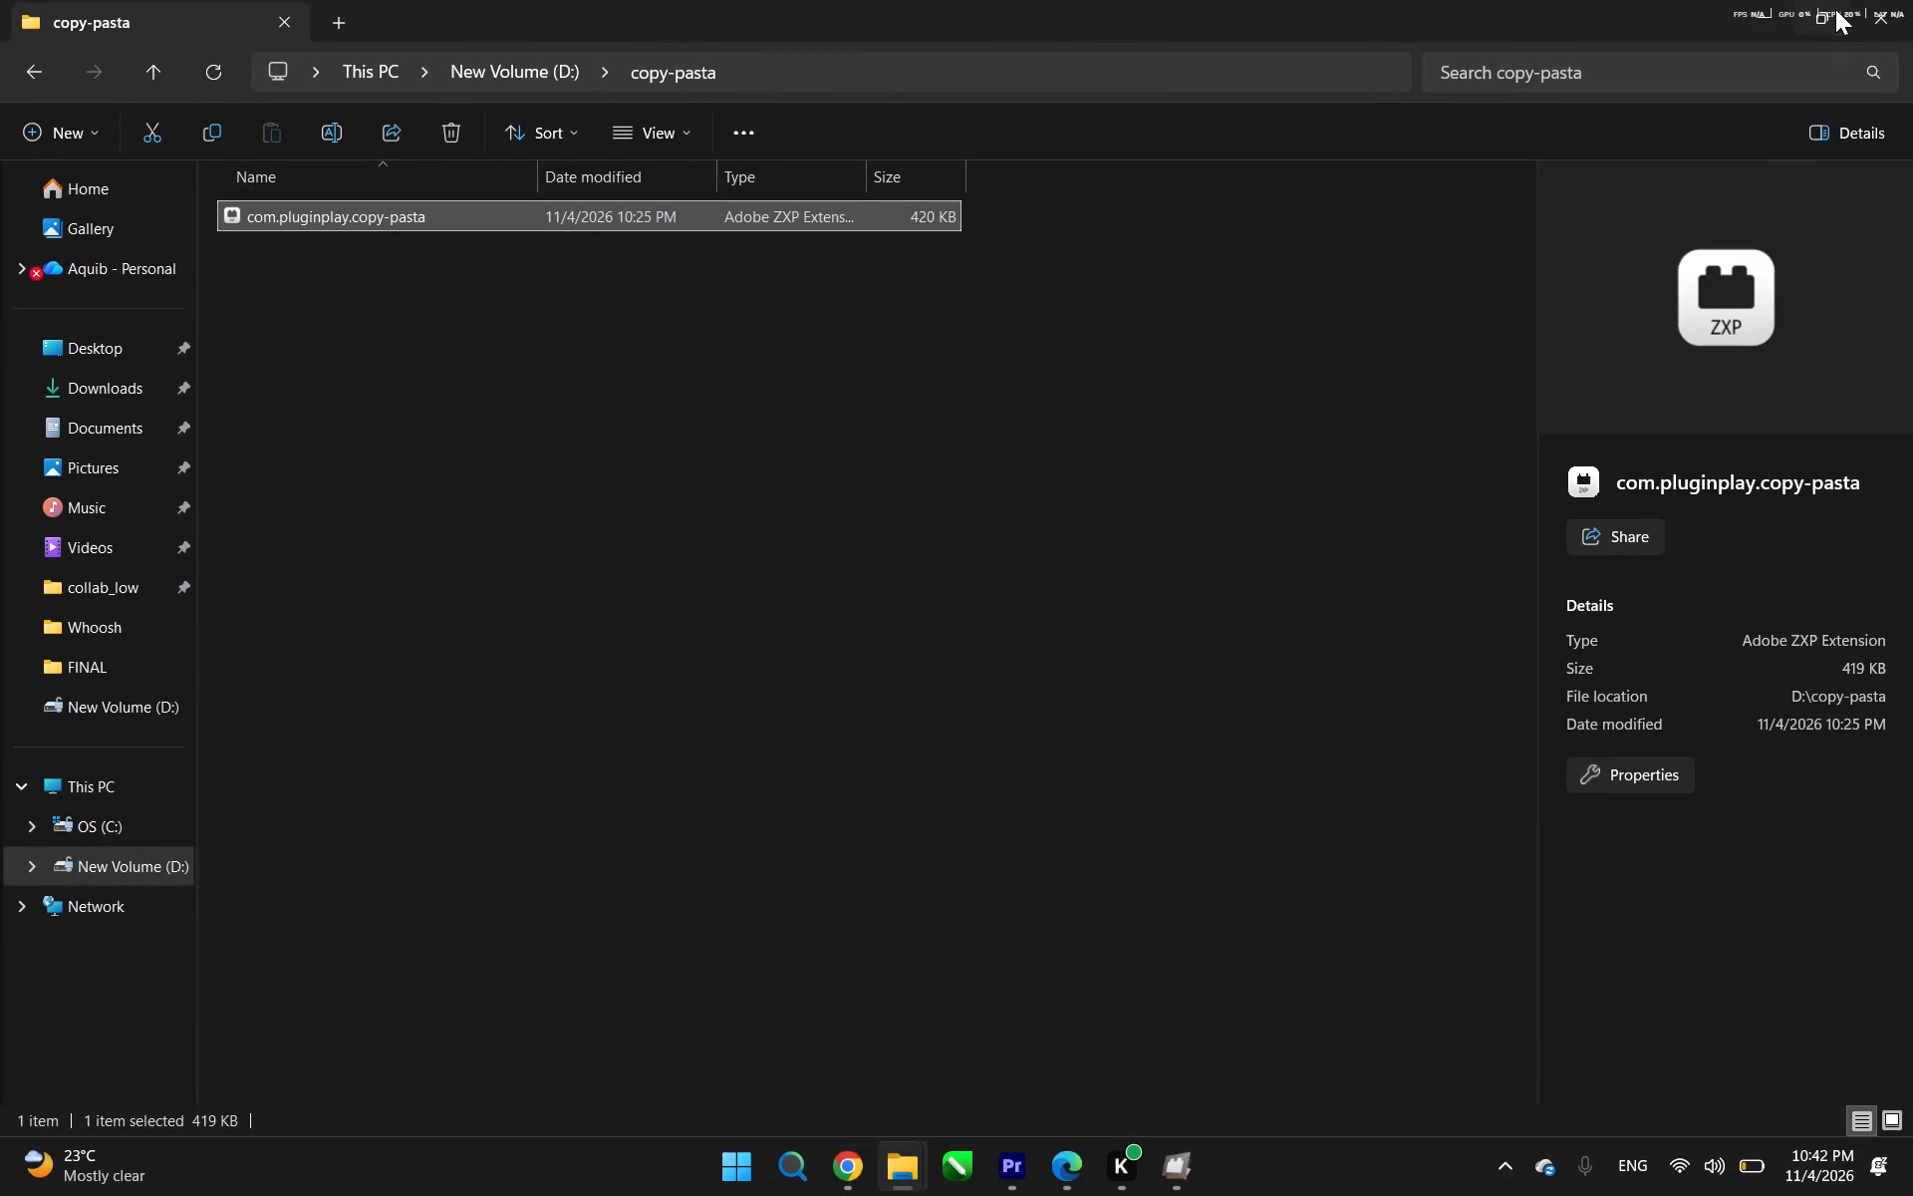
pyautogui.click(1835, 8)
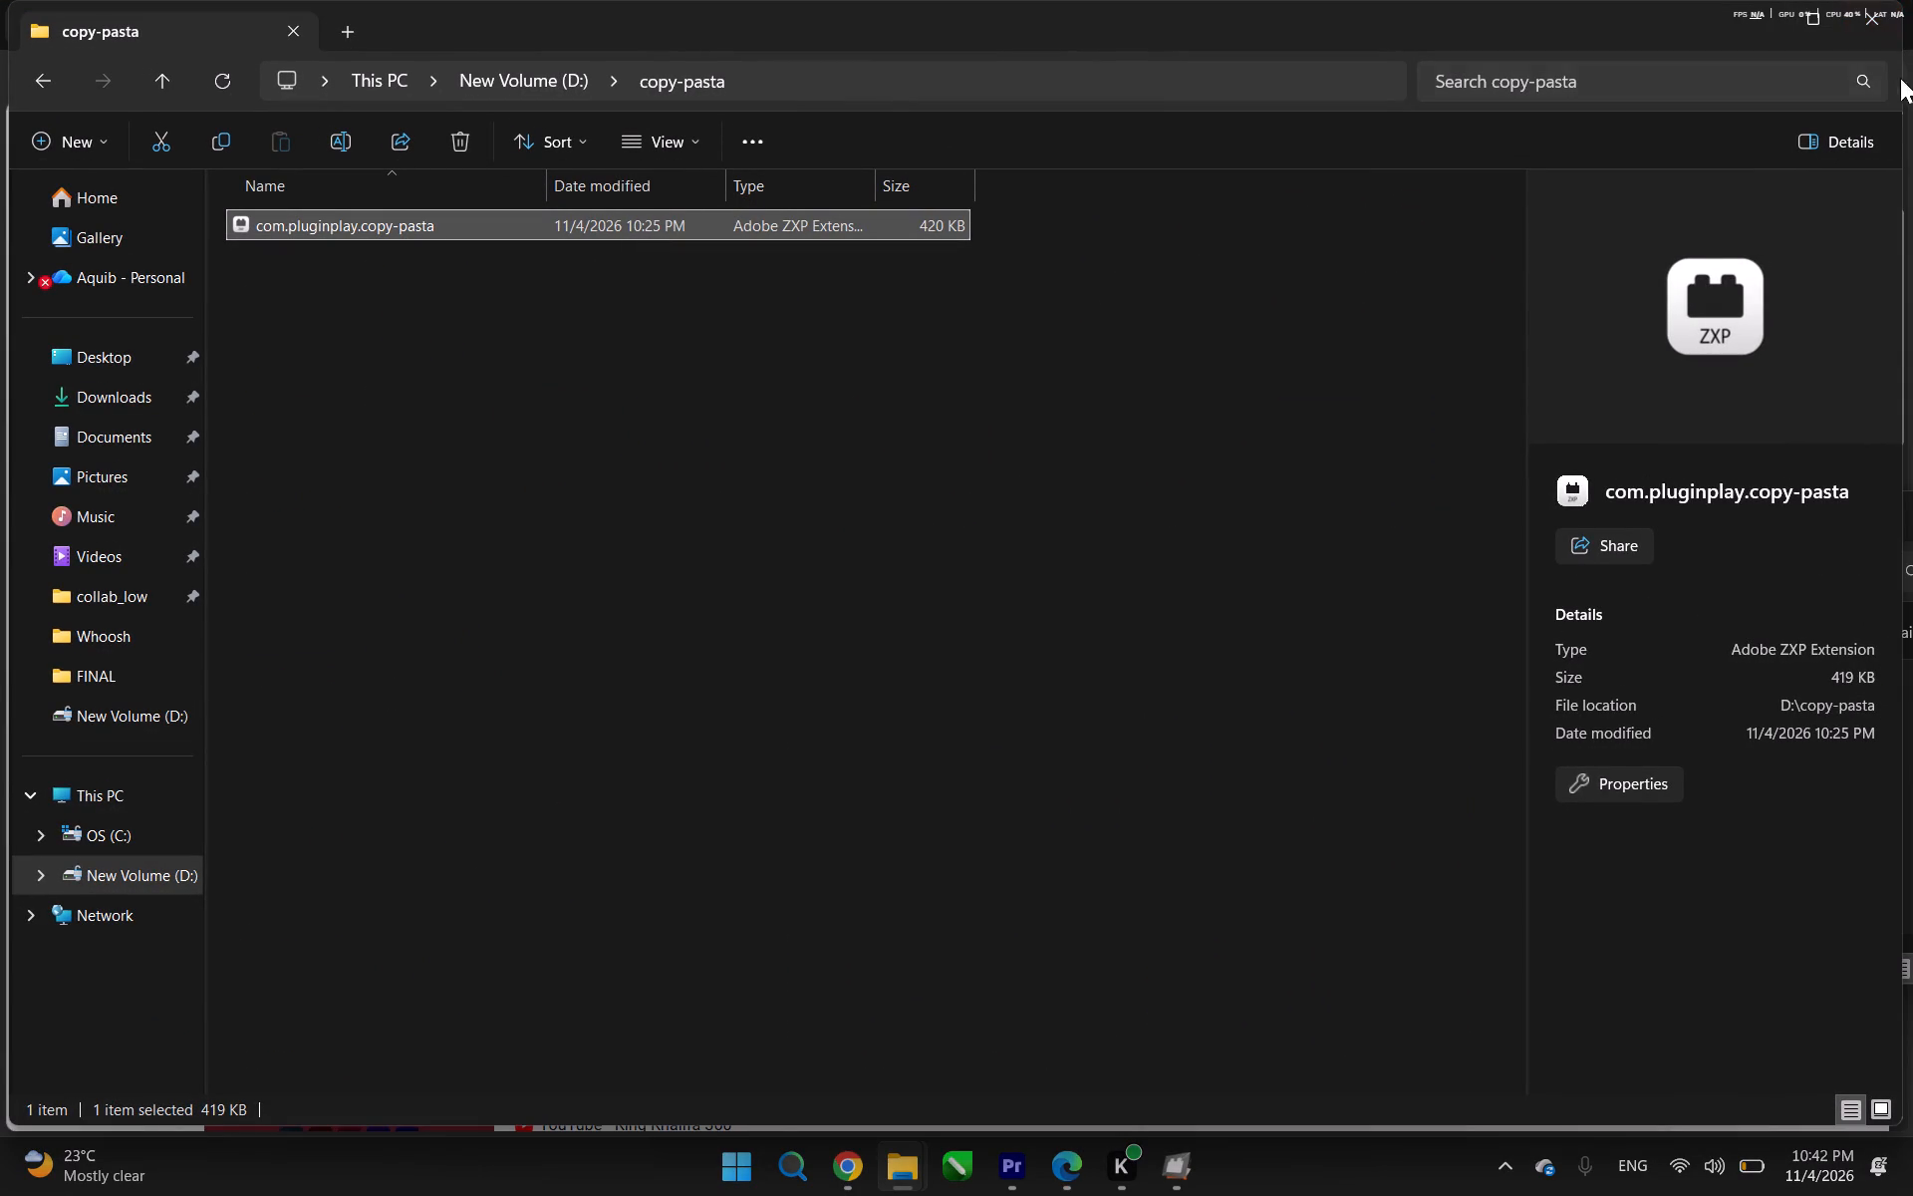
pyautogui.moveTo(1903, 71); pyautogui.dragTo(1288, 107)
pyautogui.moveTo(1212, 115); pyautogui.dragTo(804, 149)
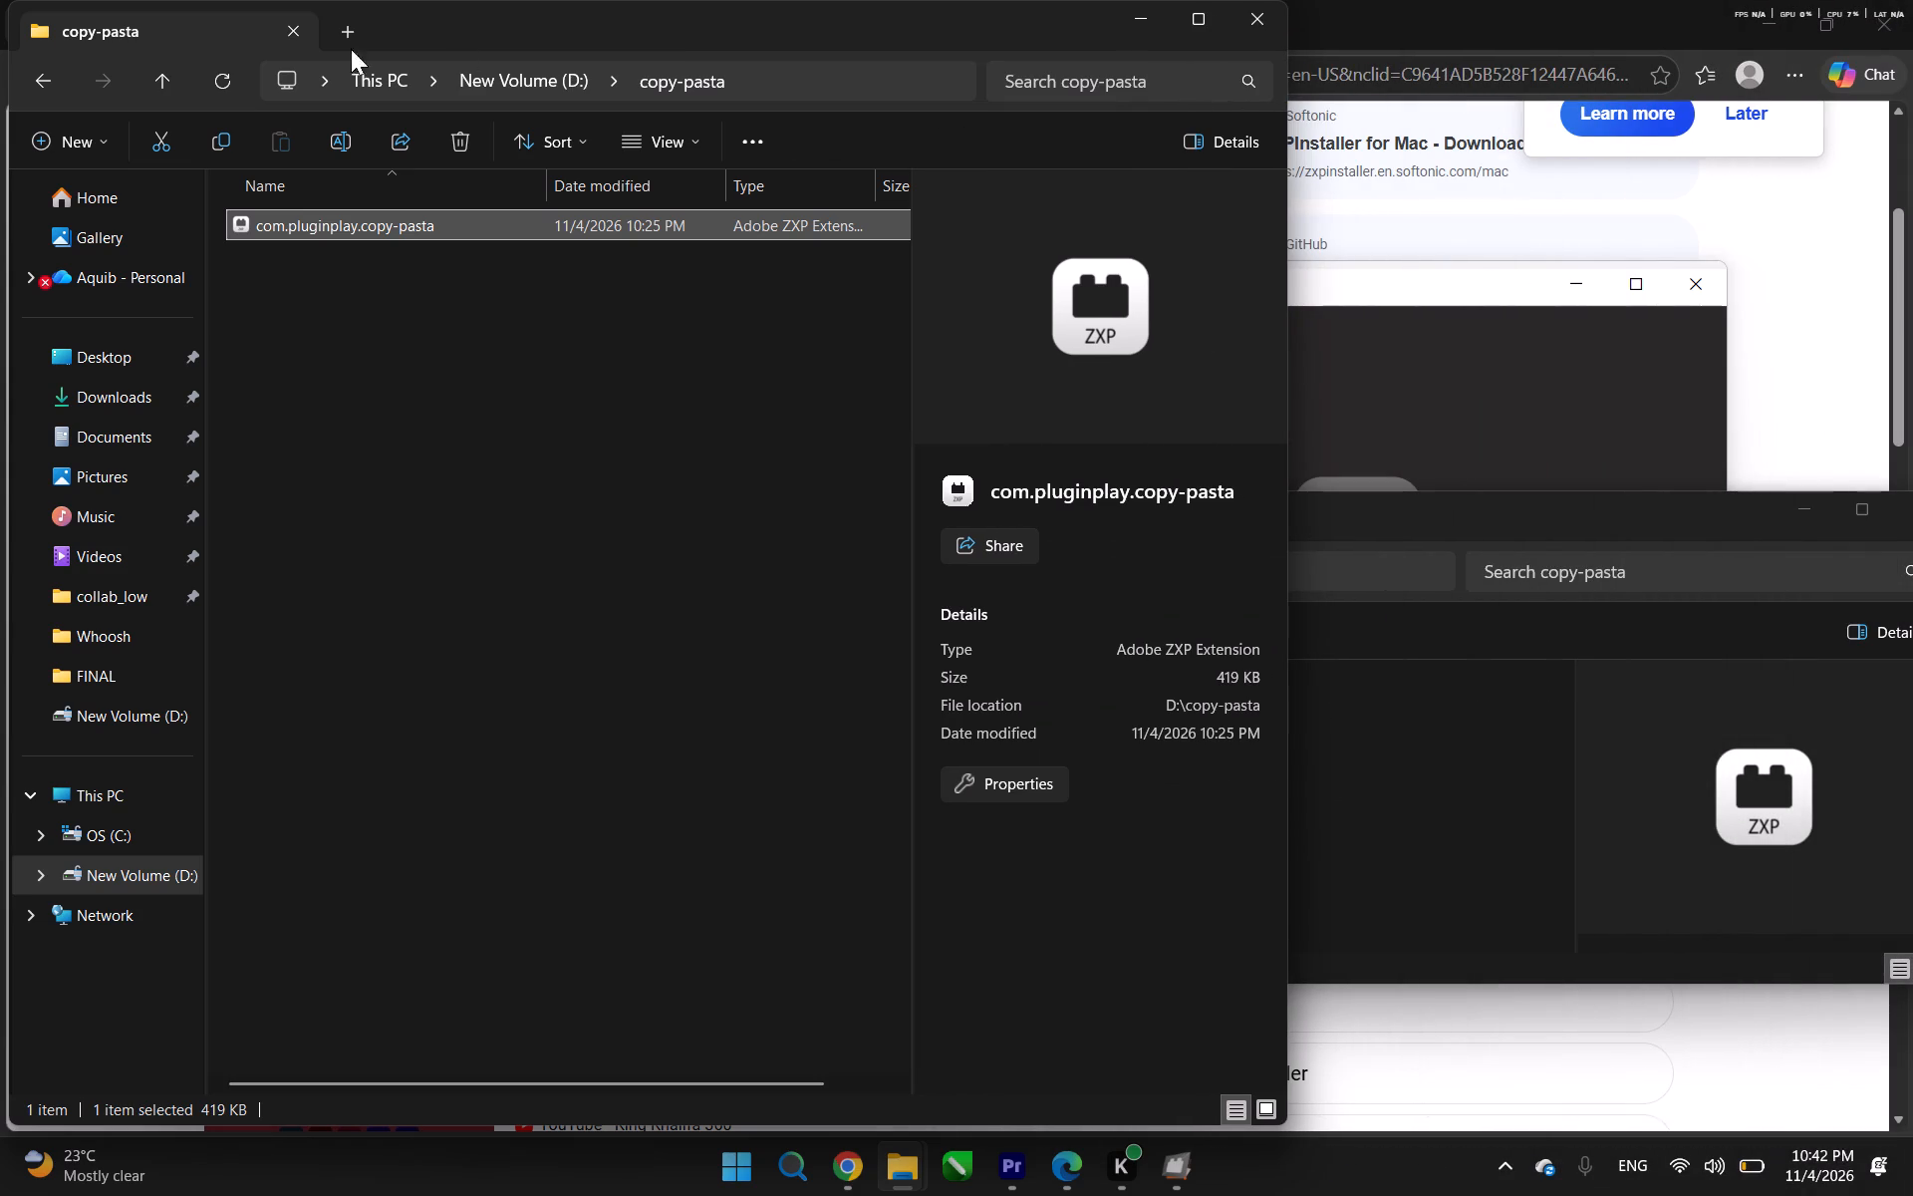
pyautogui.moveTo(10, 2); pyautogui.dragTo(10, 82)
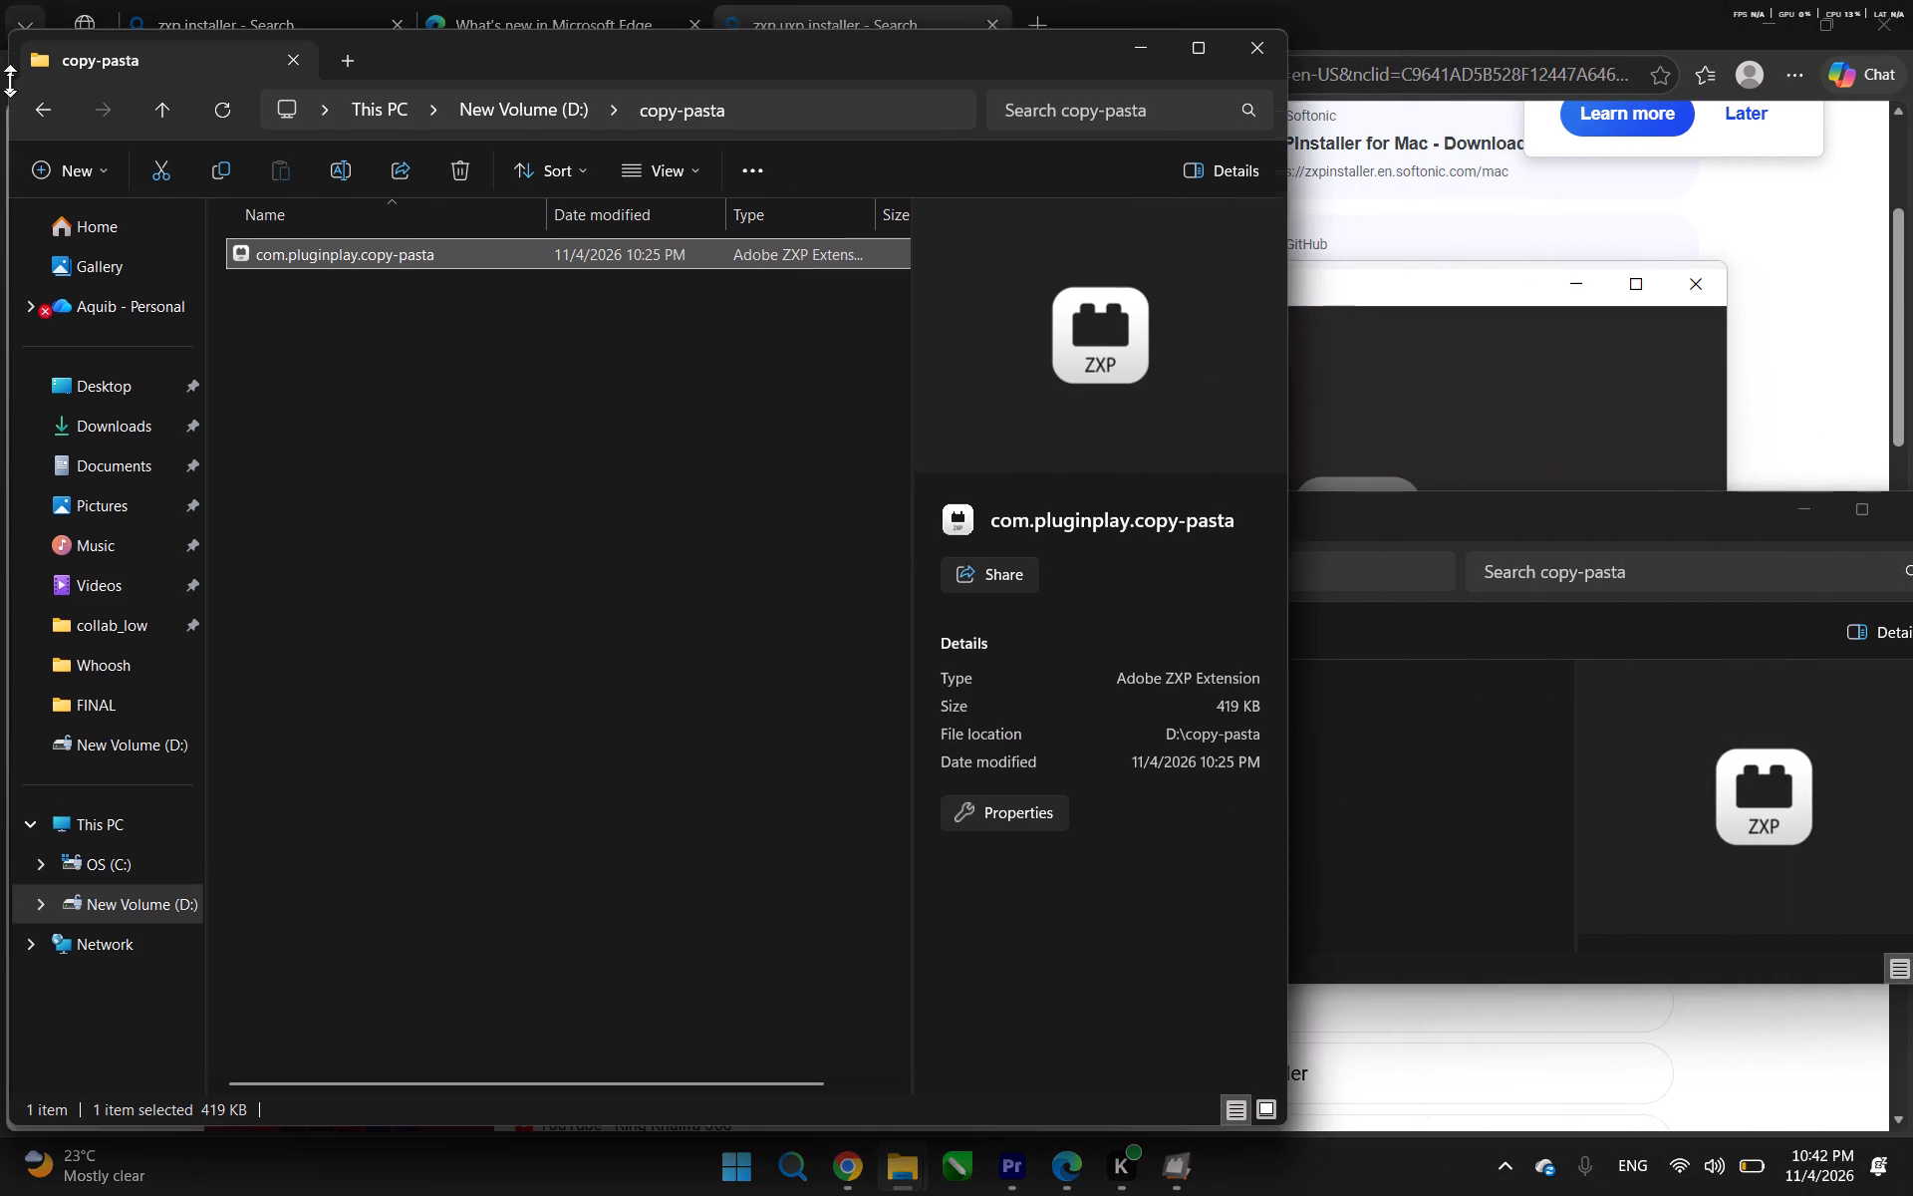
pyautogui.moveTo(10, 82); pyautogui.dragTo(0, 737)
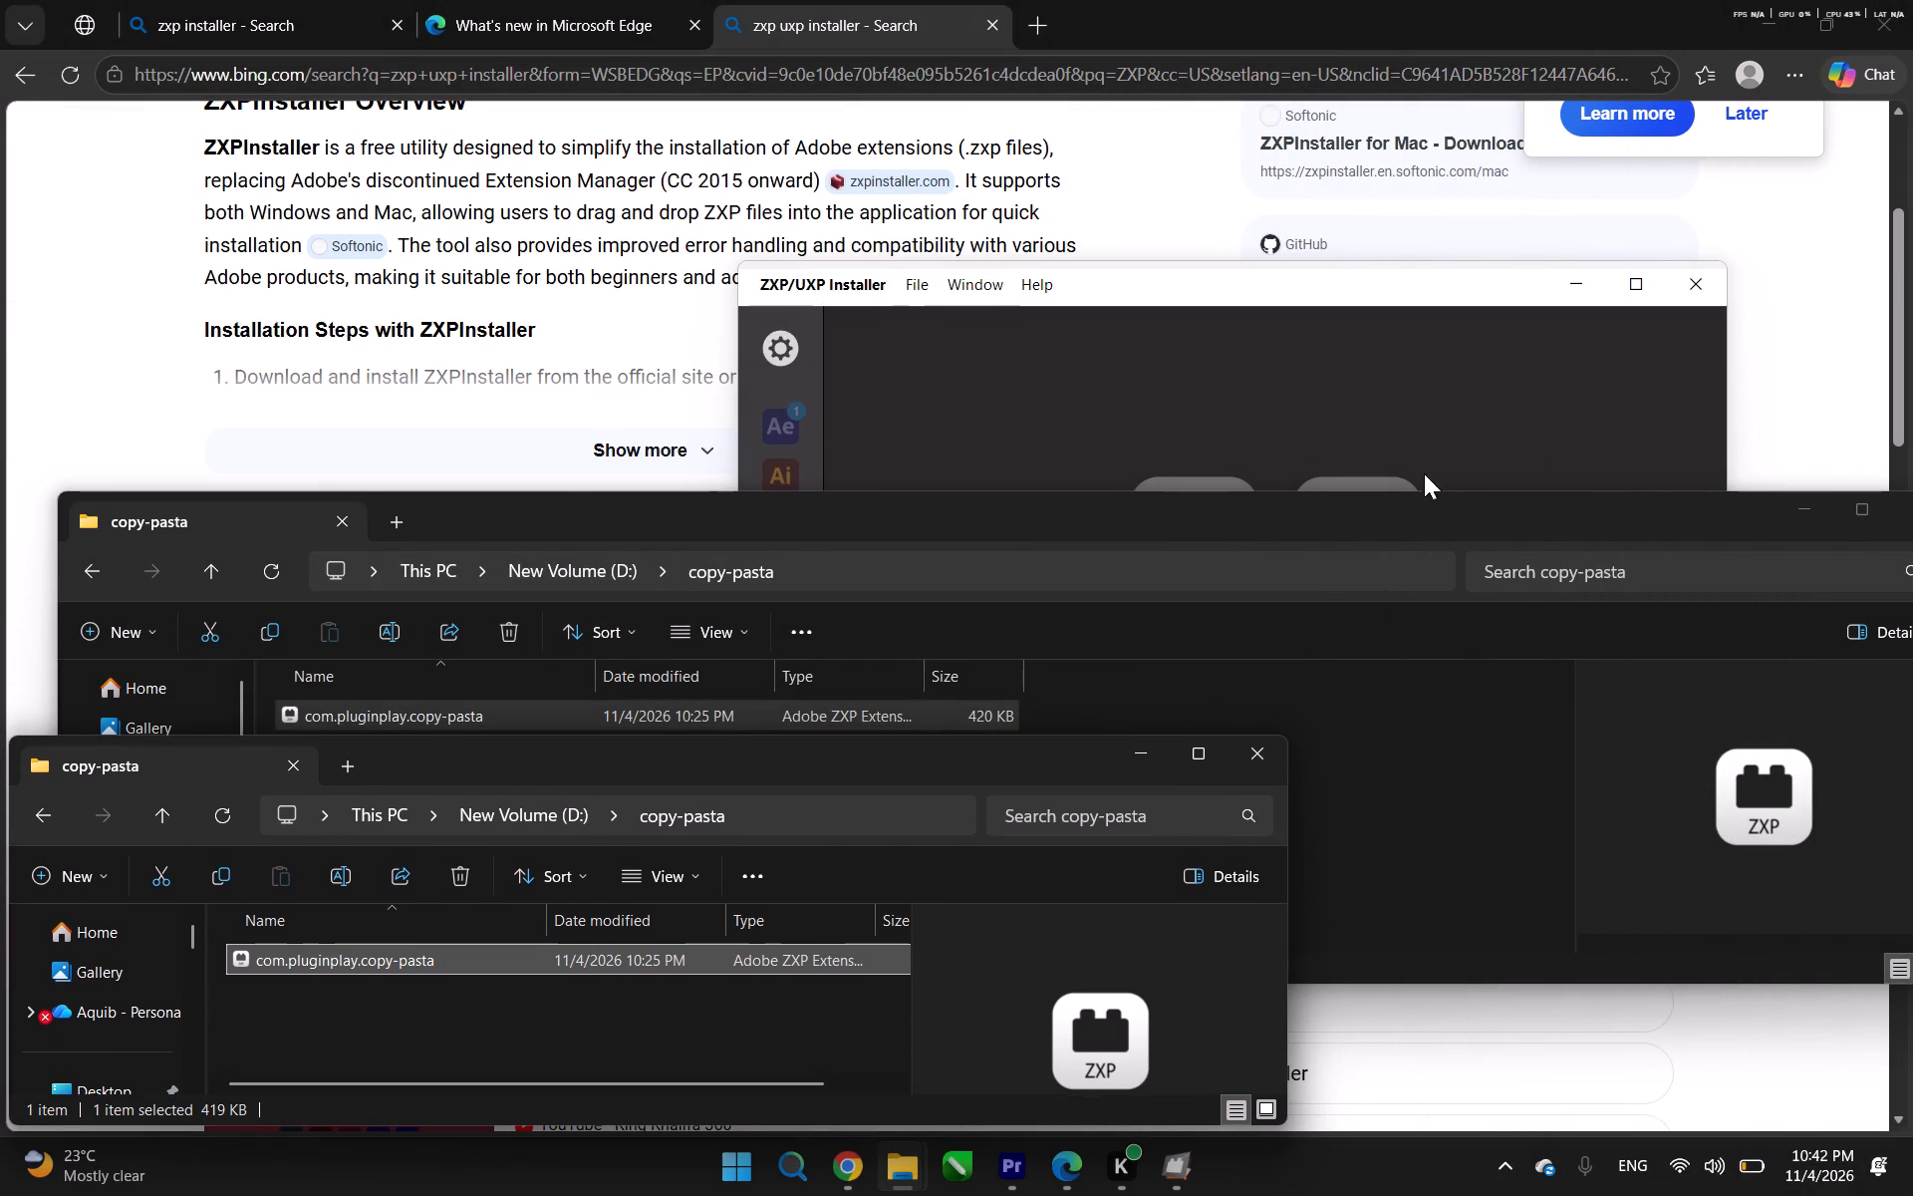
# Close the second, duplicate copy-pasta folder window.
pyautogui.moveTo(1368, 524); pyautogui.dragTo(1311, 382)
pyautogui.click(1311, 382)
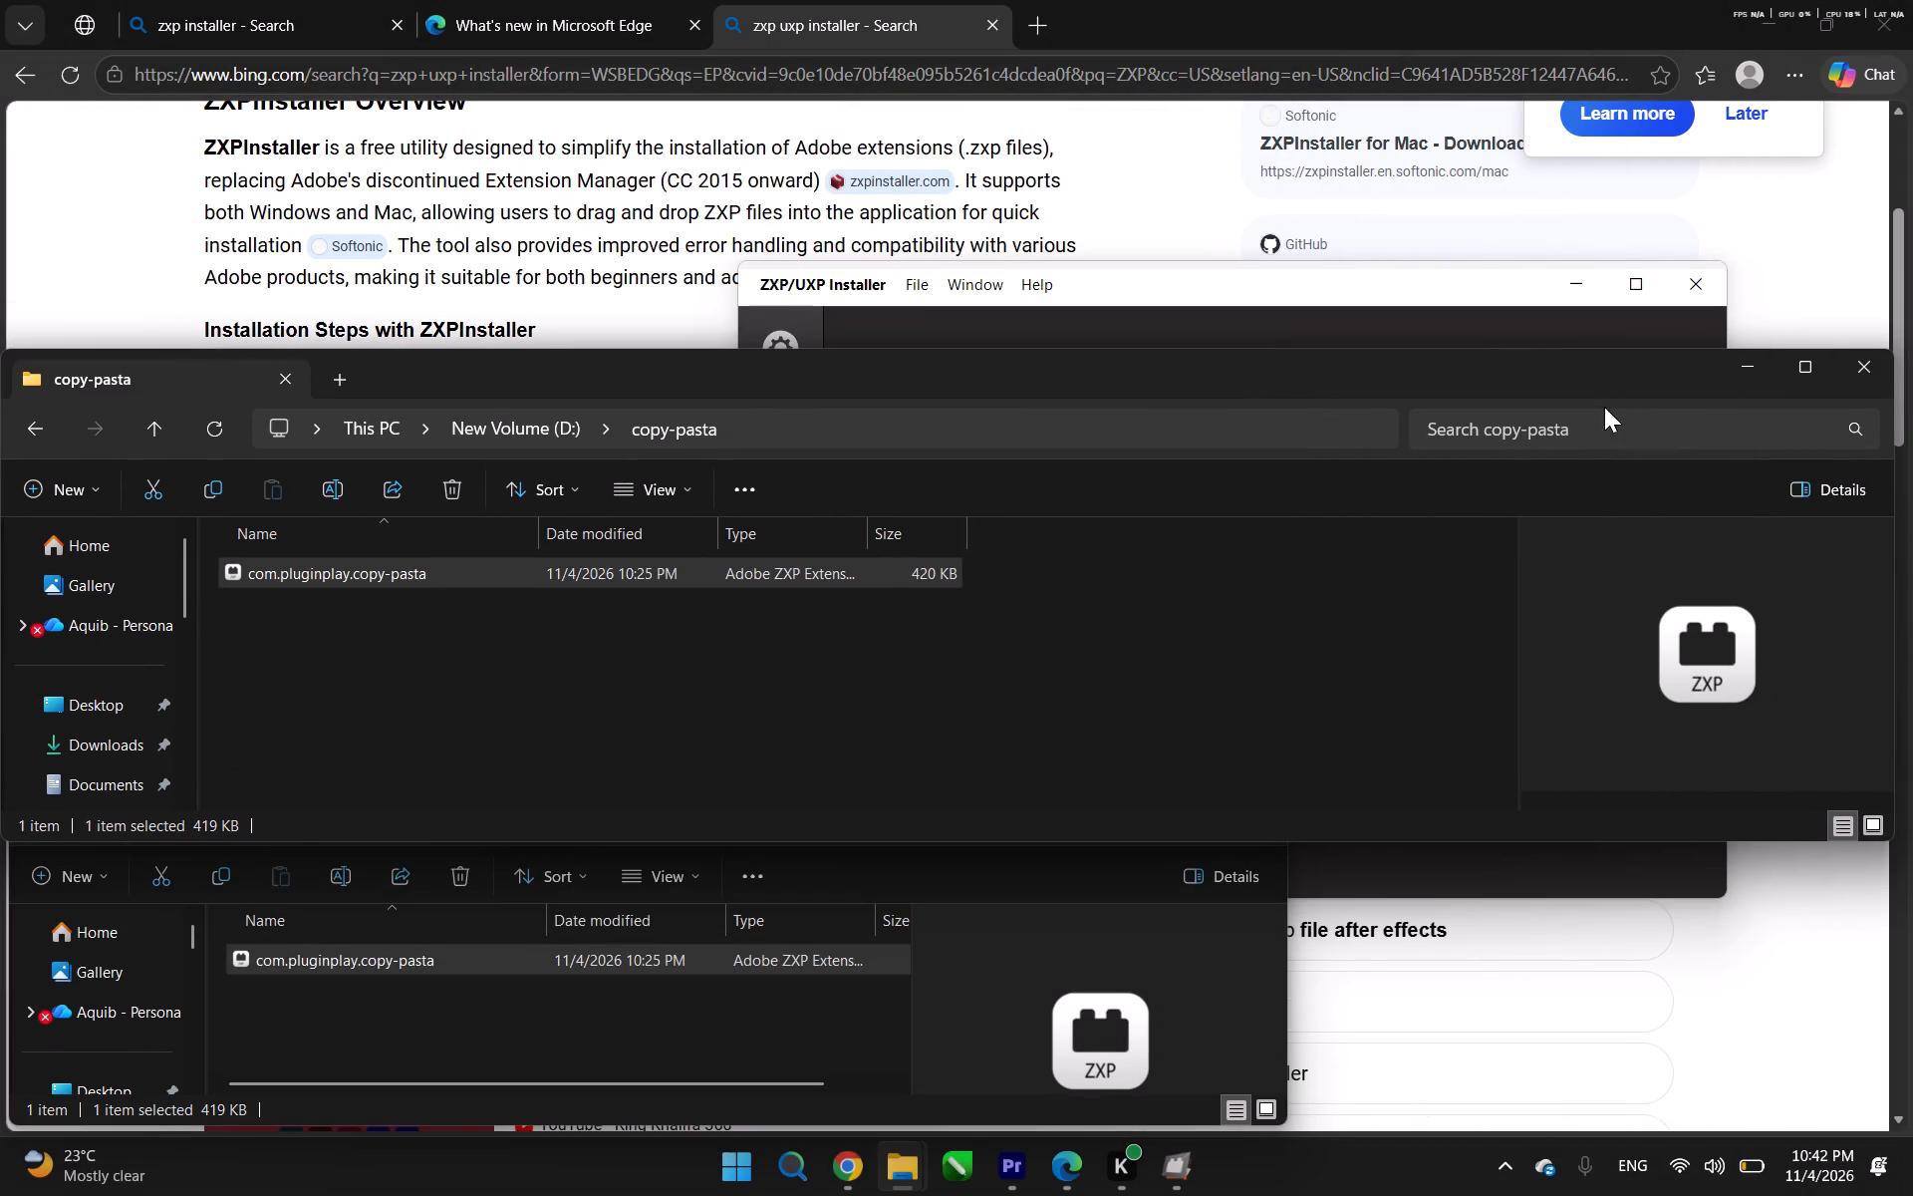
pyautogui.click(1869, 379)
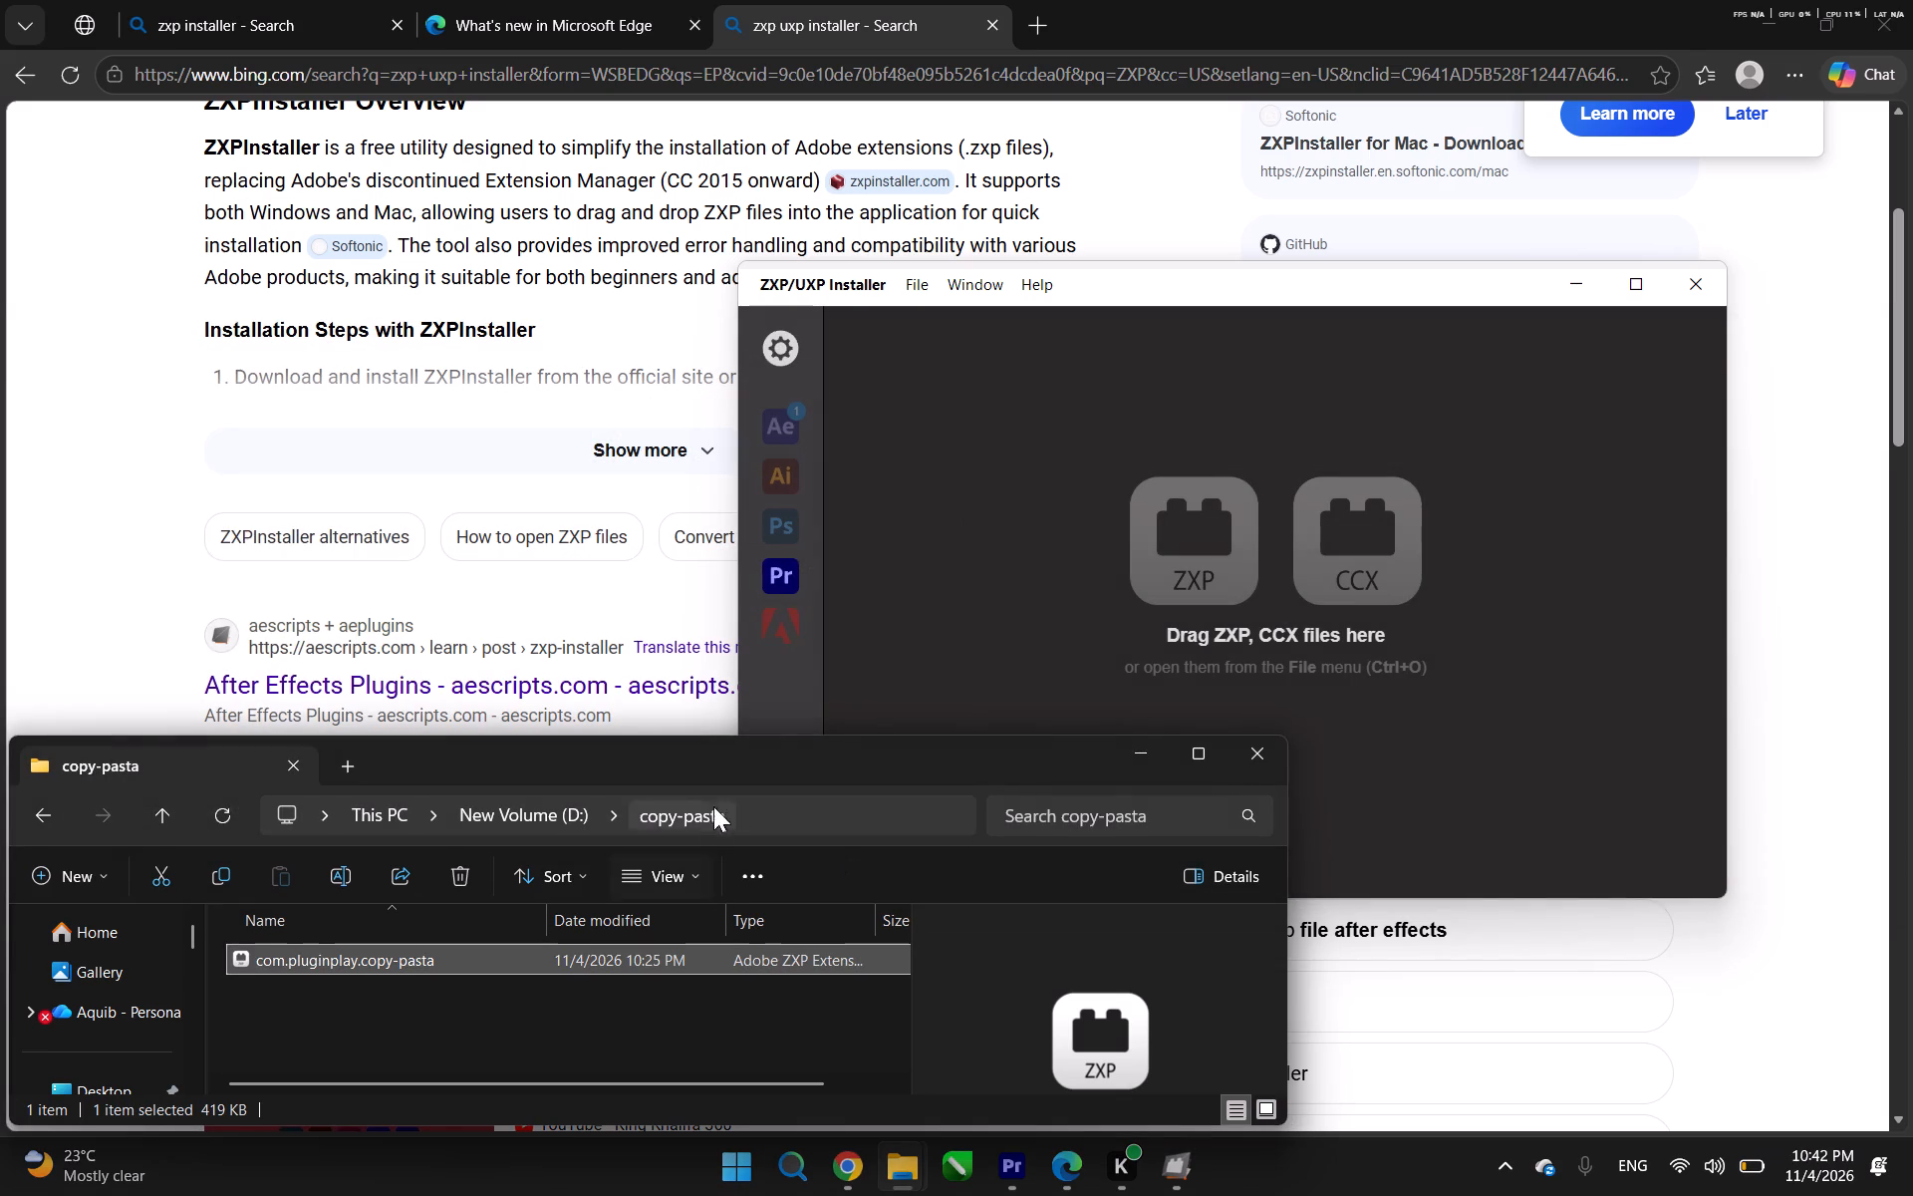
# Narrow the remaining copy-pasta folder window and place it beside the ZXP/UXP Installer window.
pyautogui.moveTo(725, 768); pyautogui.dragTo(793, 452)
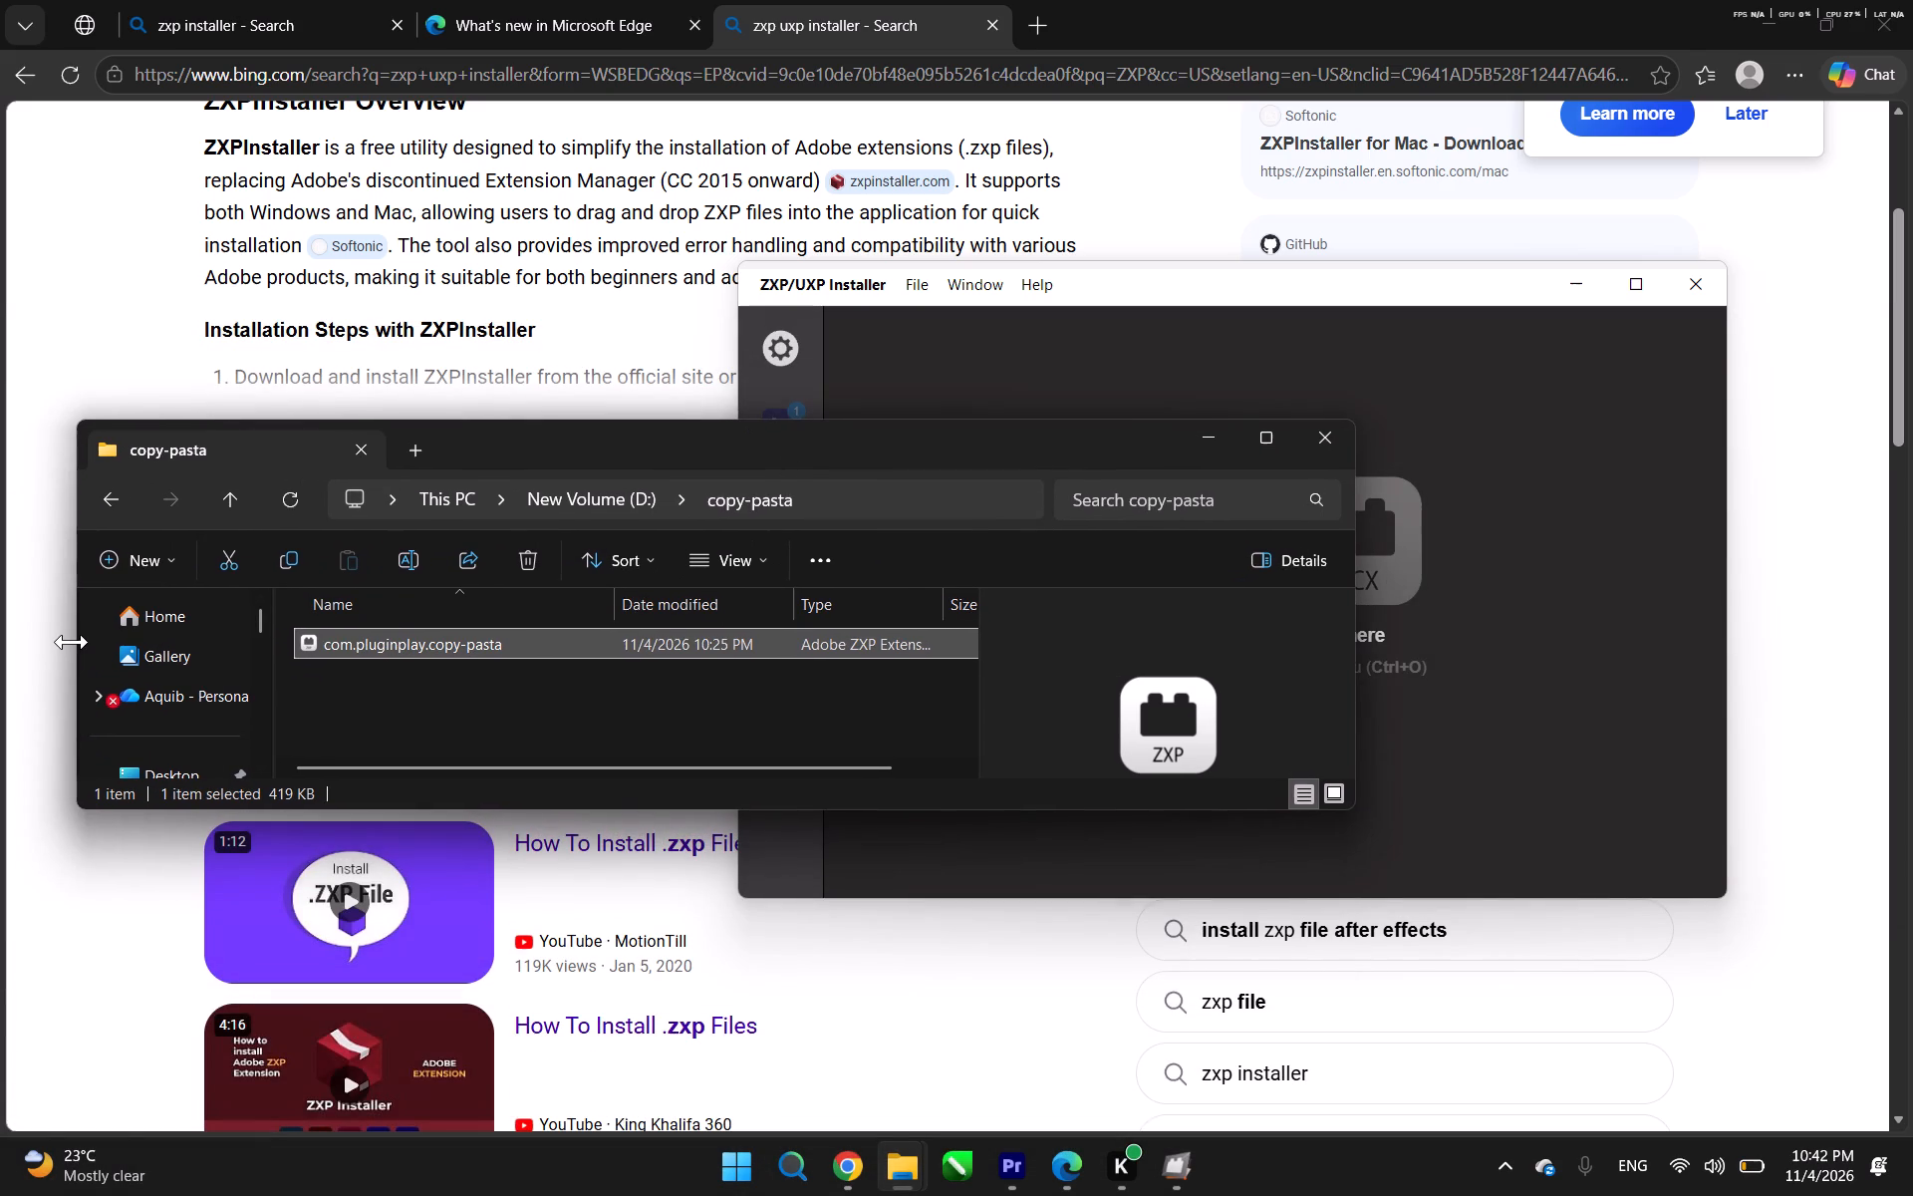
pyautogui.moveTo(72, 642); pyautogui.dragTo(720, 654)
pyautogui.doubleClick(720, 654)
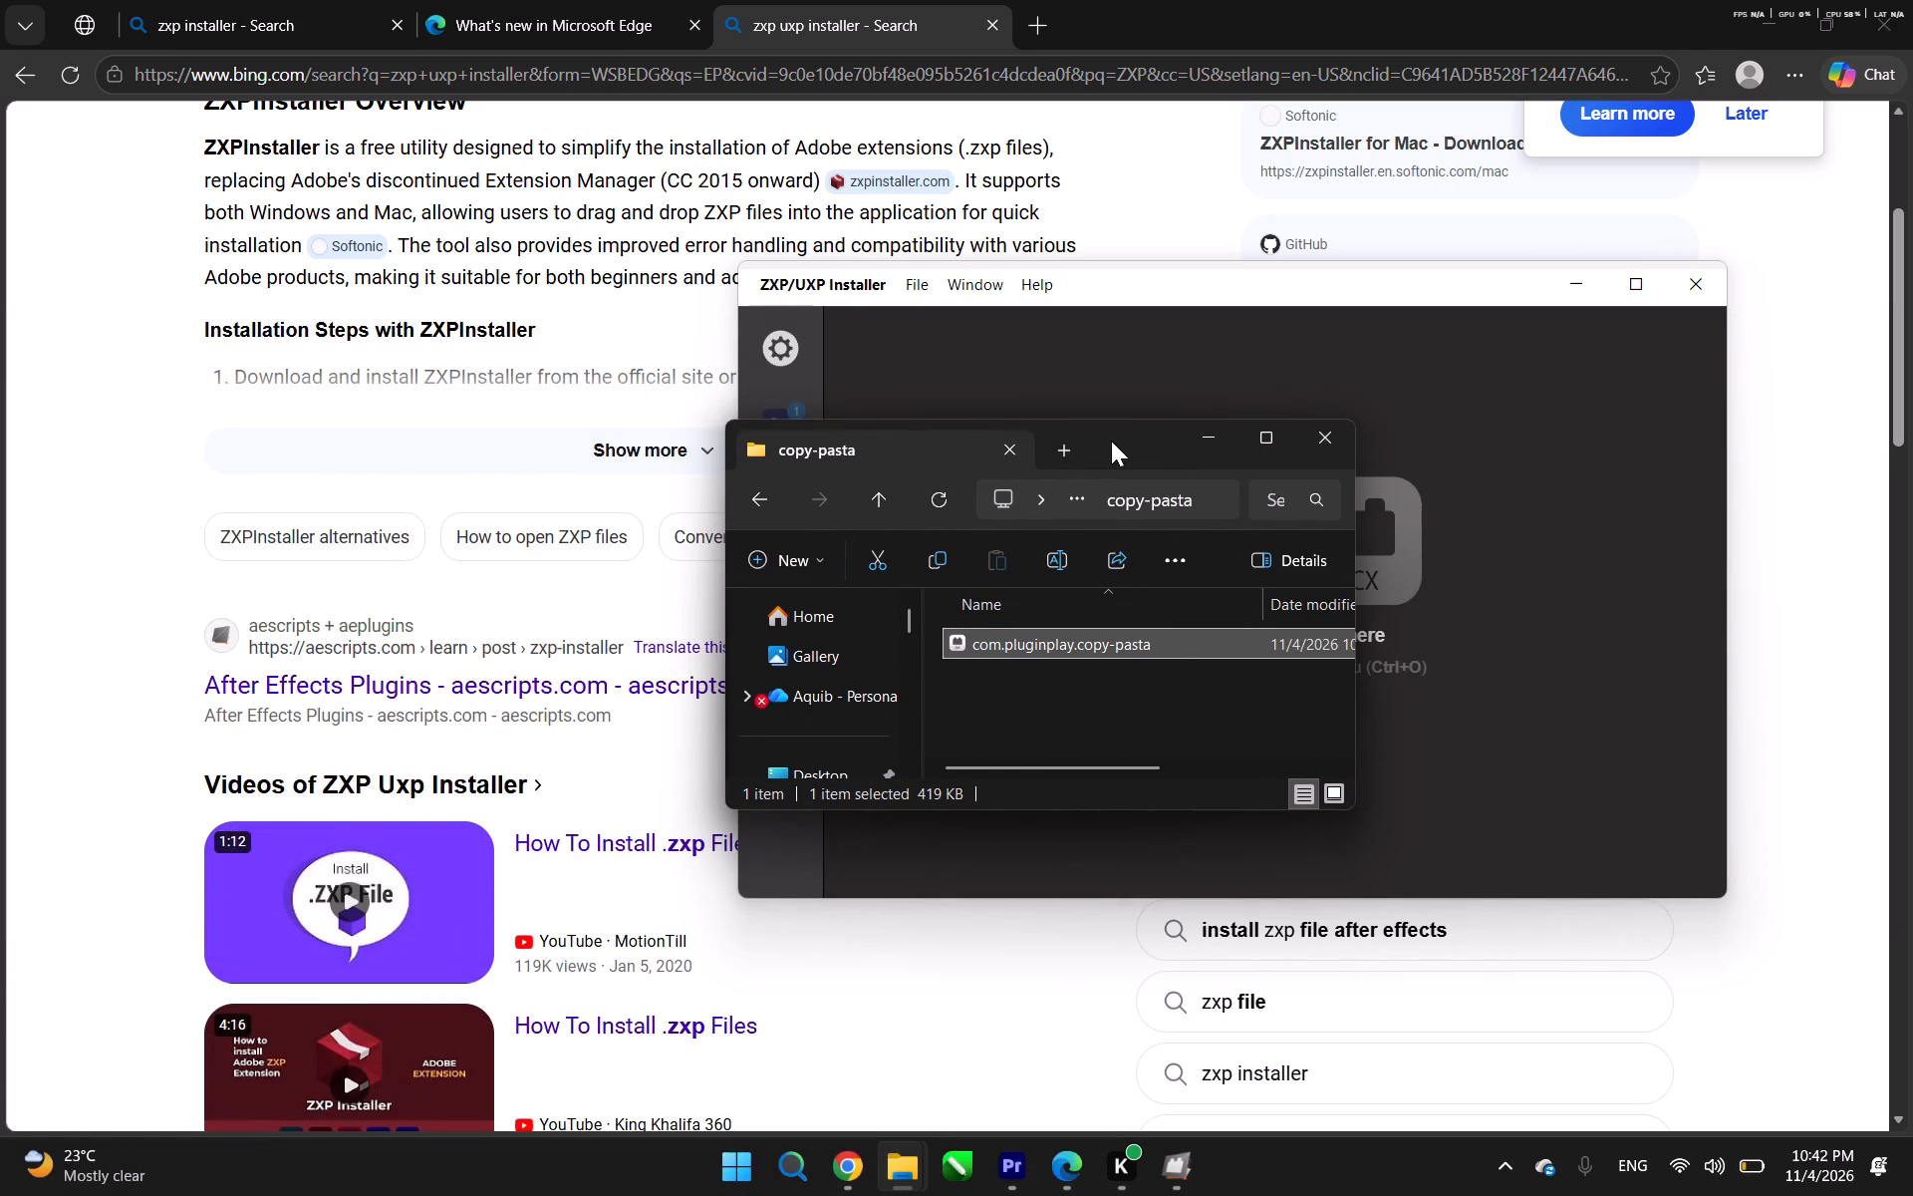
pyautogui.moveTo(1116, 442); pyautogui.dragTo(482, 378)
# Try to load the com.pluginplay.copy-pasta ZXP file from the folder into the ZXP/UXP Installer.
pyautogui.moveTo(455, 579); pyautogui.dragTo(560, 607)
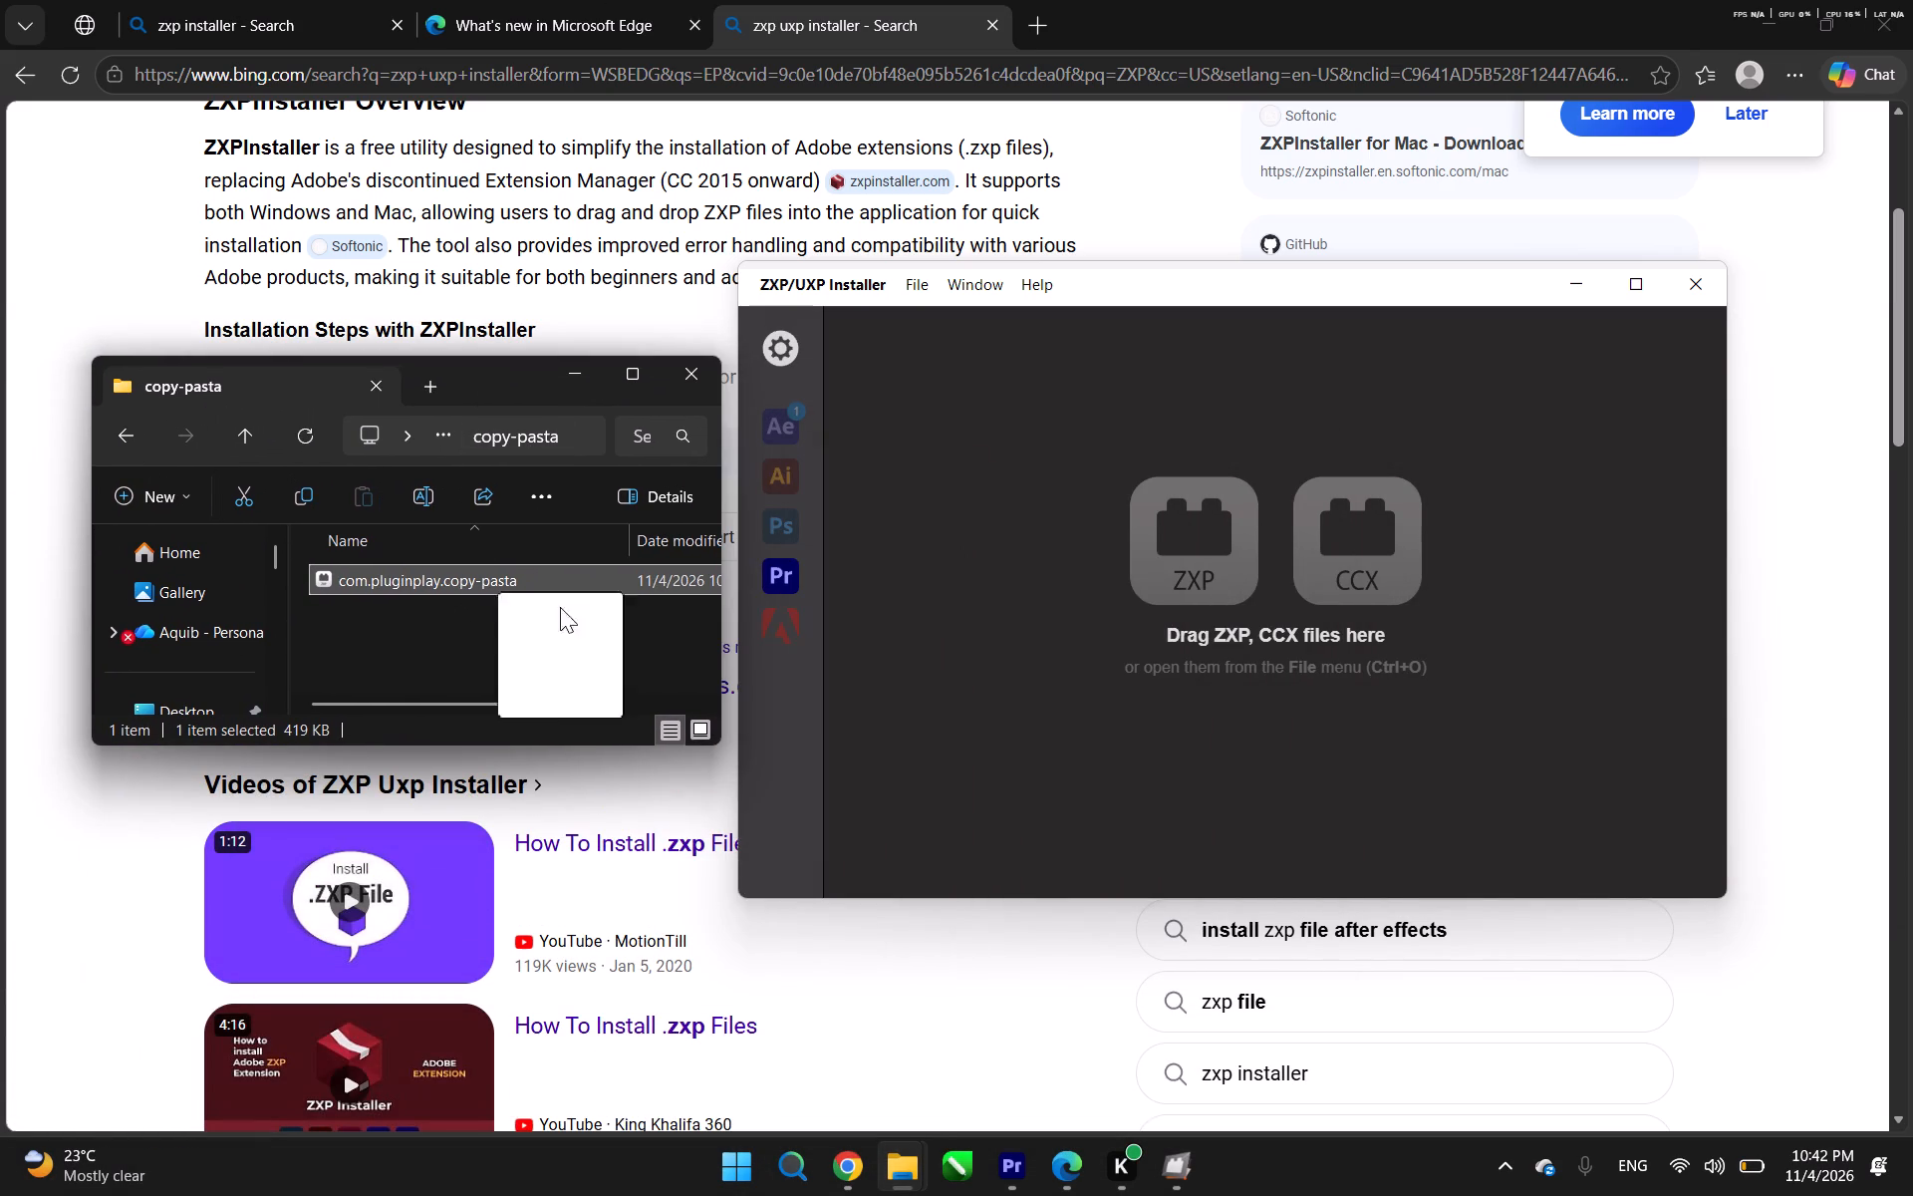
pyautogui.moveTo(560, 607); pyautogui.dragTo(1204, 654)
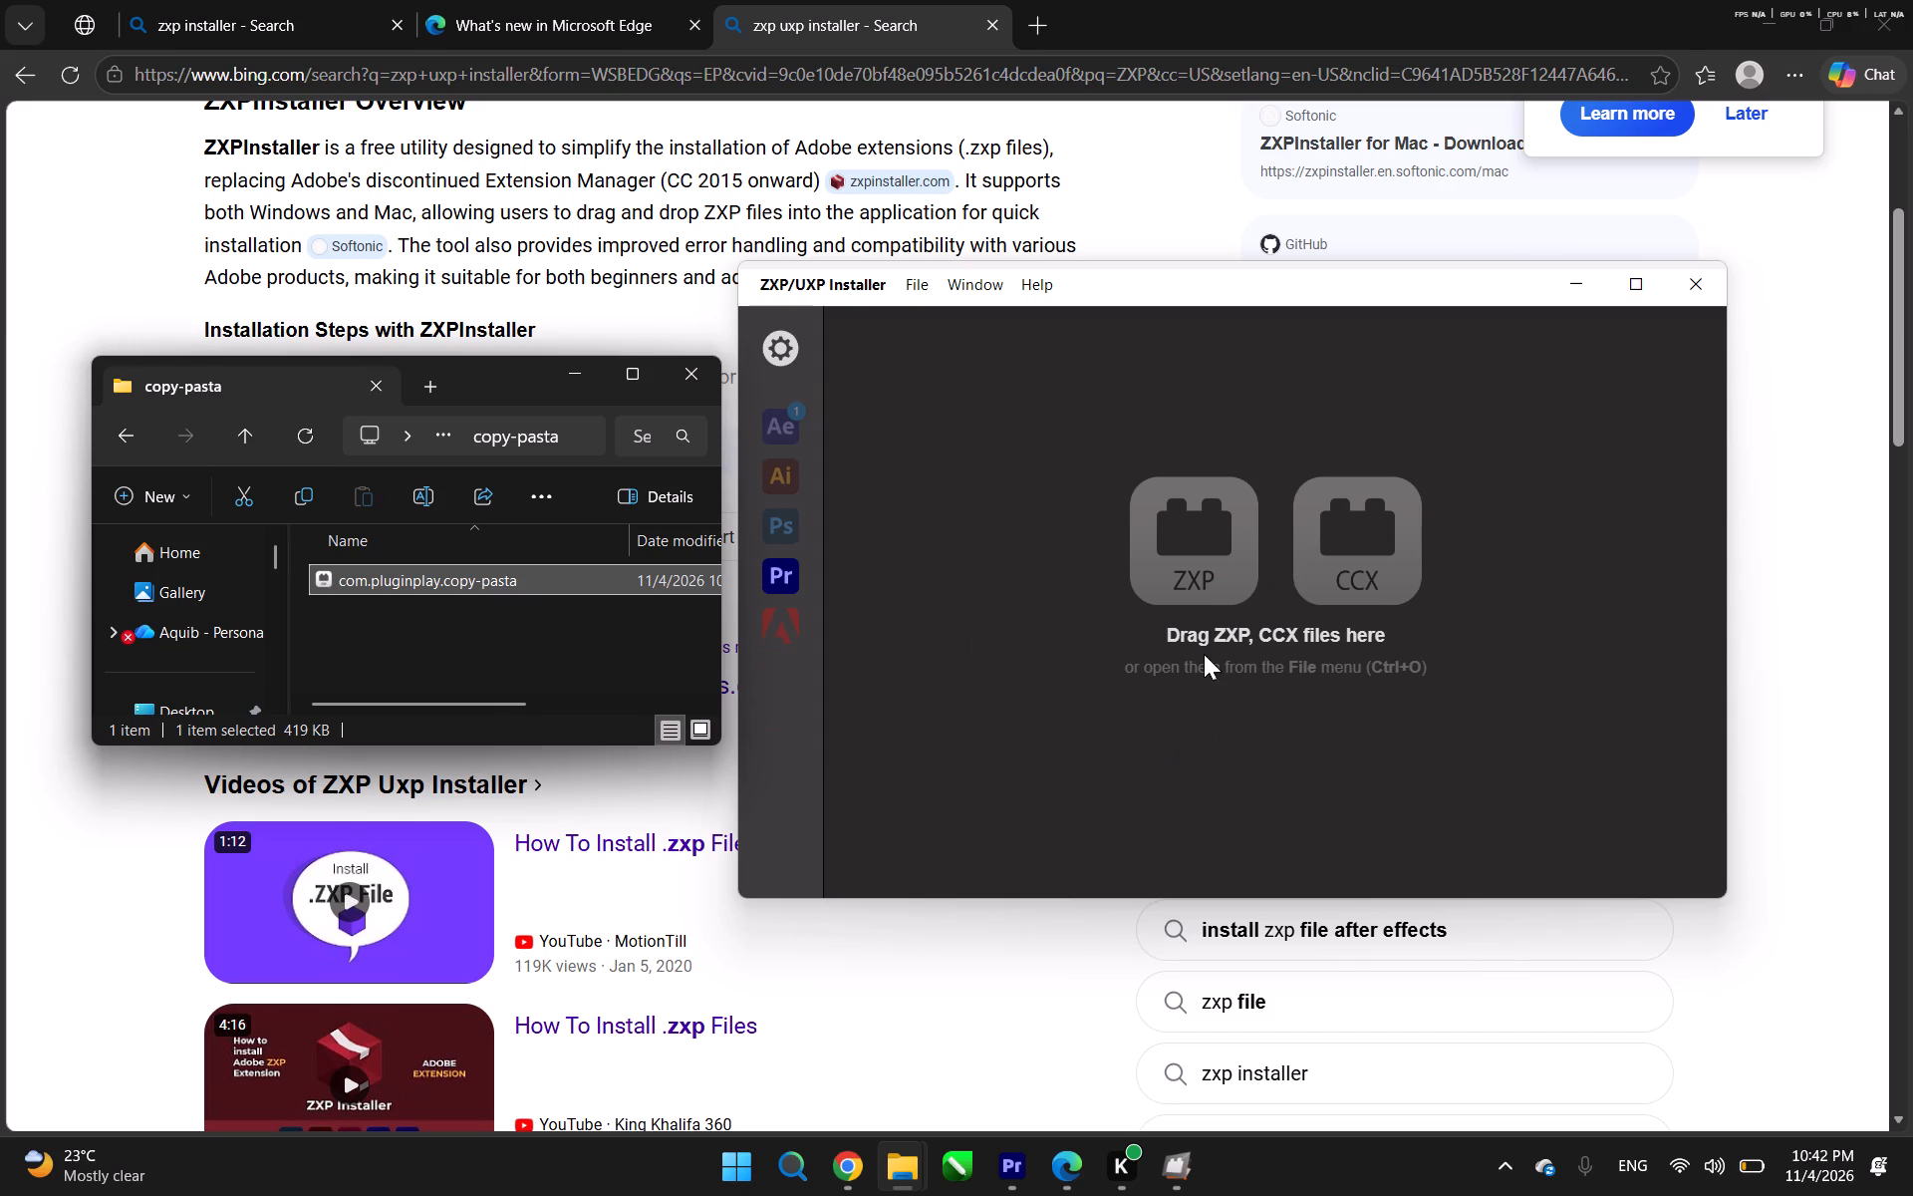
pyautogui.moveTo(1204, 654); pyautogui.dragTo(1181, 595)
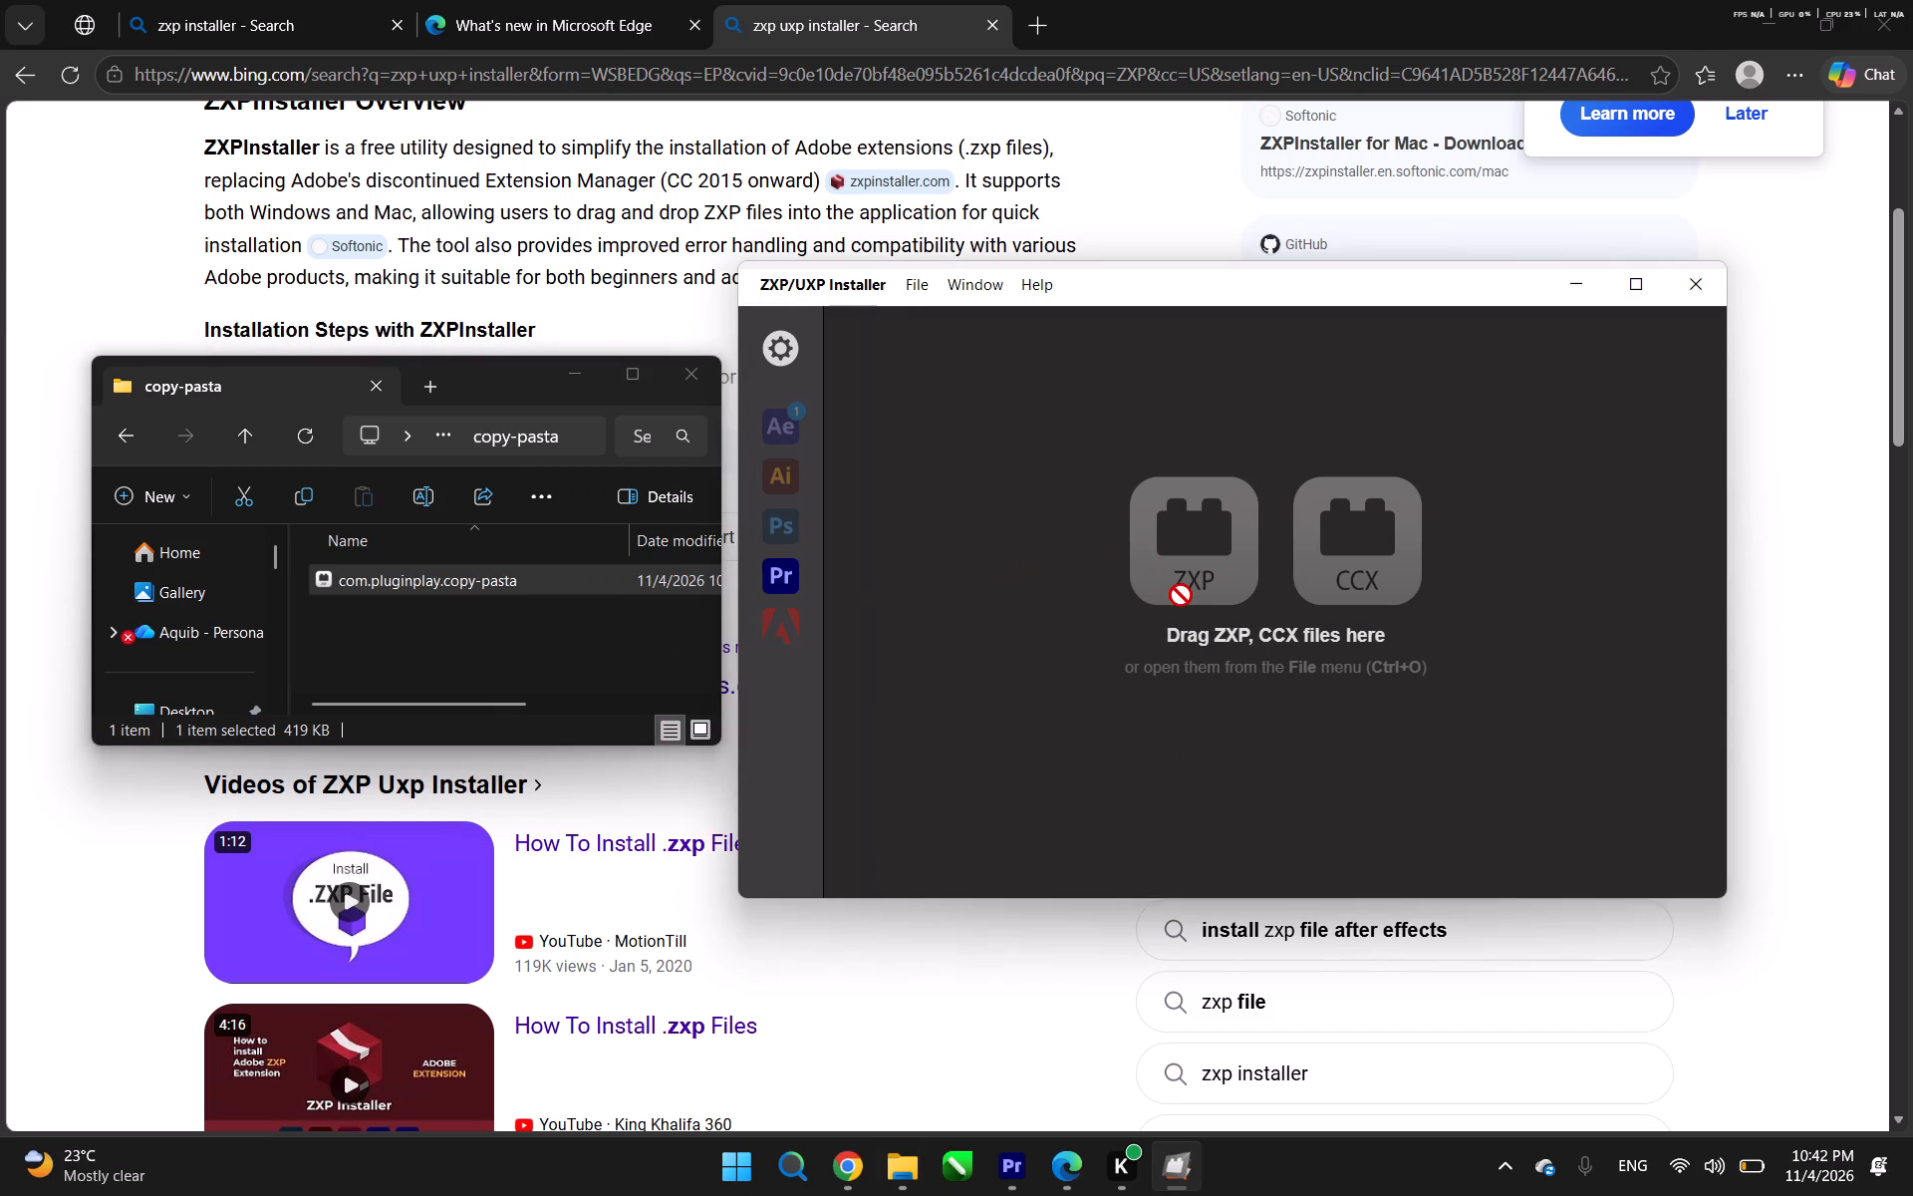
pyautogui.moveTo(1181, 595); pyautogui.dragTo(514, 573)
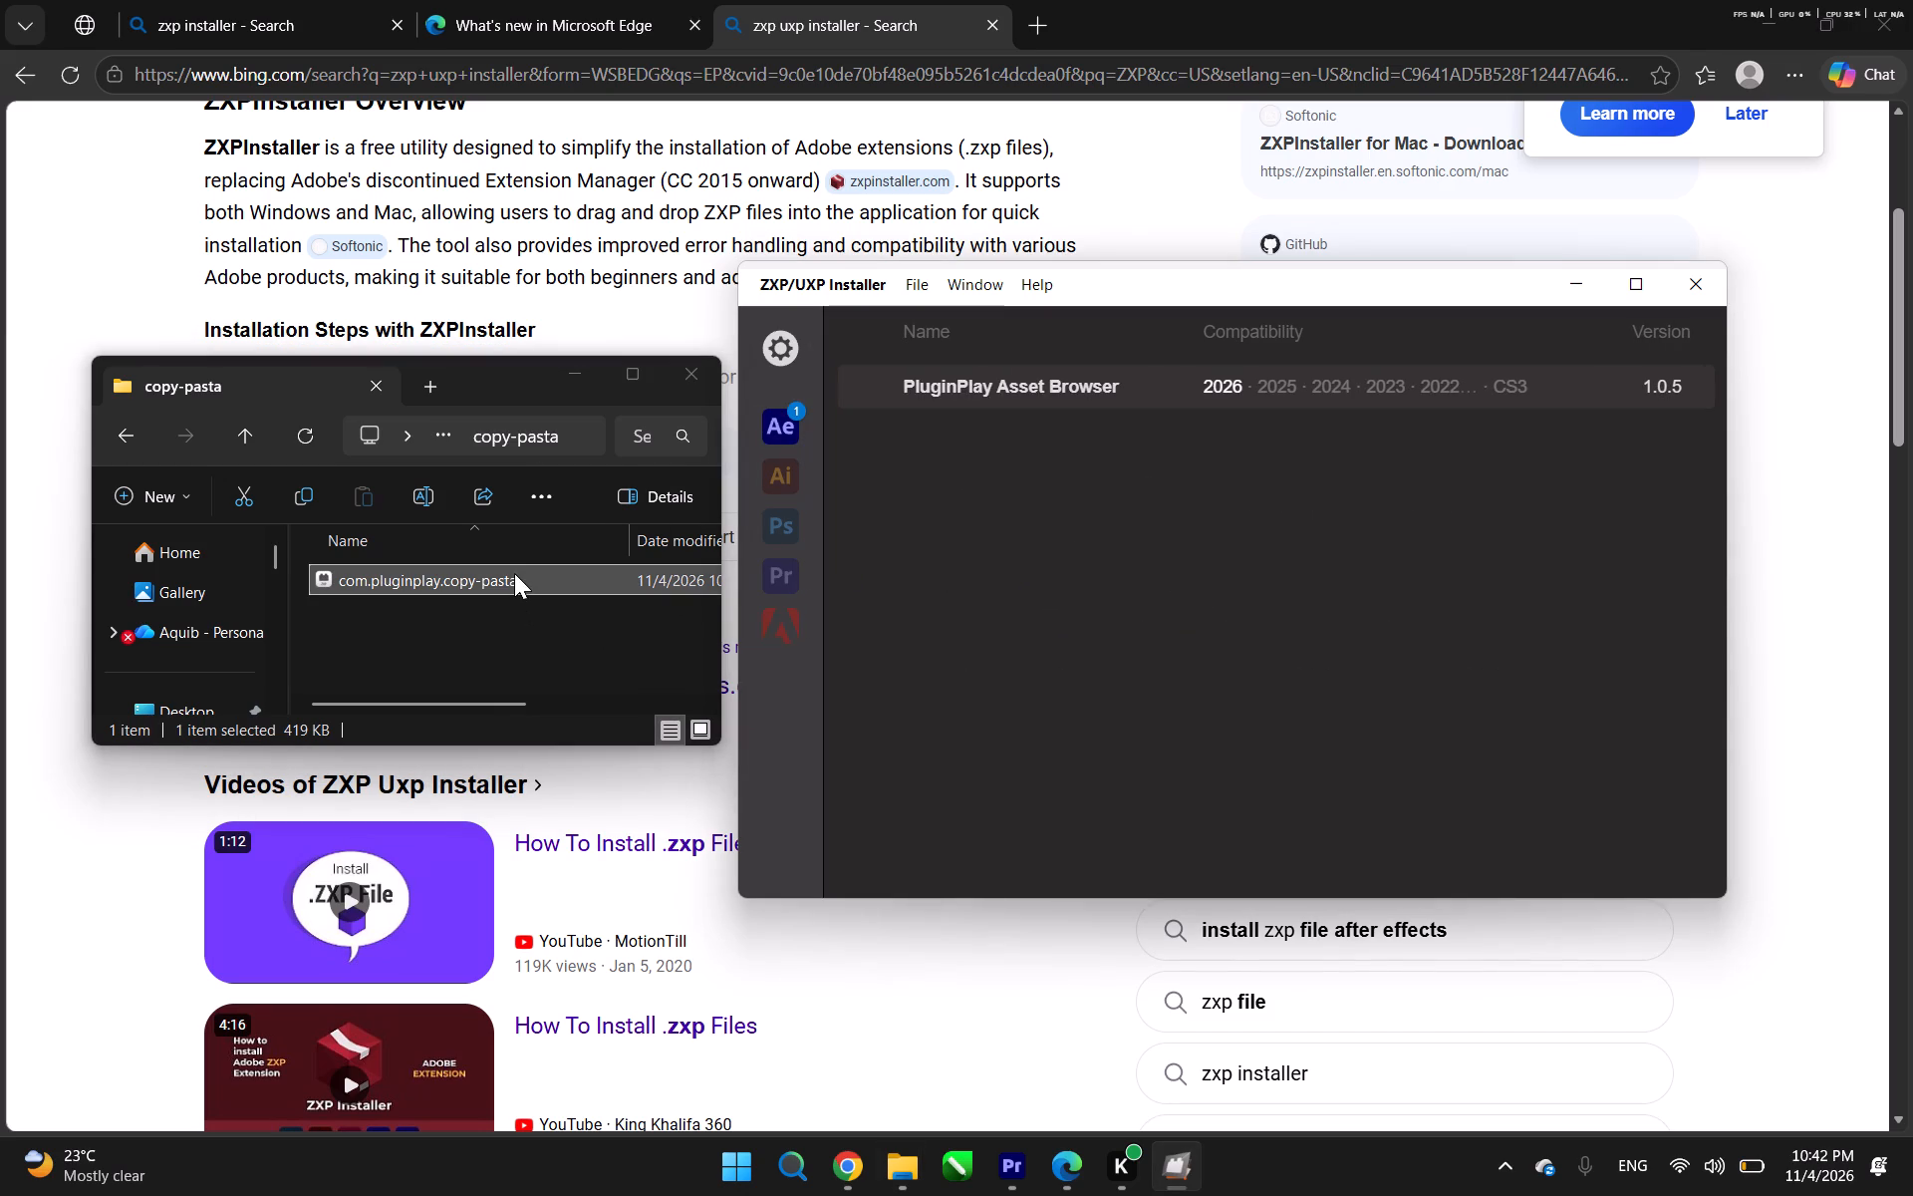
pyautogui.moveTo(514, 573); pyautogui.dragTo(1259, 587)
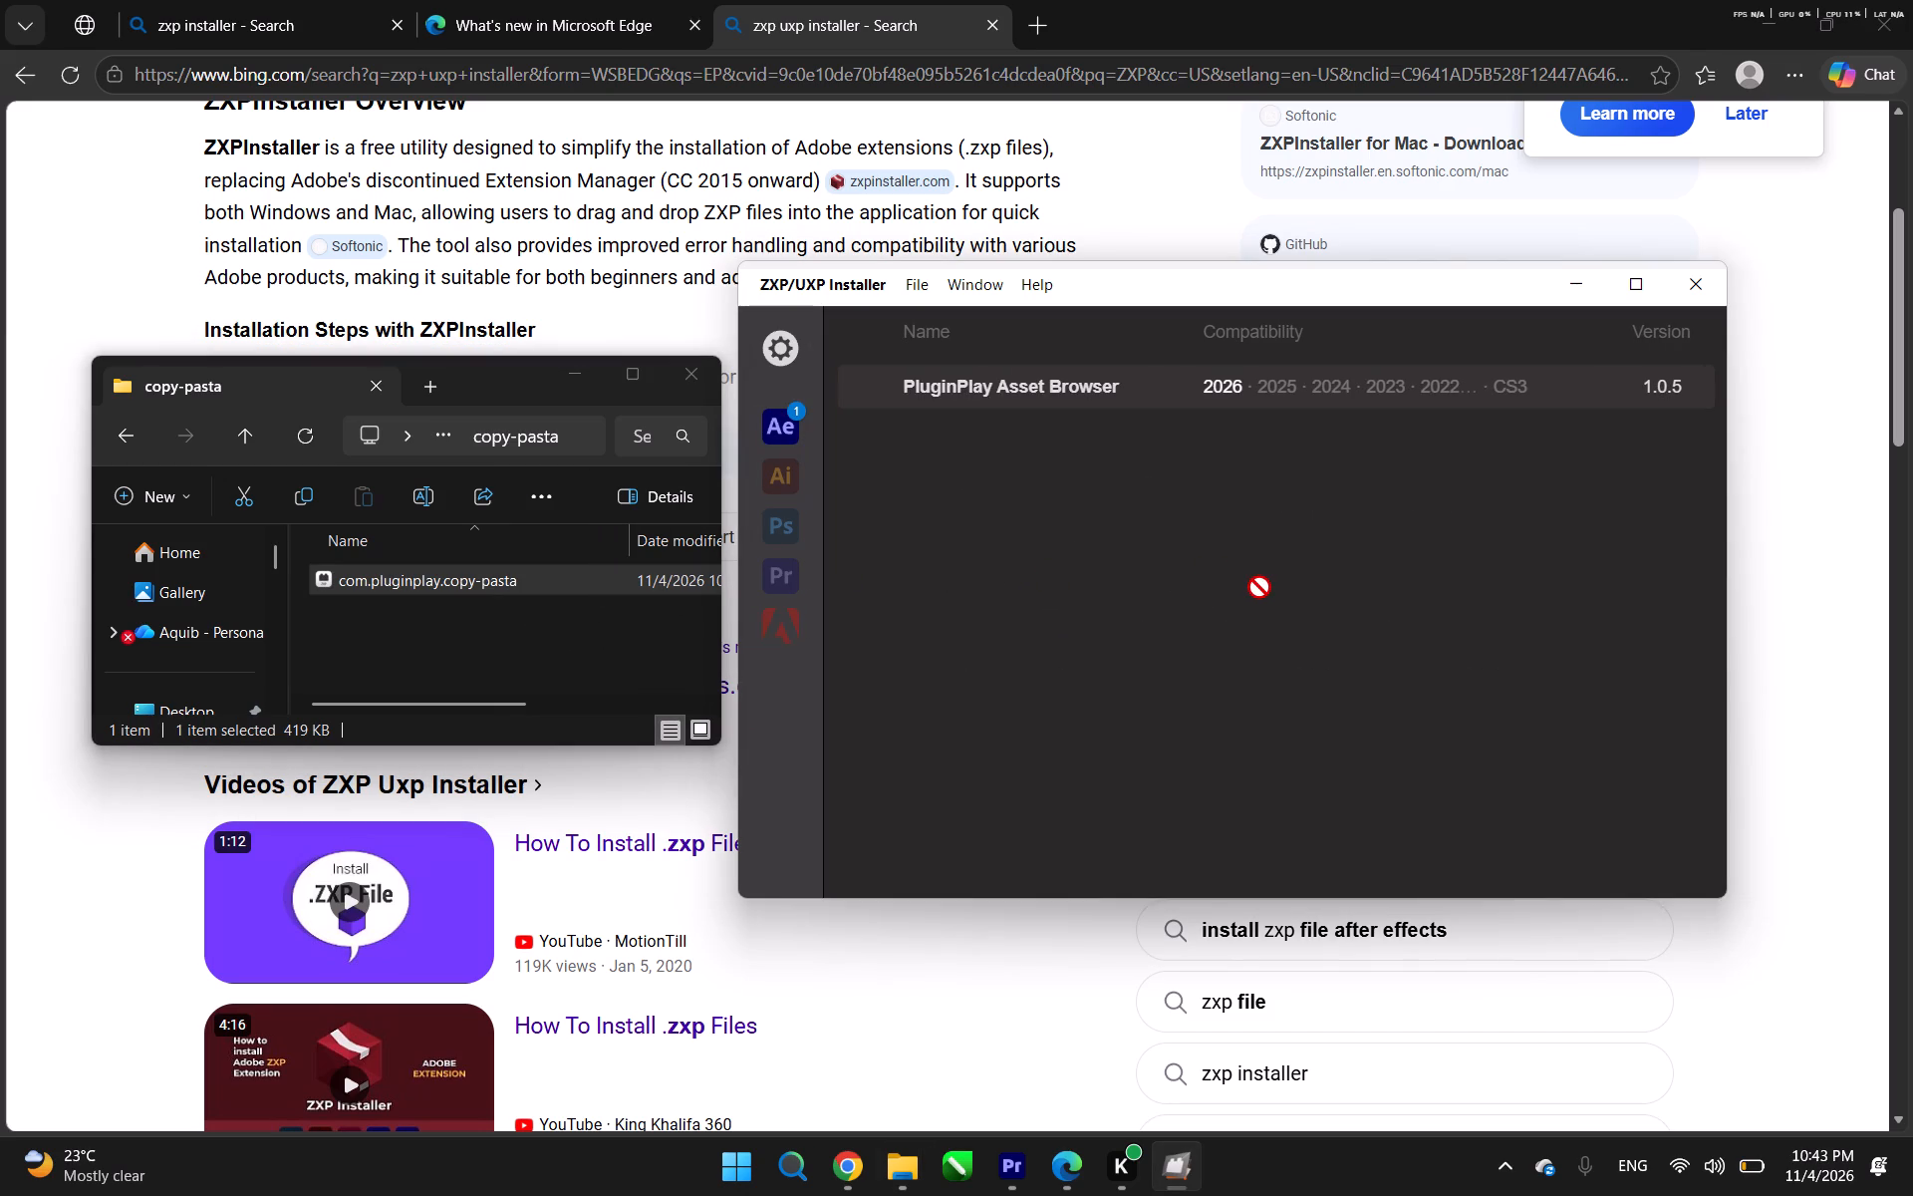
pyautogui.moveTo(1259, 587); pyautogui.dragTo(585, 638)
# Resize the copy-pasta folder window and move it clear of the ZXP/UXP Installer window.
pyautogui.moveTo(722, 752); pyautogui.dragTo(725, 752)
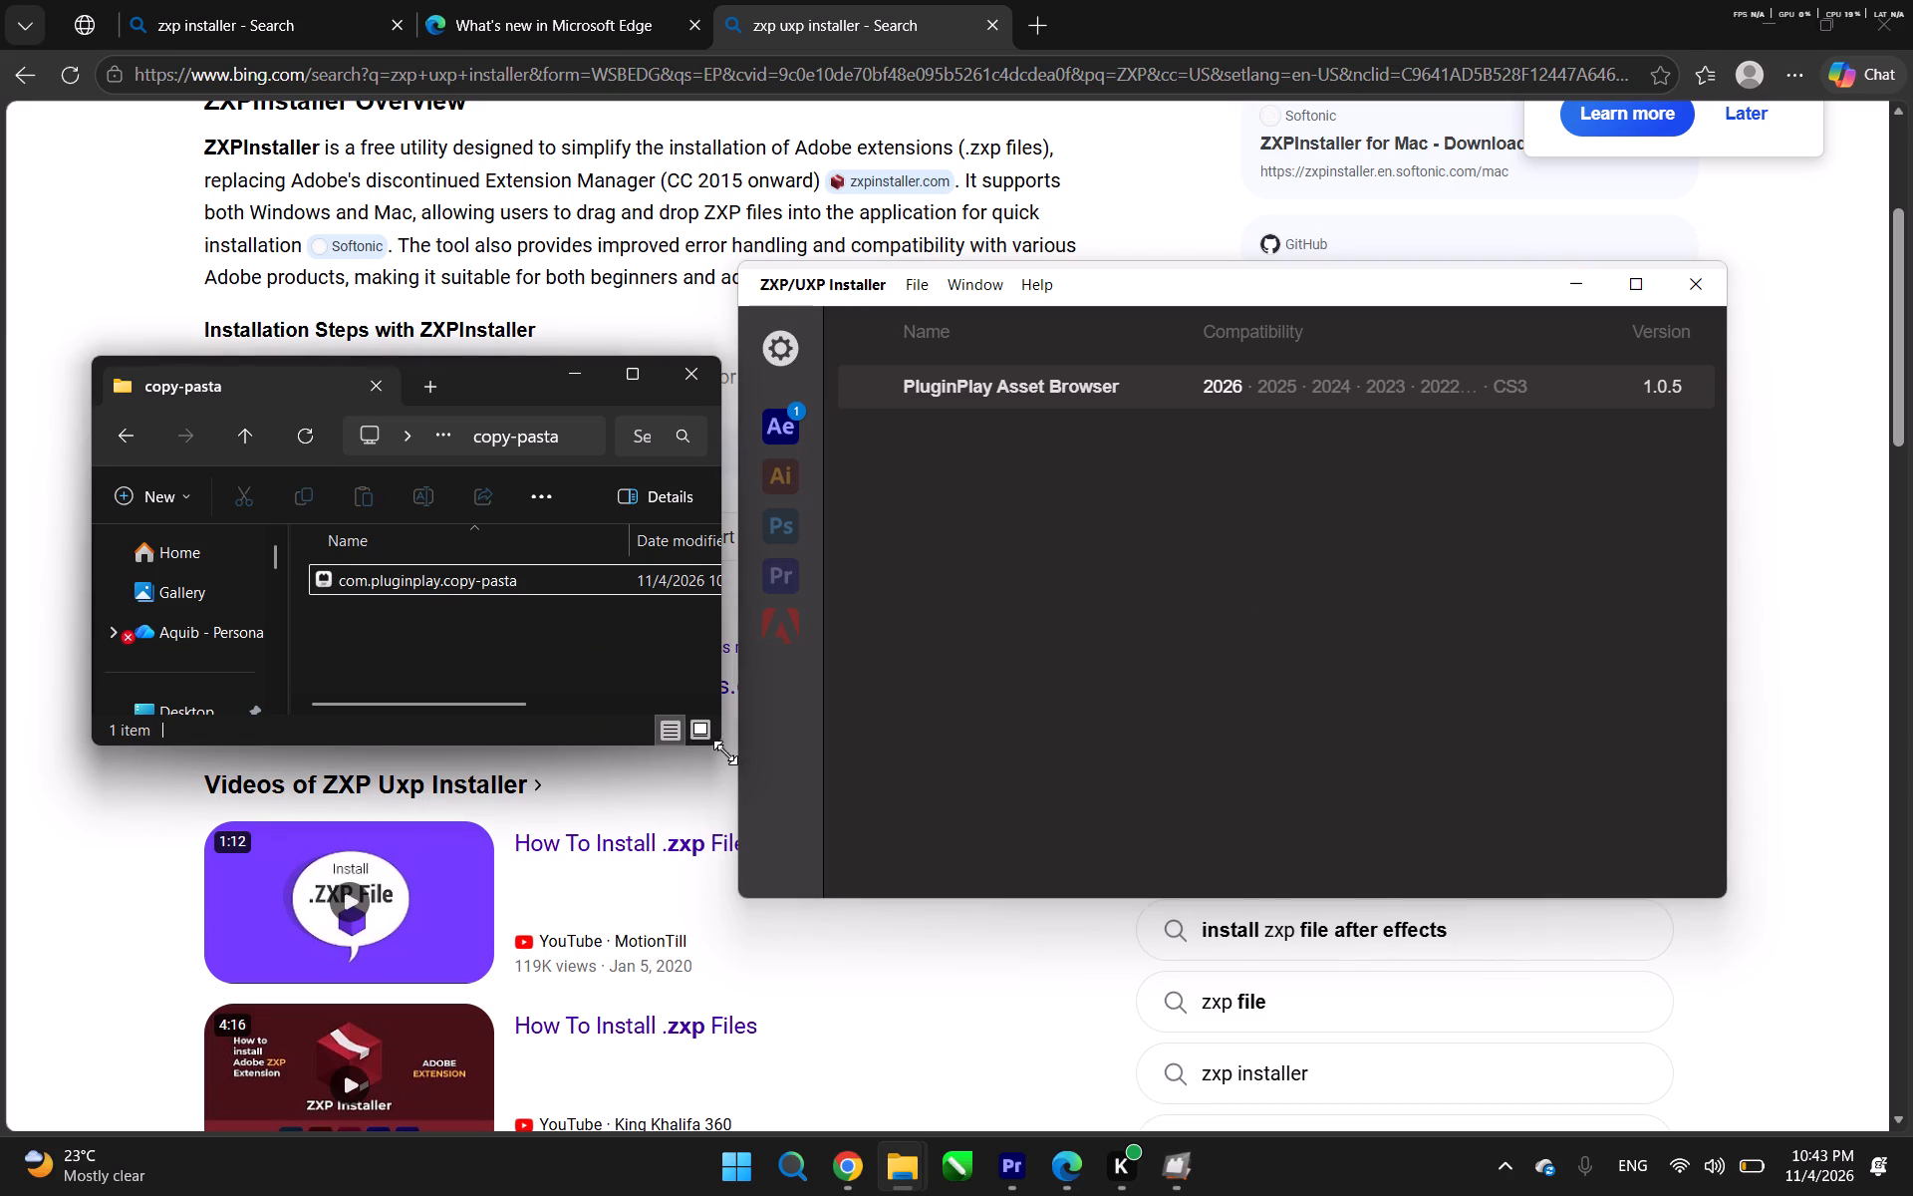
pyautogui.moveTo(725, 752); pyautogui.dragTo(1912, 857)
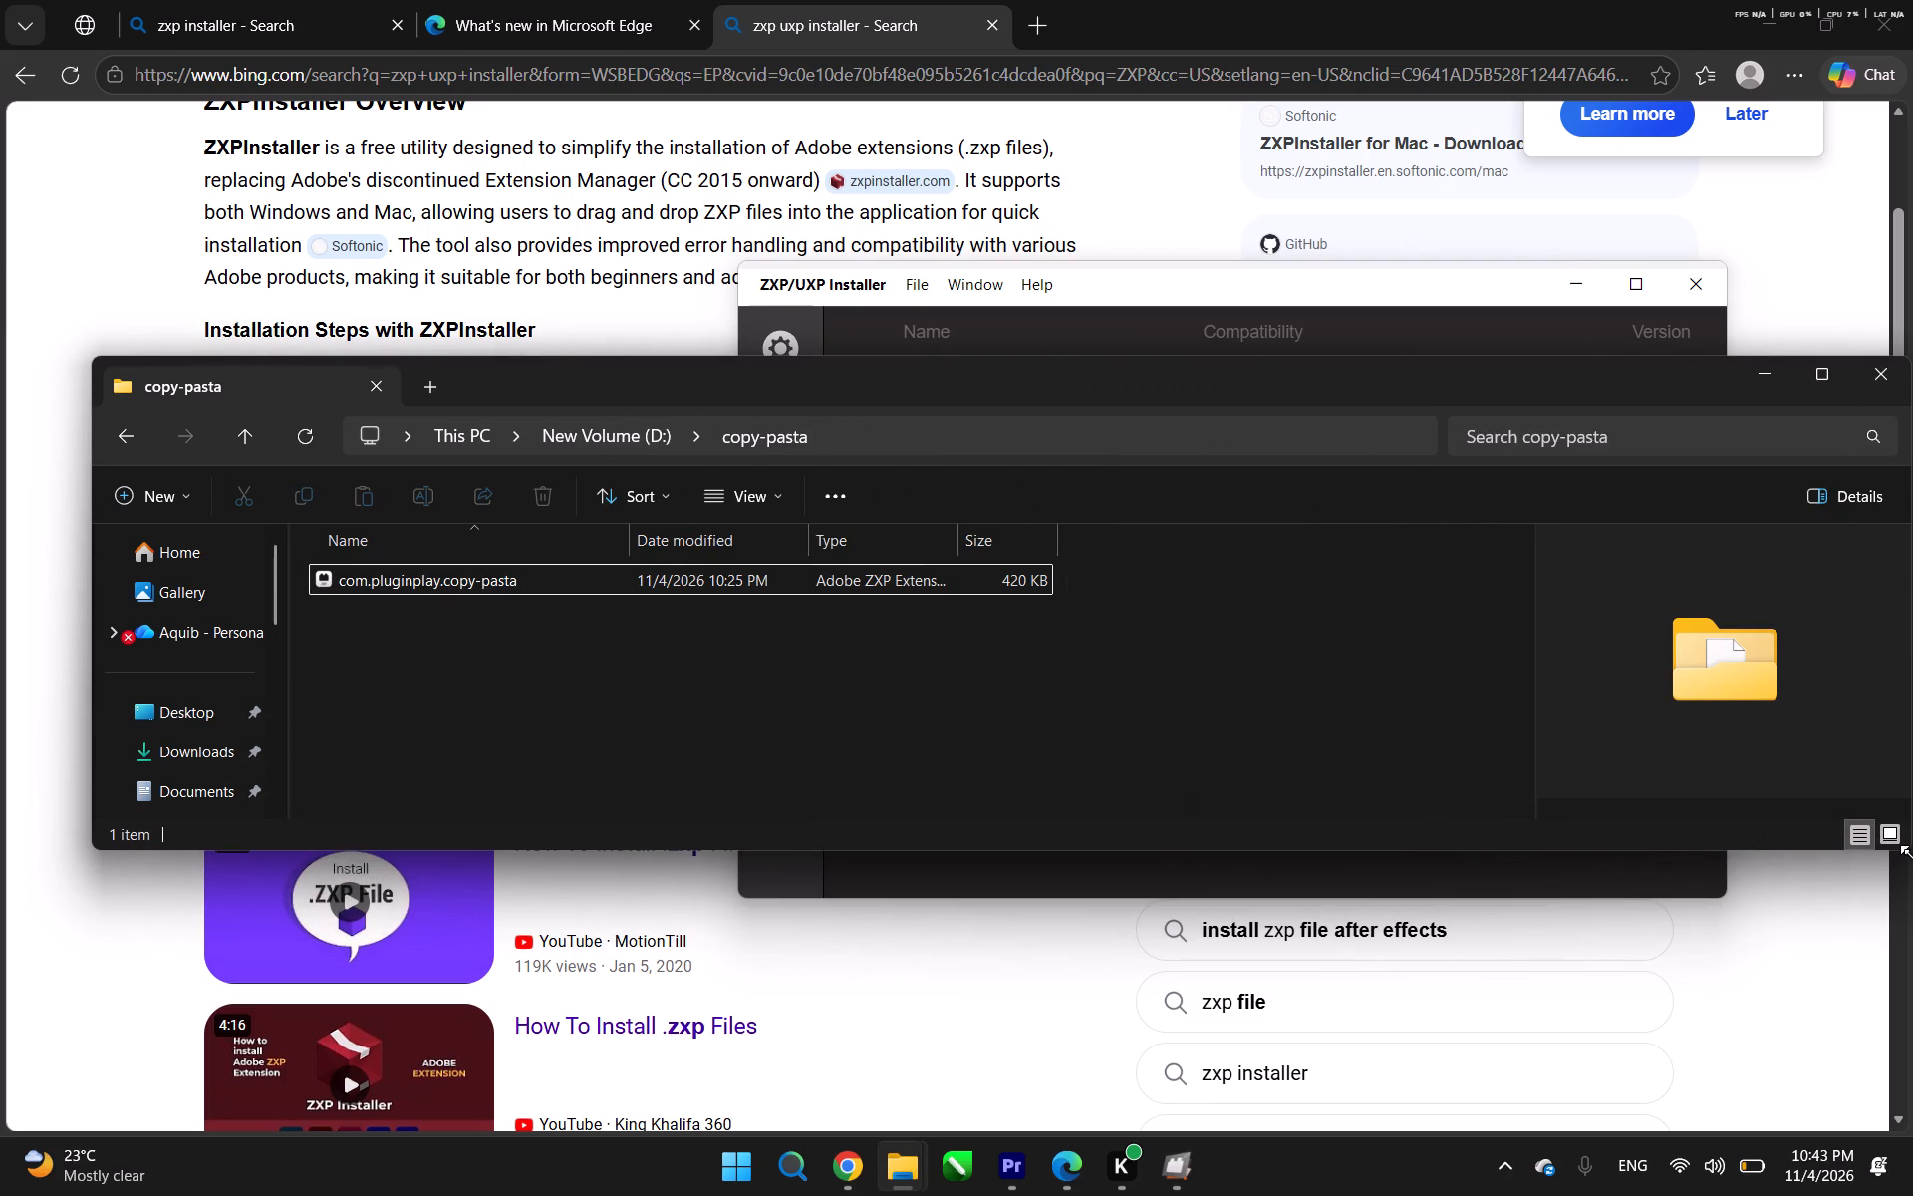
pyautogui.moveTo(1912, 857); pyautogui.dragTo(1326, 873)
pyautogui.moveTo(1234, 879); pyautogui.dragTo(720, 889)
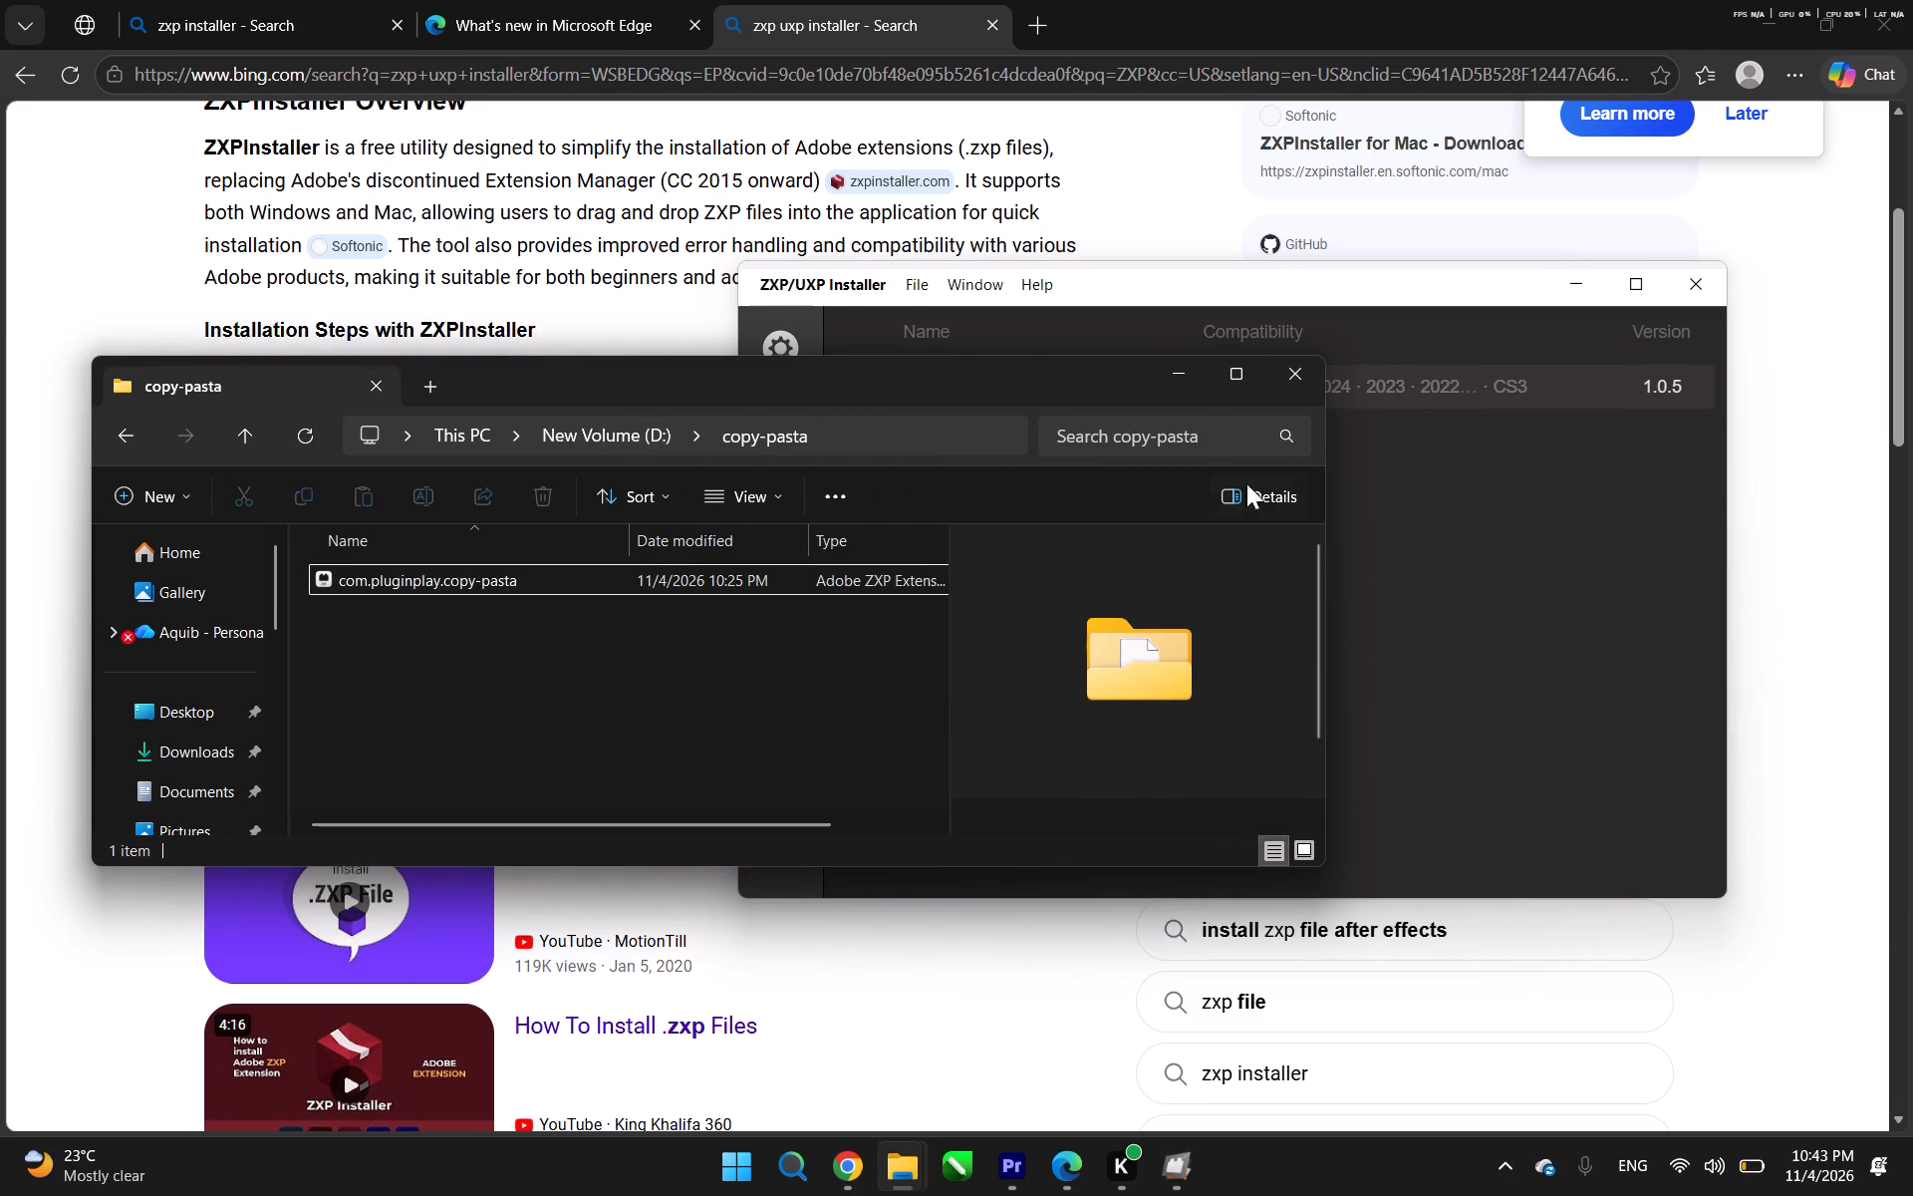
pyautogui.moveTo(1329, 823); pyautogui.dragTo(744, 808)
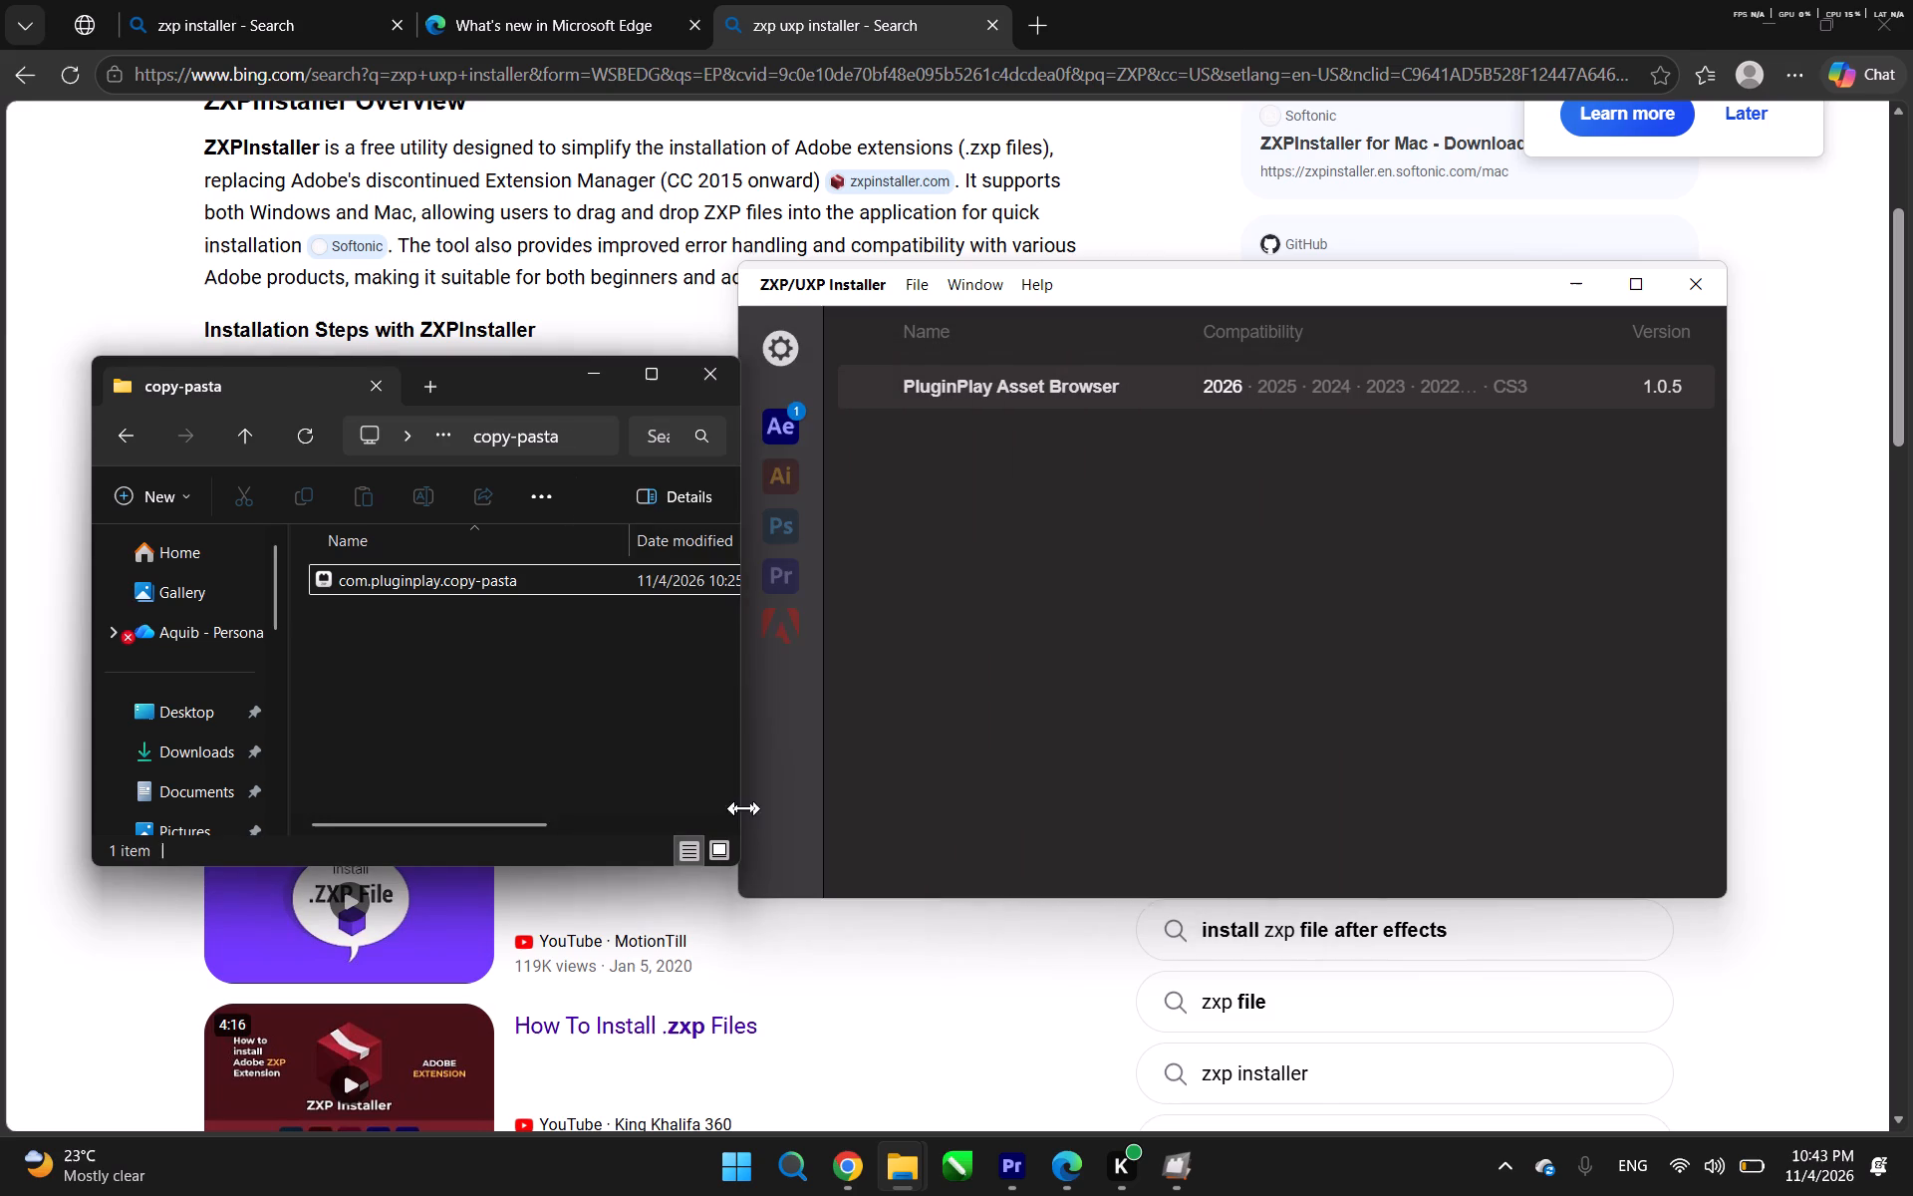
pyautogui.moveTo(744, 808); pyautogui.dragTo(740, 807)
pyautogui.moveTo(524, 376); pyautogui.dragTo(468, 361)
pyautogui.click(468, 361)
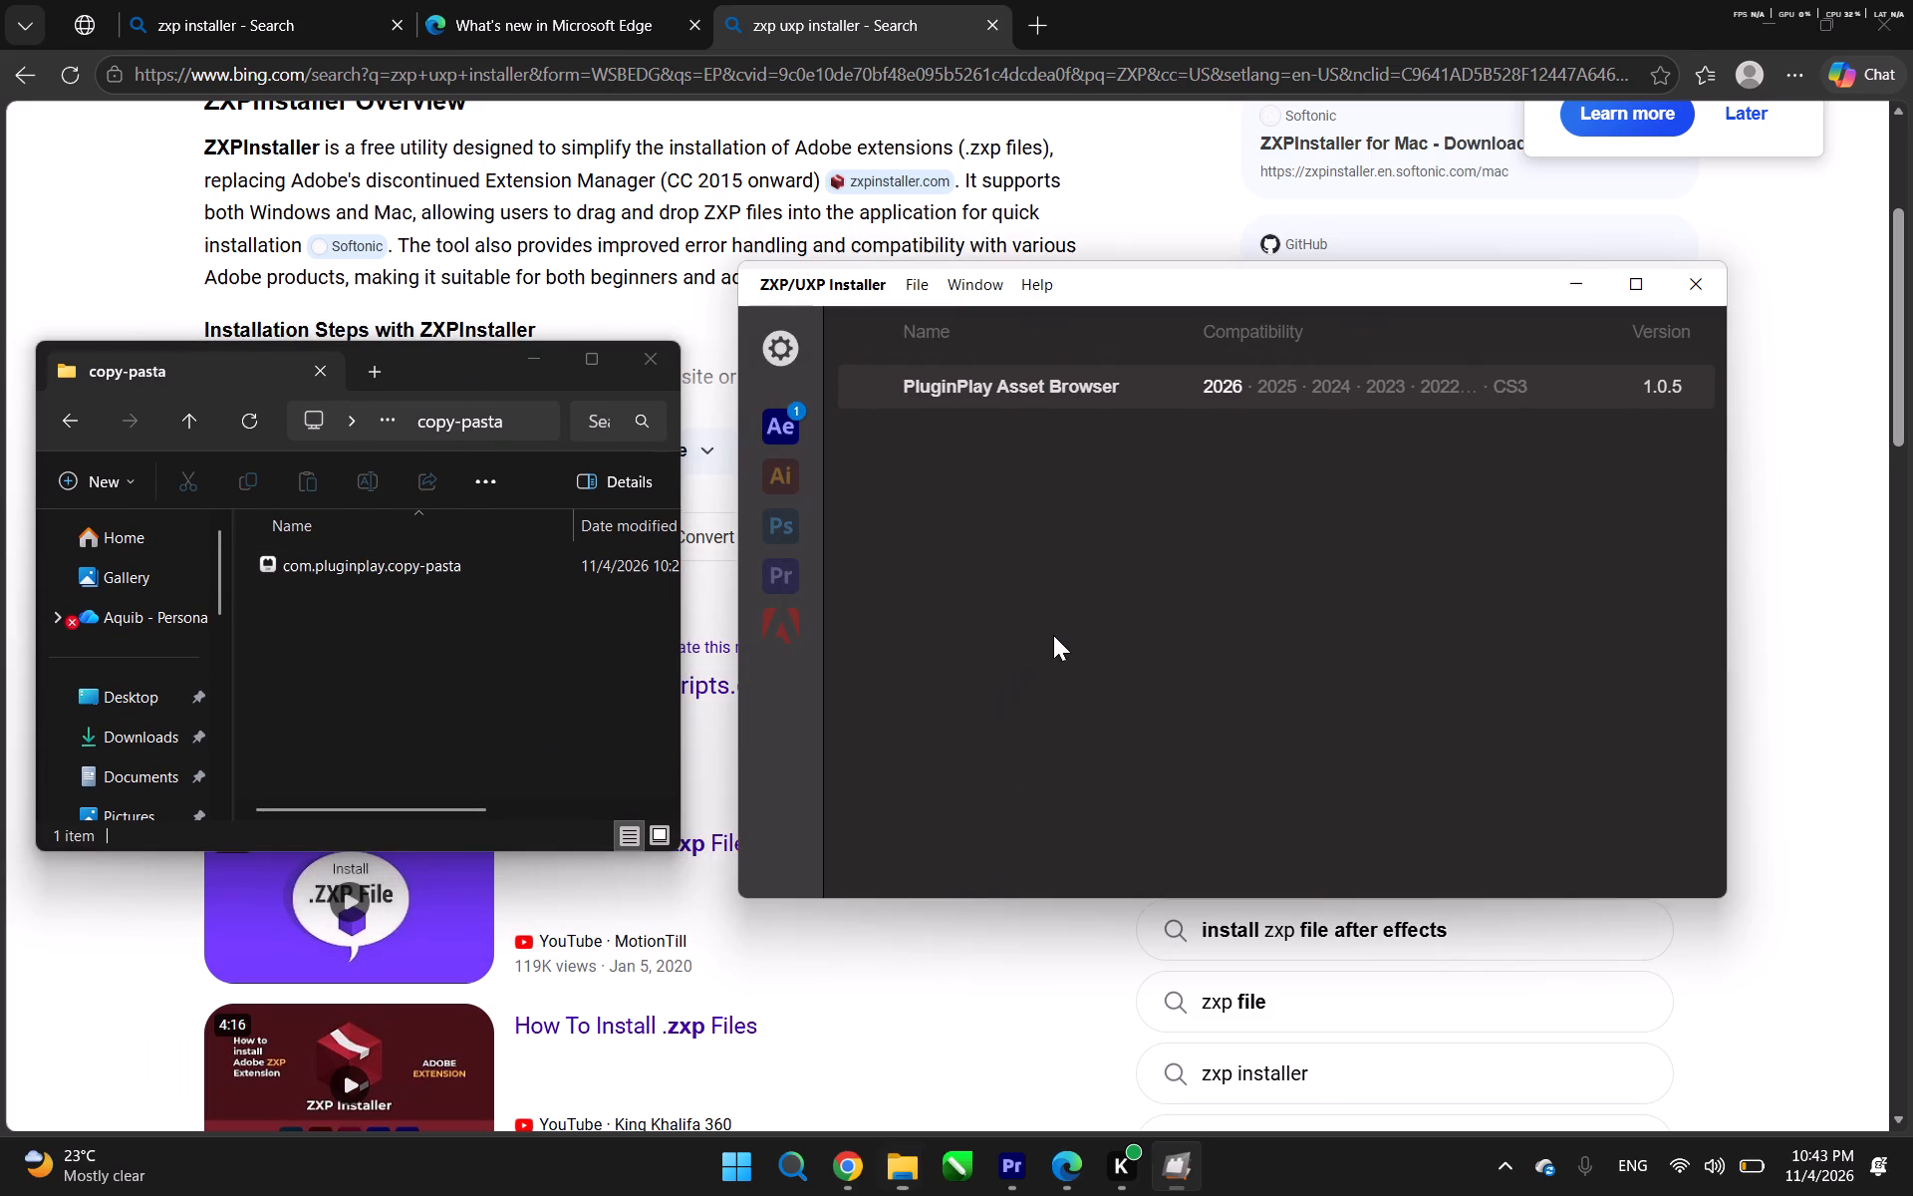
# Close the ZXP/UXP Installer.
pyautogui.click(1159, 1167)
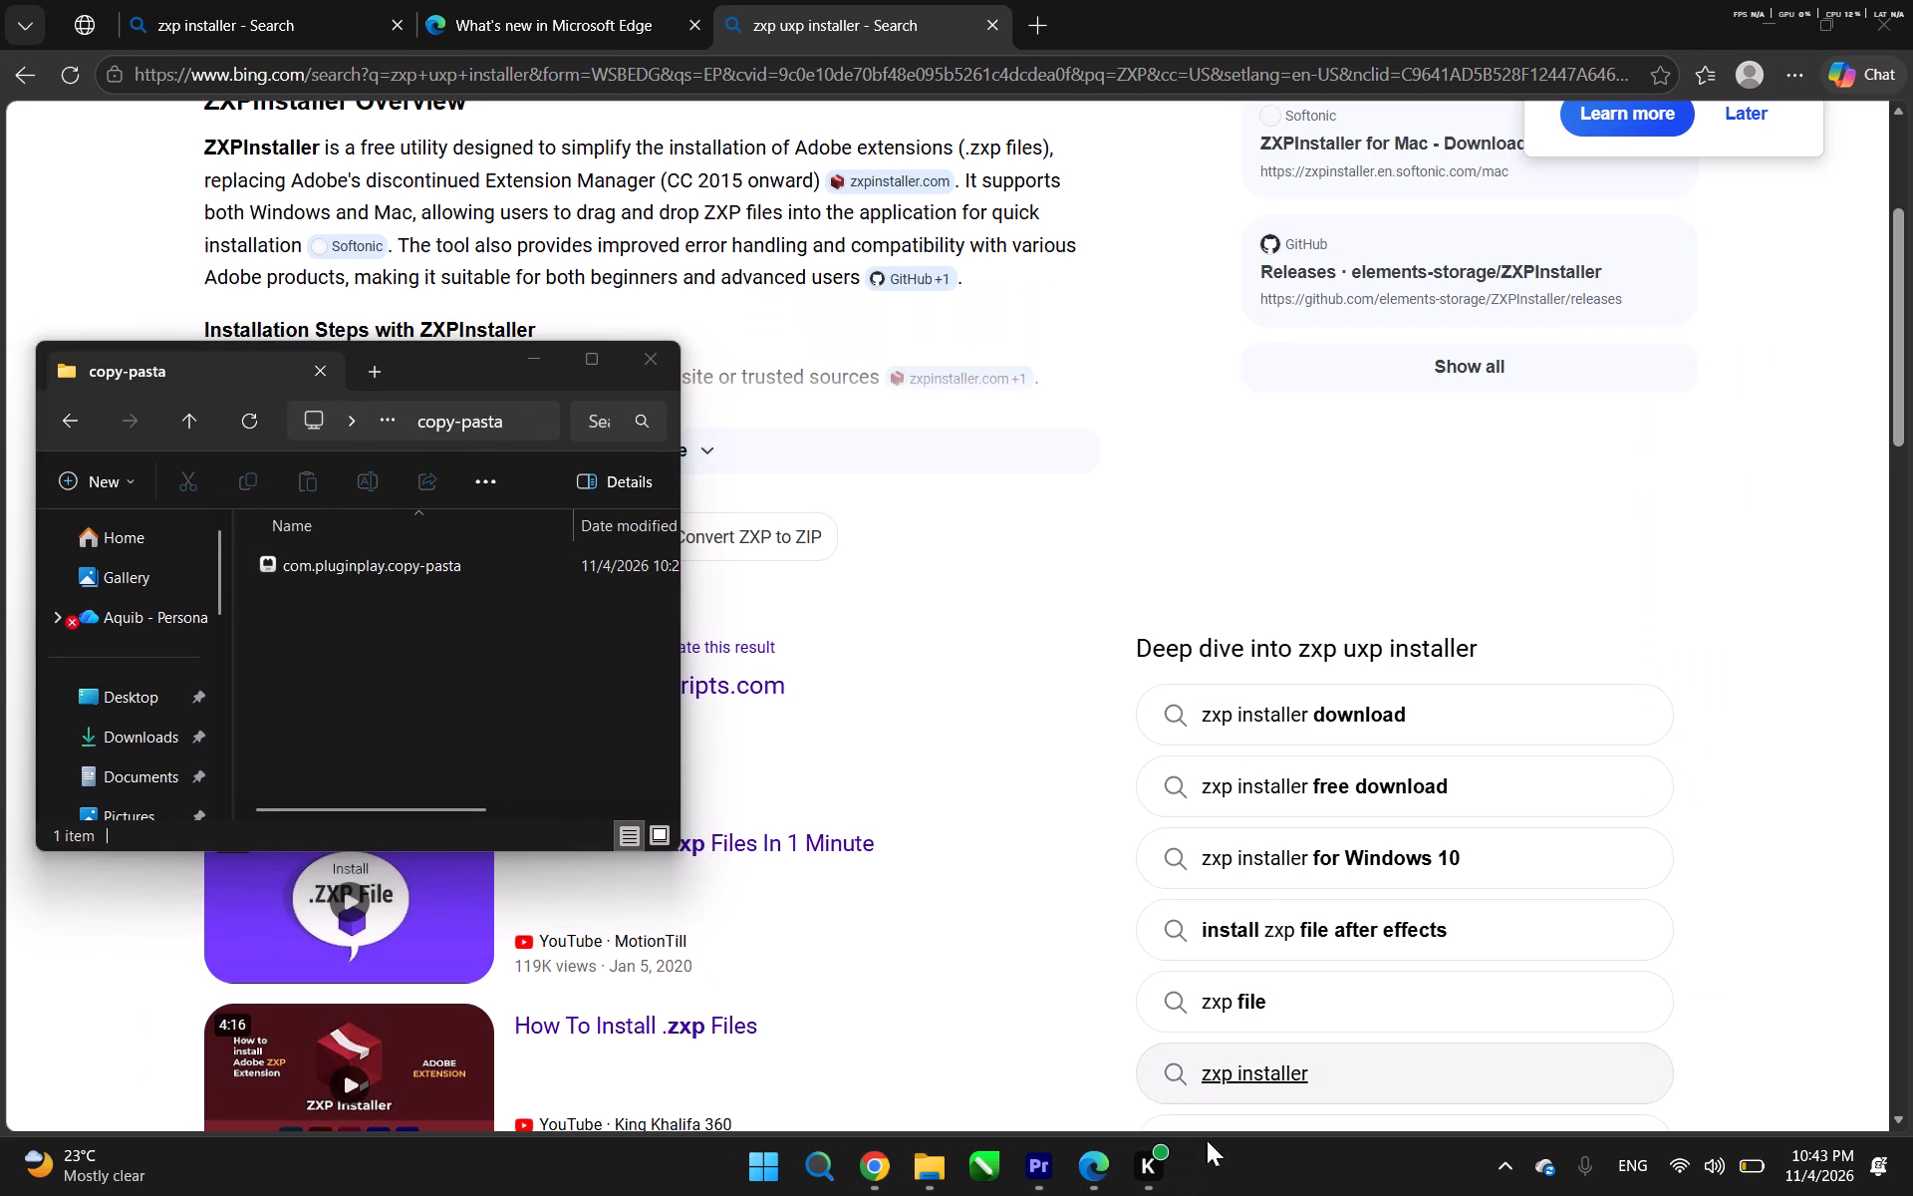
# Clear the browser window with the zxp uxp installer search off the desktop.
pyautogui.click(1912, 0)
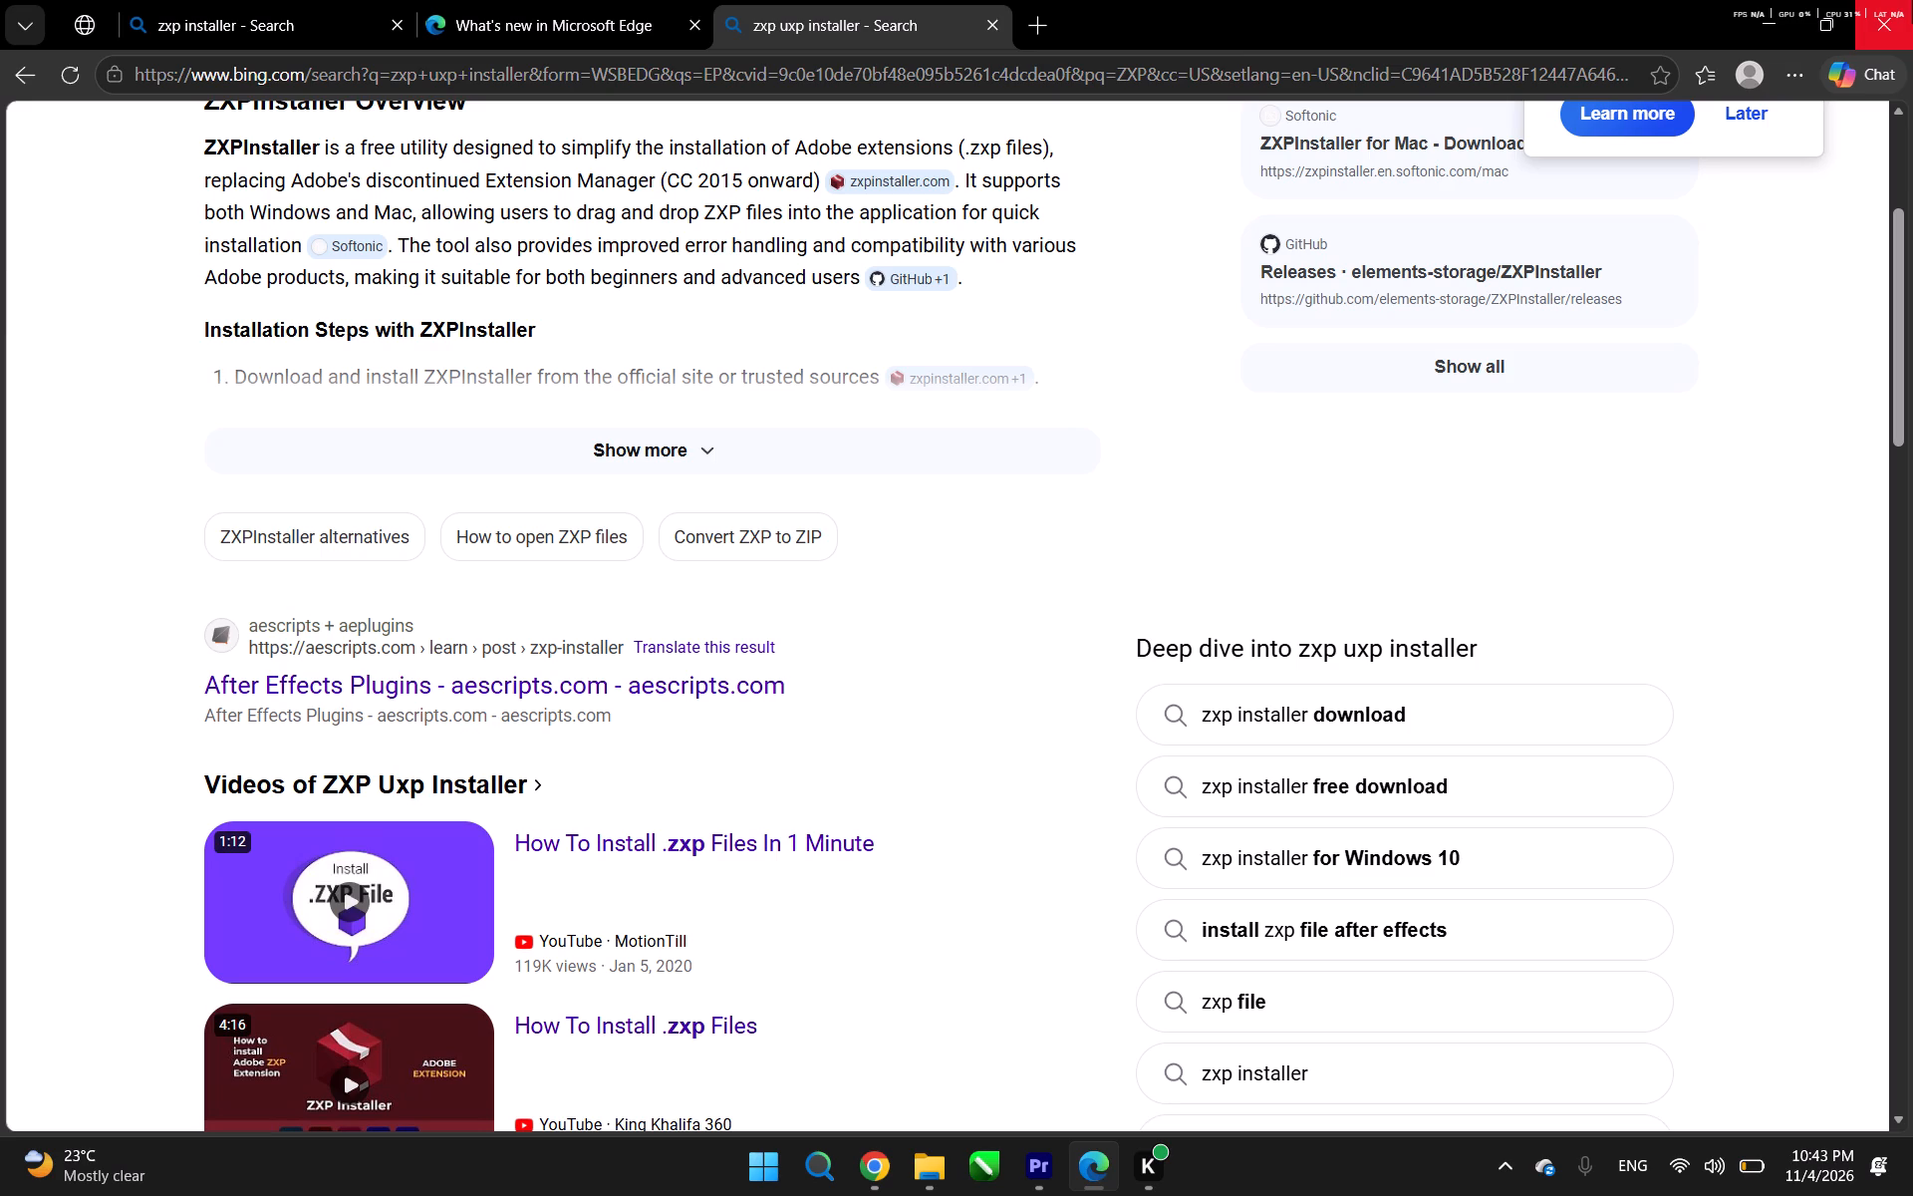
pyautogui.click(1901, 8)
pyautogui.tripleClick(1869, 3)
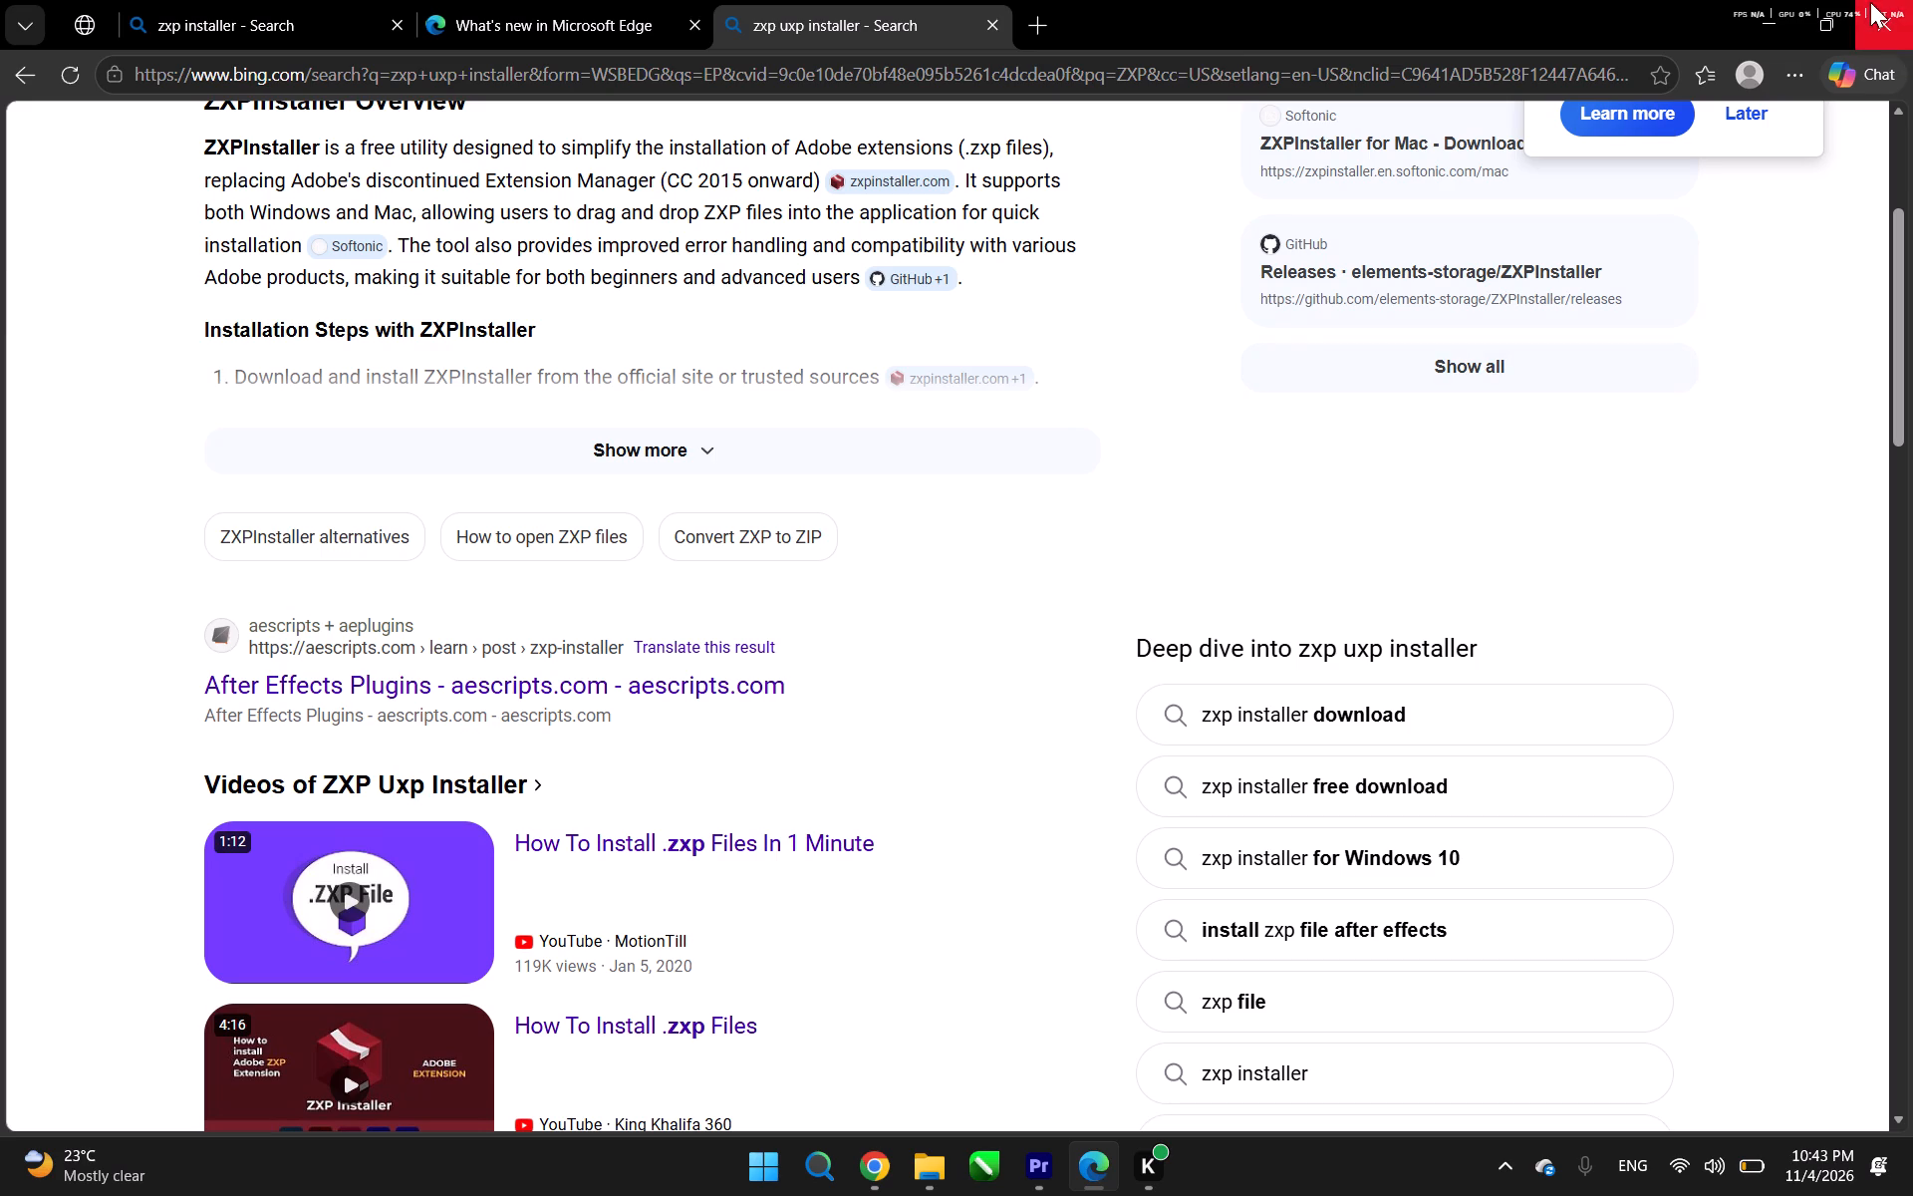
pyautogui.doubleClick(1870, 2)
pyautogui.click(1777, 19)
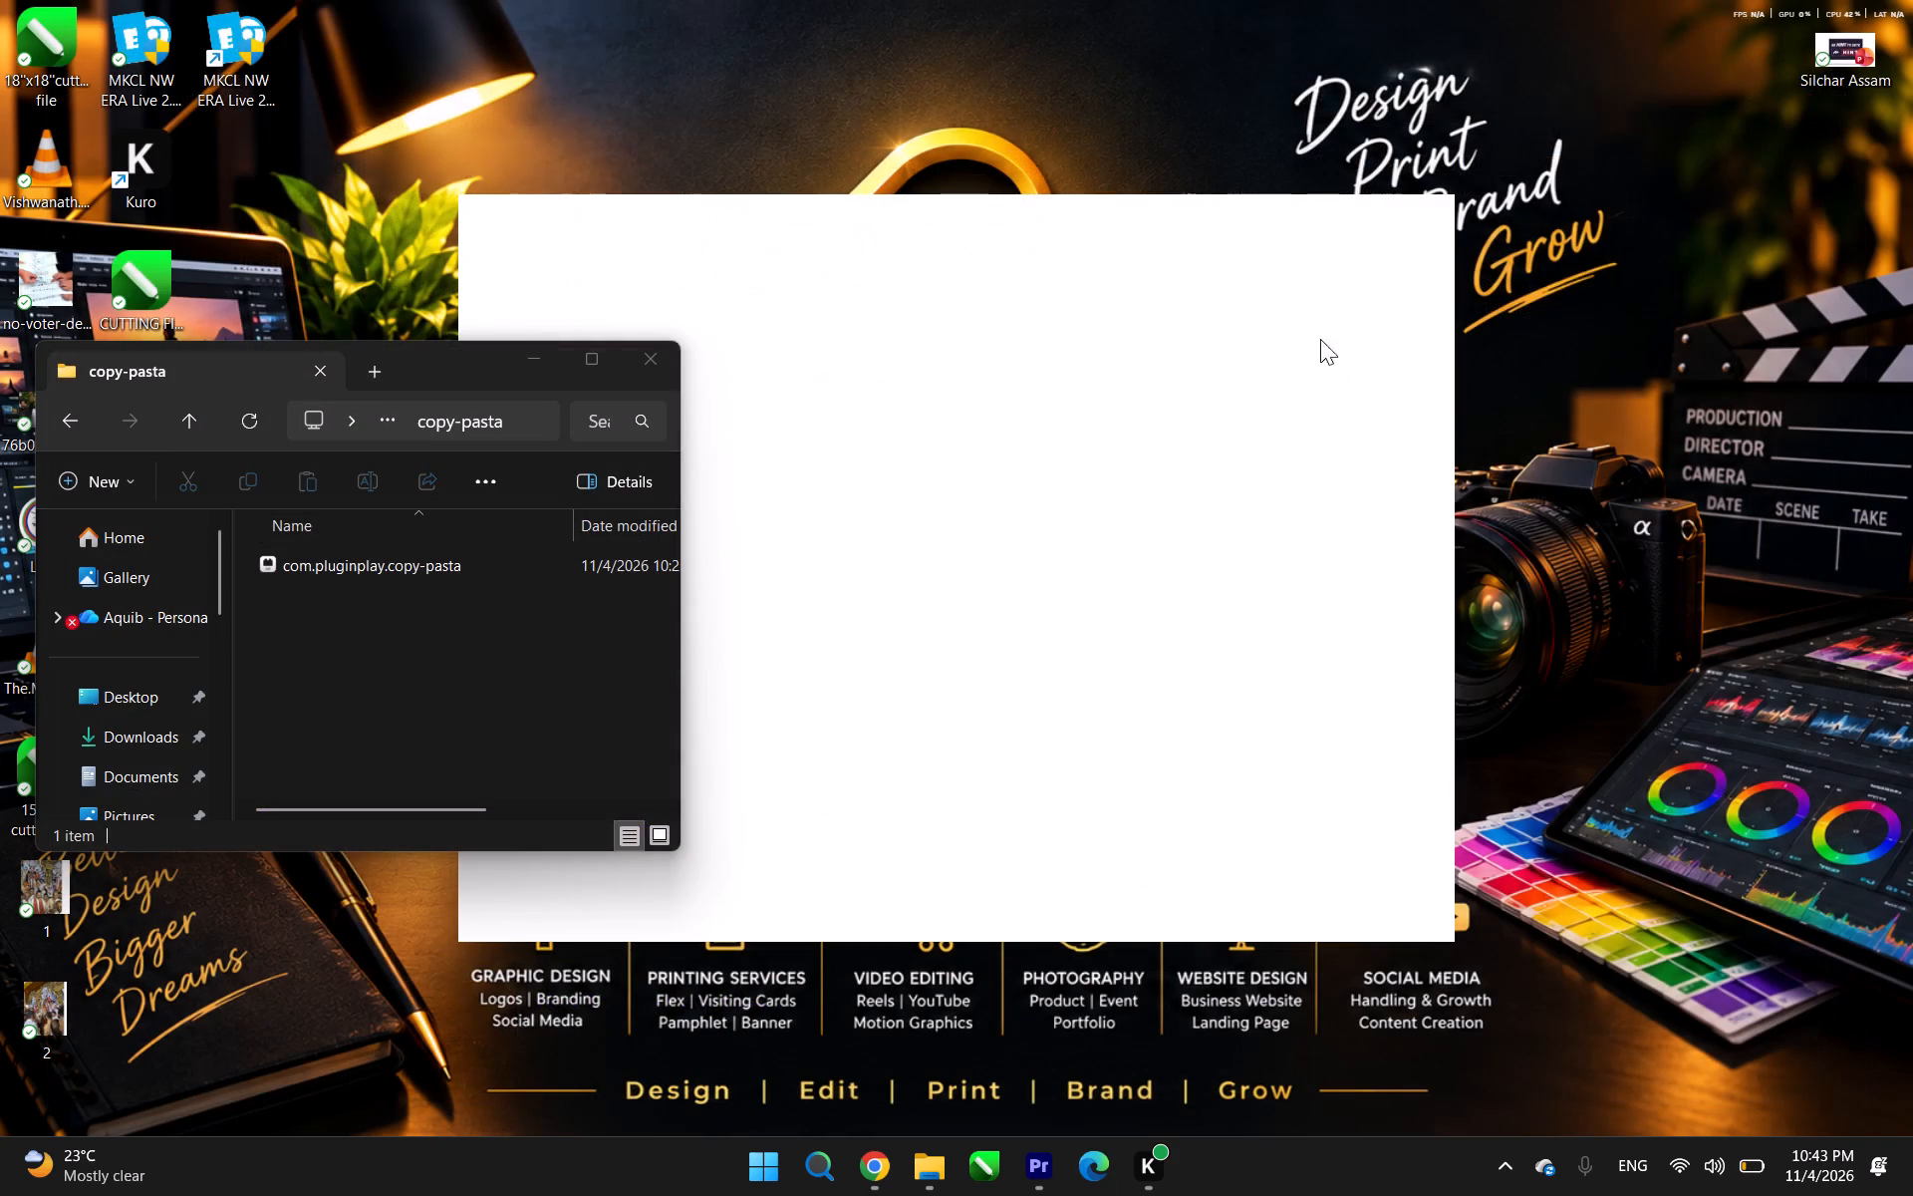
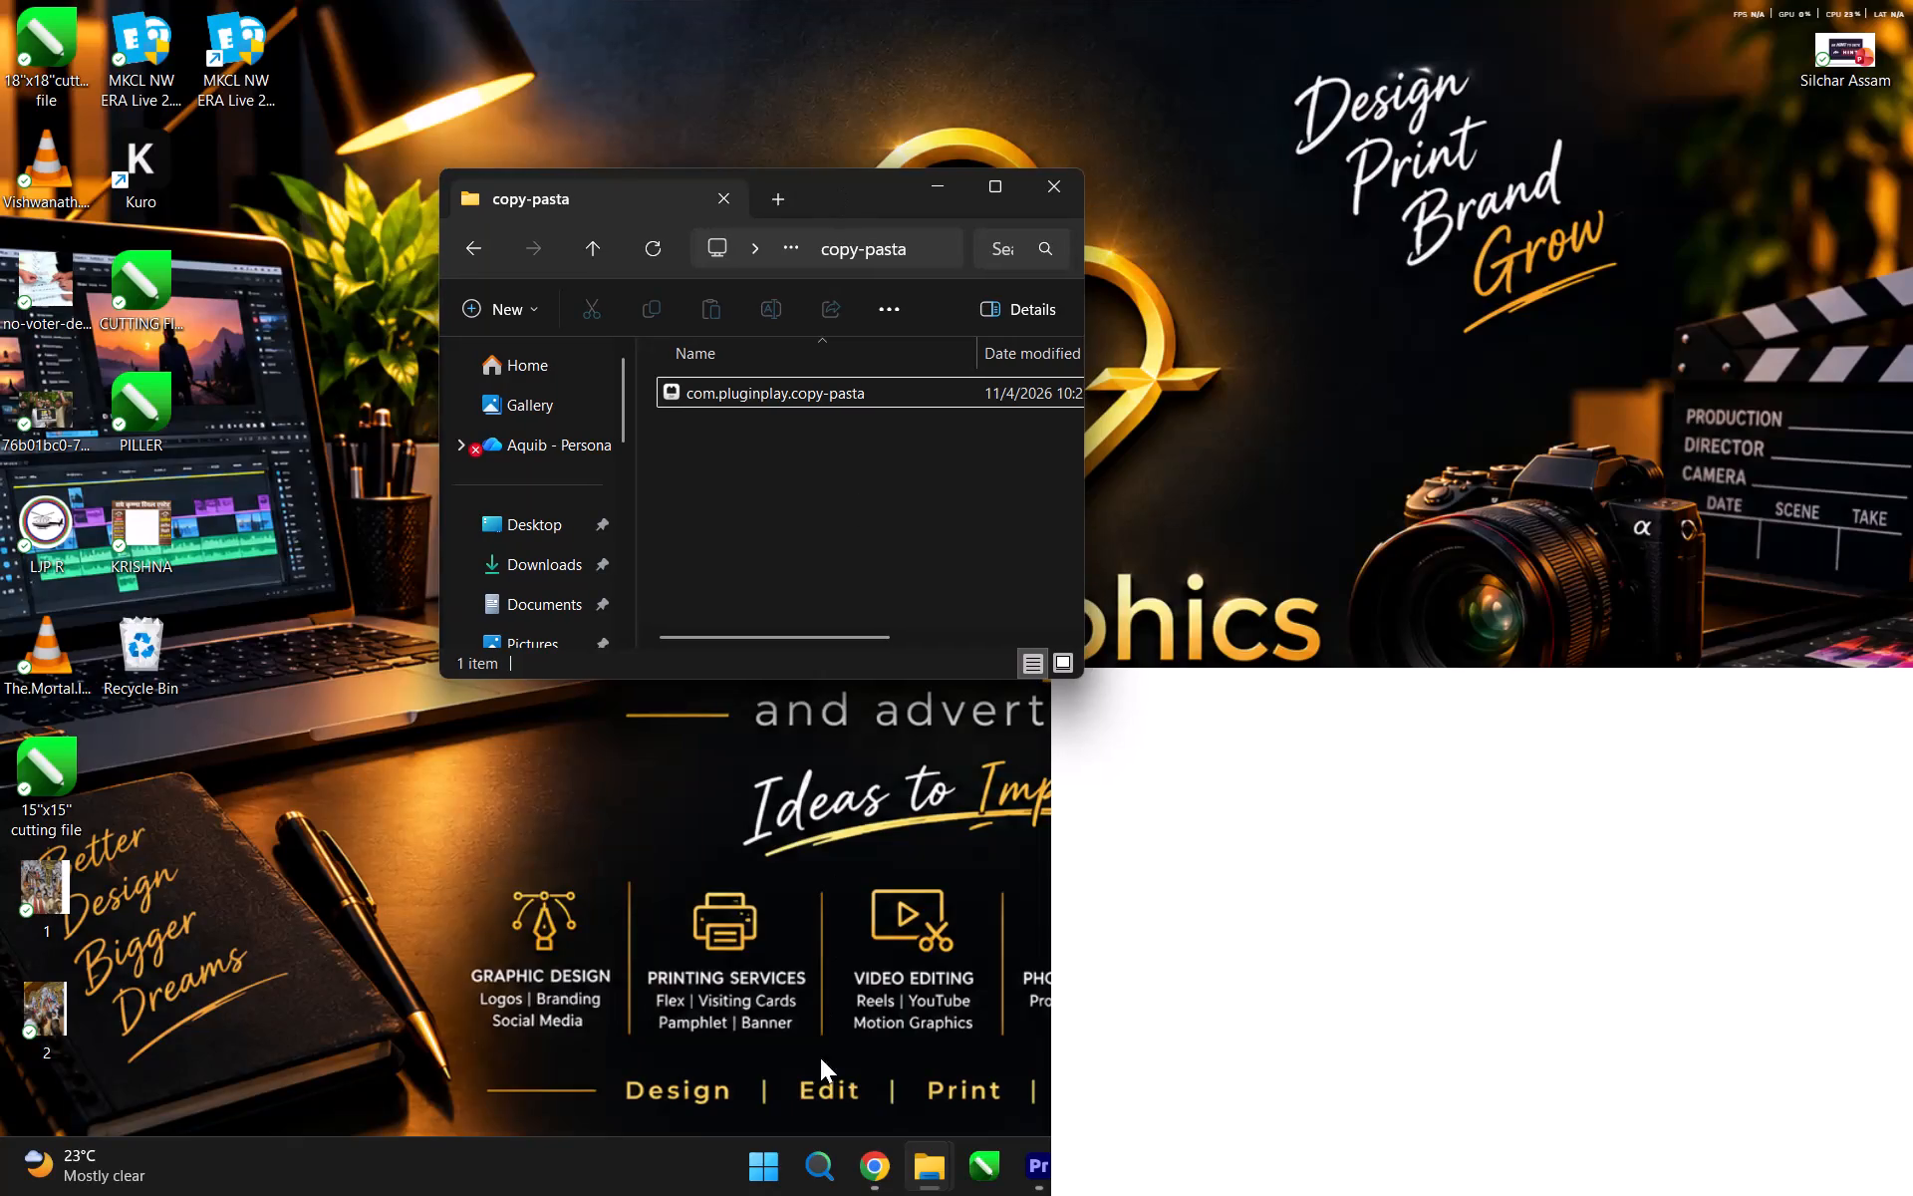
# Bring the other, larger copy-pasta folder window on New Volume (D:) to the front.
pyautogui.click(933, 1156)
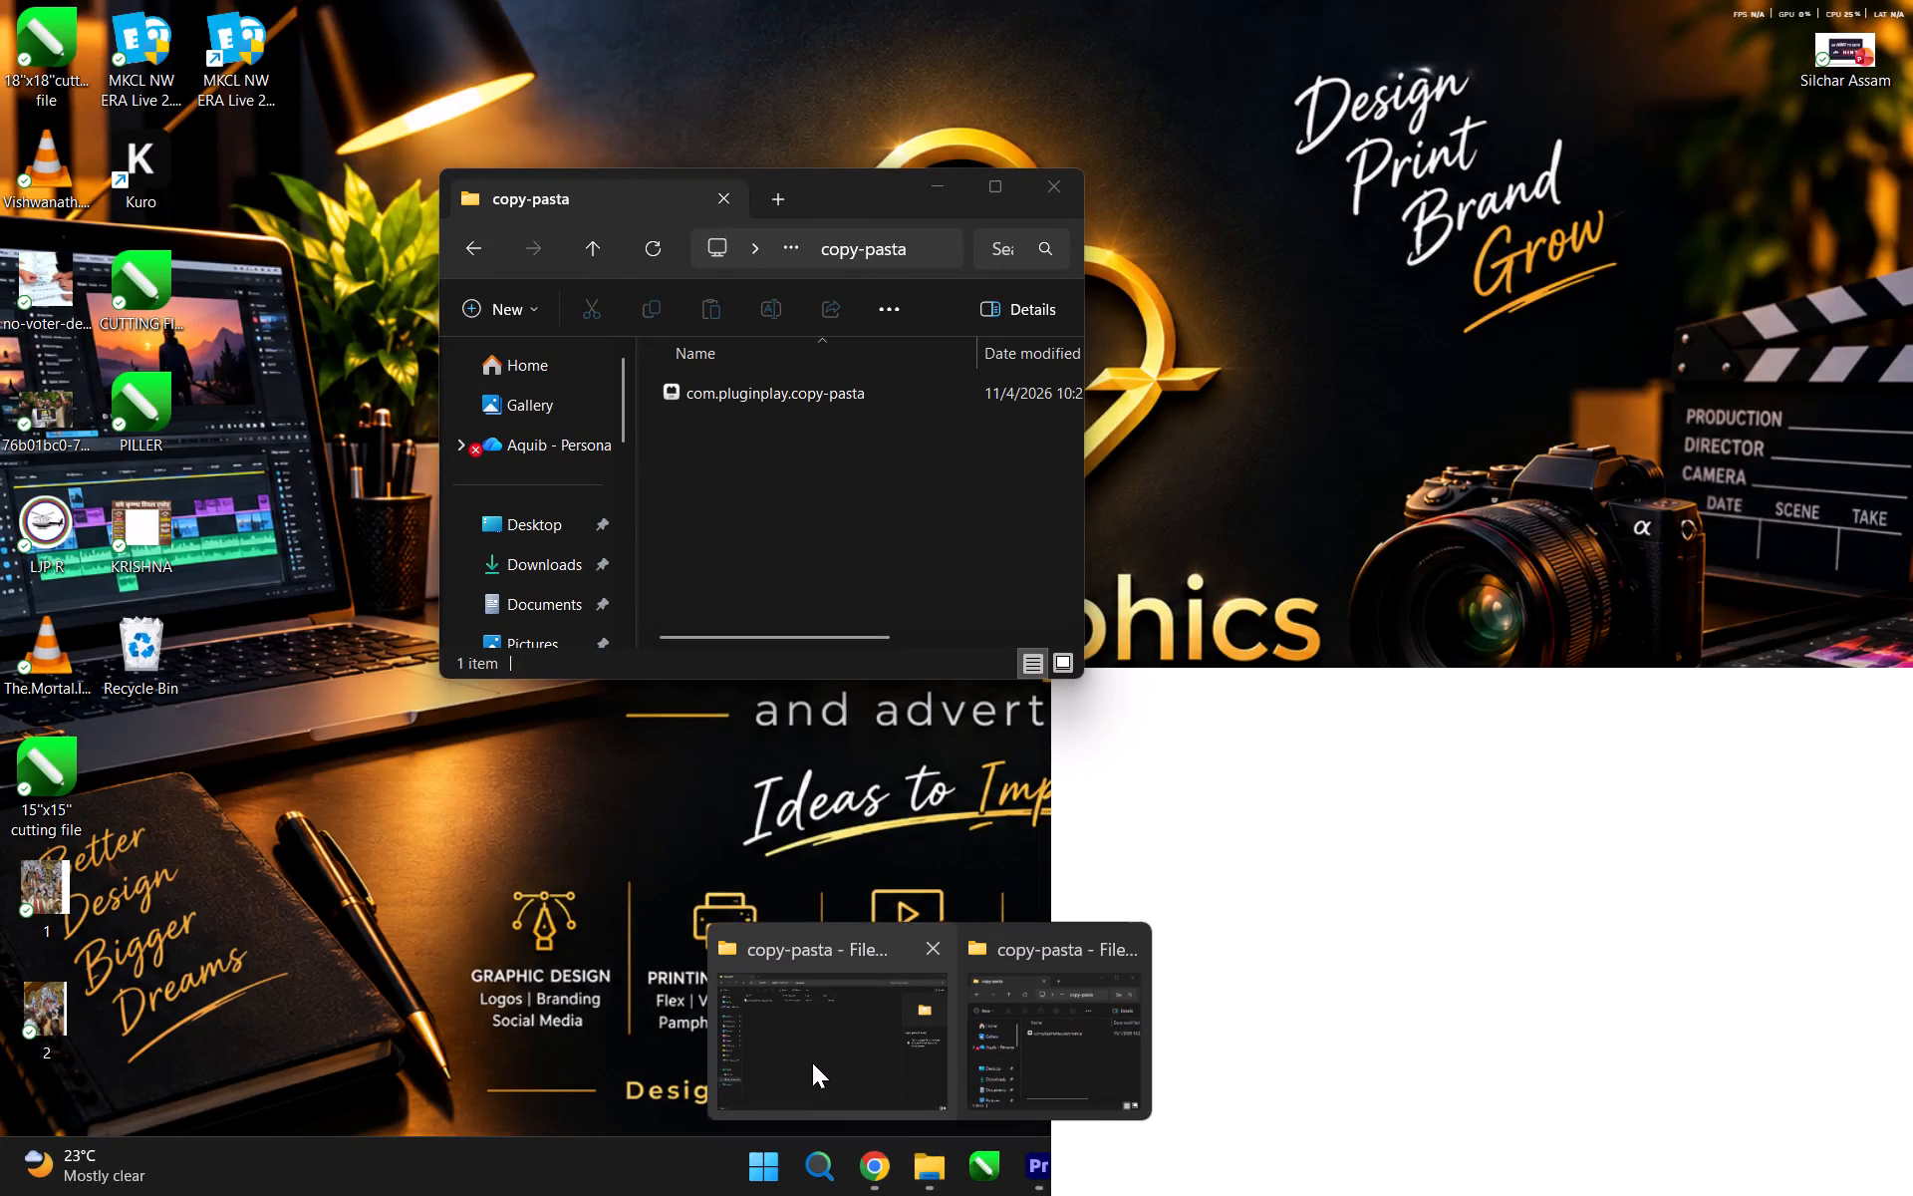
pyautogui.click(812, 1062)
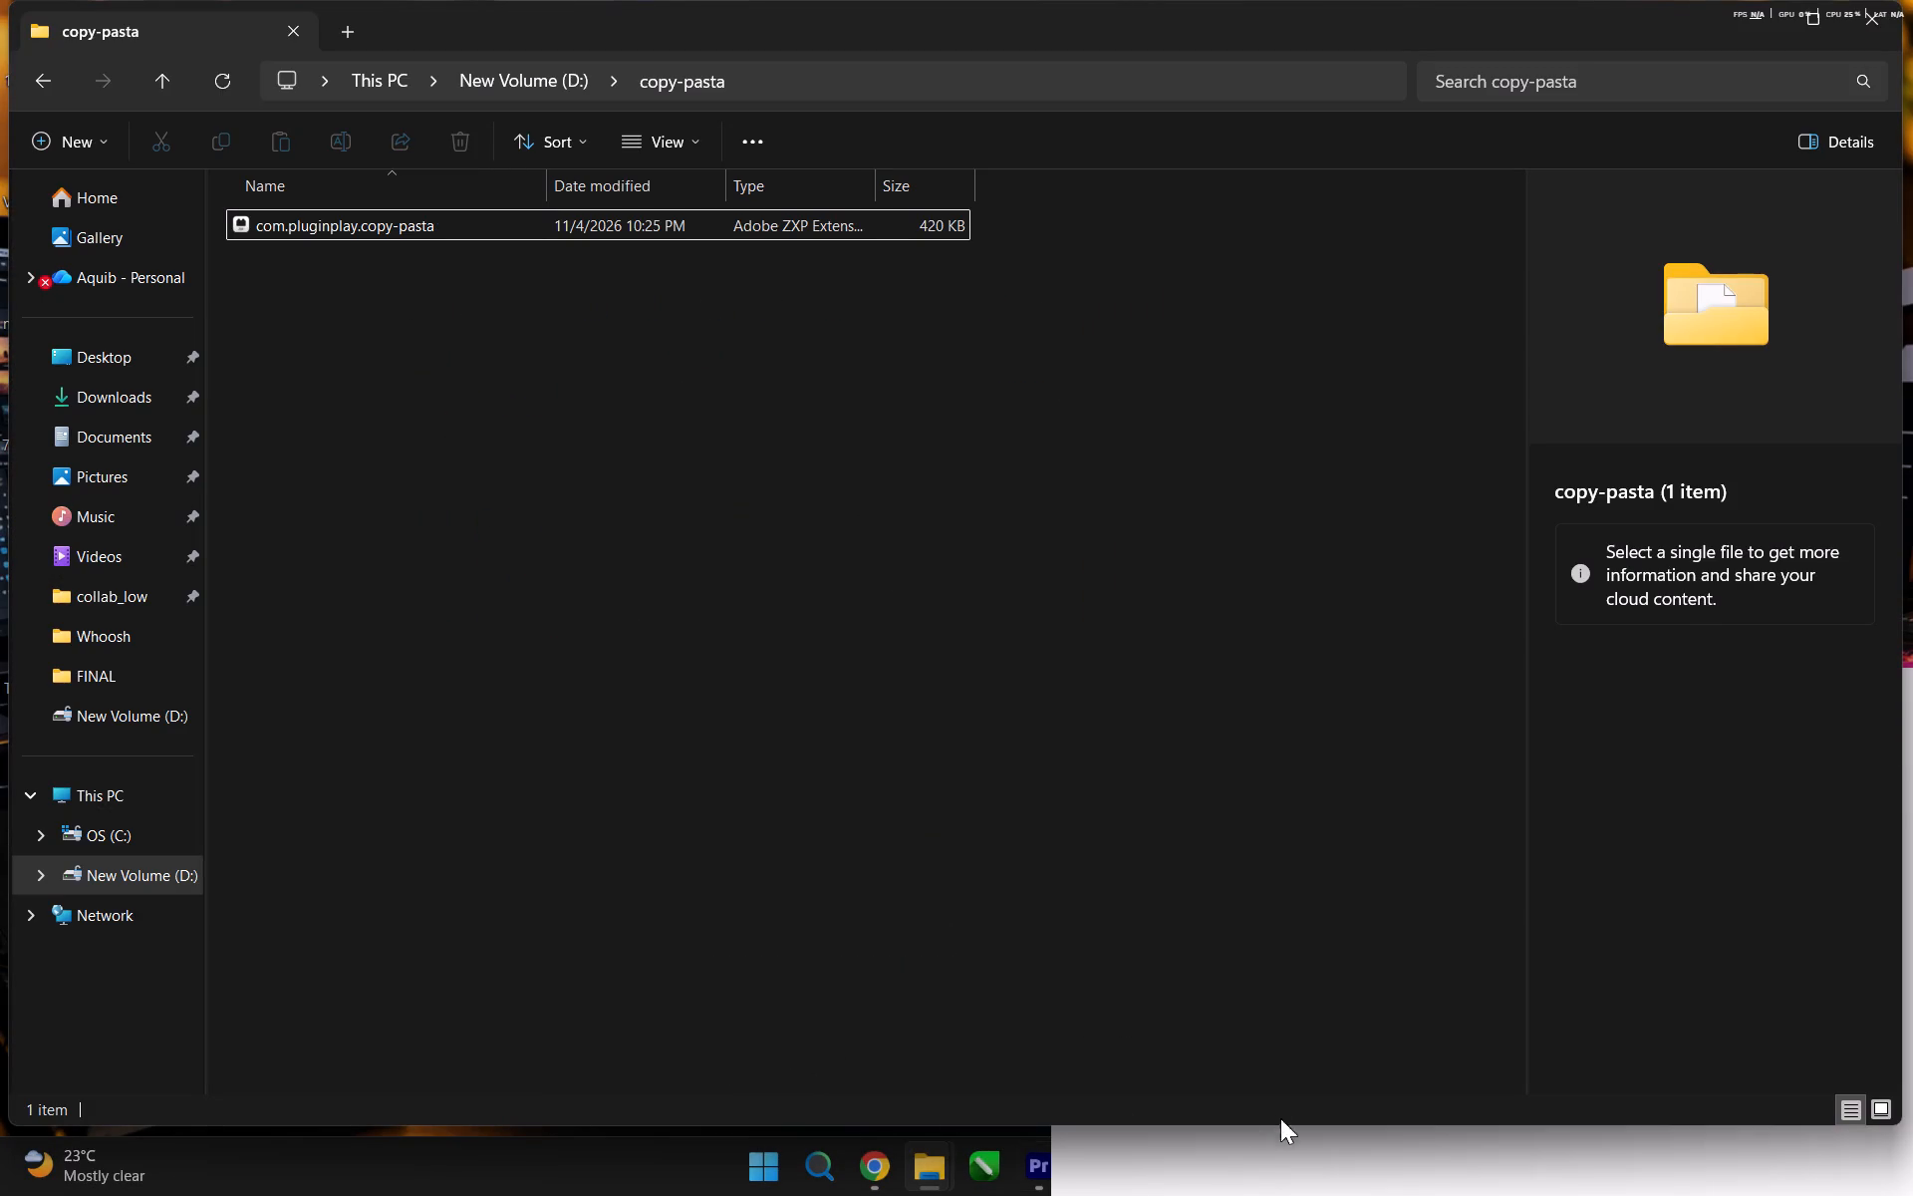
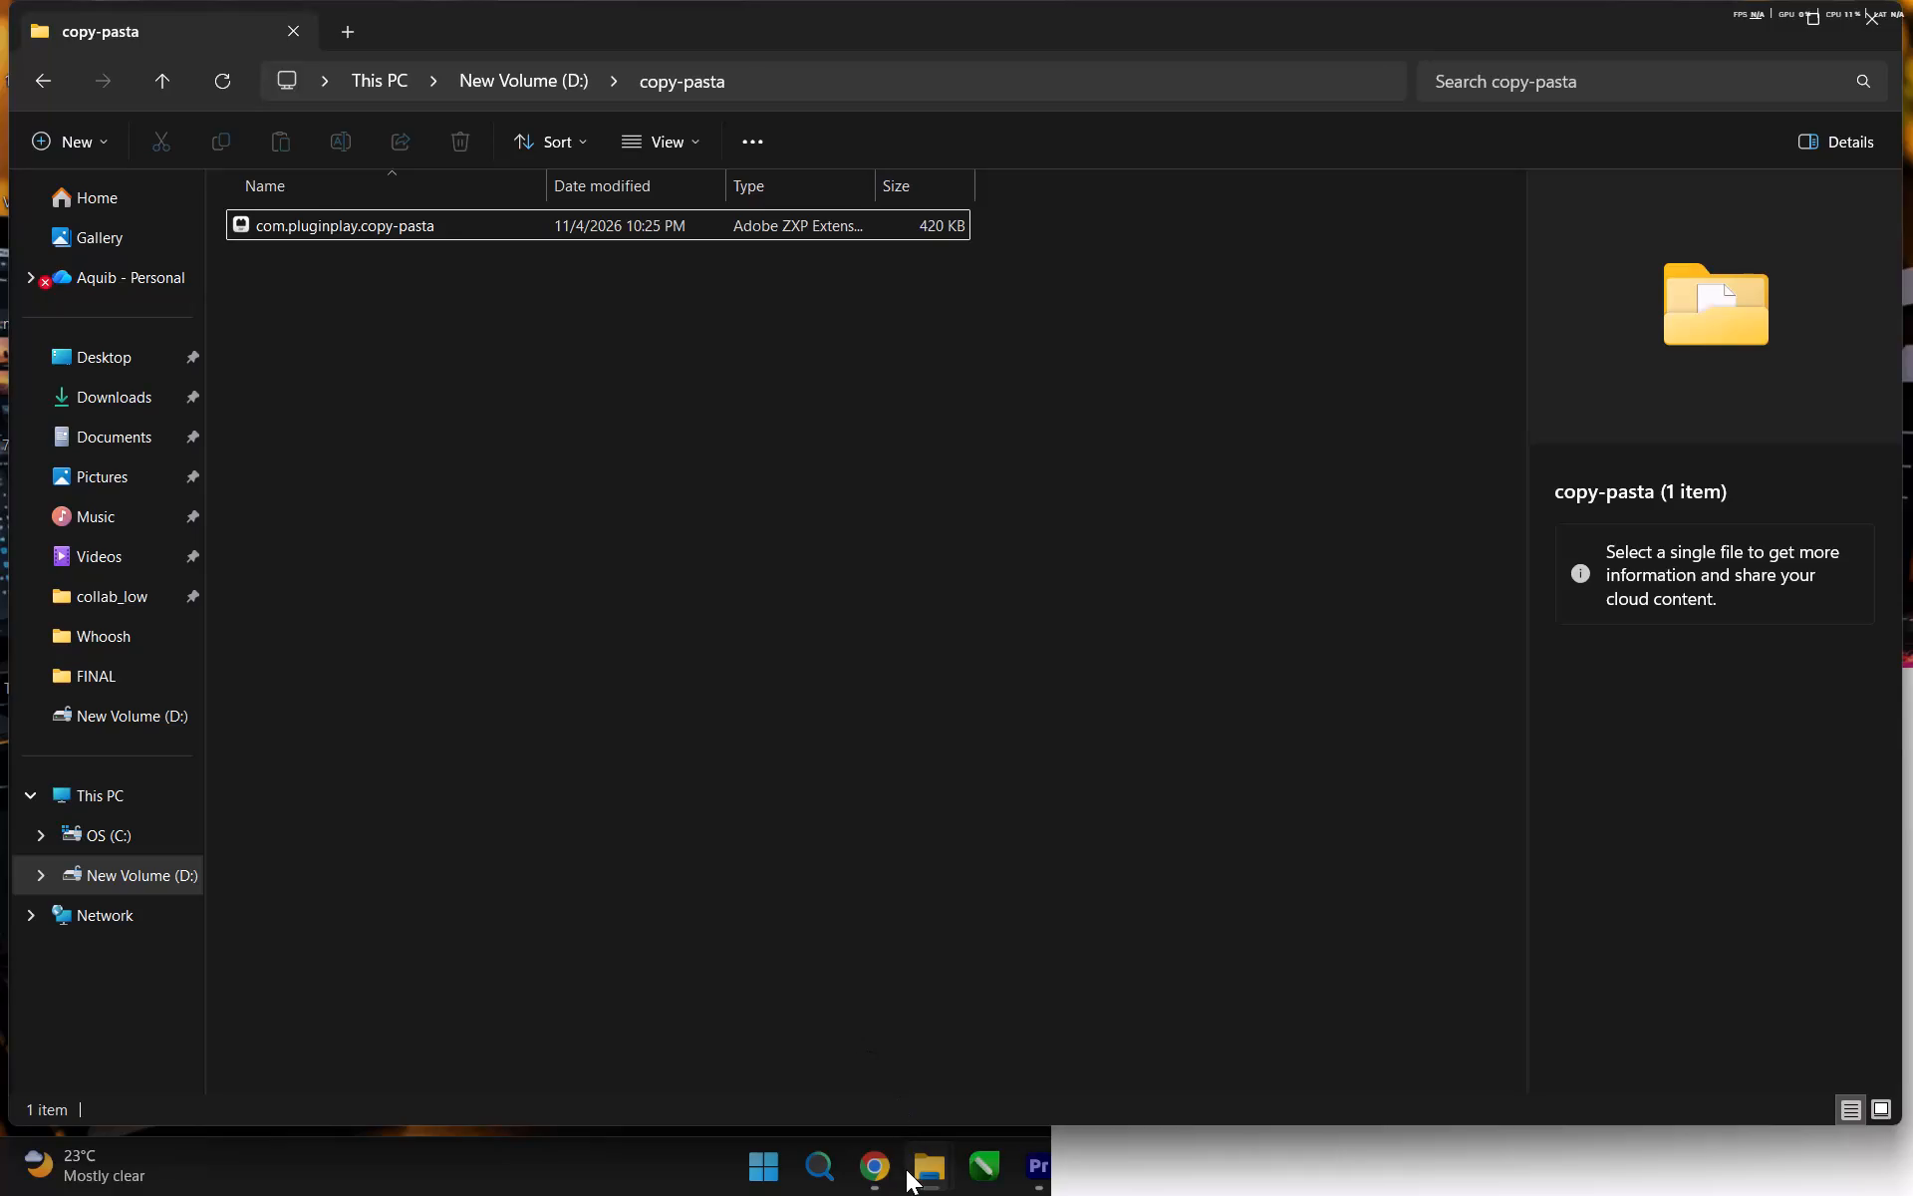
# Keep only the smaller copy-pasta folder window open, moved clear on the desktop, and close the larger duplicate window.
pyautogui.click(906, 1169)
pyautogui.click(1041, 1060)
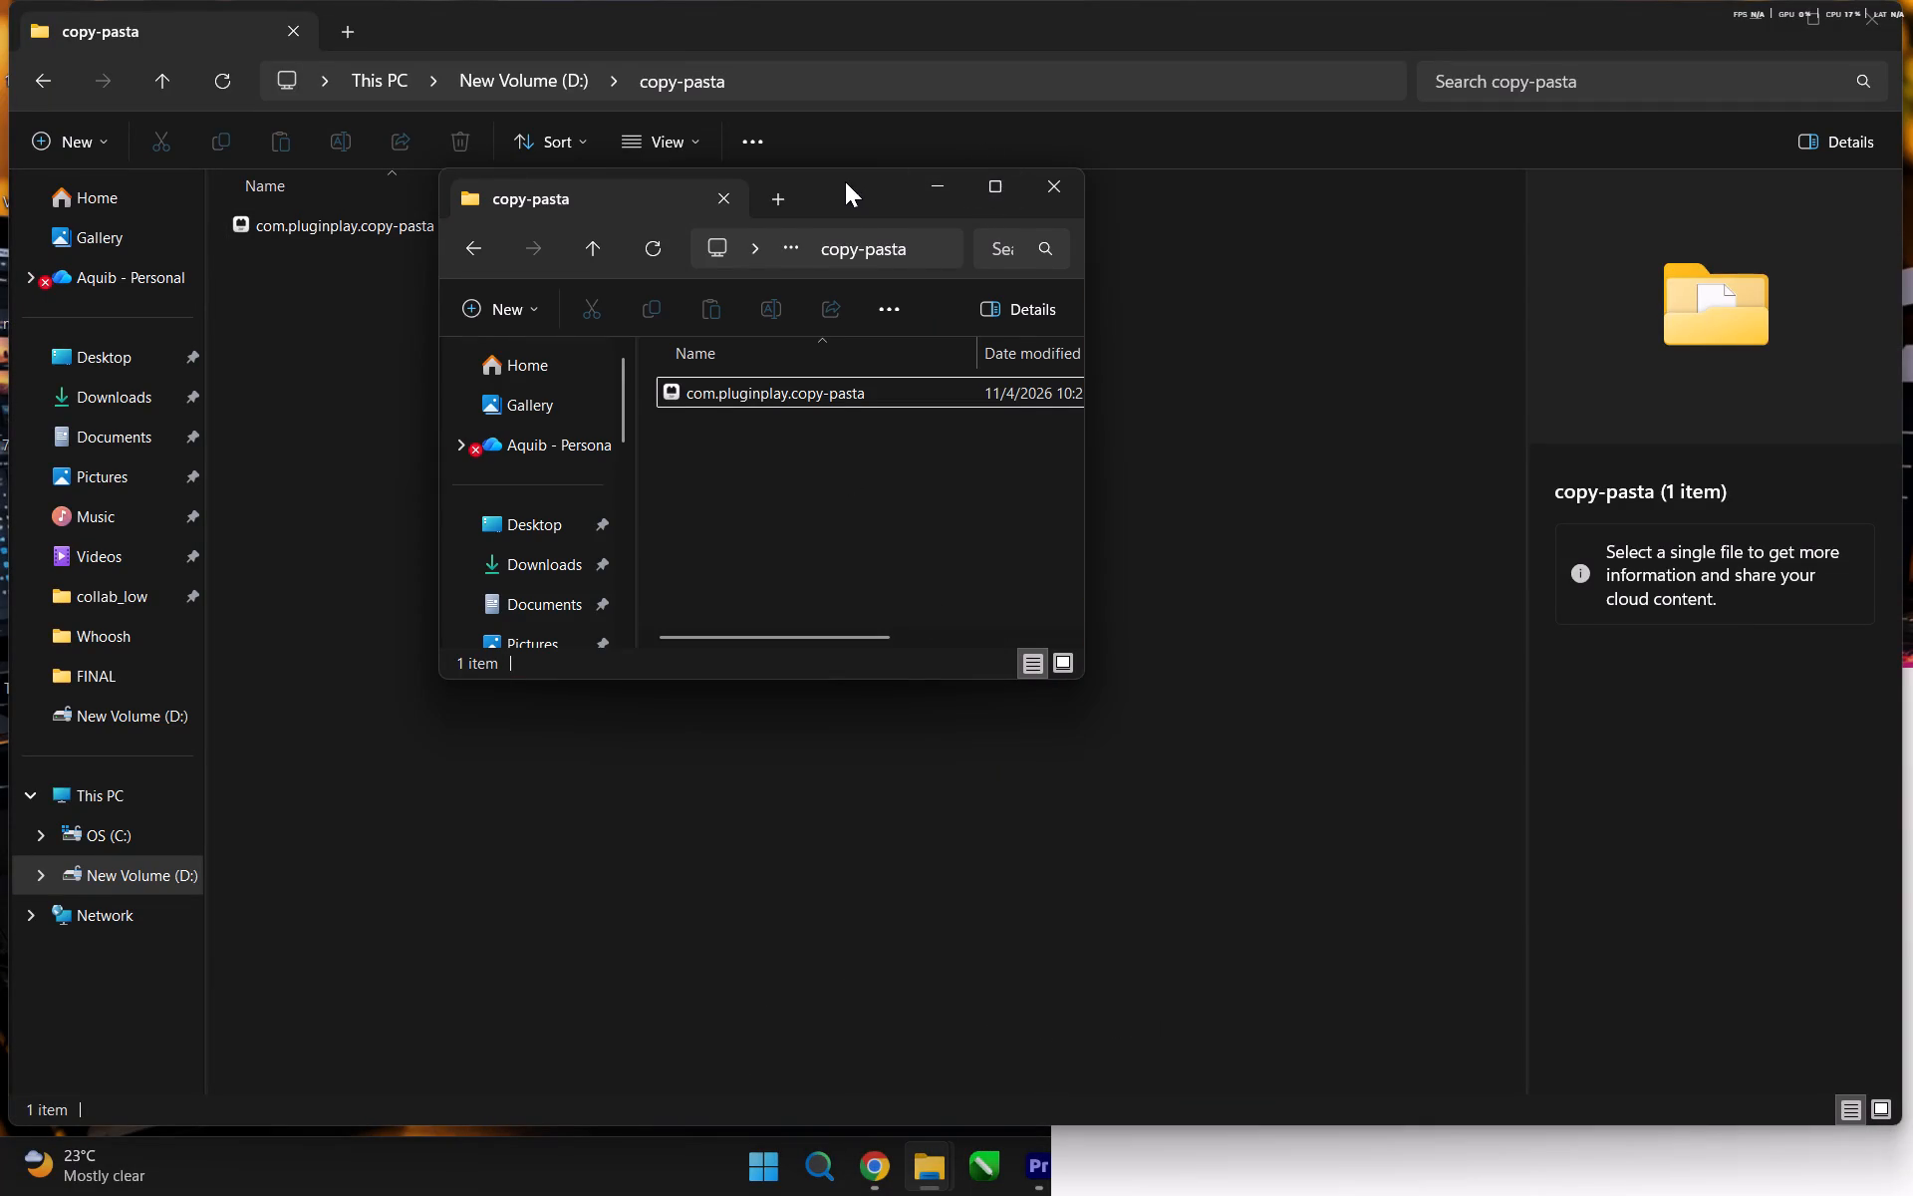
pyautogui.moveTo(855, 188); pyautogui.dragTo(646, 424)
pyautogui.click(1877, 19)
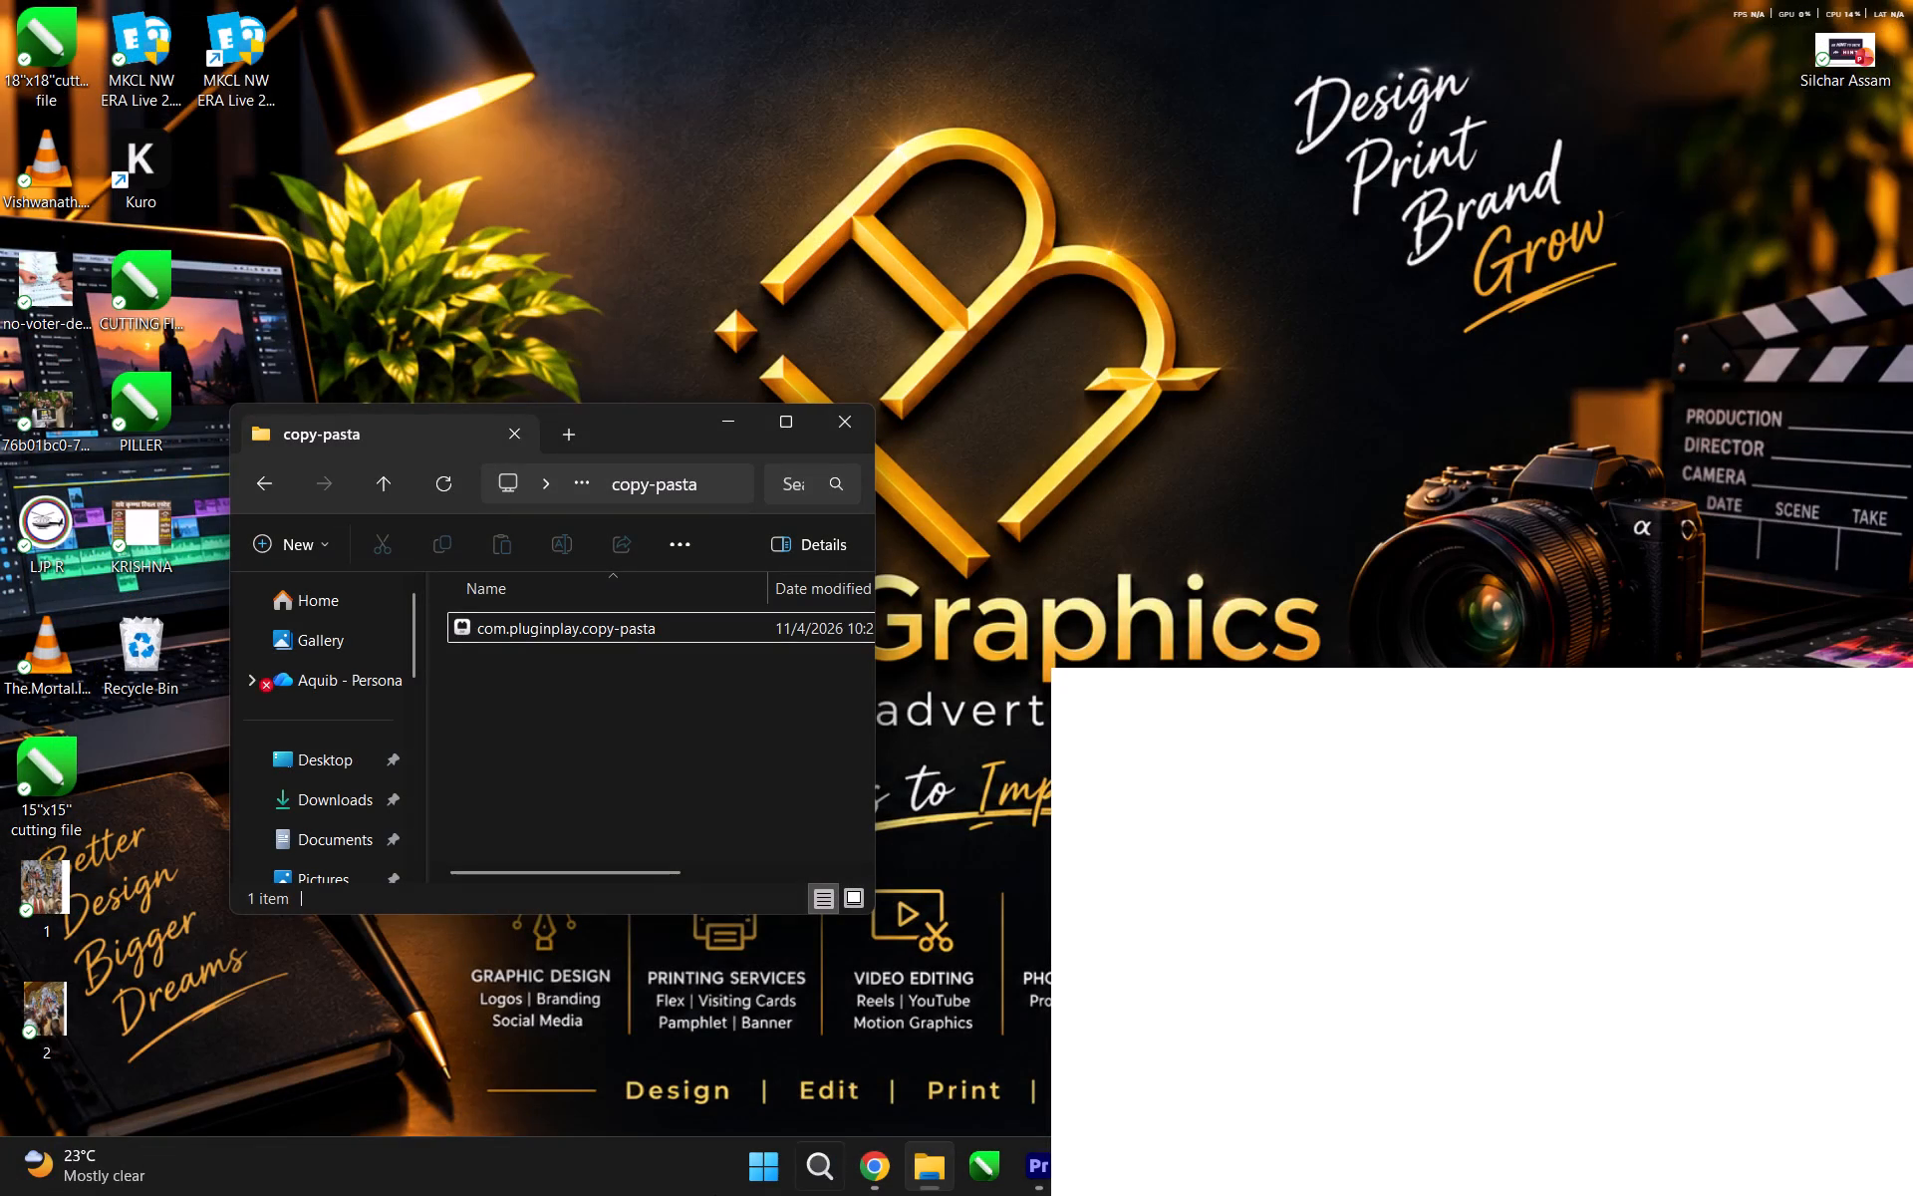
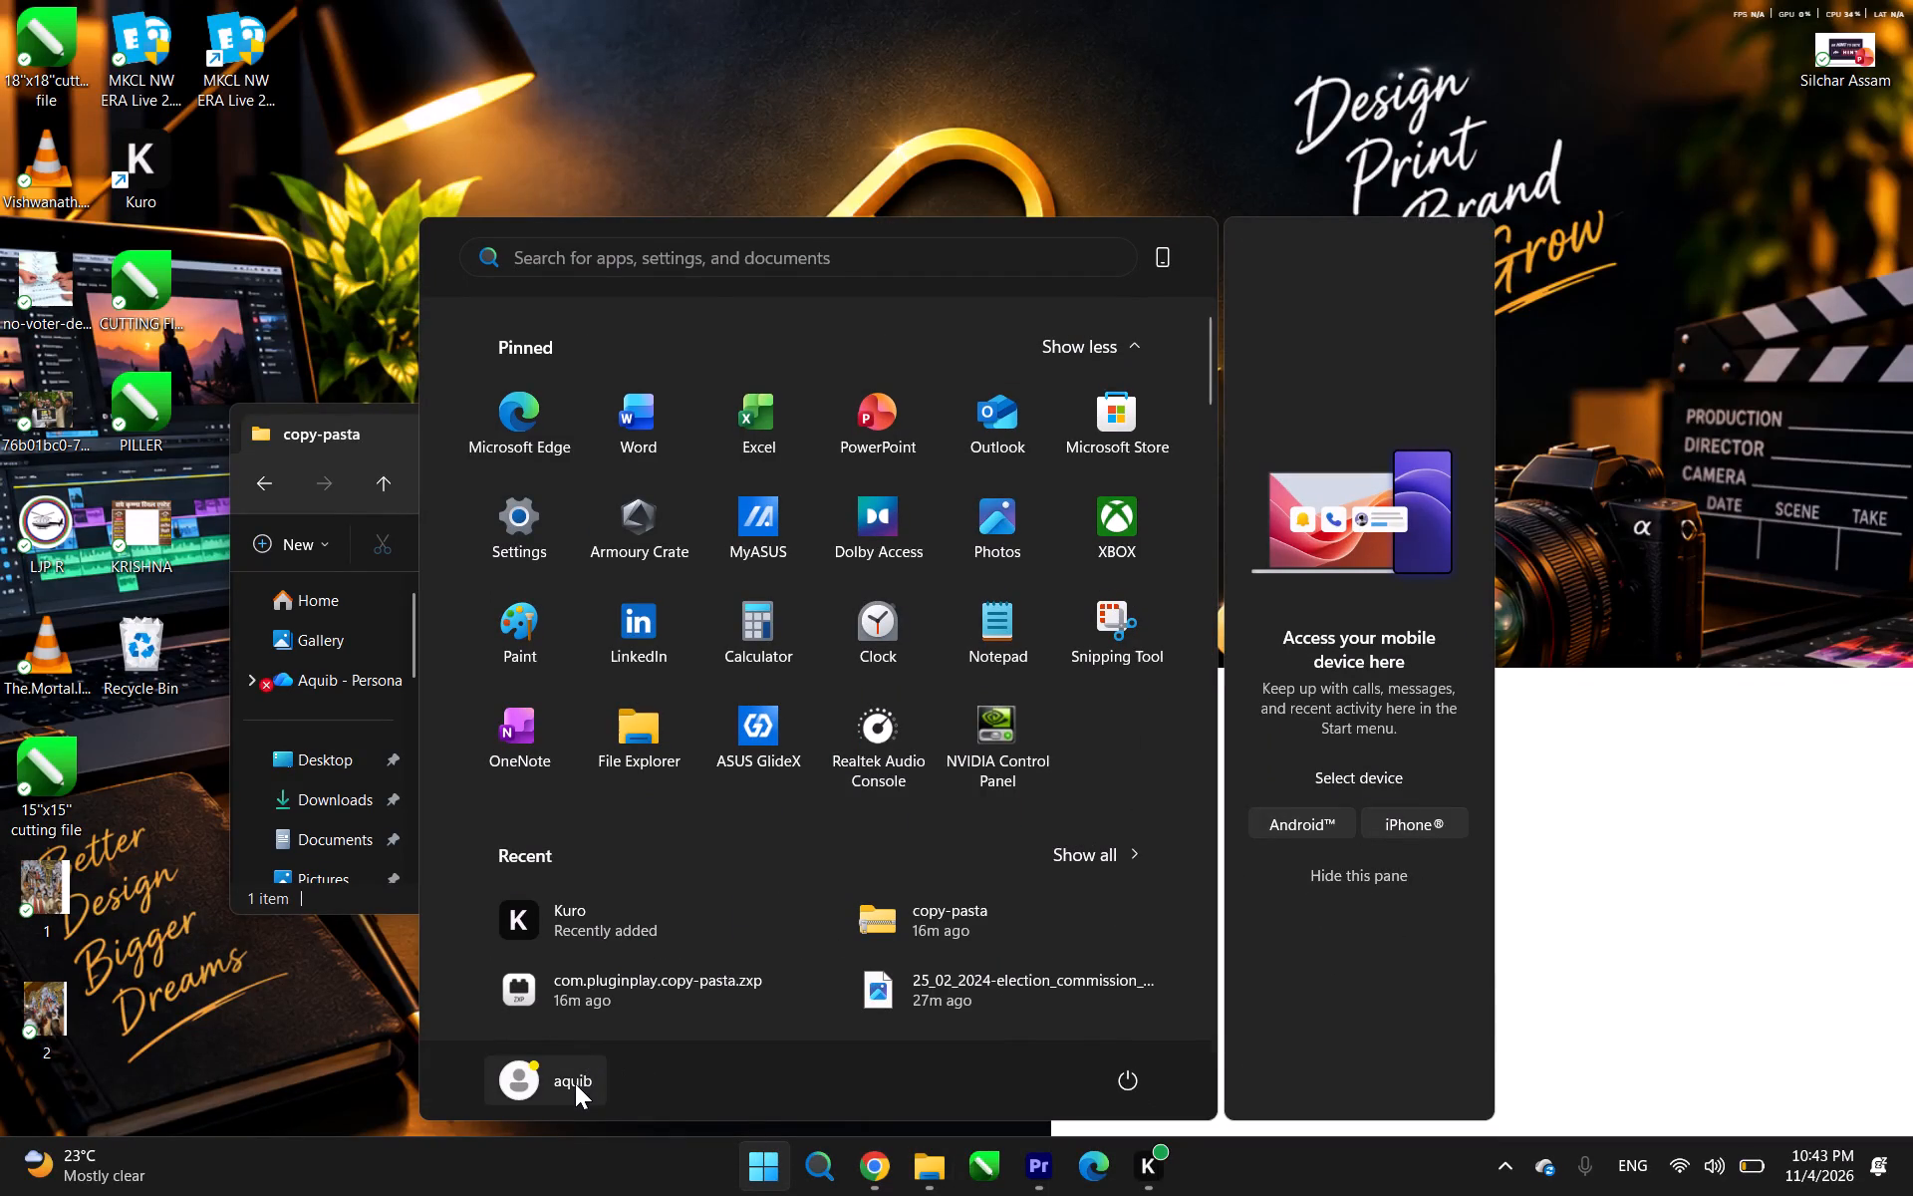
# Find and launch the ZXP UXP Installer, and let it check for updates automatically.
pyautogui.write('ZX')
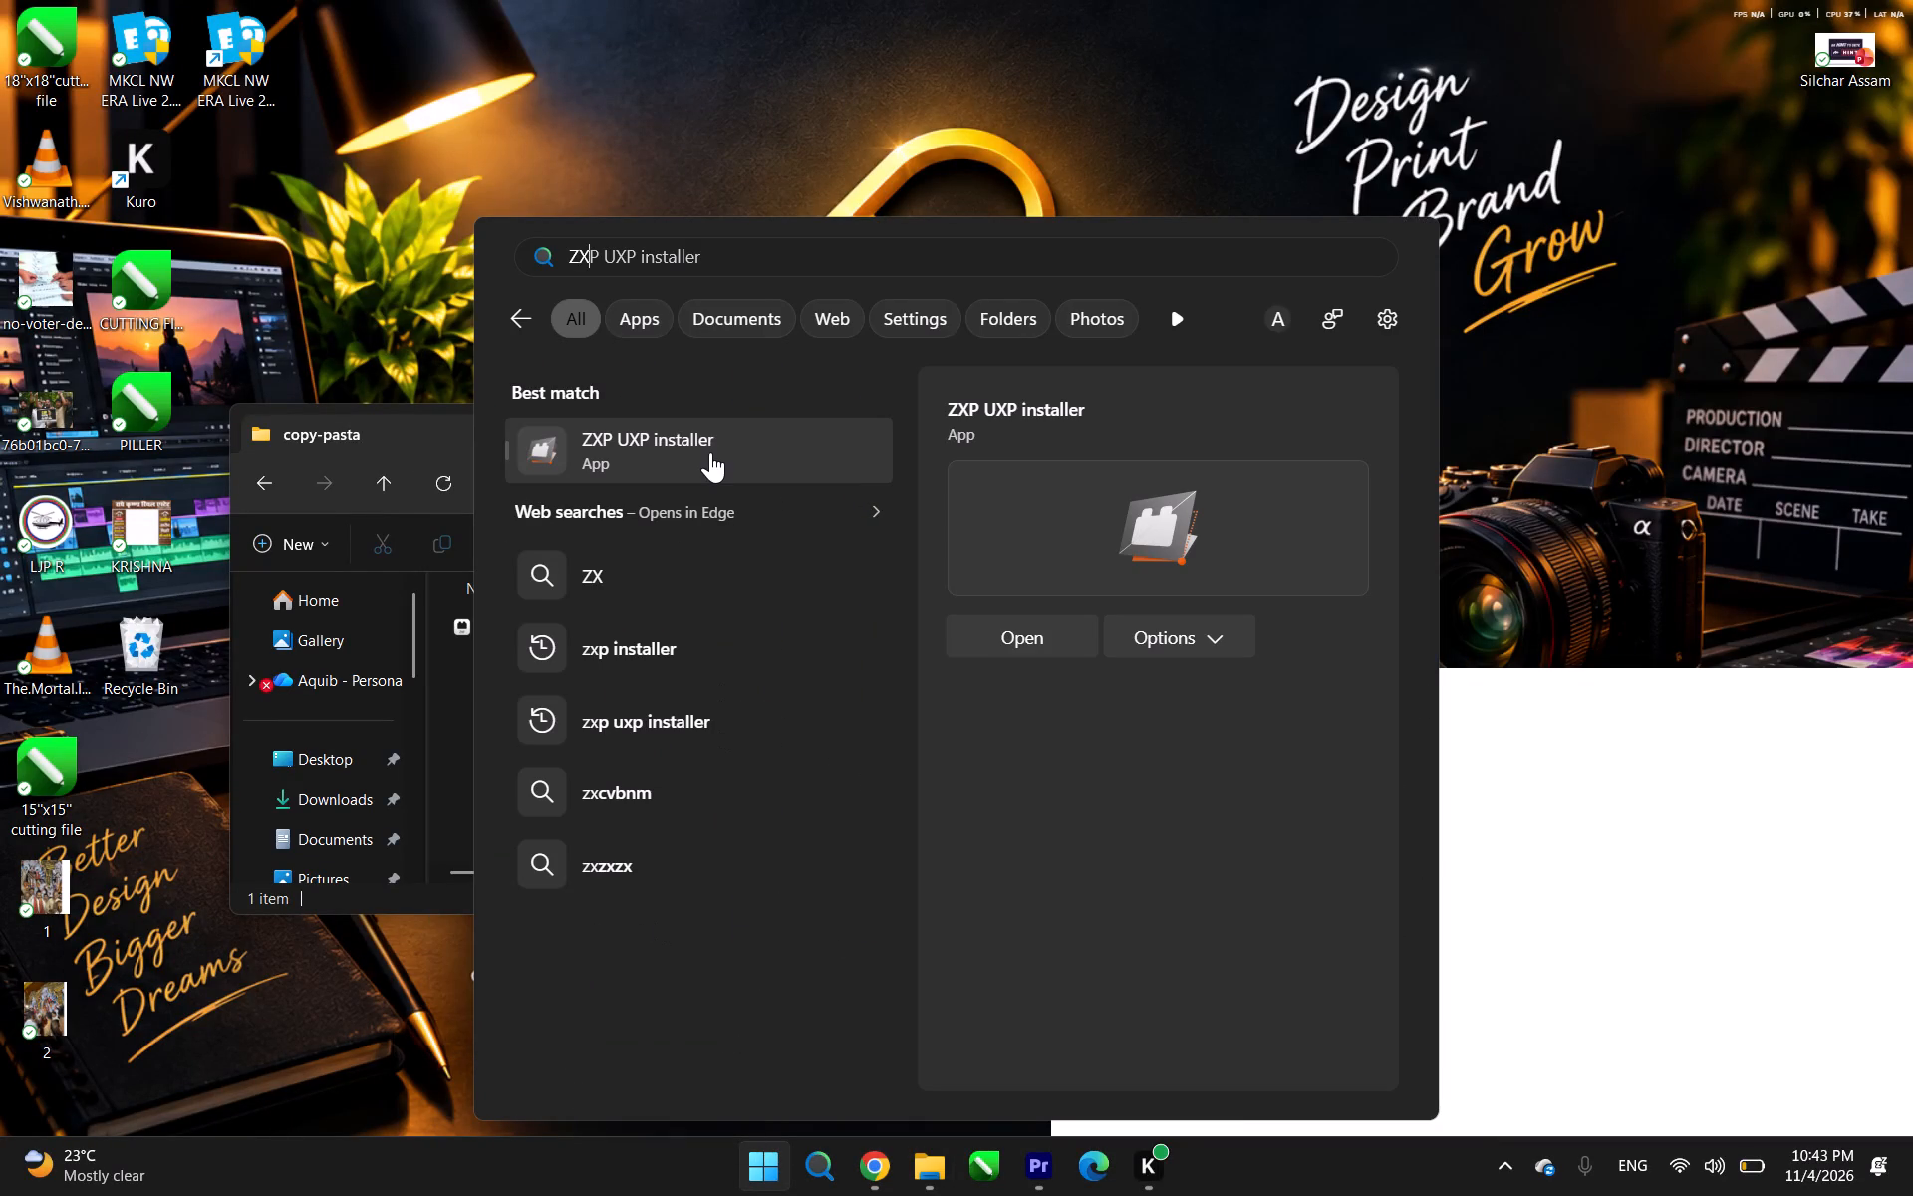
pyautogui.doubleClick(710, 452)
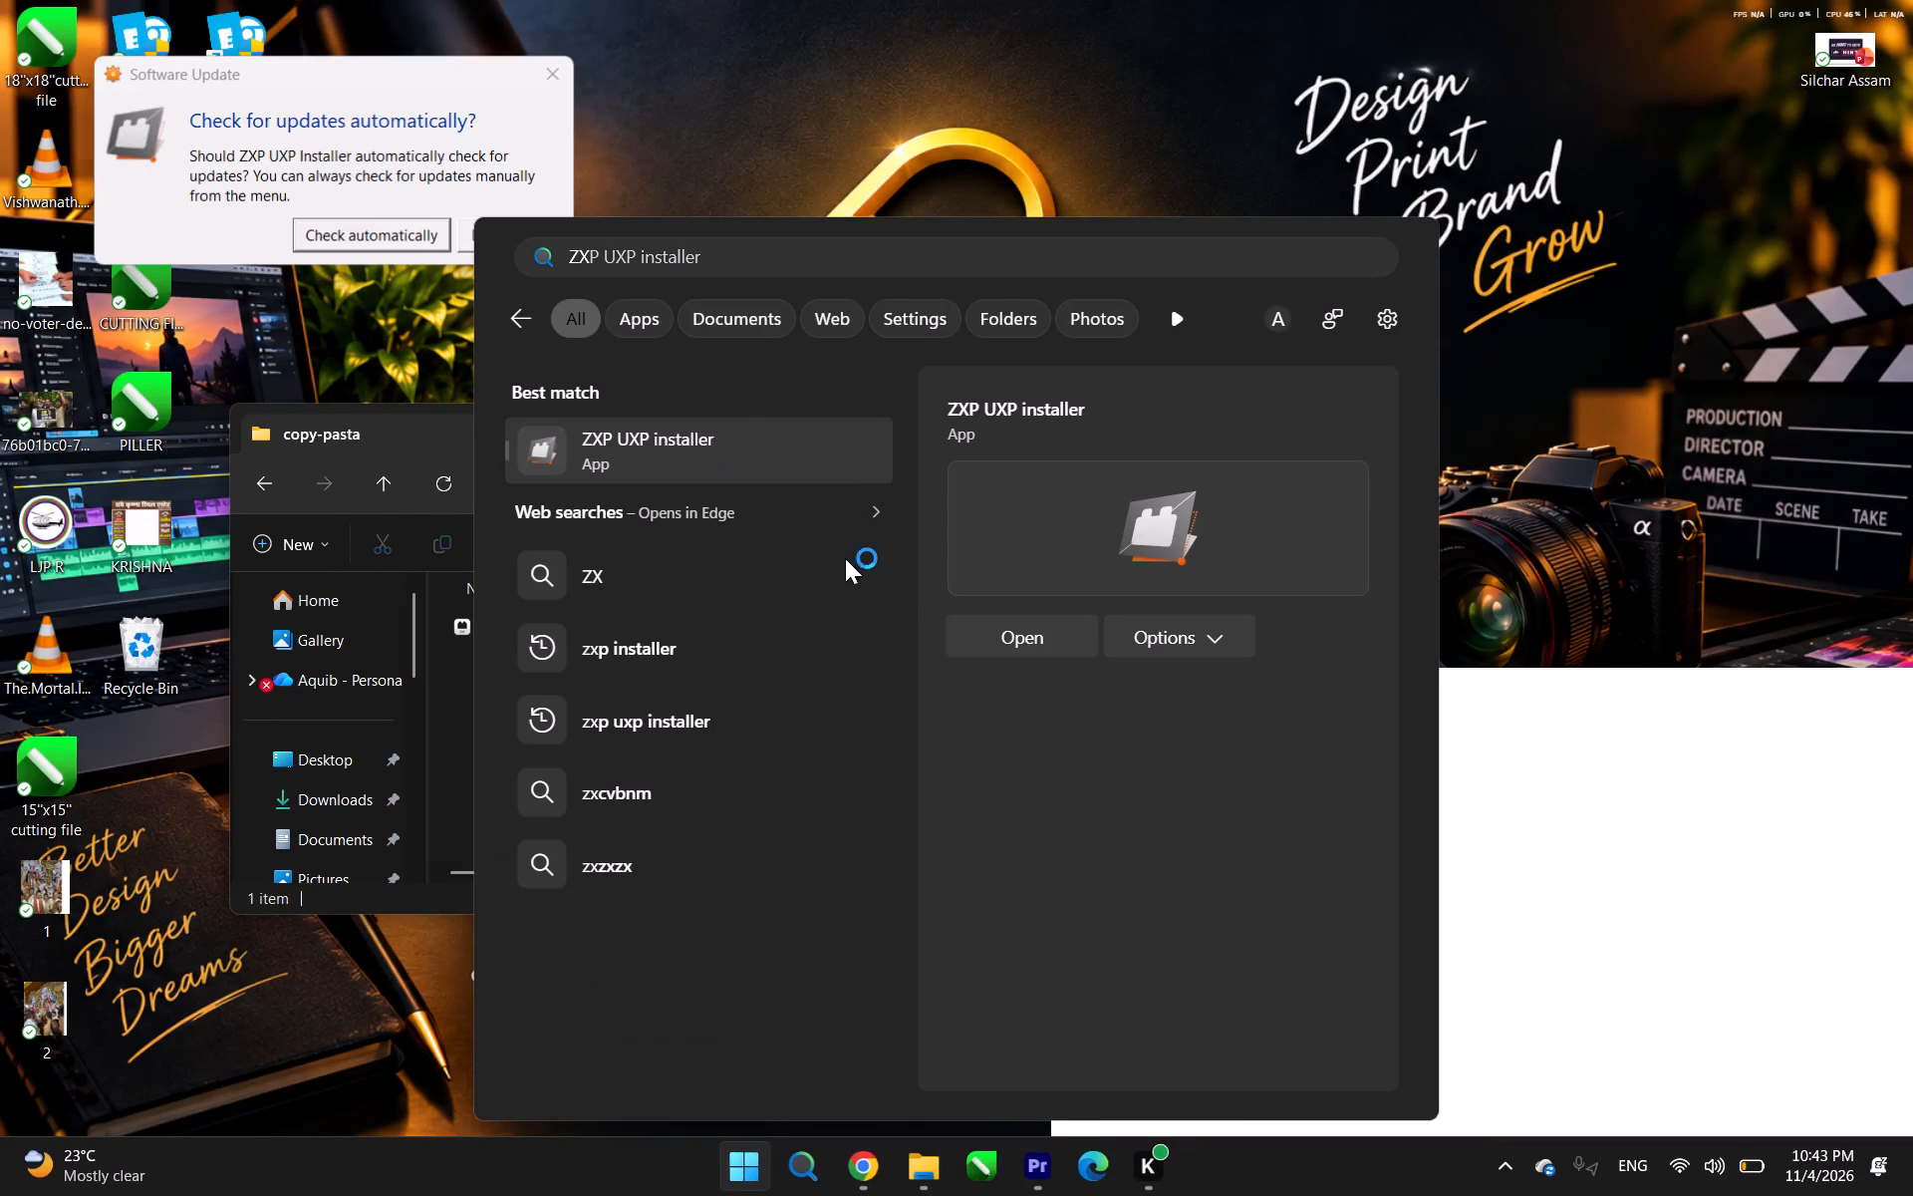
pyautogui.moveTo(302, 68); pyautogui.dragTo(412, 56)
pyautogui.moveTo(492, 46); pyautogui.dragTo(726, 22)
pyautogui.click(726, 22)
pyautogui.click(340, 235)
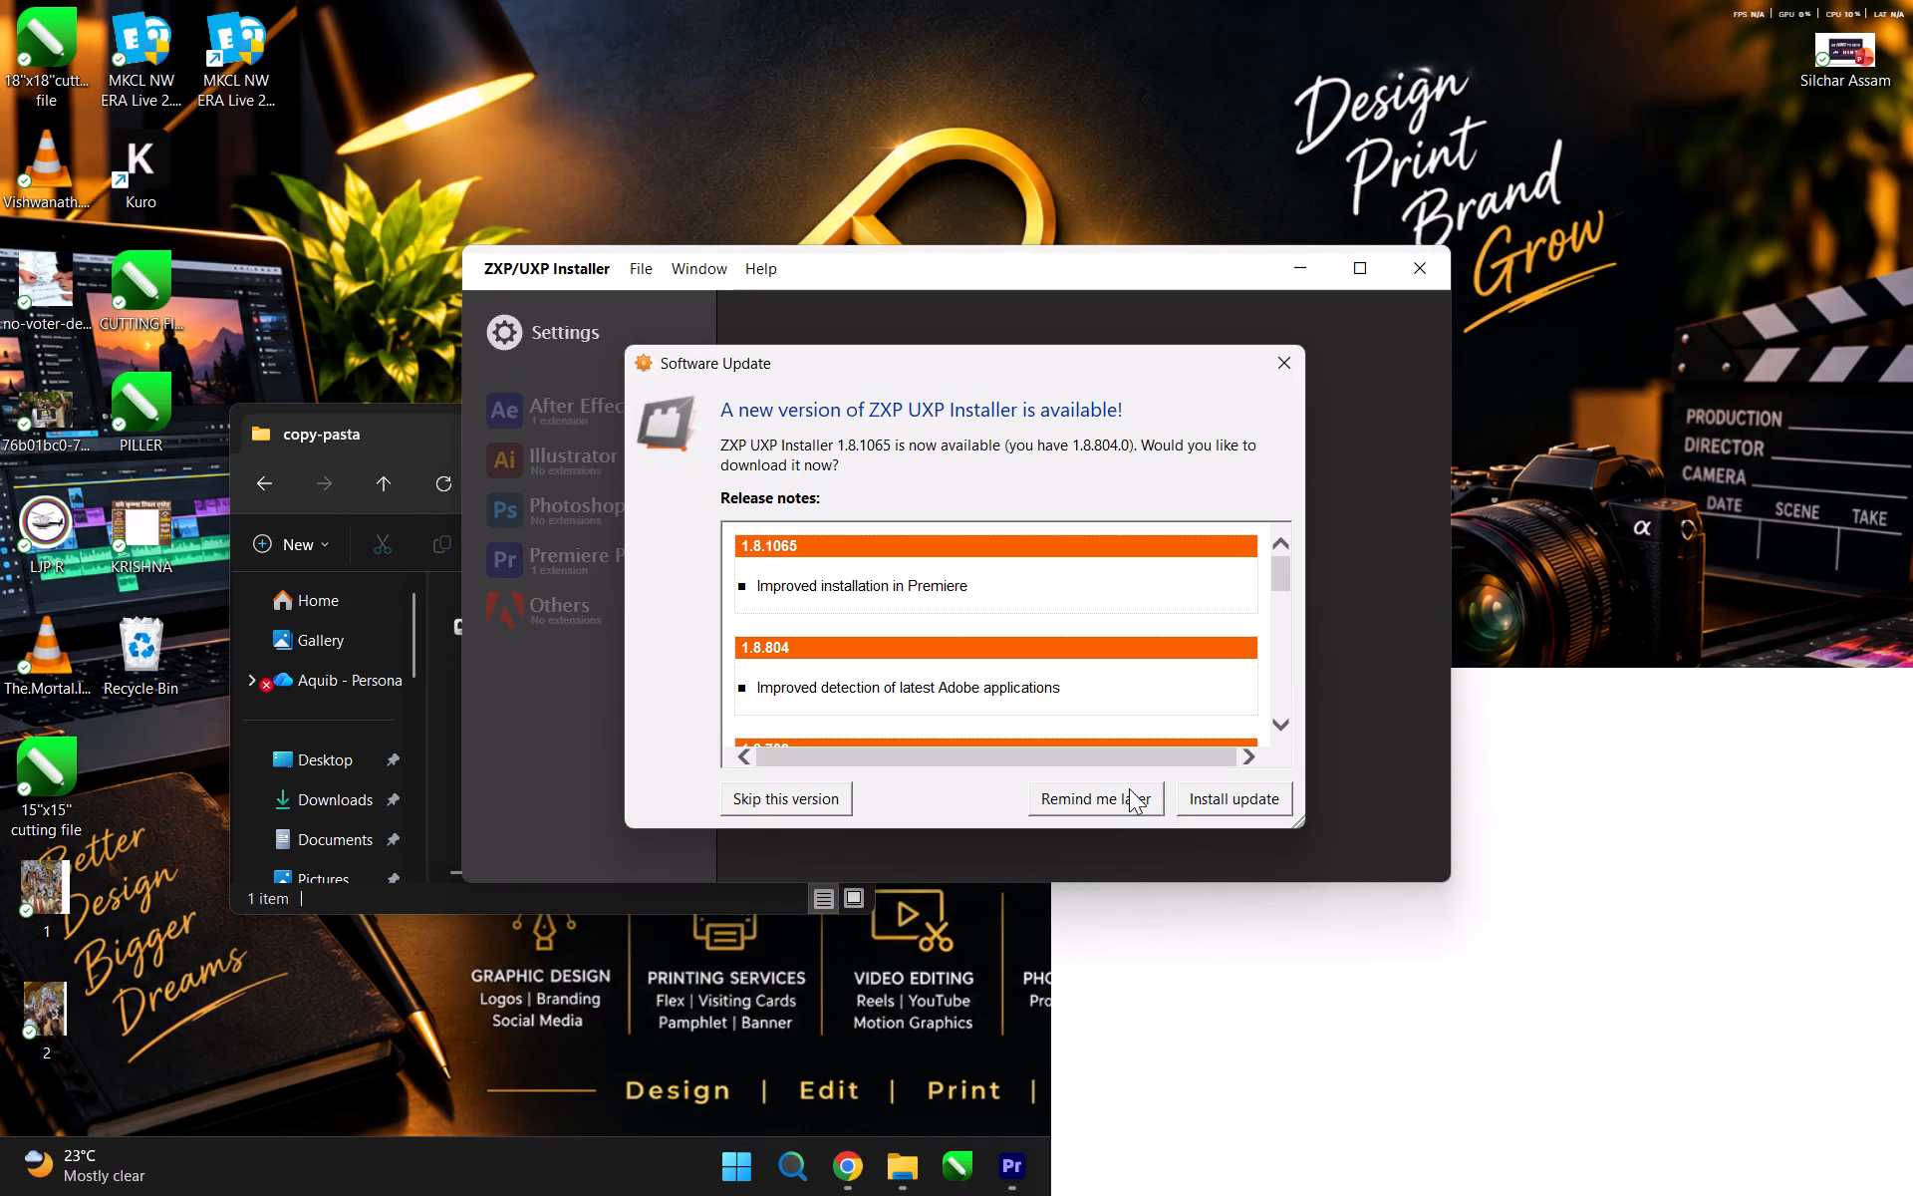
# Skim the release notes for ZXP UXP Installer 1.8.1065 and postpone the update with a later reminder.
pyautogui.scroll(4, 1143, 635)
pyautogui.scroll(-1, 1143, 635)
pyautogui.scroll(2, 1143, 635)
pyautogui.scroll(-1, 1143, 635)
pyautogui.scroll(1, 1143, 635)
pyautogui.scroll(-1, 1143, 635)
pyautogui.scroll(3, 1143, 635)
pyautogui.scroll(-1, 1143, 635)
pyautogui.scroll(1, 1143, 635)
pyautogui.scroll(-2, 1143, 635)
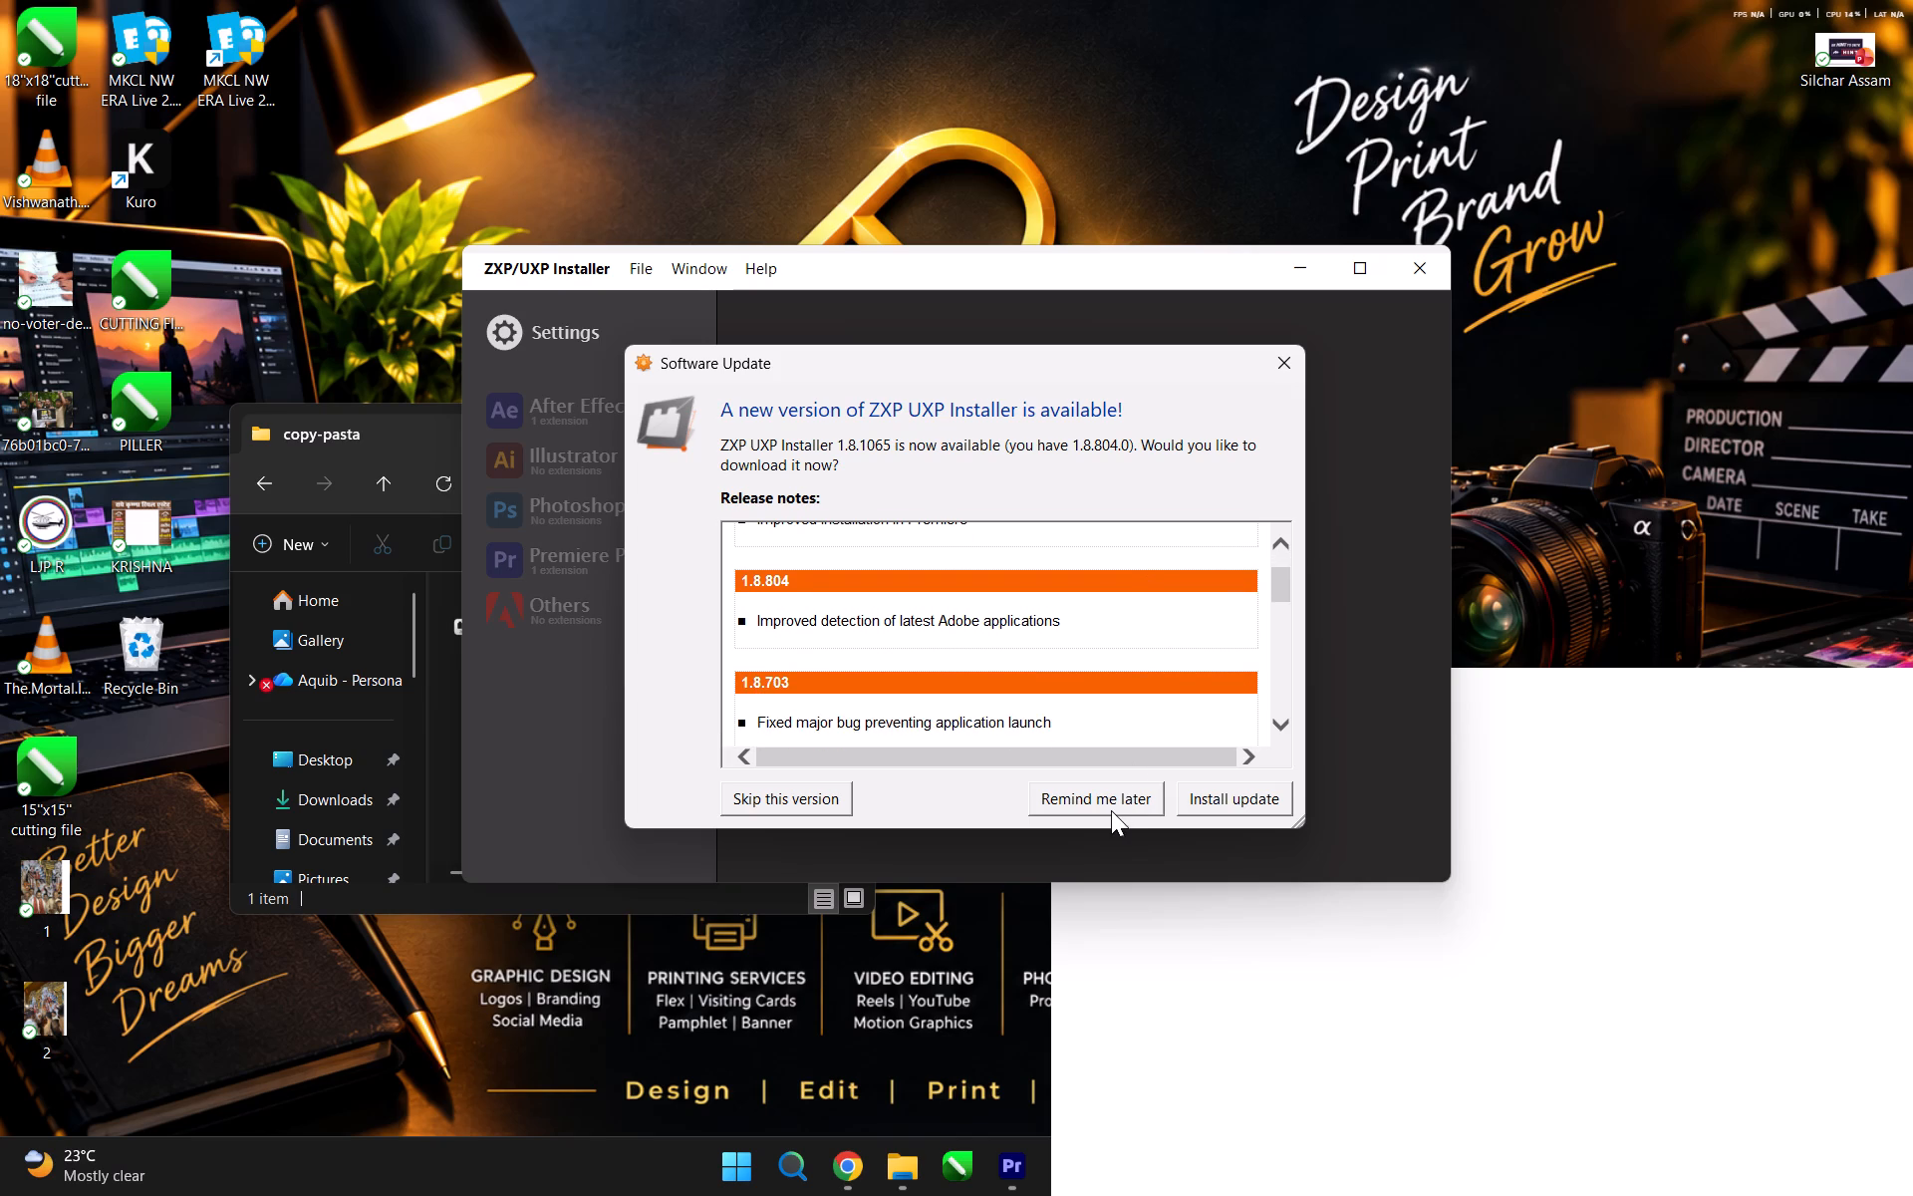
pyautogui.click(1108, 798)
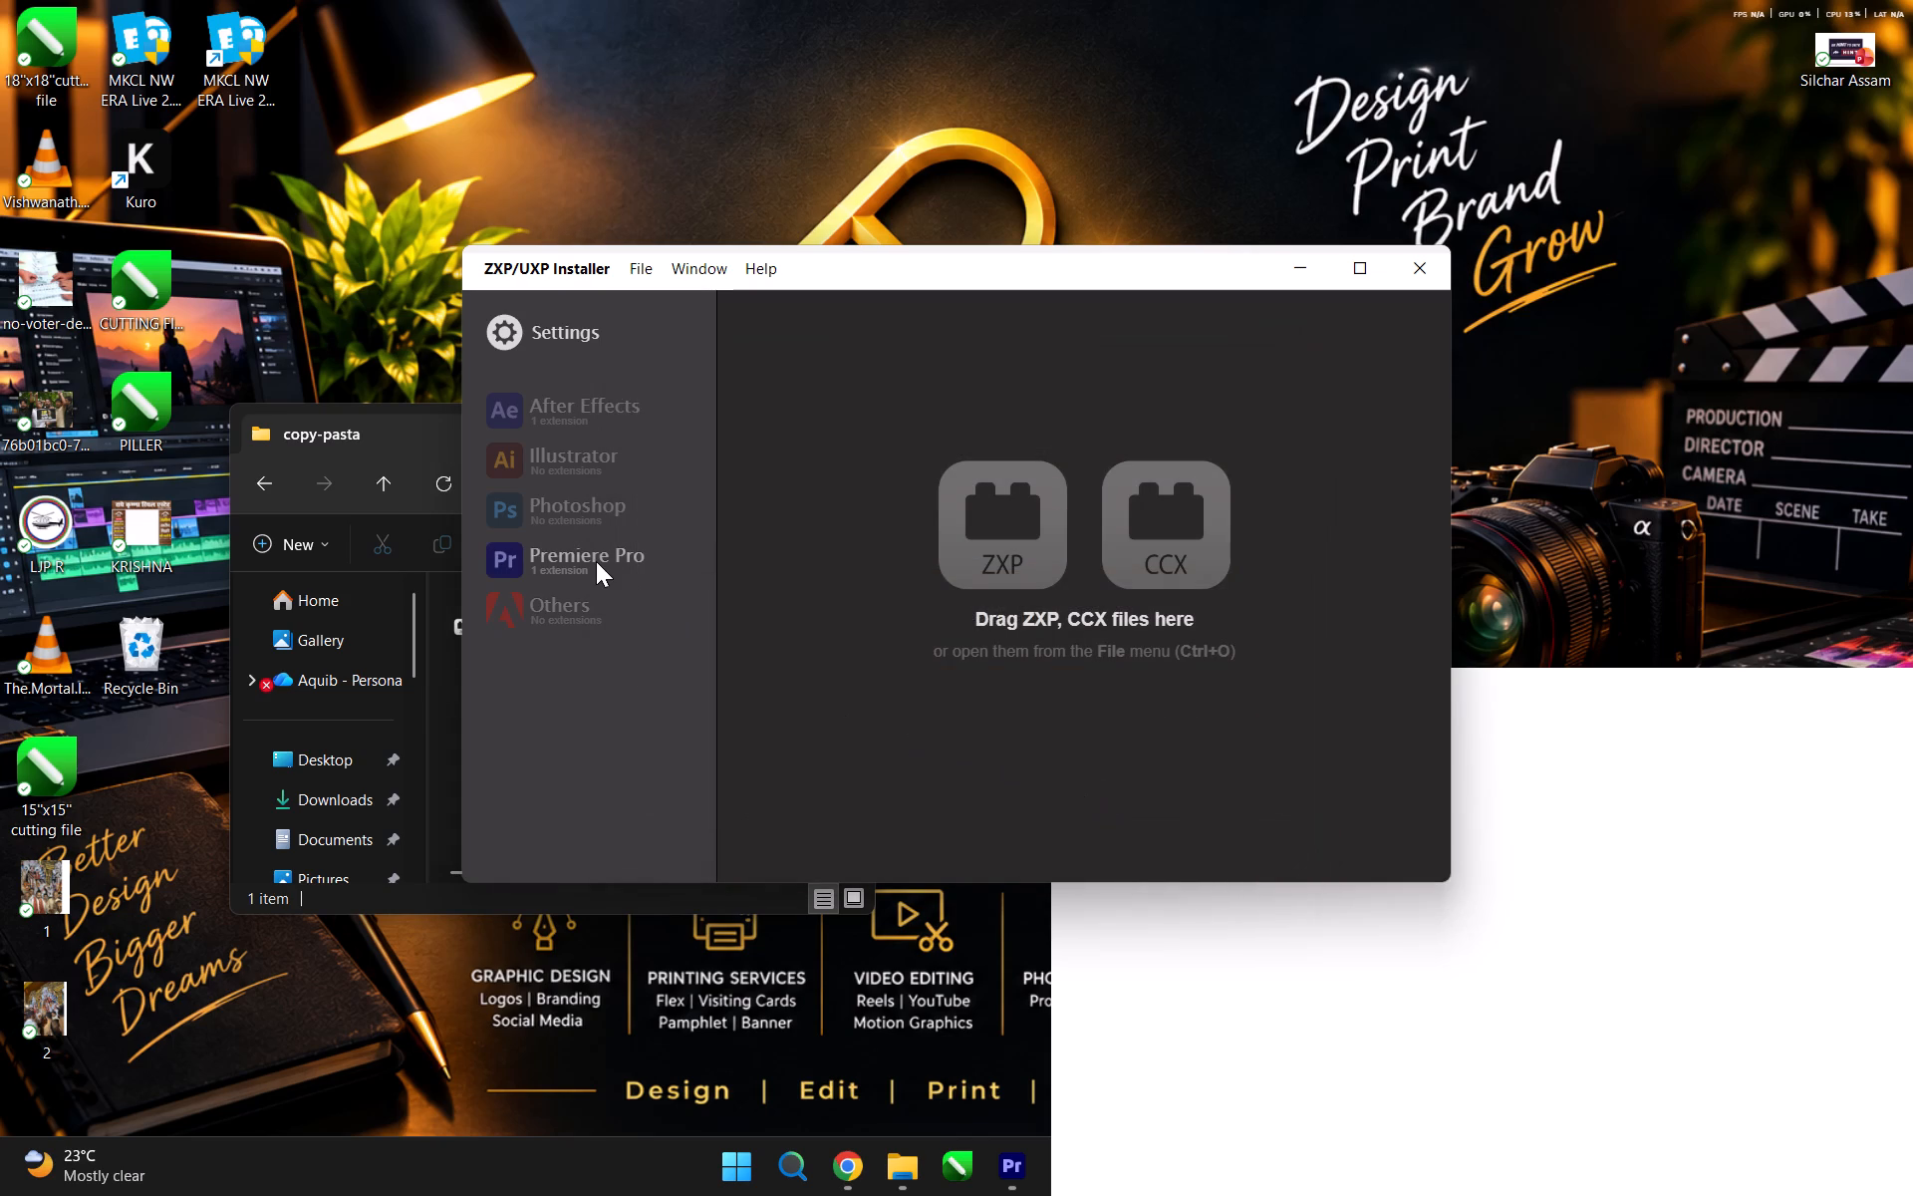
# Show the installed Premiere Pro extensions and move the installer window clear of the copy-pasta folder's file list.
pyautogui.click(596, 561)
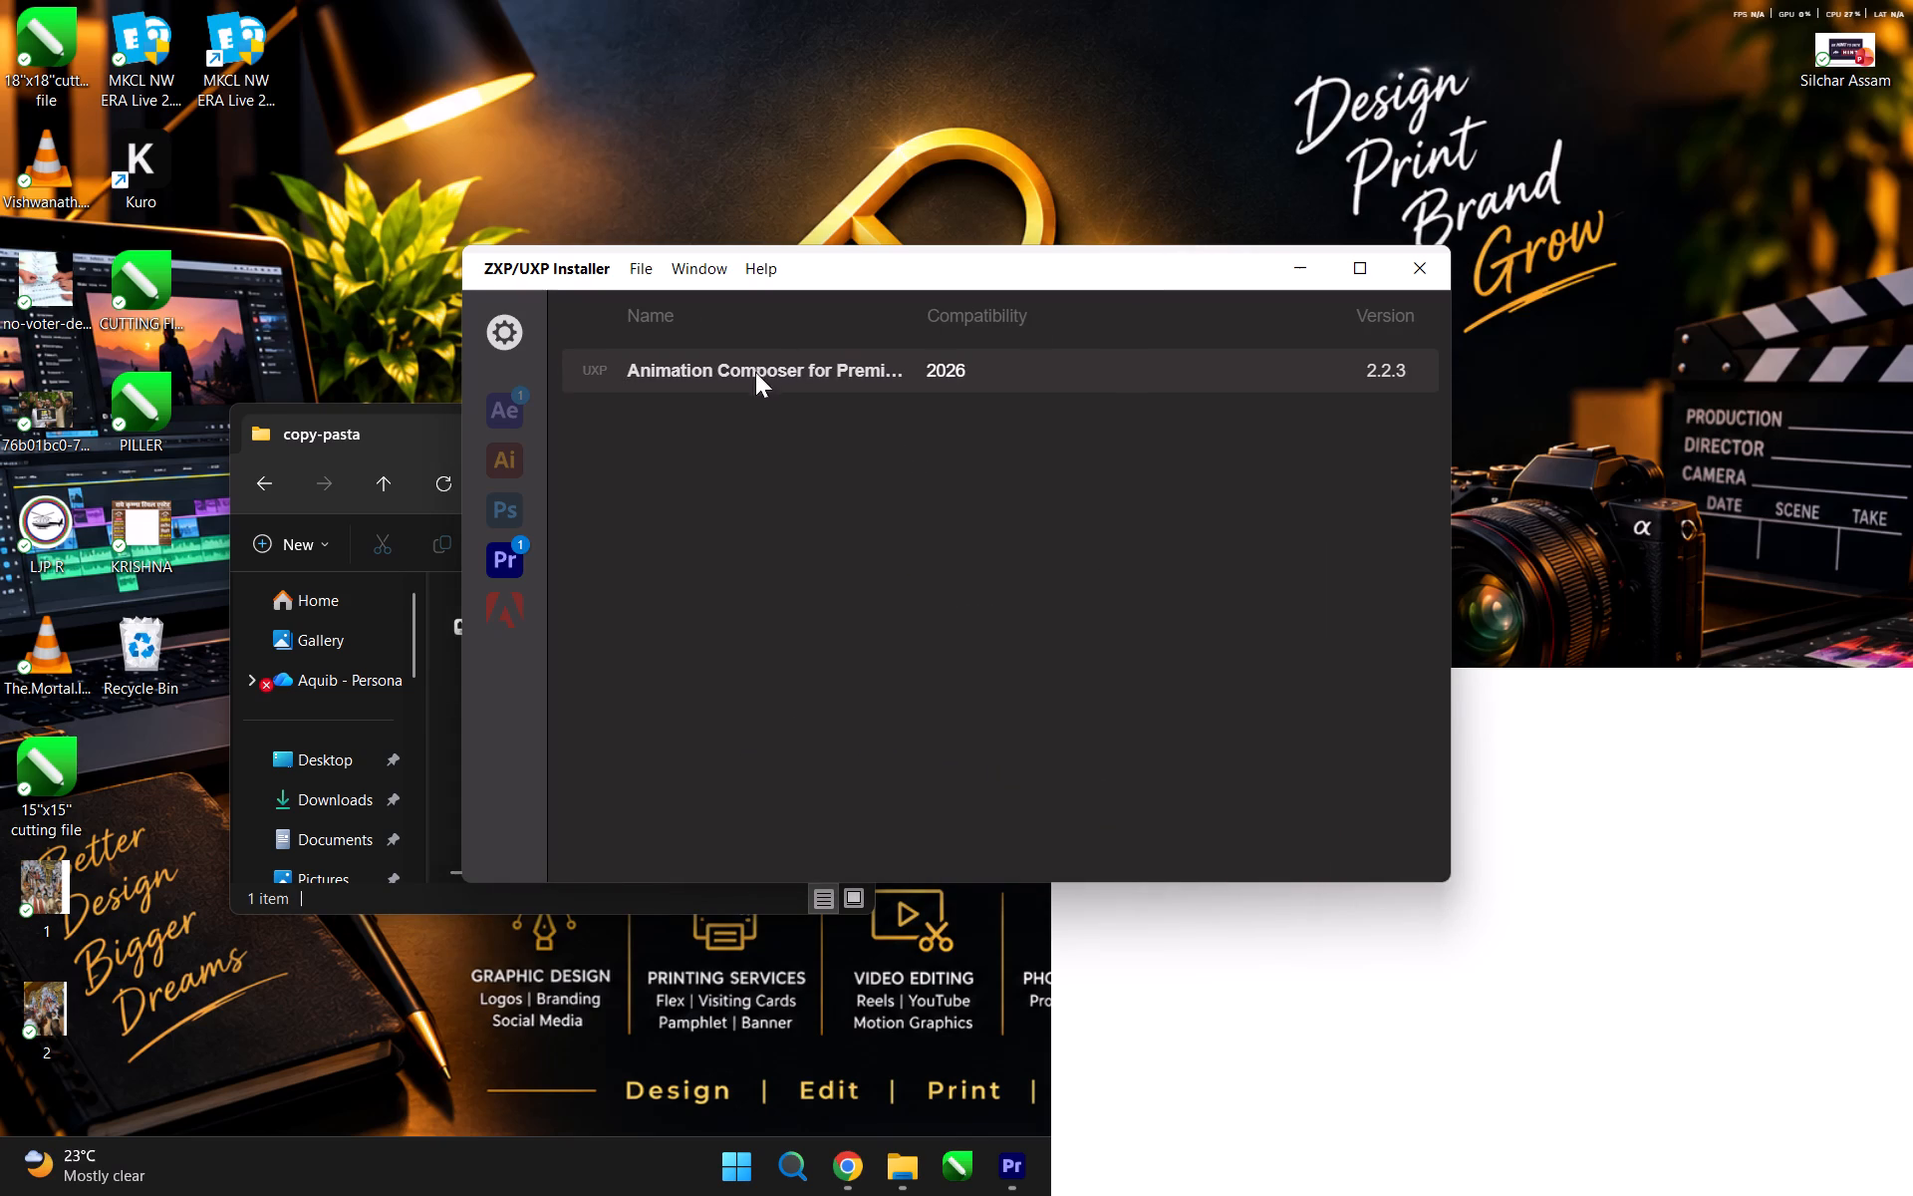
pyautogui.moveTo(805, 263); pyautogui.dragTo(1394, 191)
pyautogui.moveTo(1394, 191); pyautogui.dragTo(1198, 215)
pyautogui.click(1189, 317)
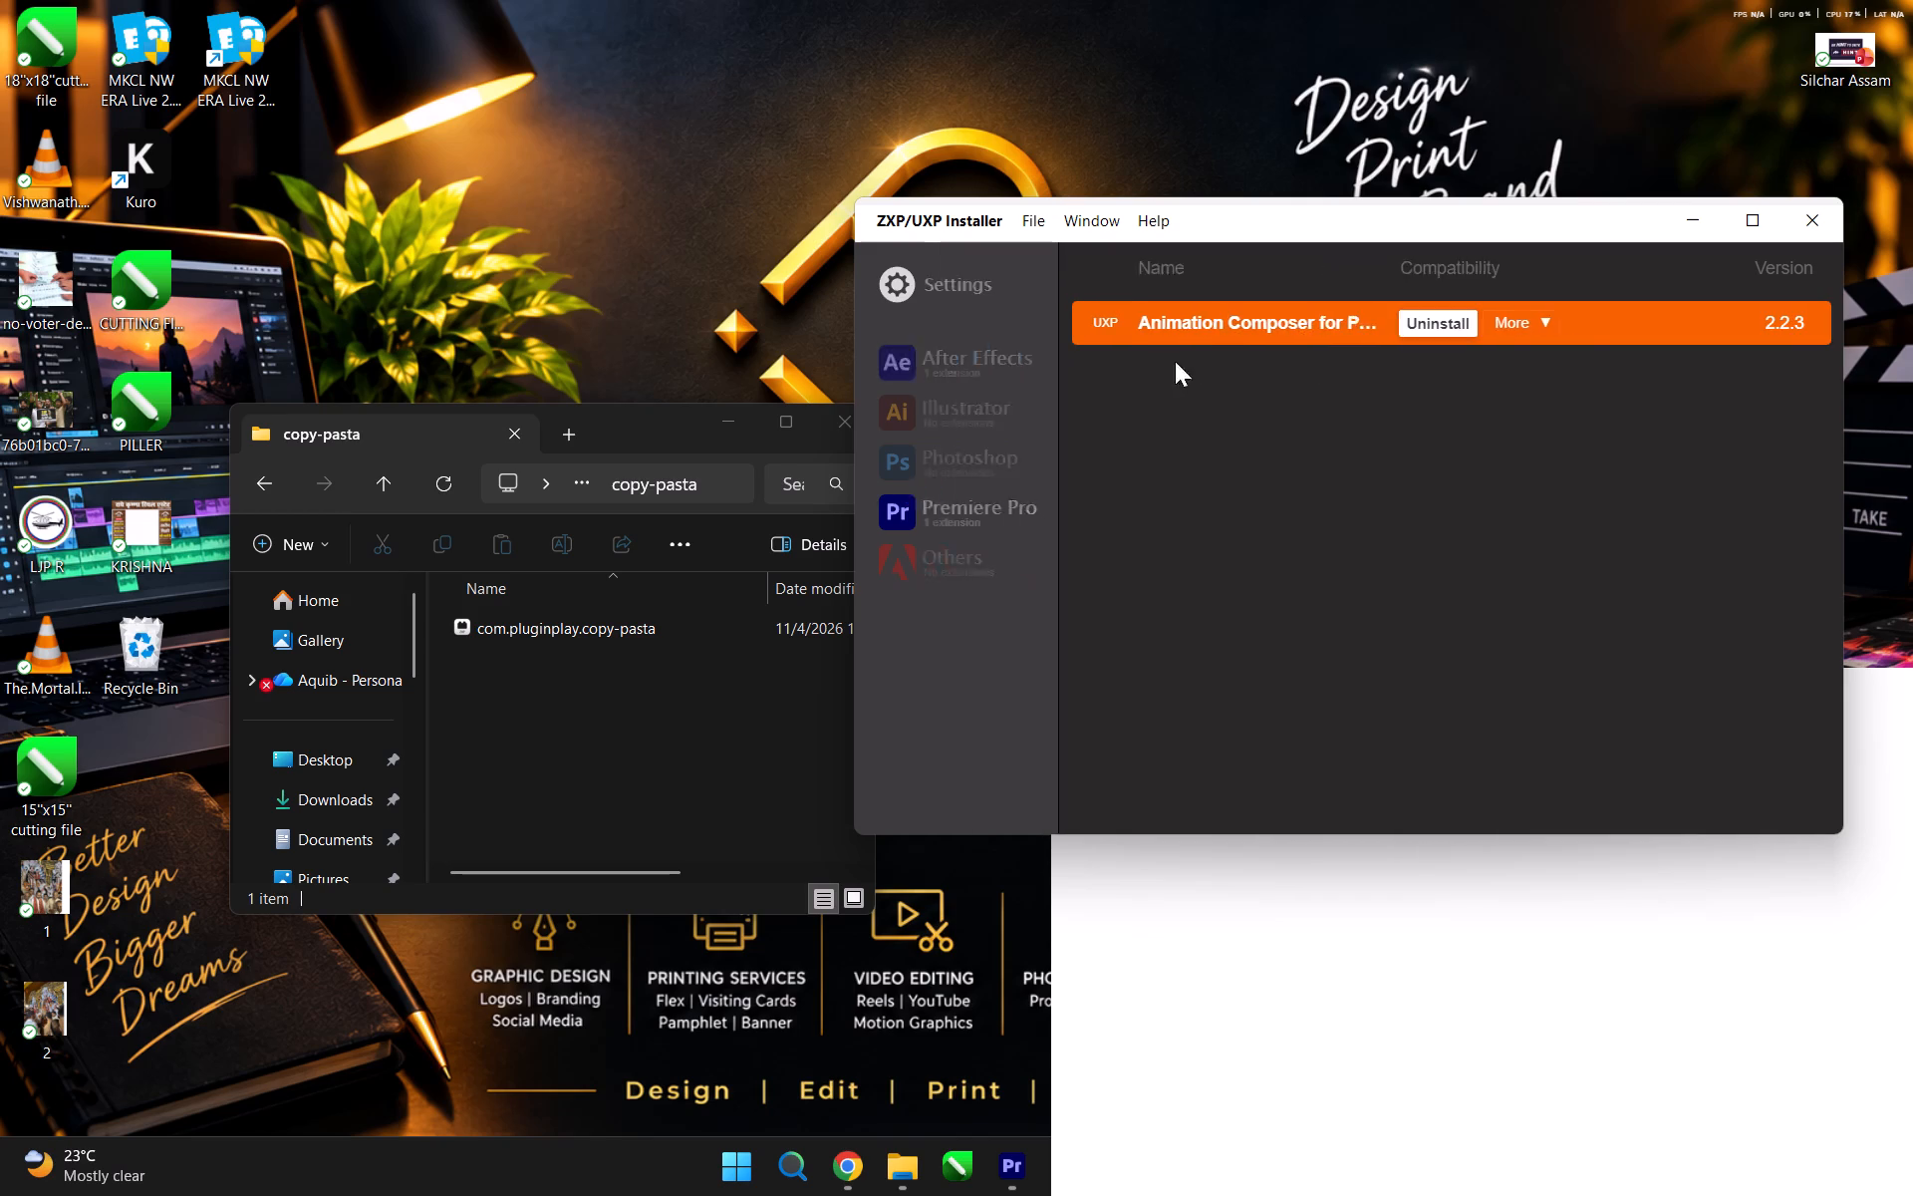
pyautogui.click(913, 501)
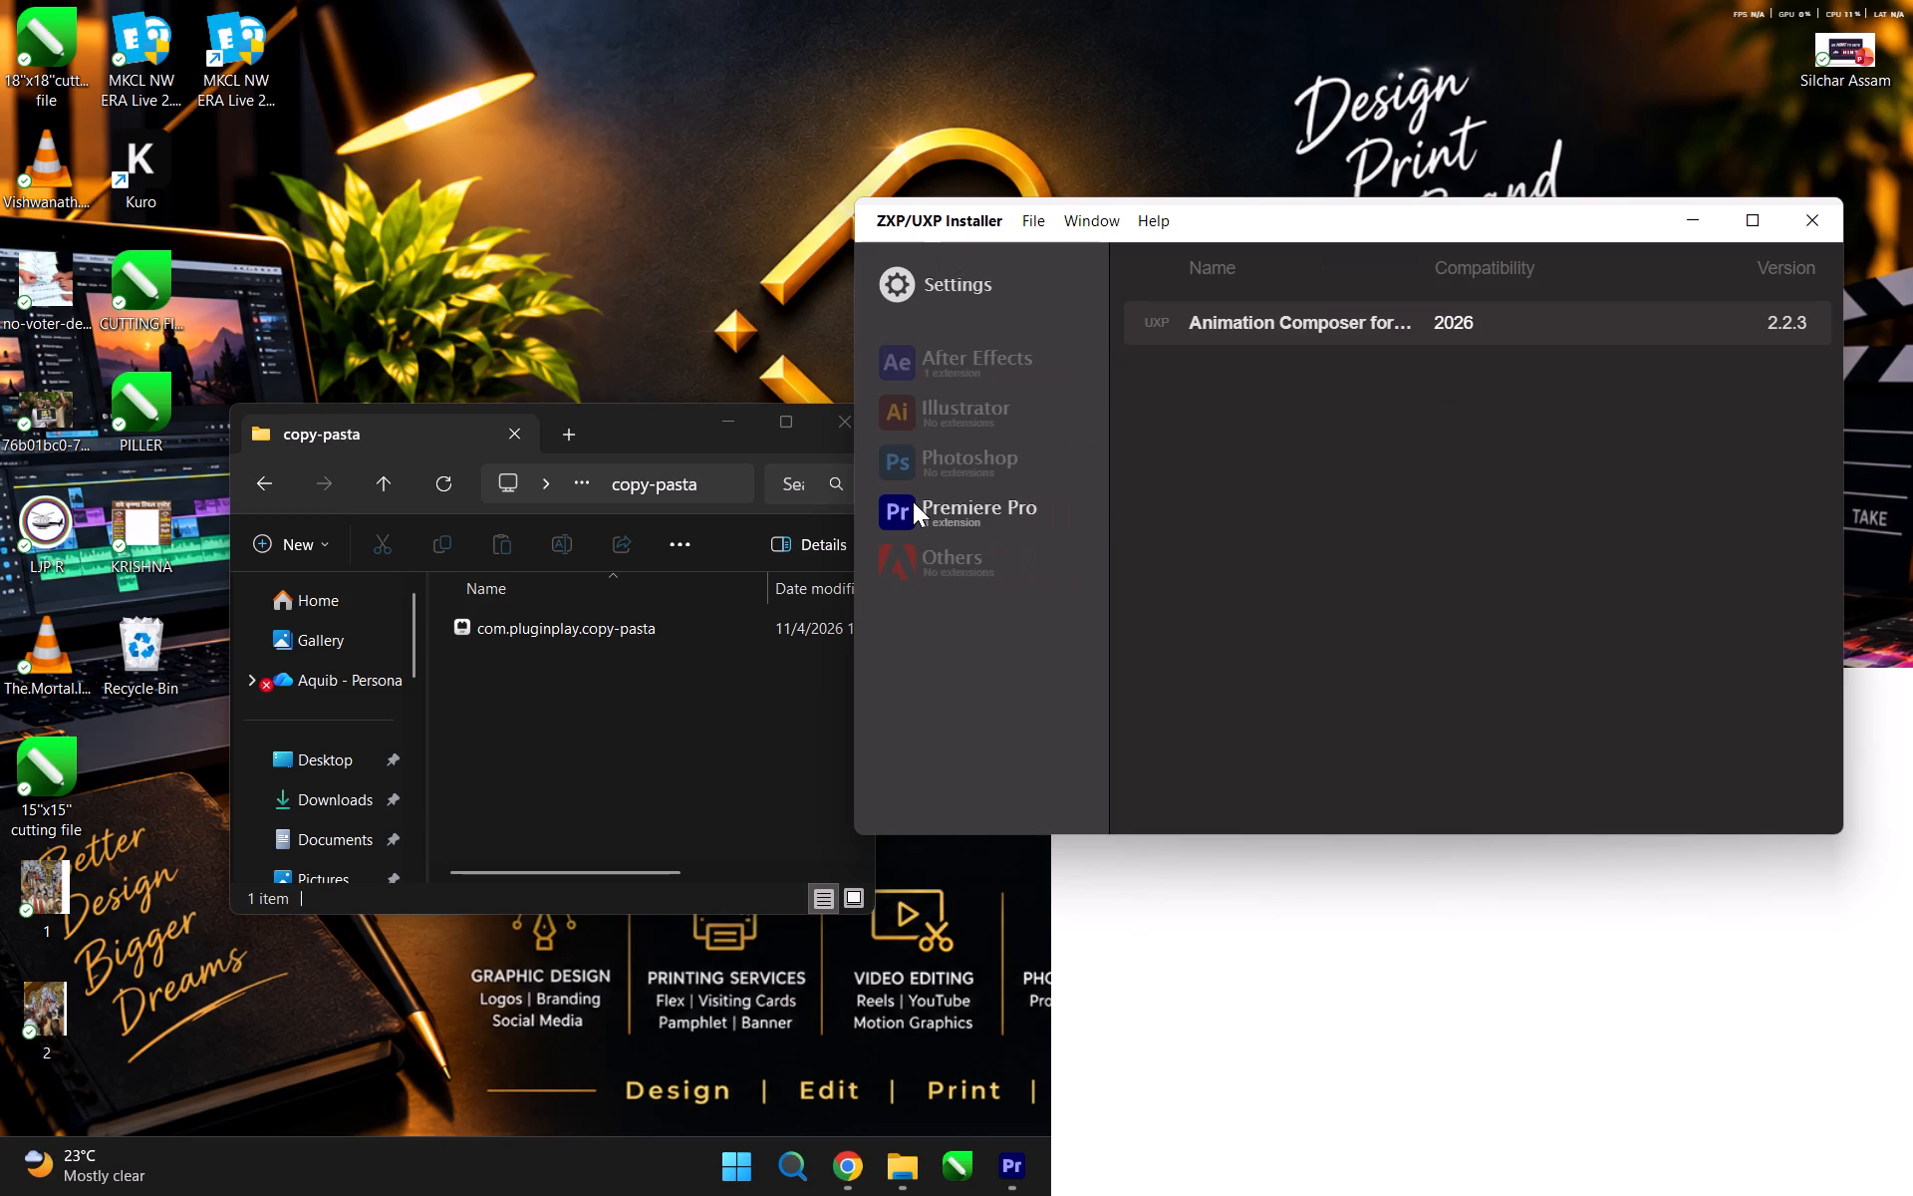
# Install the com.pluginplay.copy-pasta file from the copy-pasta folder with the ZXP/UXP Installer, and minimize the installer.
pyautogui.moveTo(562, 626); pyautogui.dragTo(1295, 536)
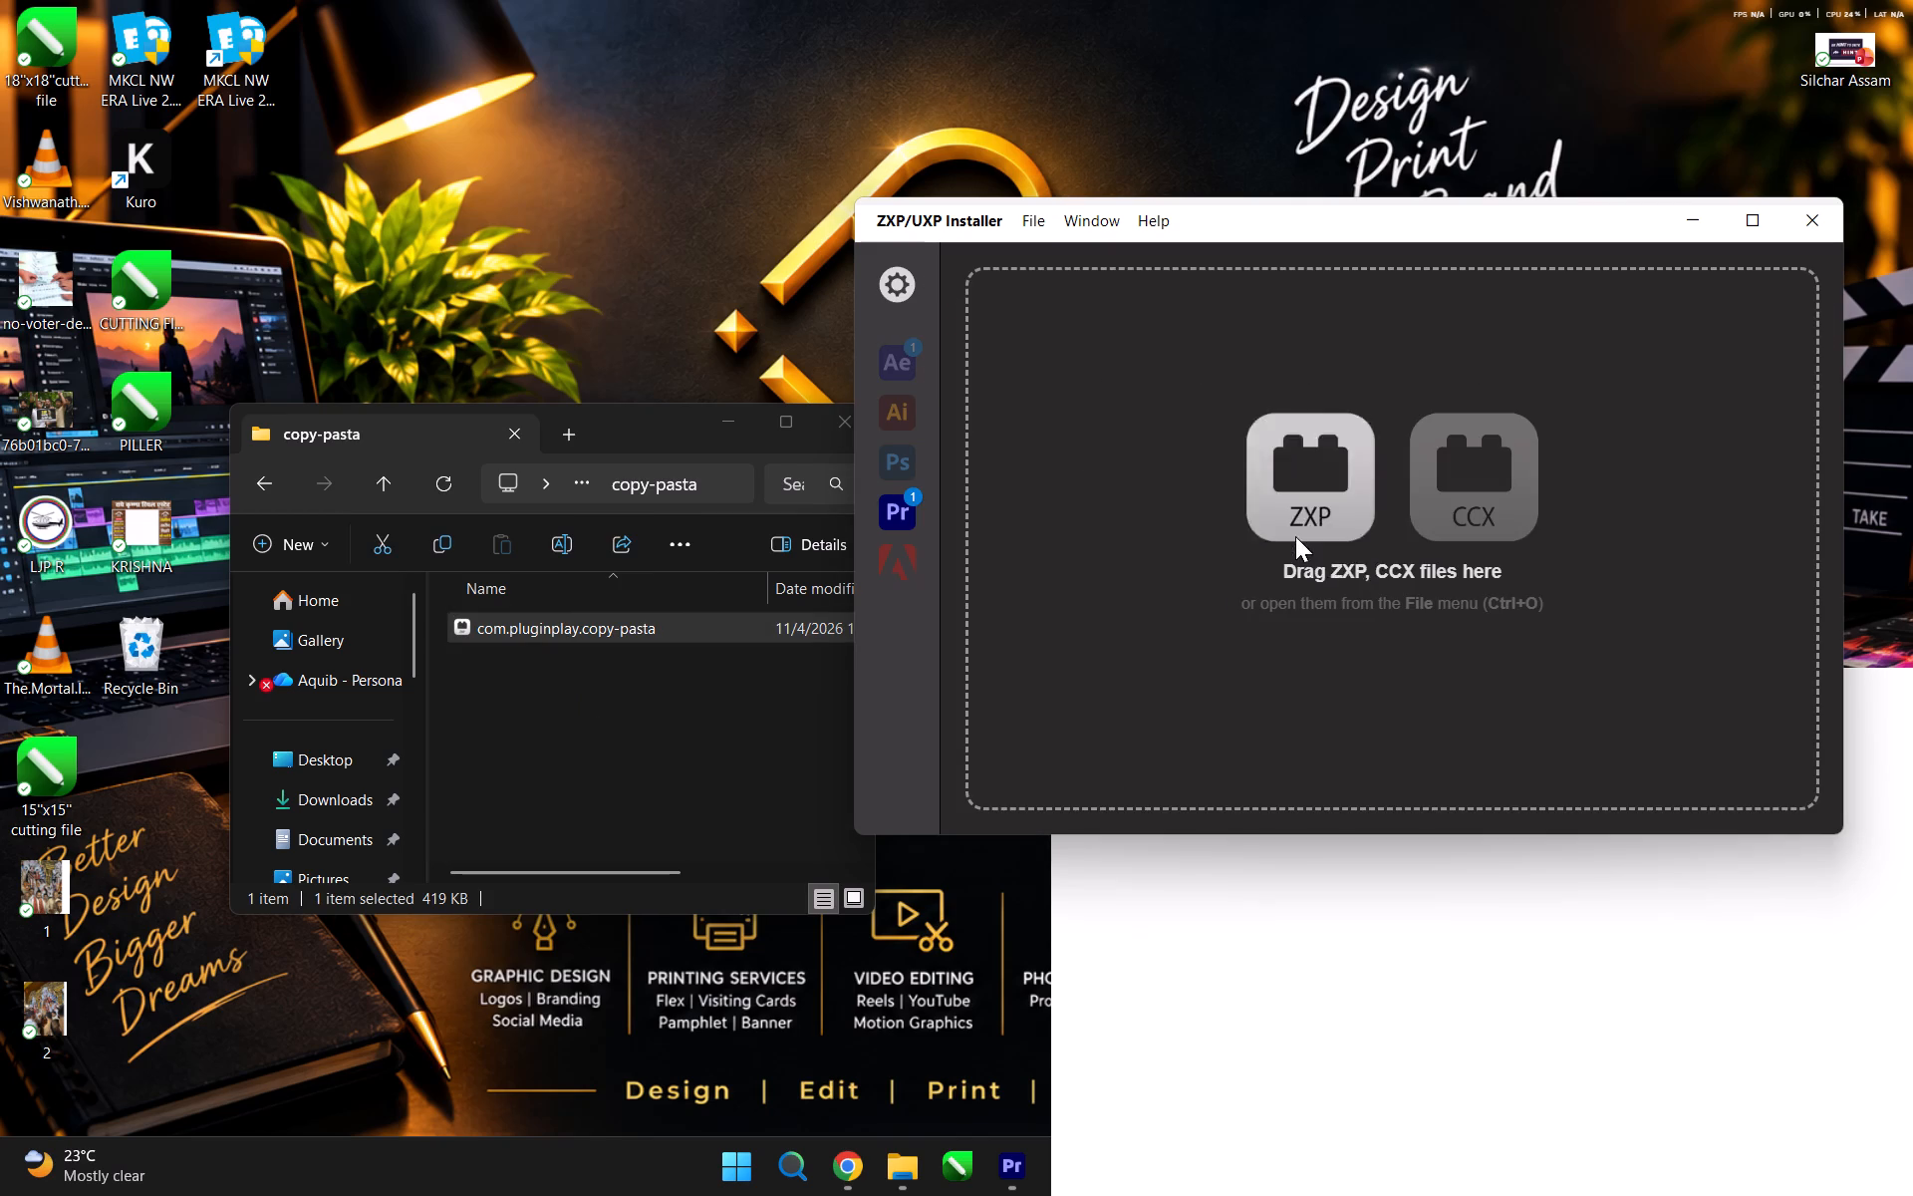
pyautogui.click(1475, 509)
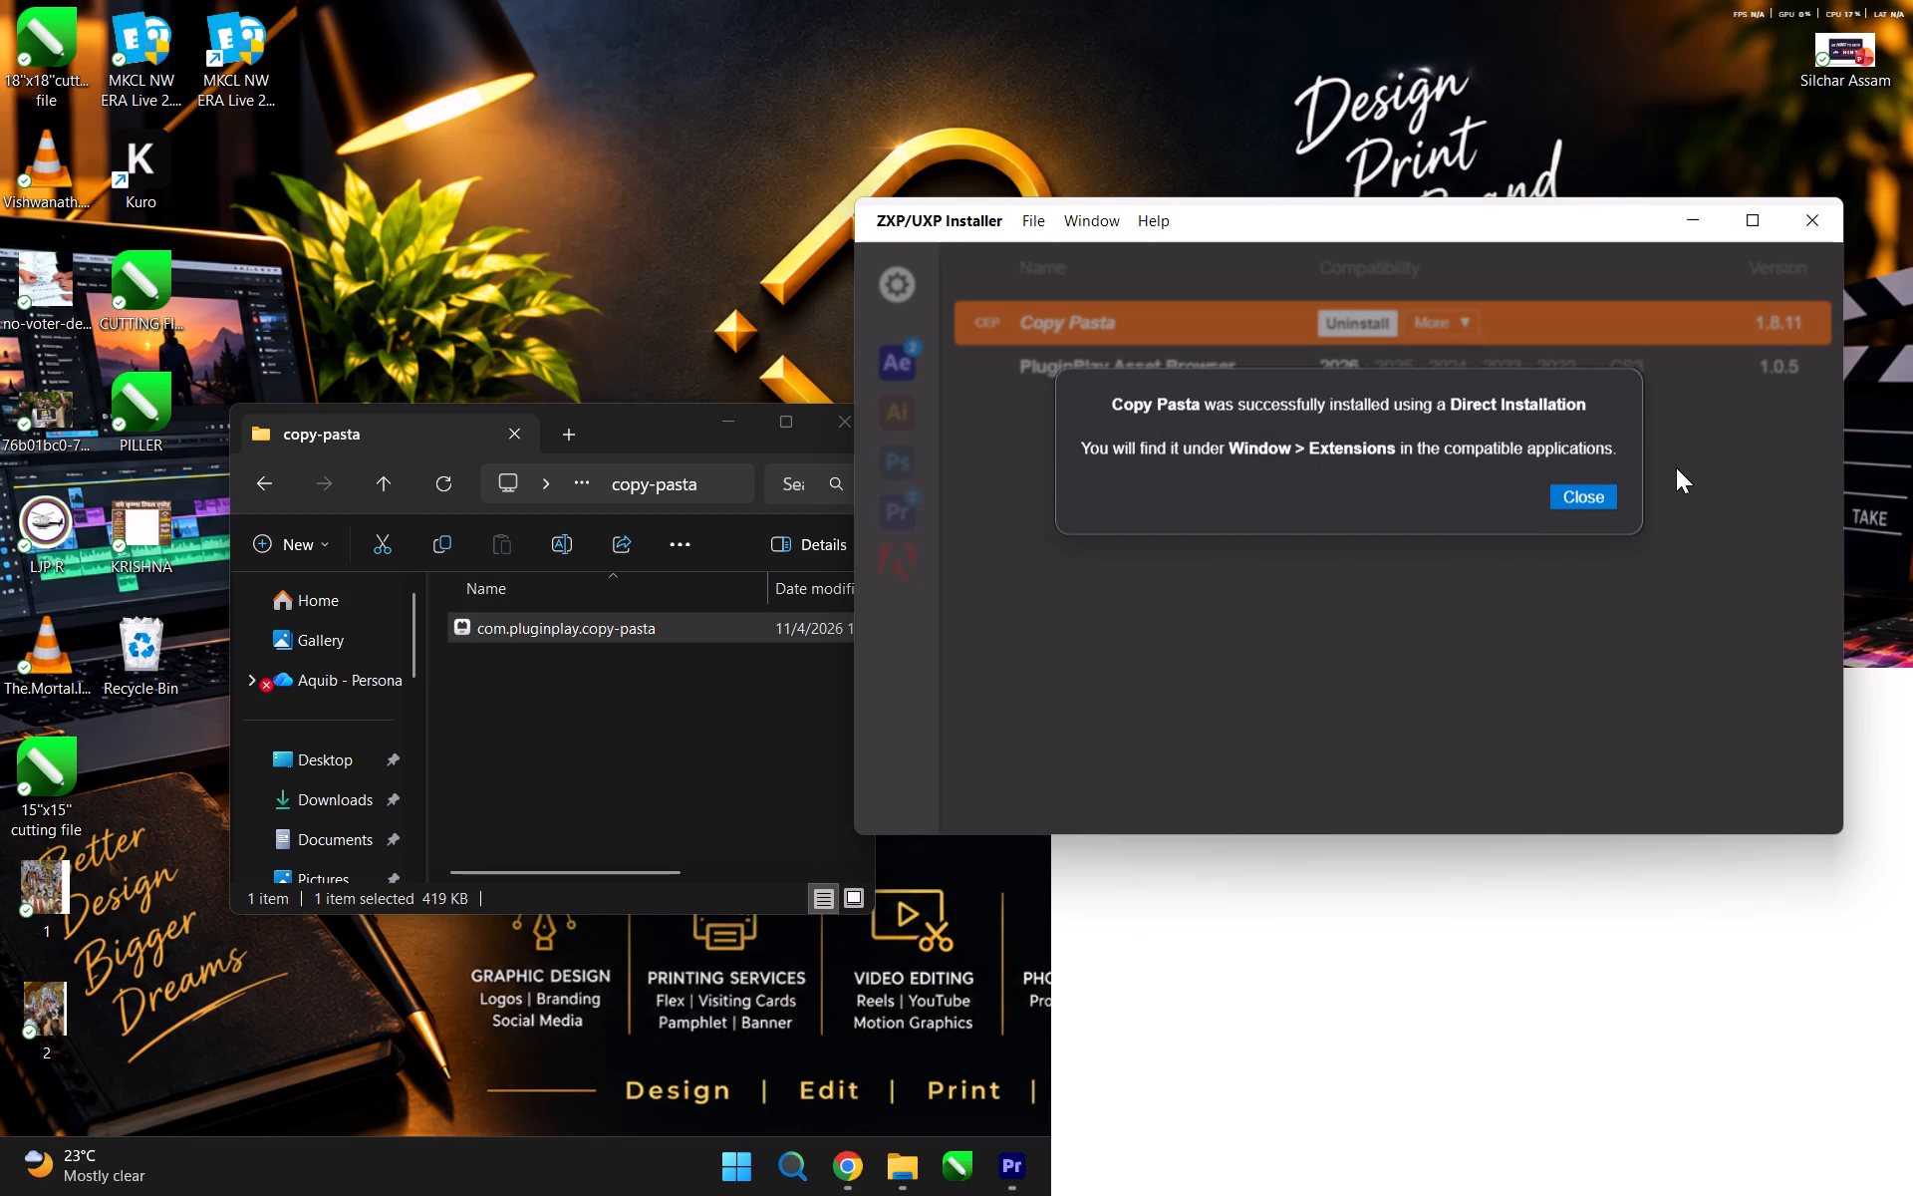
pyautogui.doubleClick(1578, 496)
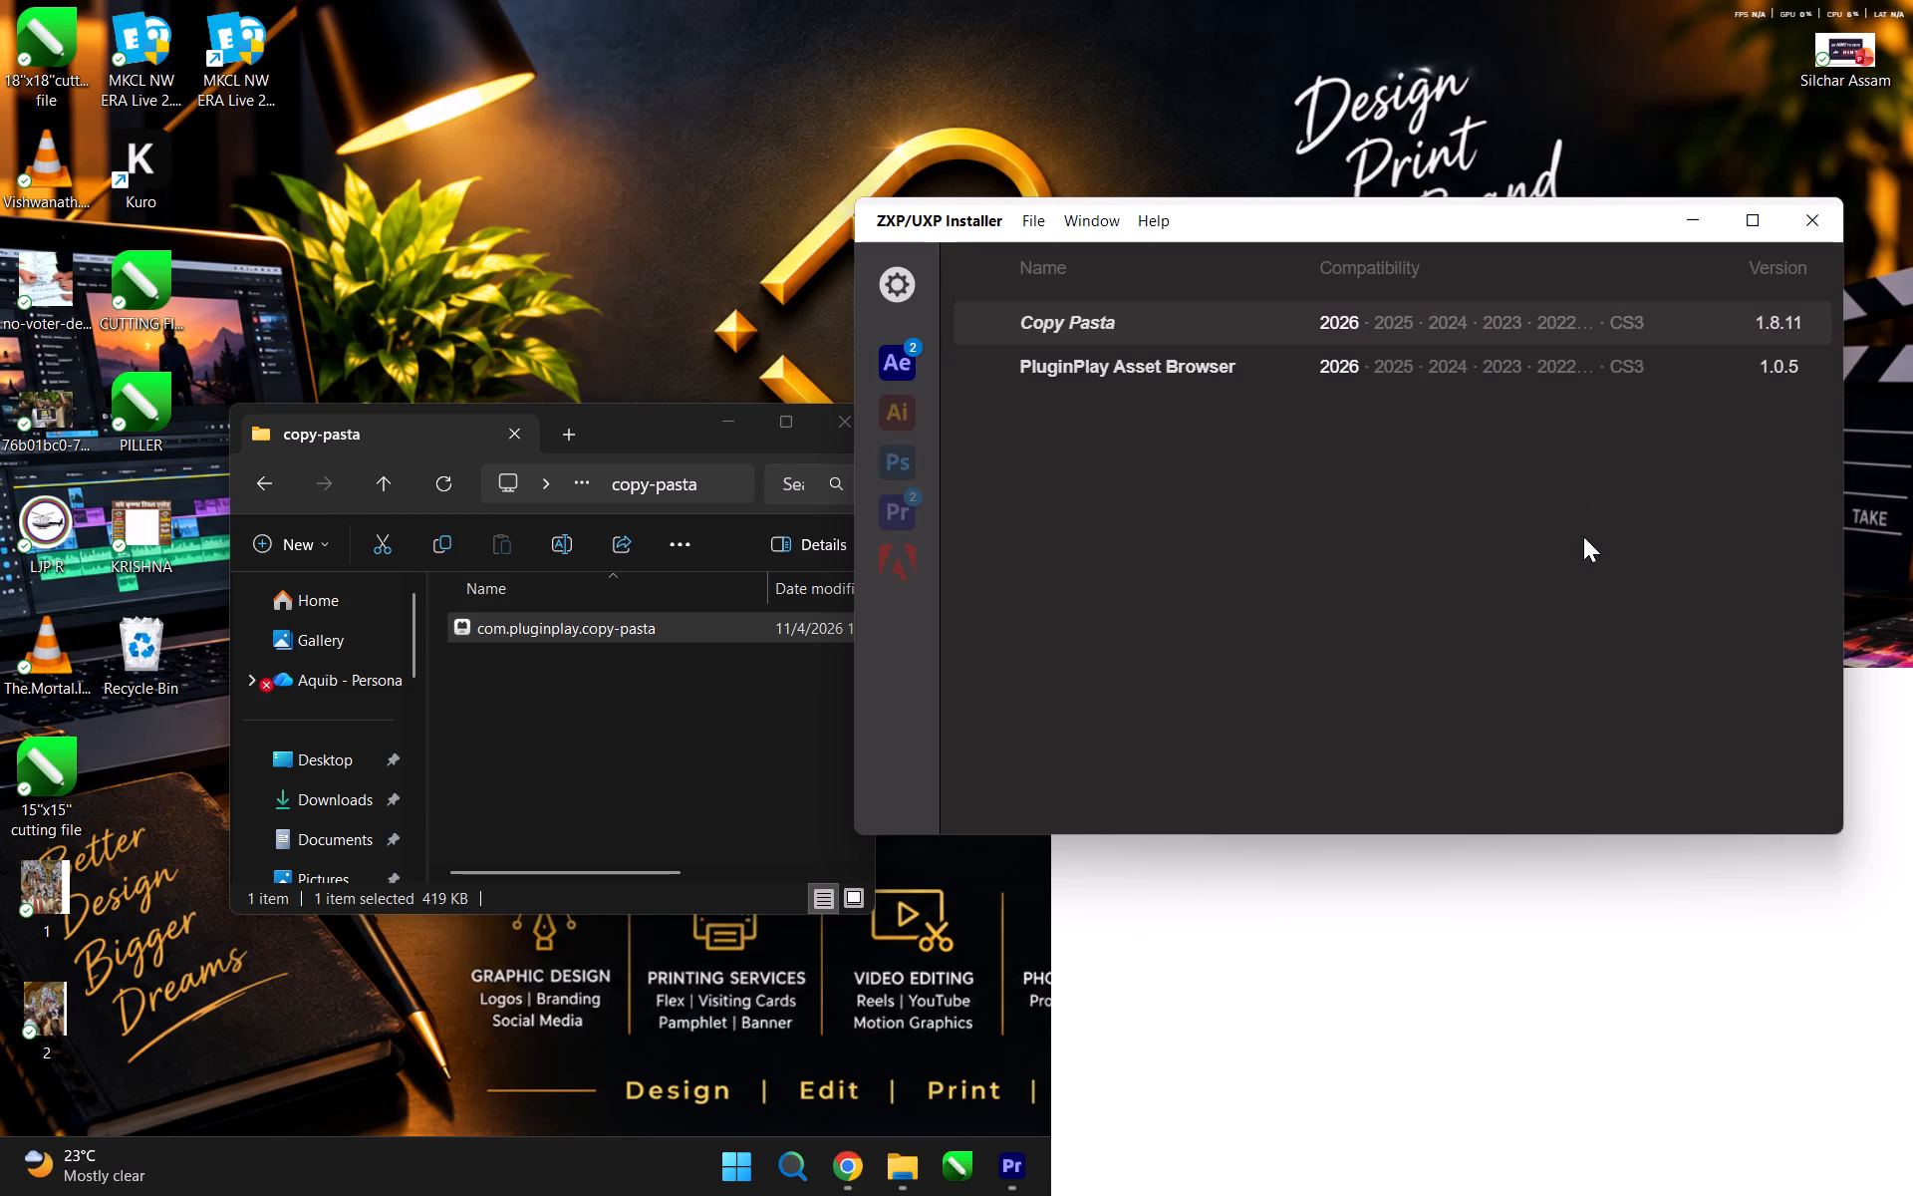
pyautogui.doubleClick(1577, 531)
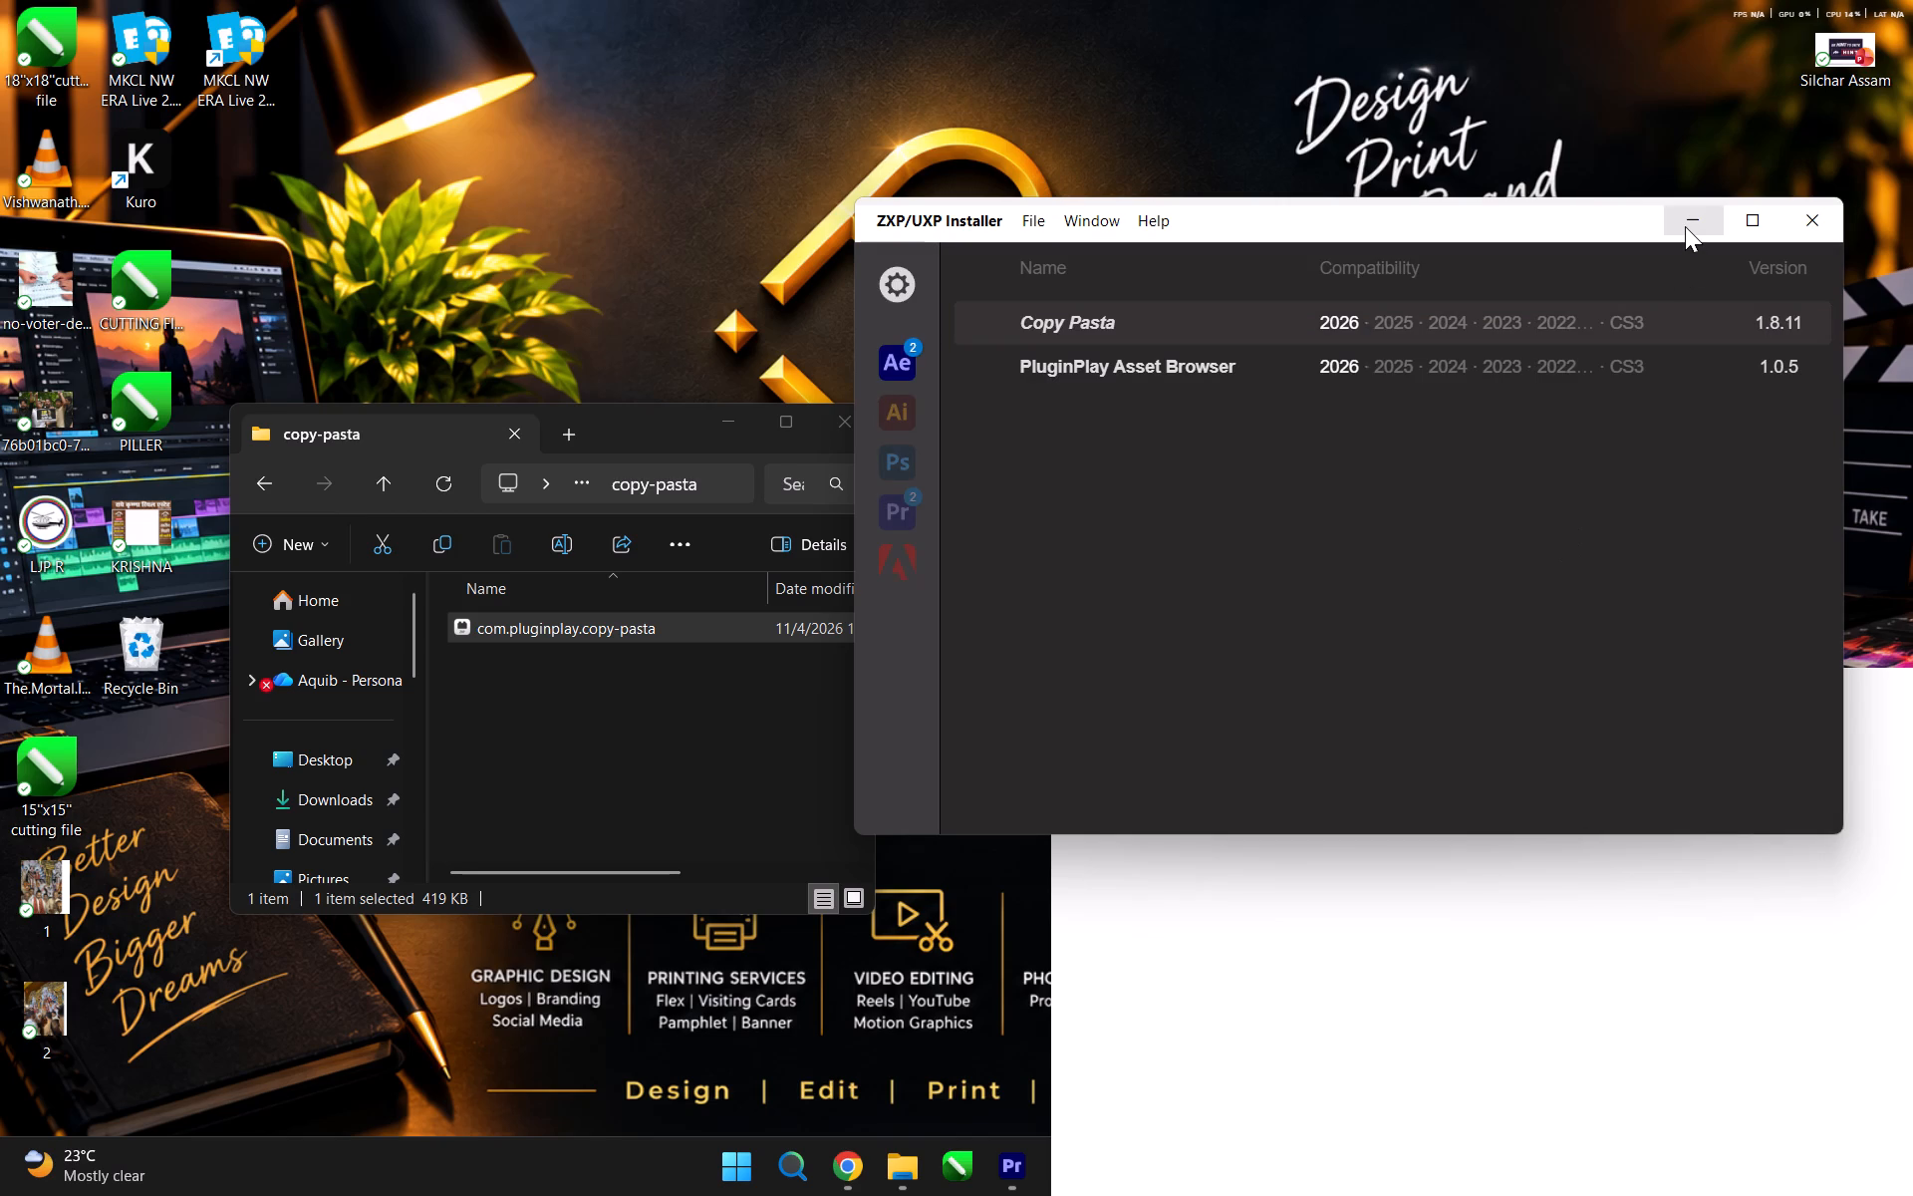
pyautogui.click(1685, 226)
# Switch to Adobe Premiere, restart it so new extensions load, and reopen the recent punjab ele project.
pyautogui.click(996, 1167)
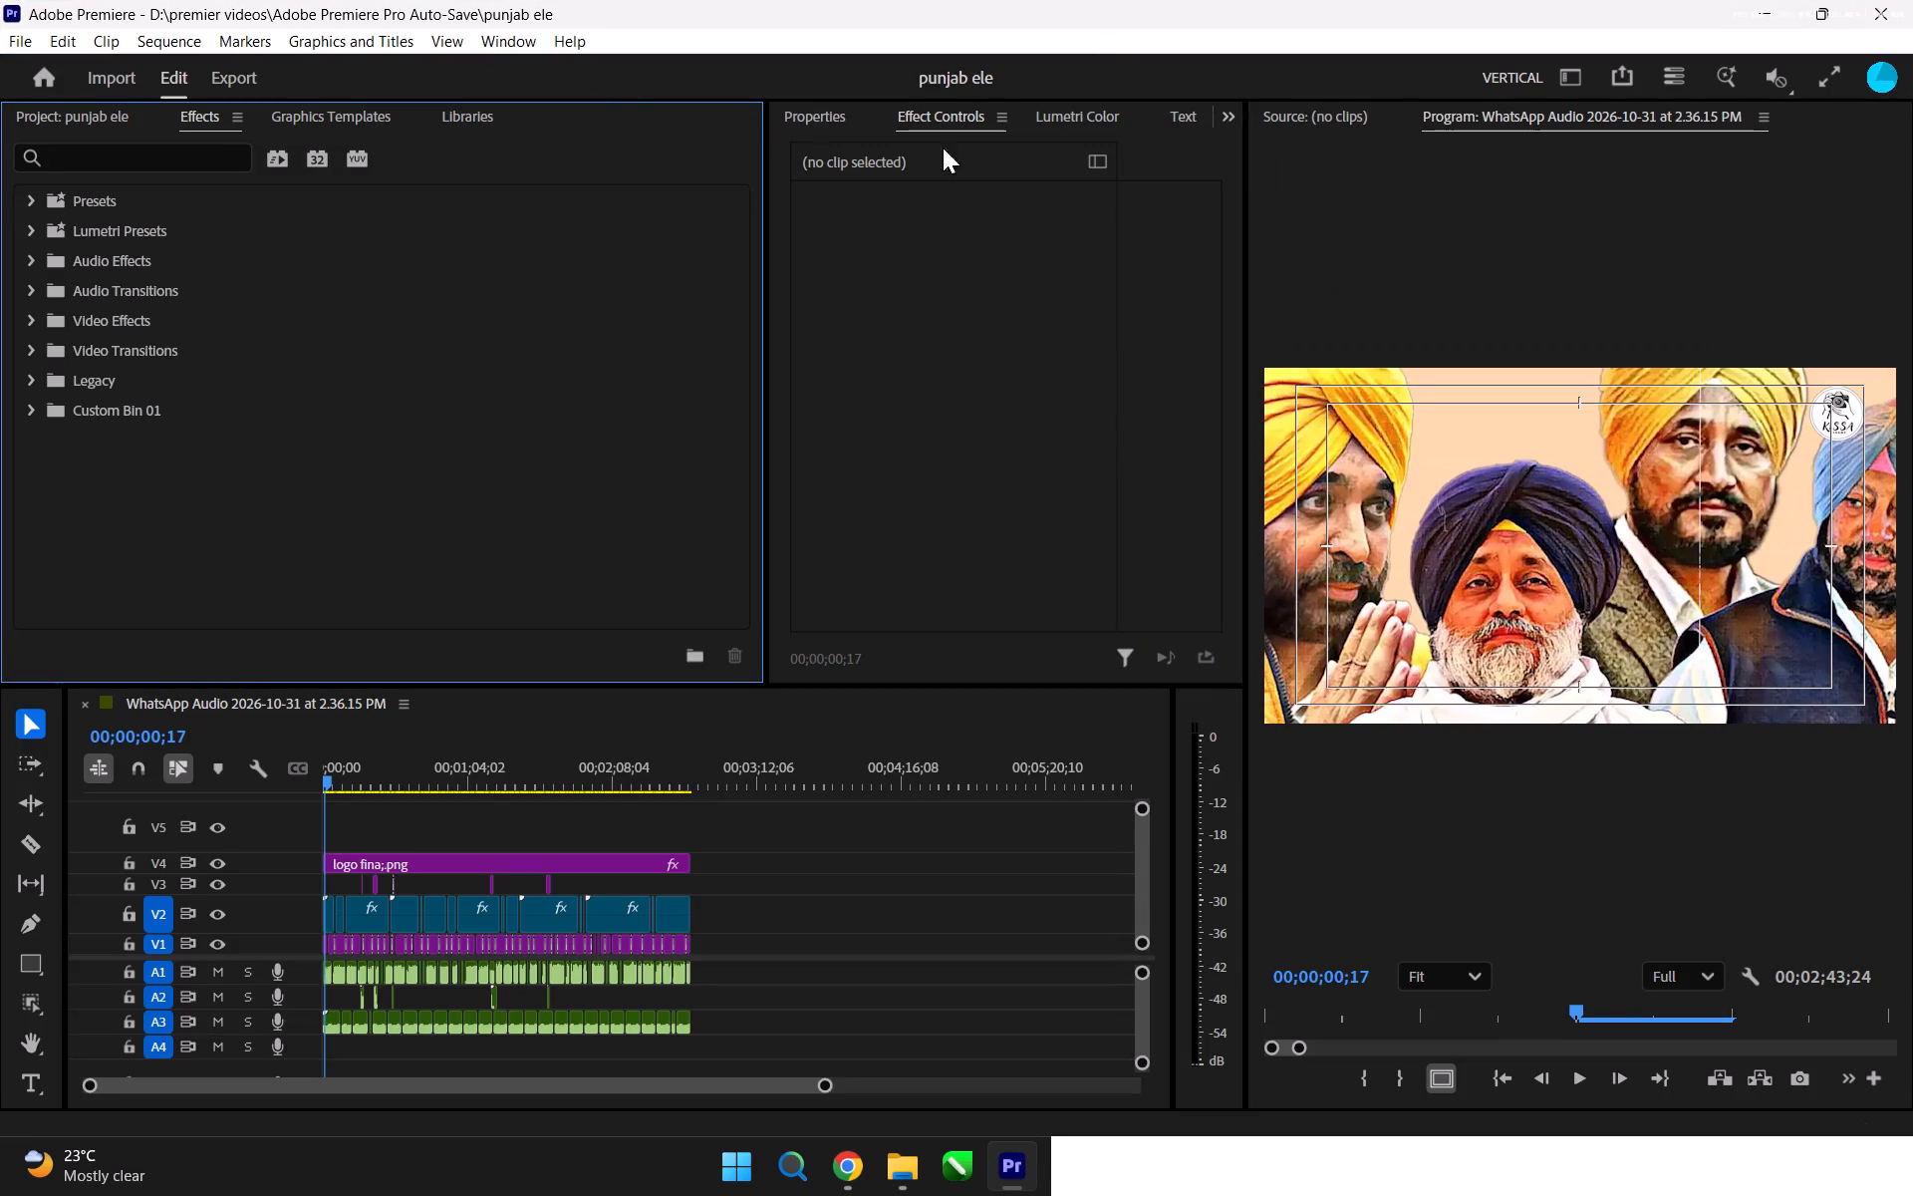
pyautogui.click(496, 47)
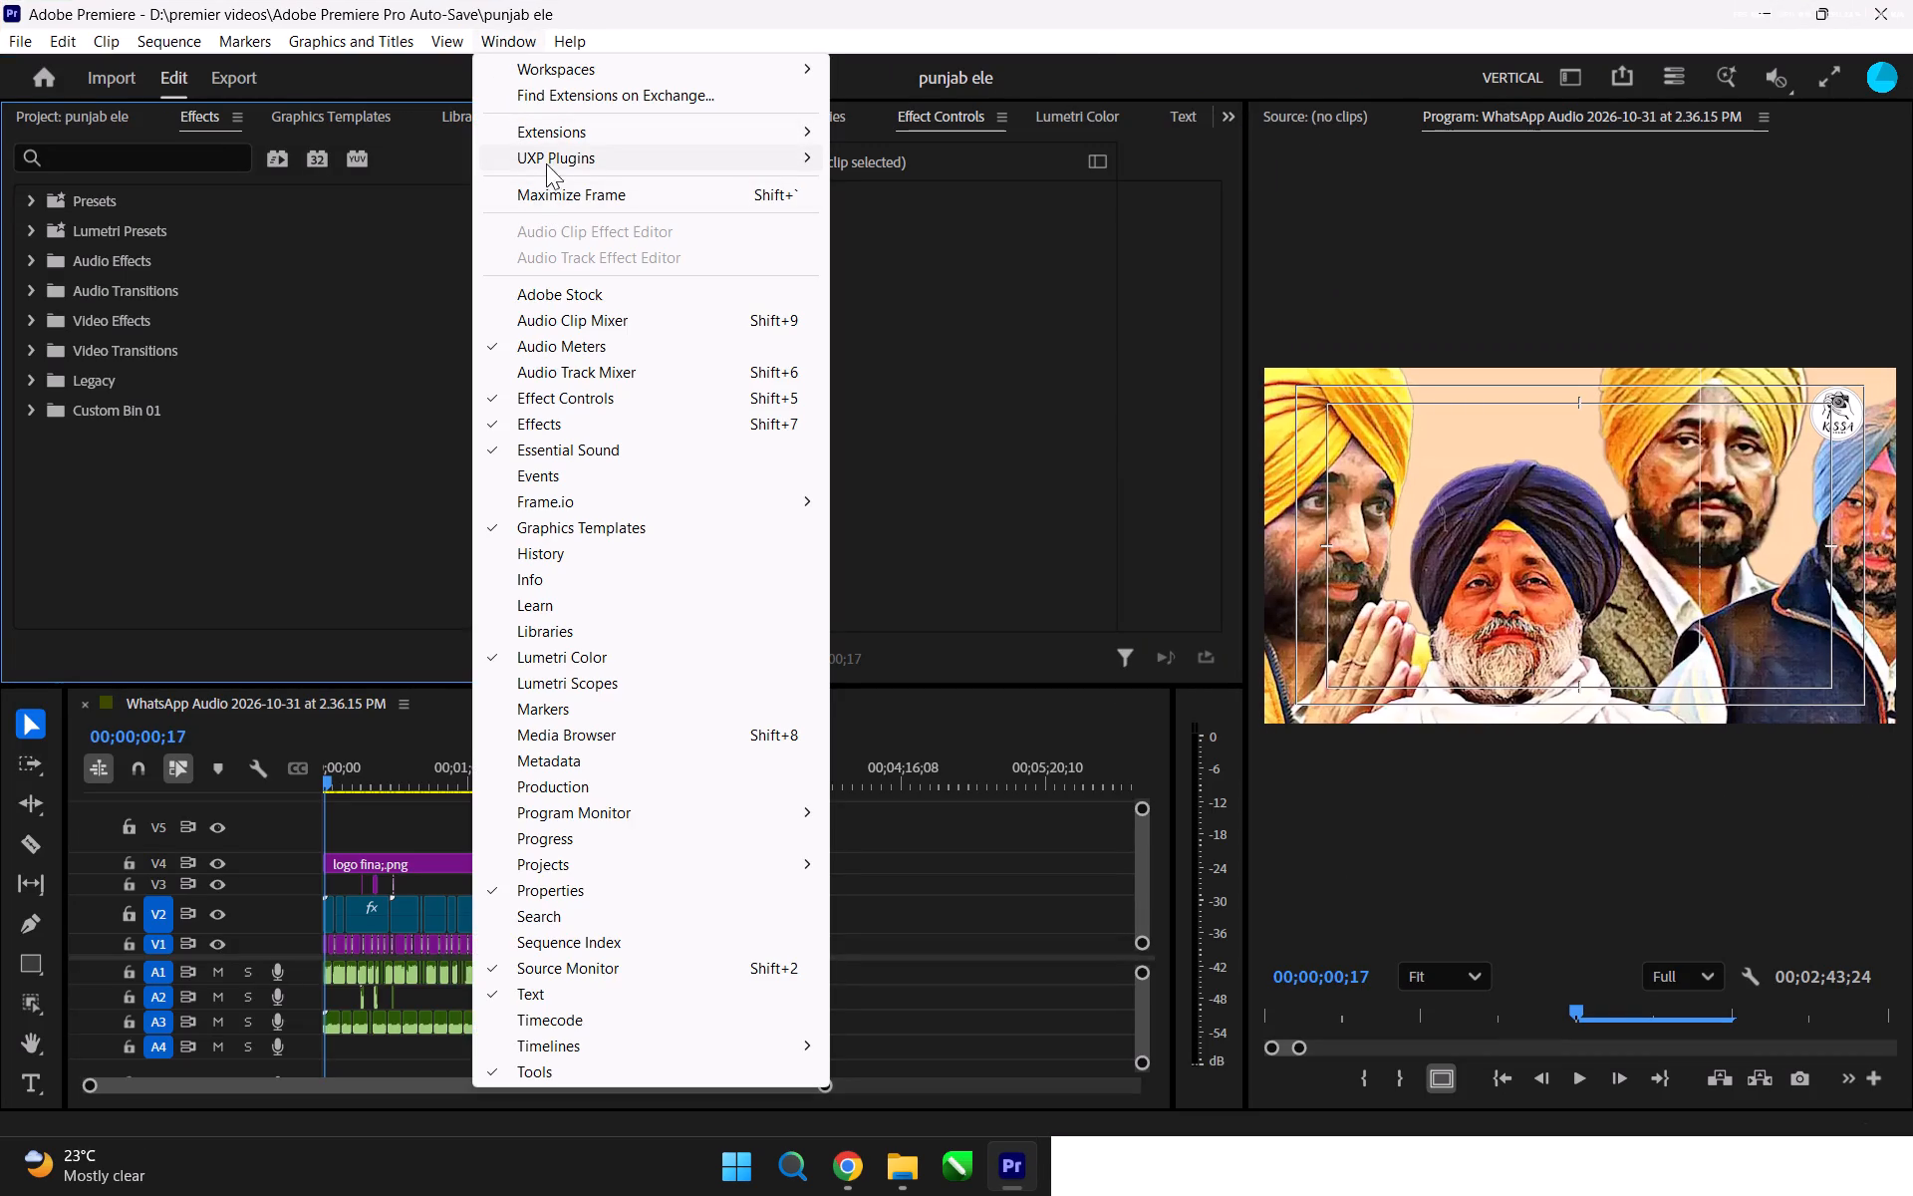
pyautogui.click(553, 128)
pyautogui.click(1912, 0)
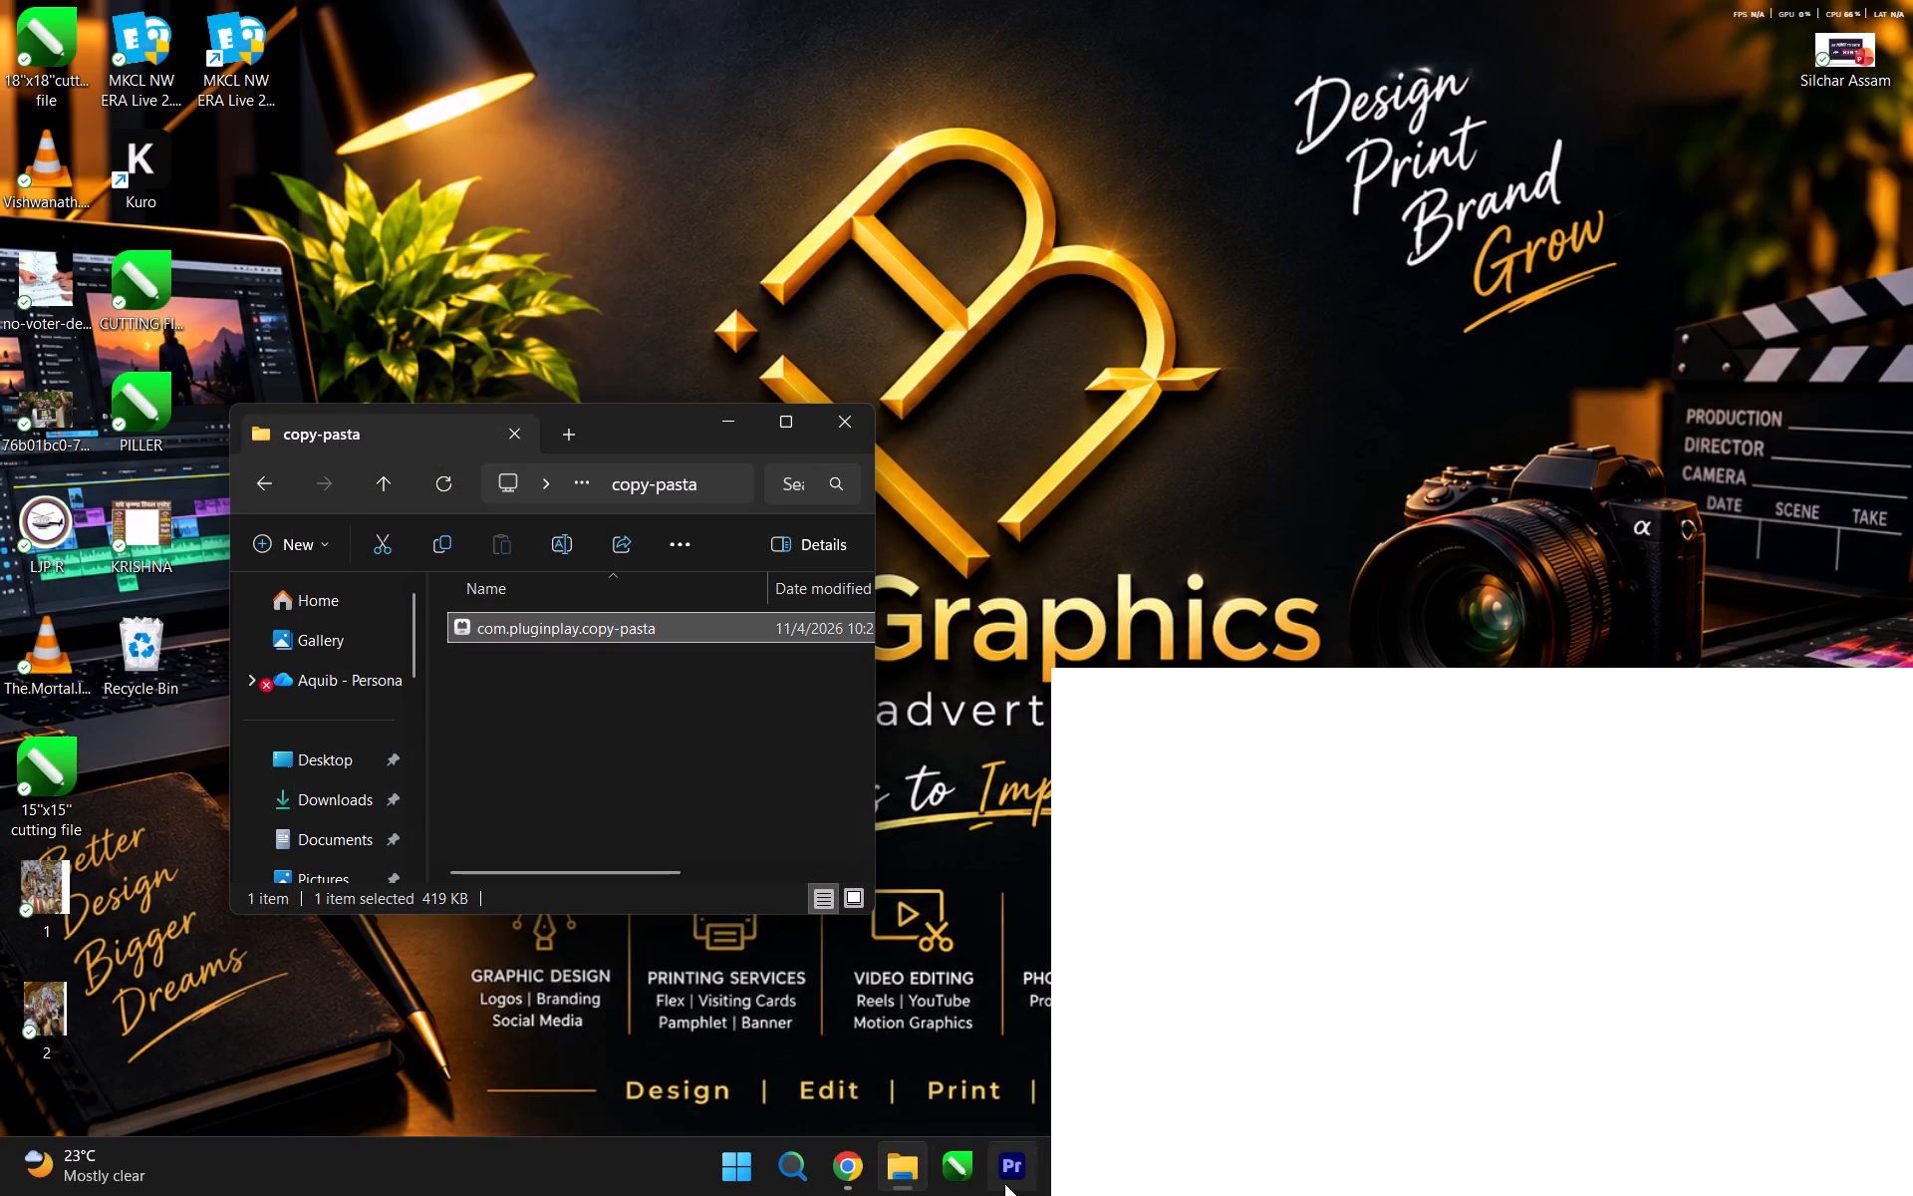
pyautogui.click(1013, 1172)
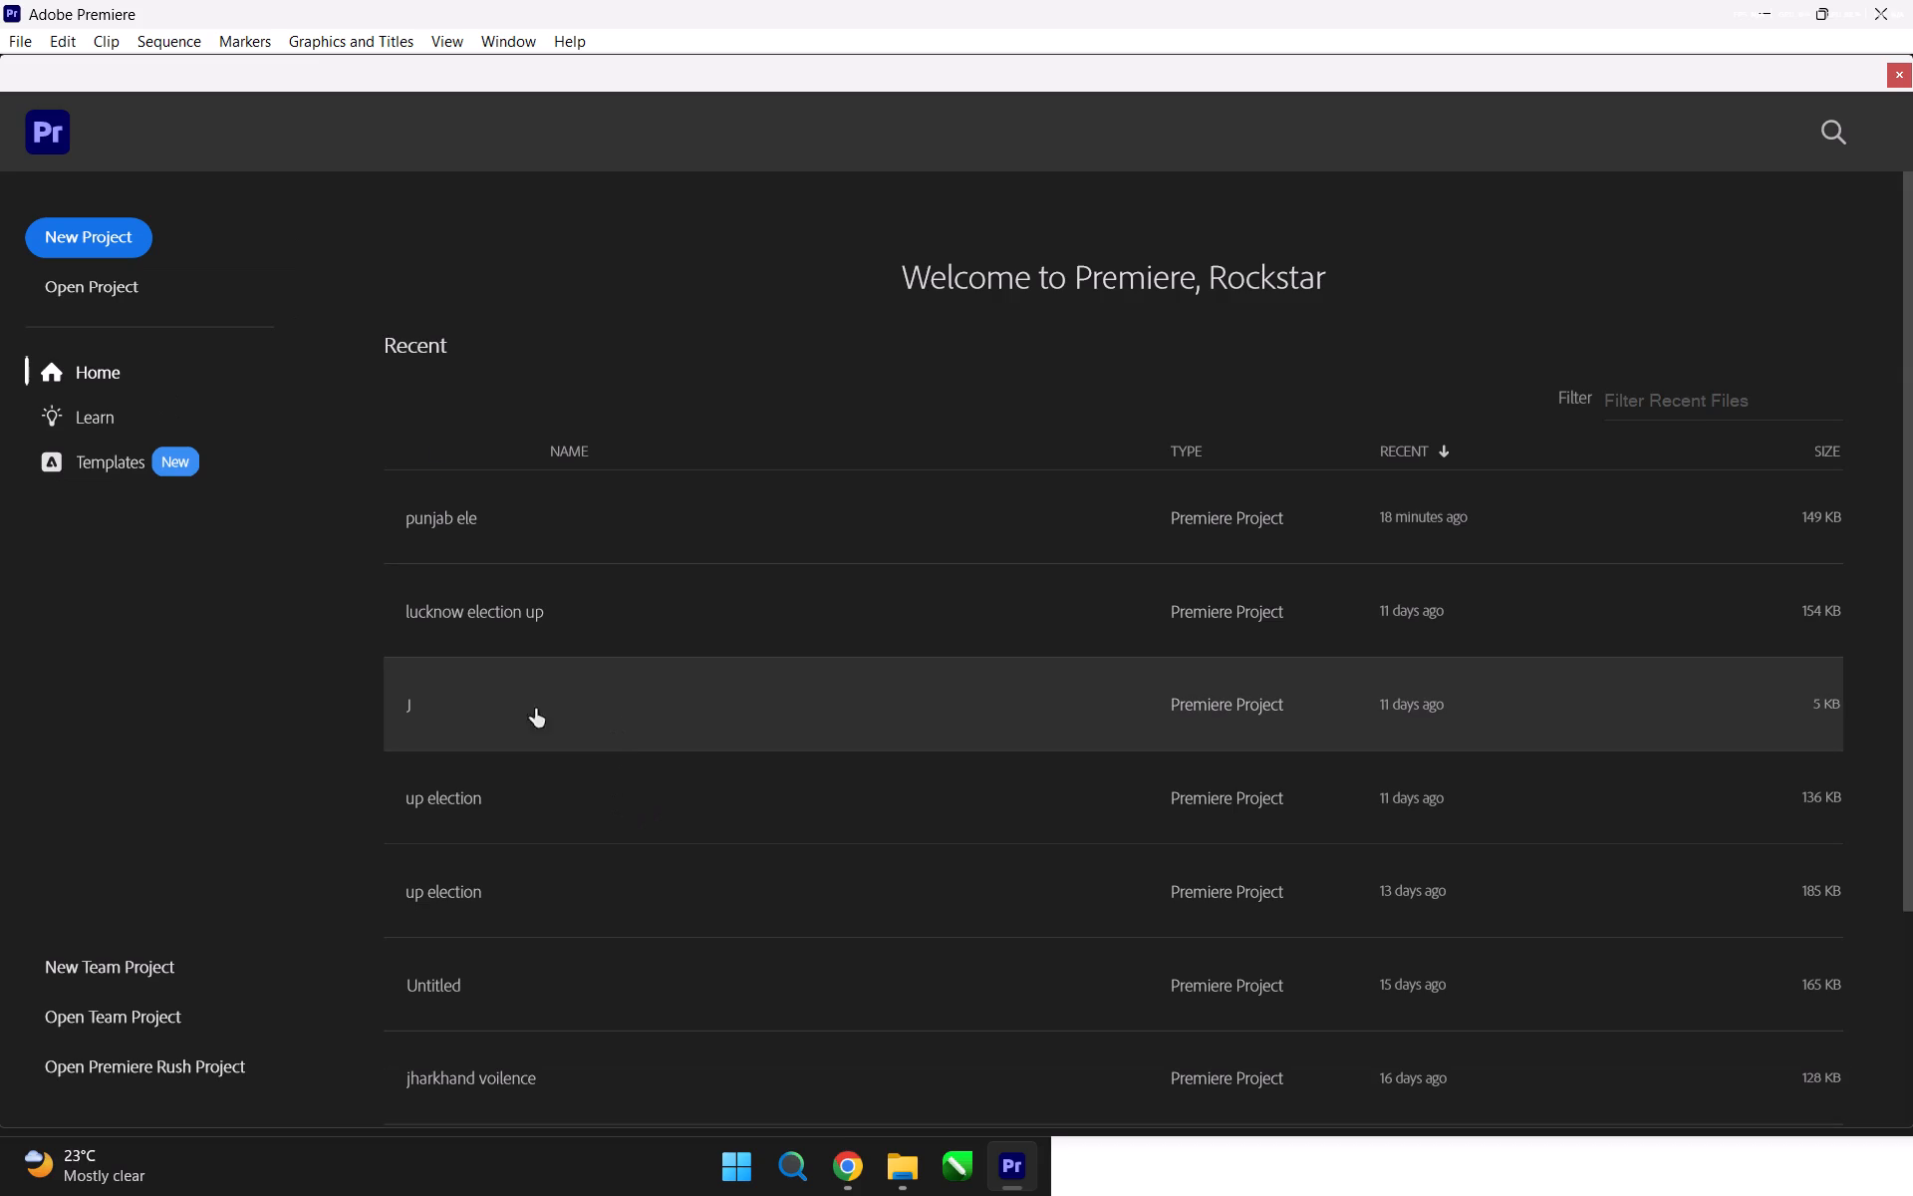
pyautogui.click(448, 526)
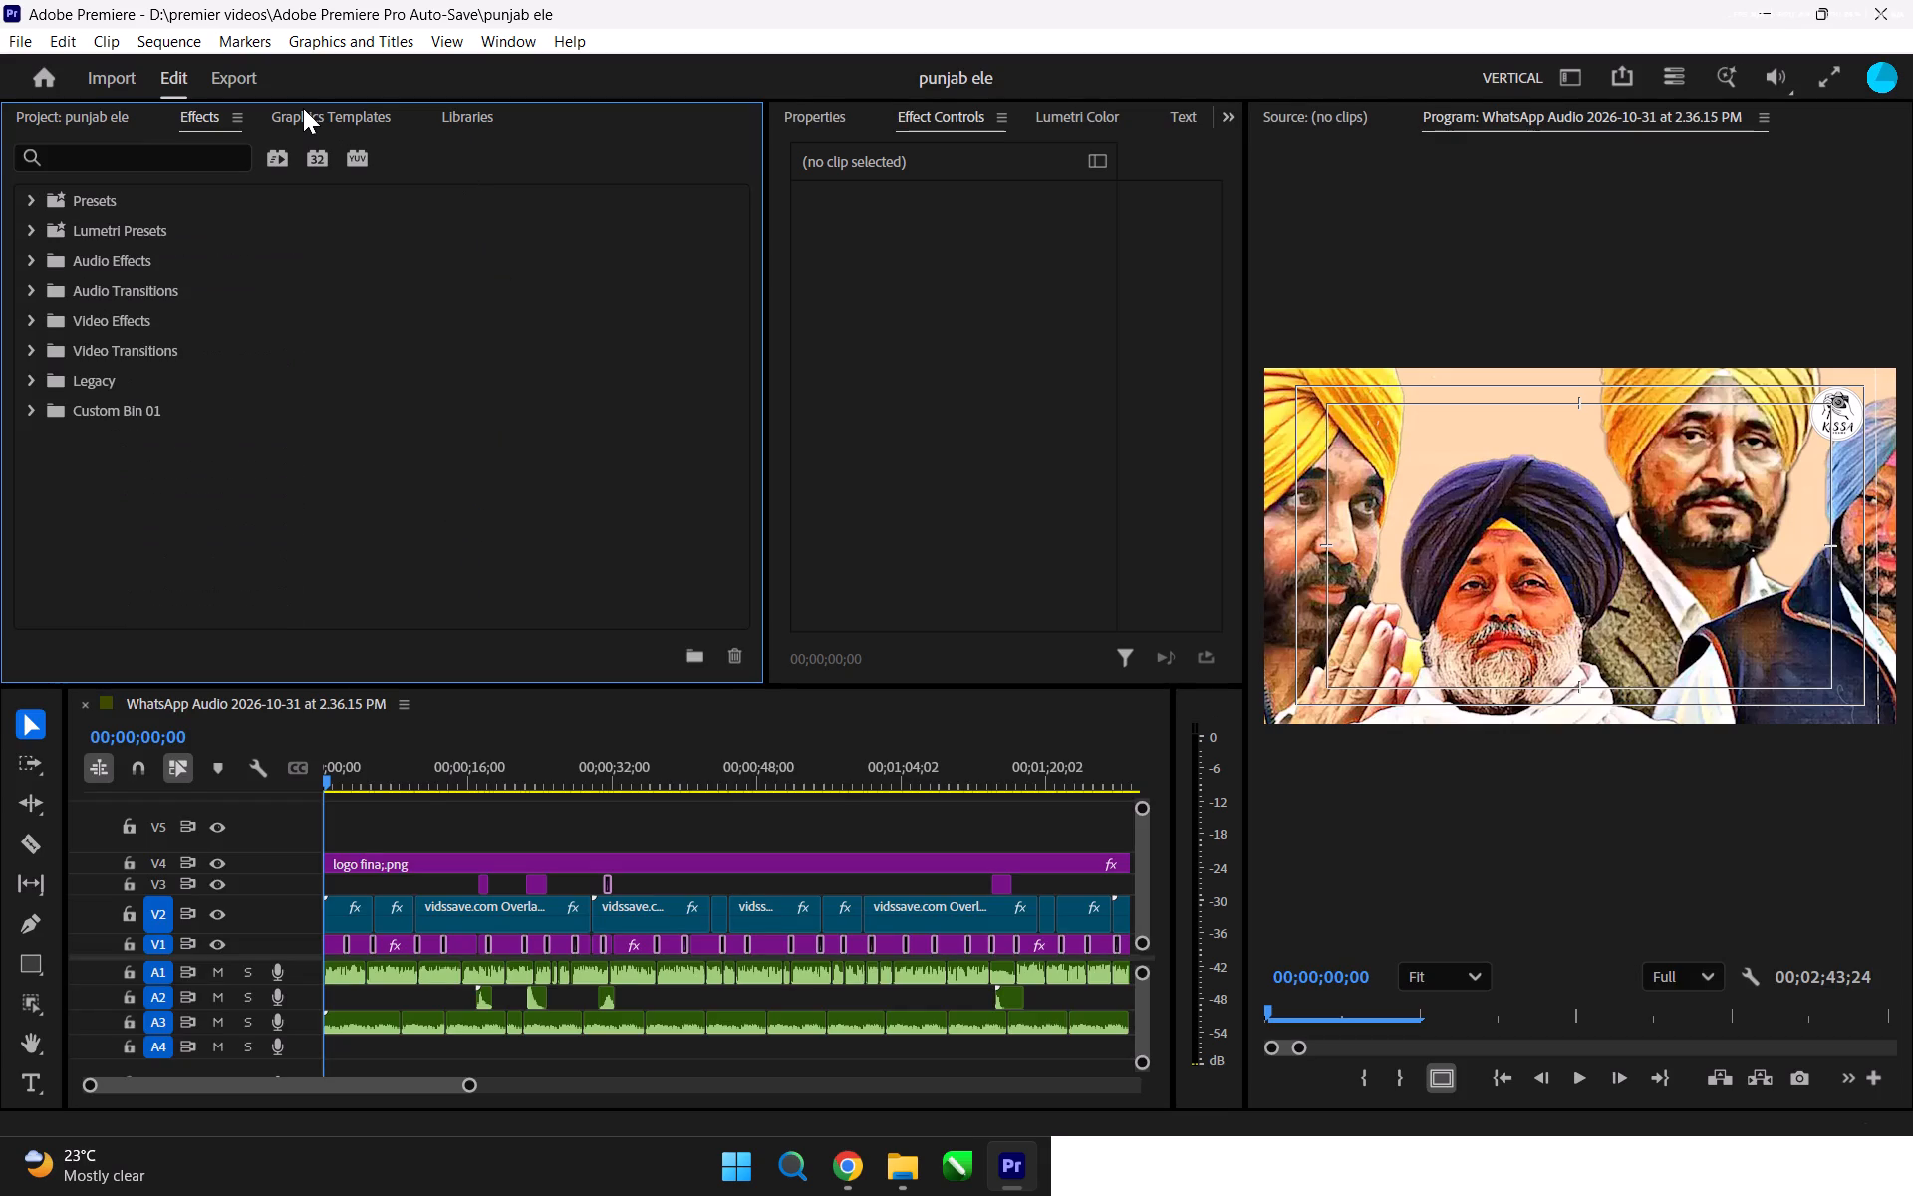
# Open the Copy Pasta extension and enlarge its floating window until the whole license form fits.
pyautogui.click(346, 39)
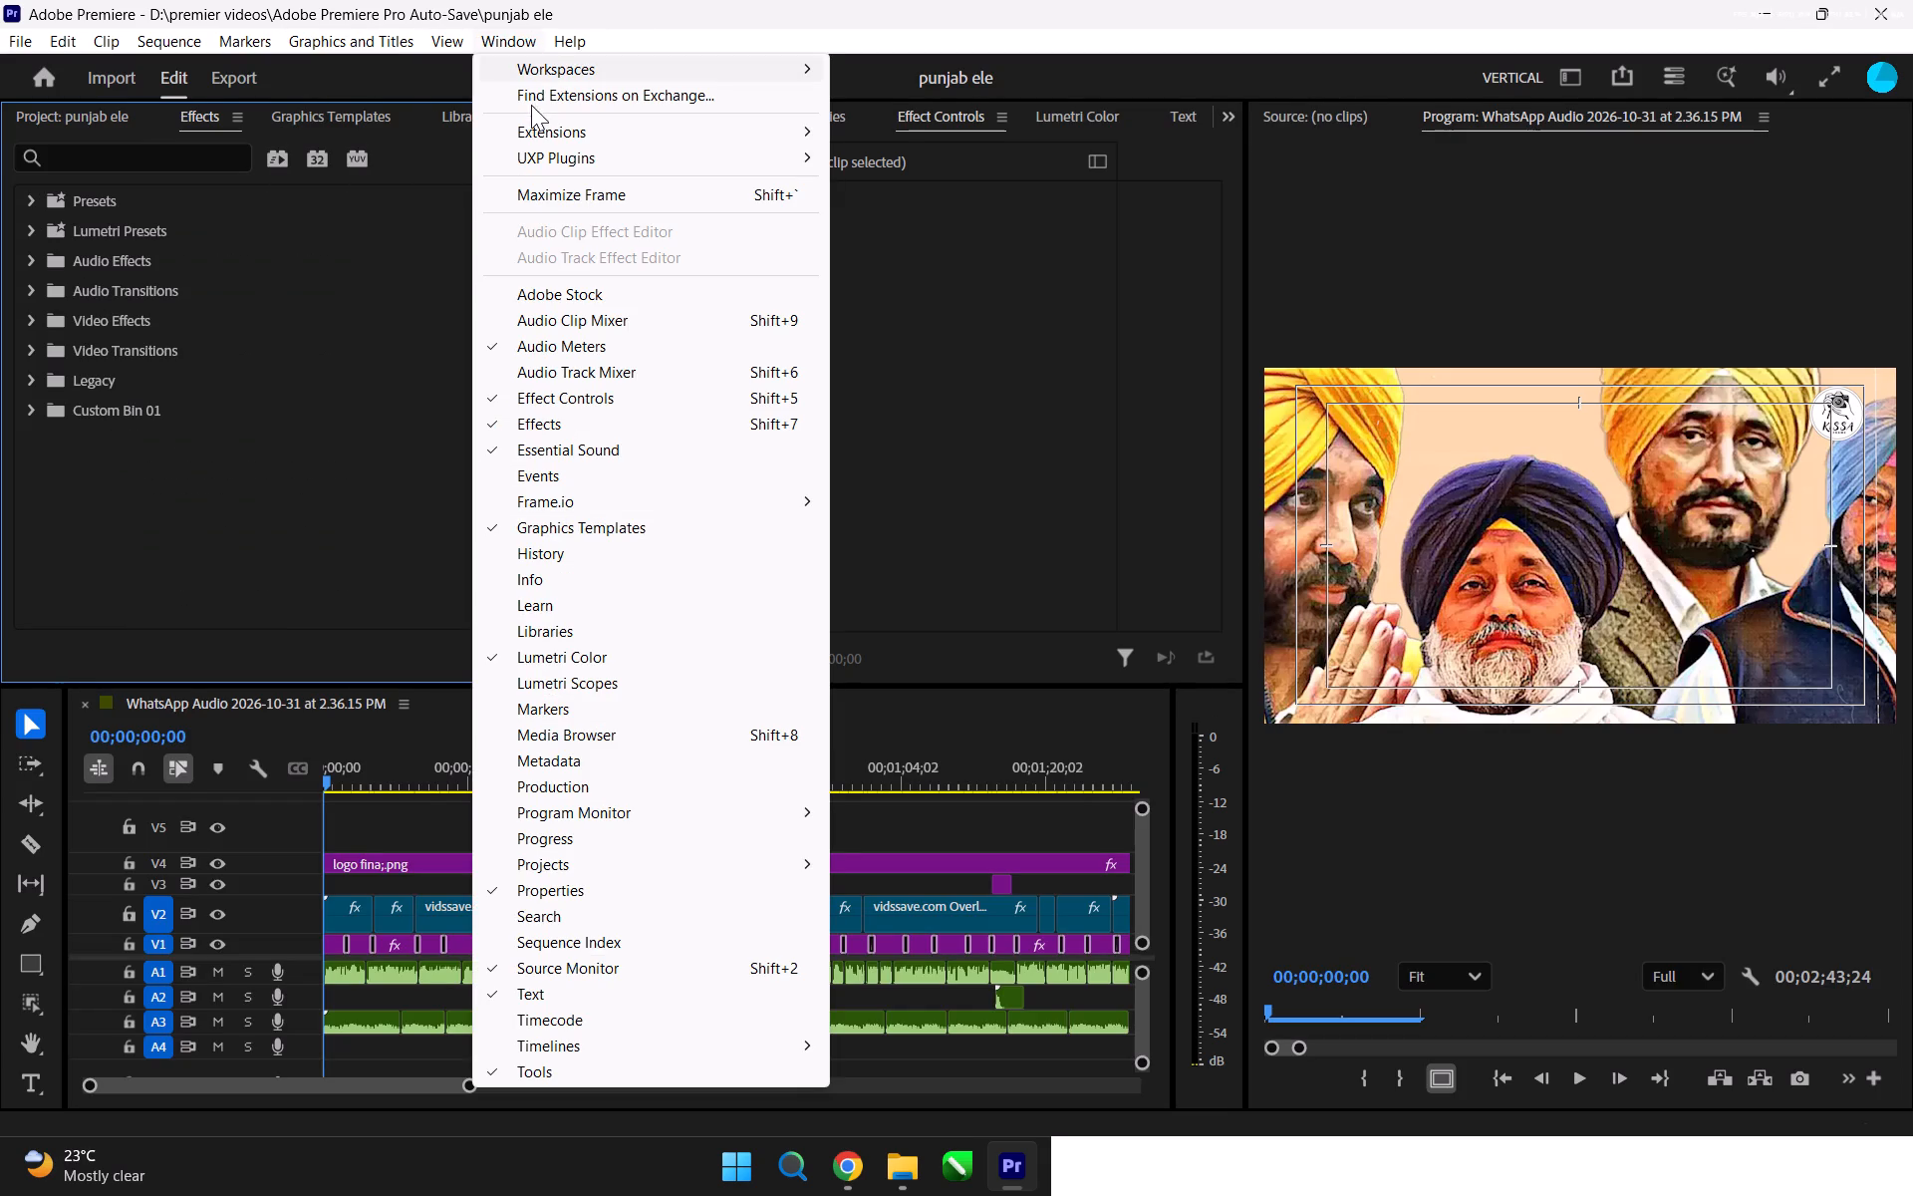
pyautogui.click(540, 127)
pyautogui.click(948, 162)
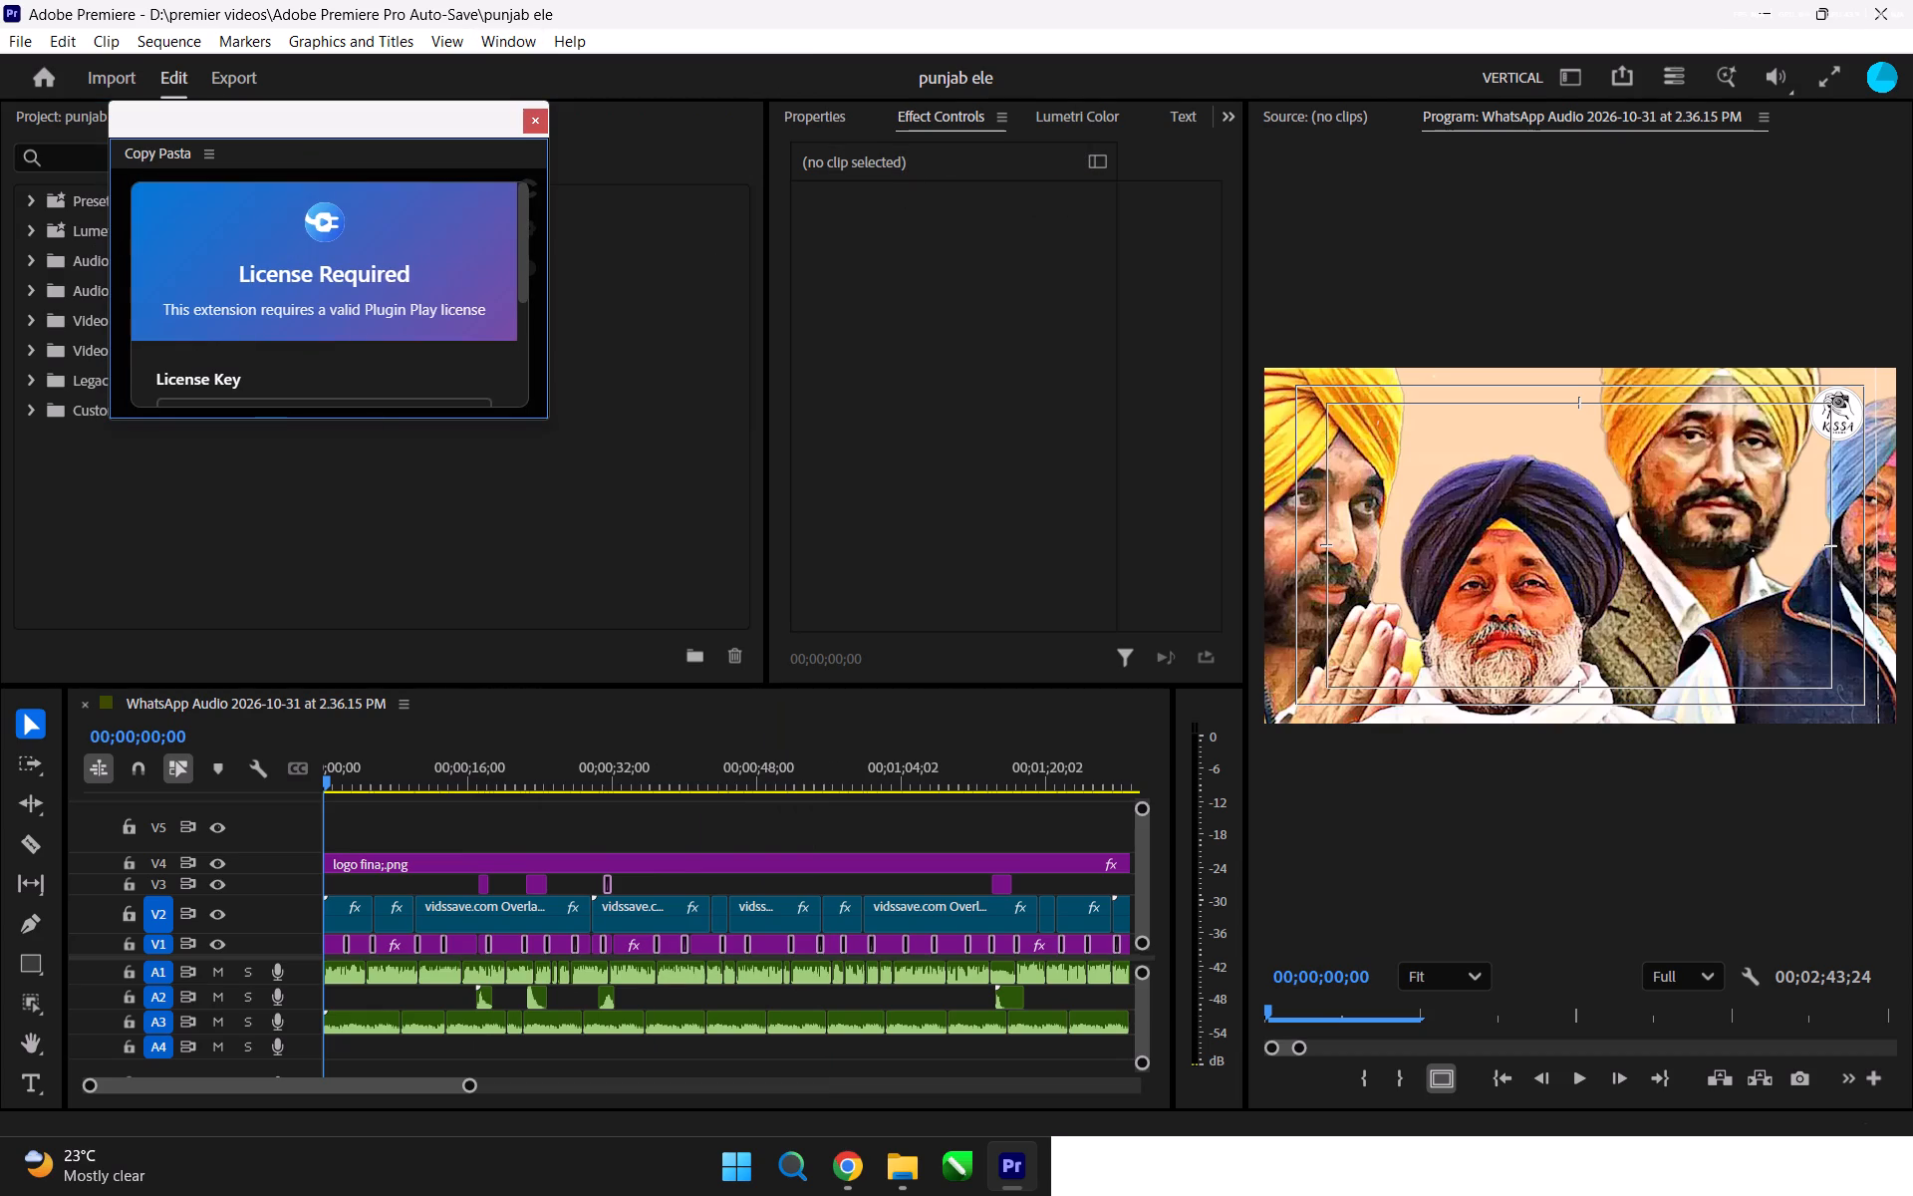
pyautogui.moveTo(549, 423); pyautogui.dragTo(641, 563)
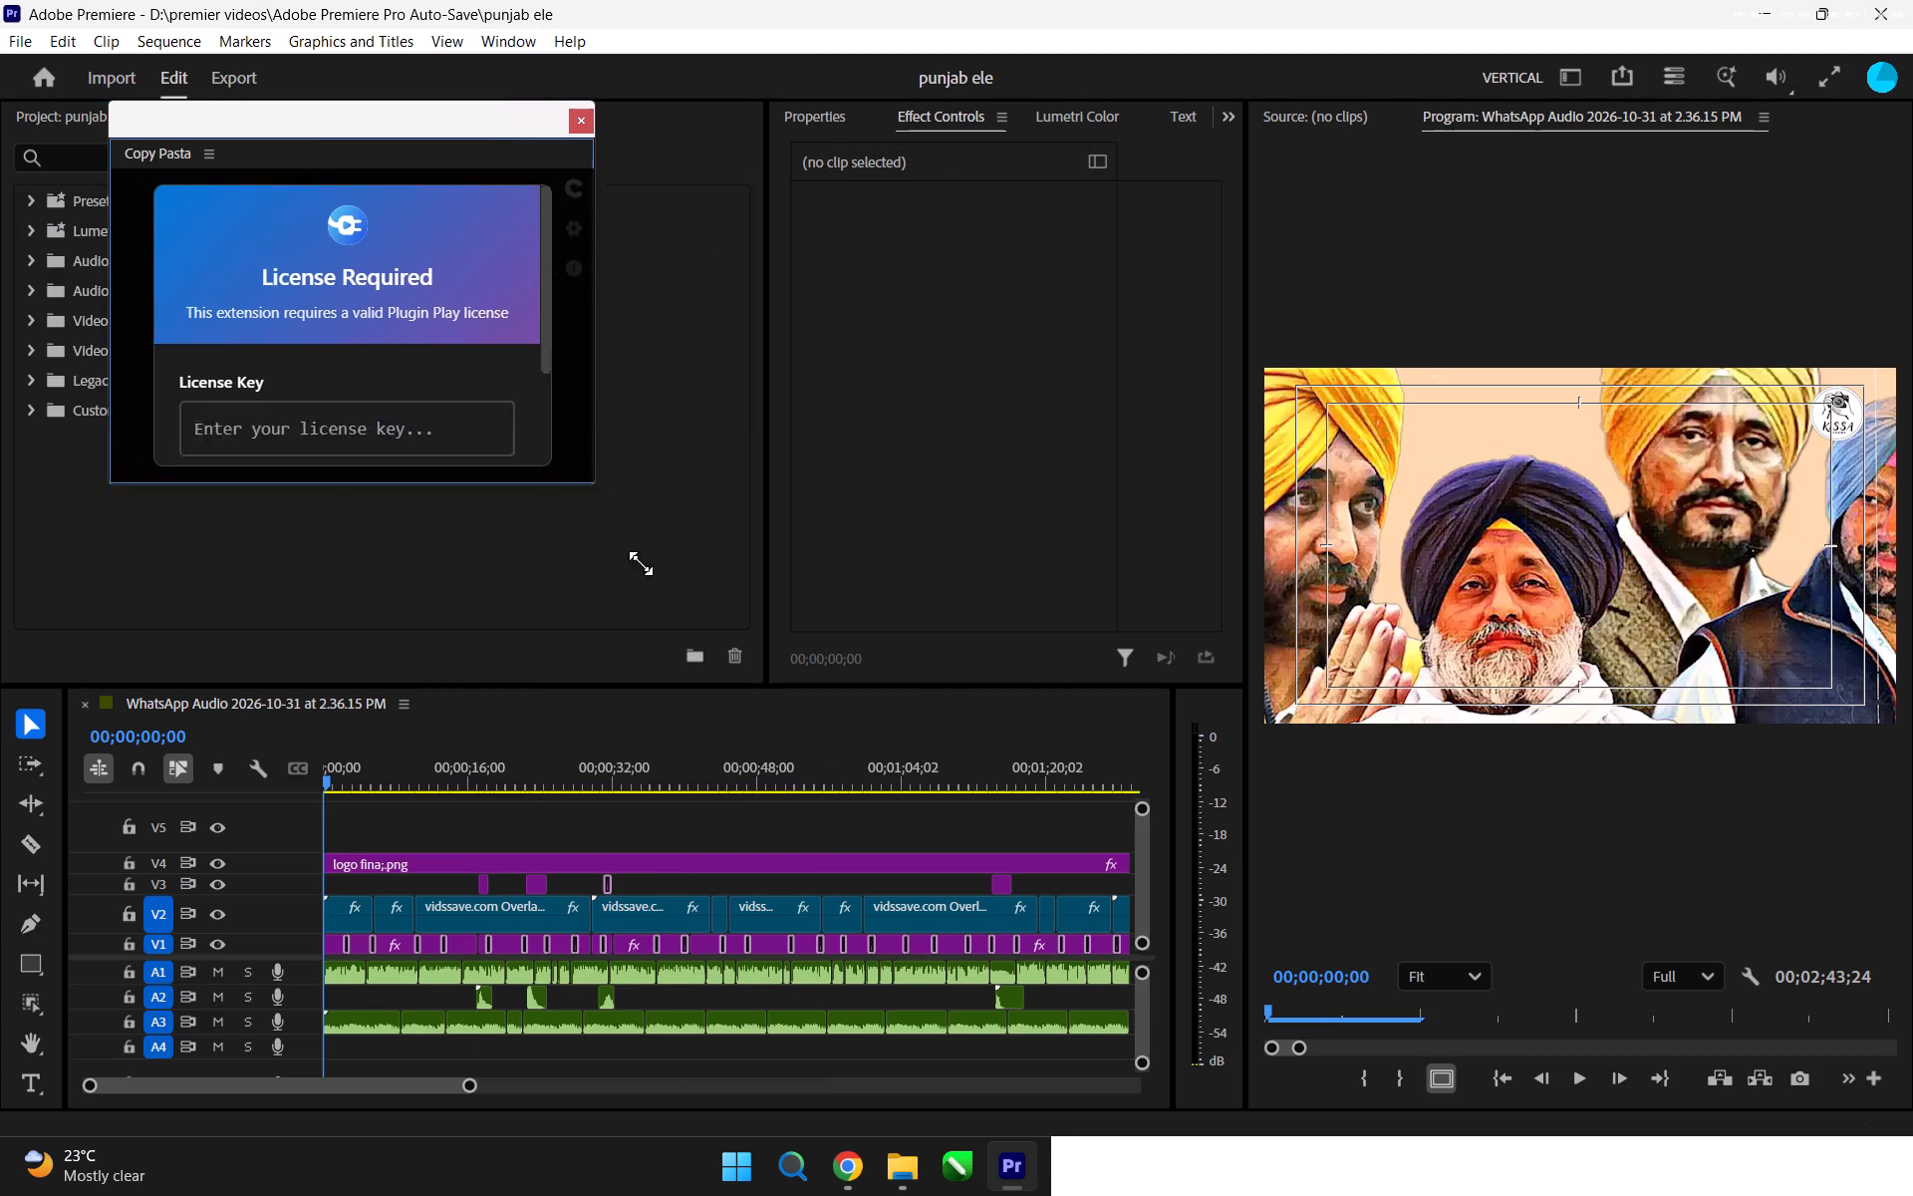
pyautogui.moveTo(641, 563); pyautogui.dragTo(747, 697)
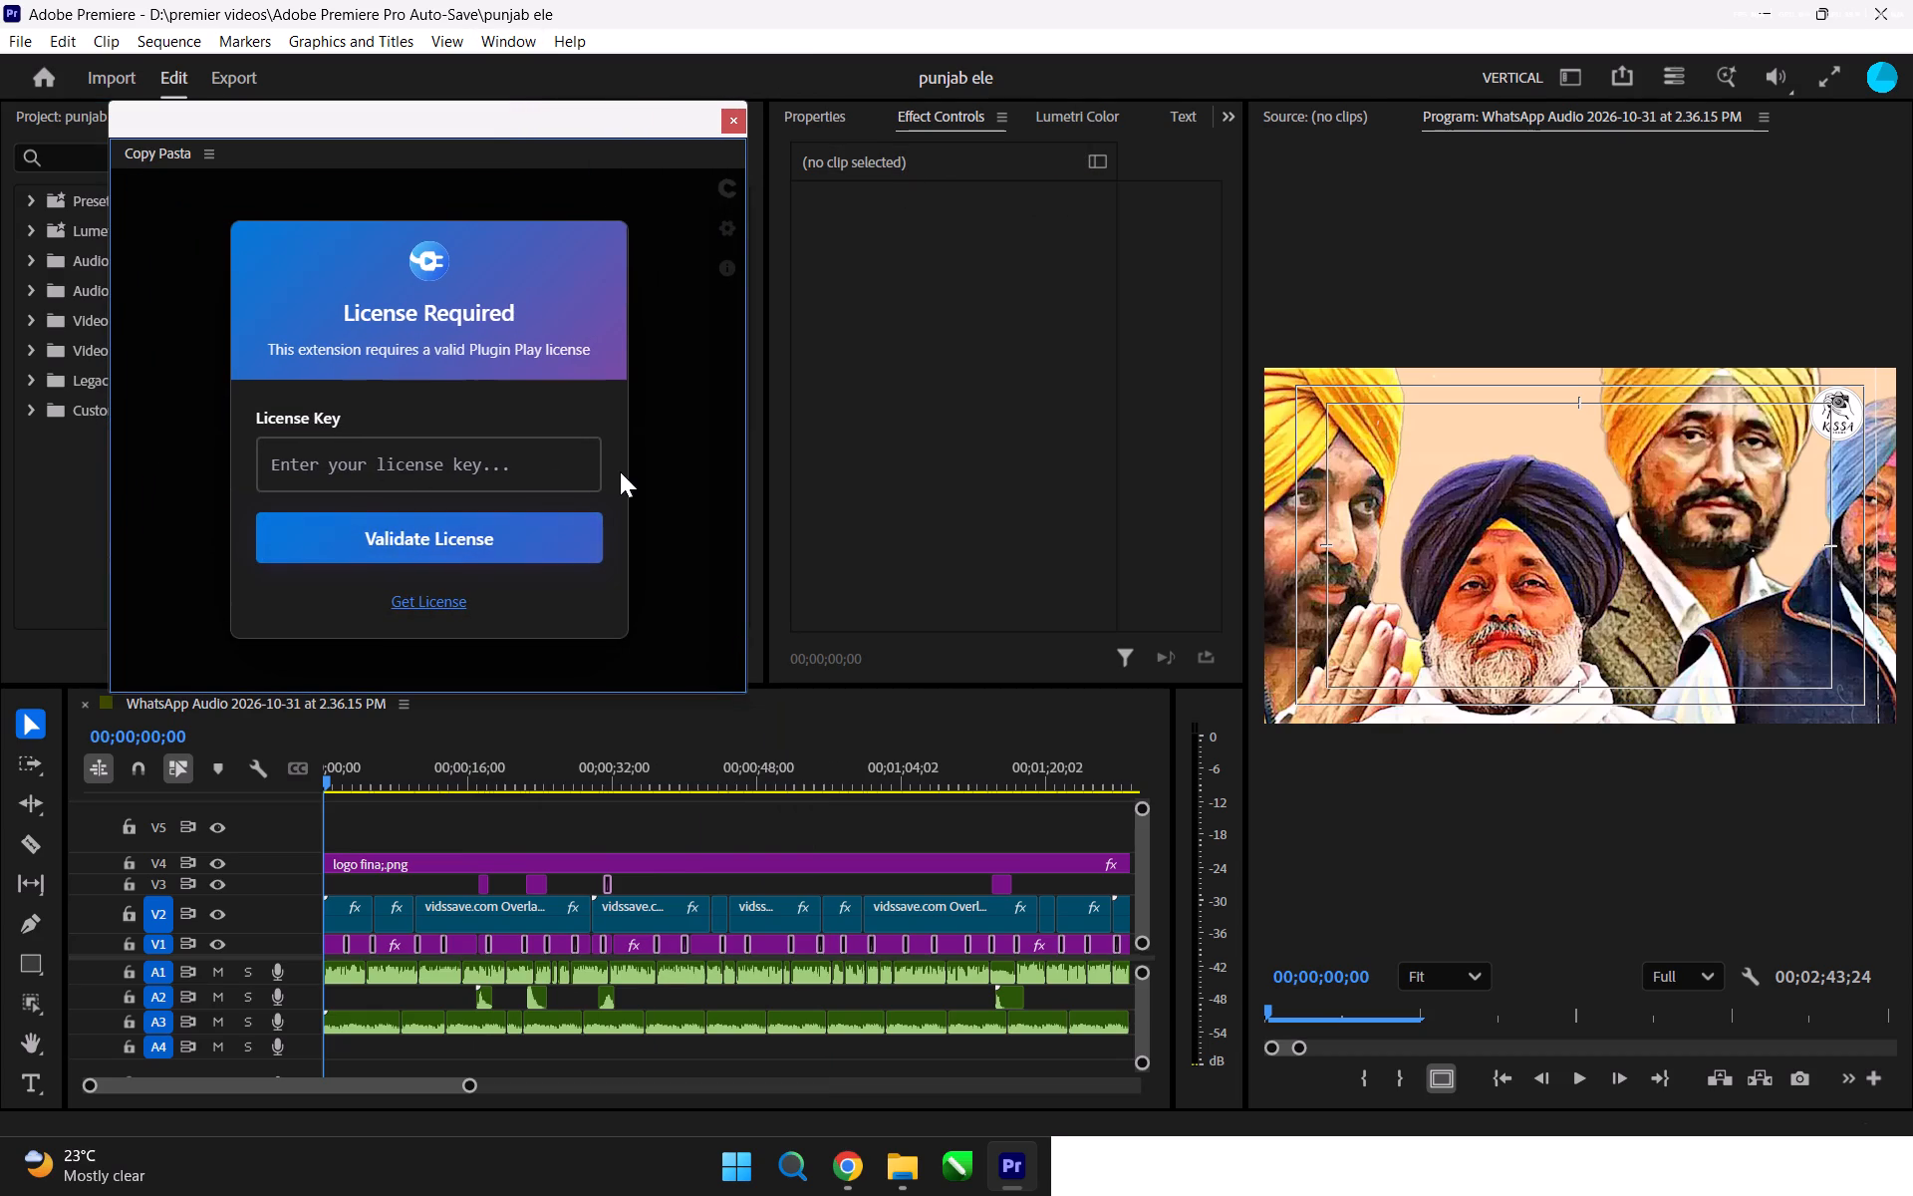
# Switch to the Chrome window that holds the Plugin Play checkout tab.
pyautogui.click(847, 1162)
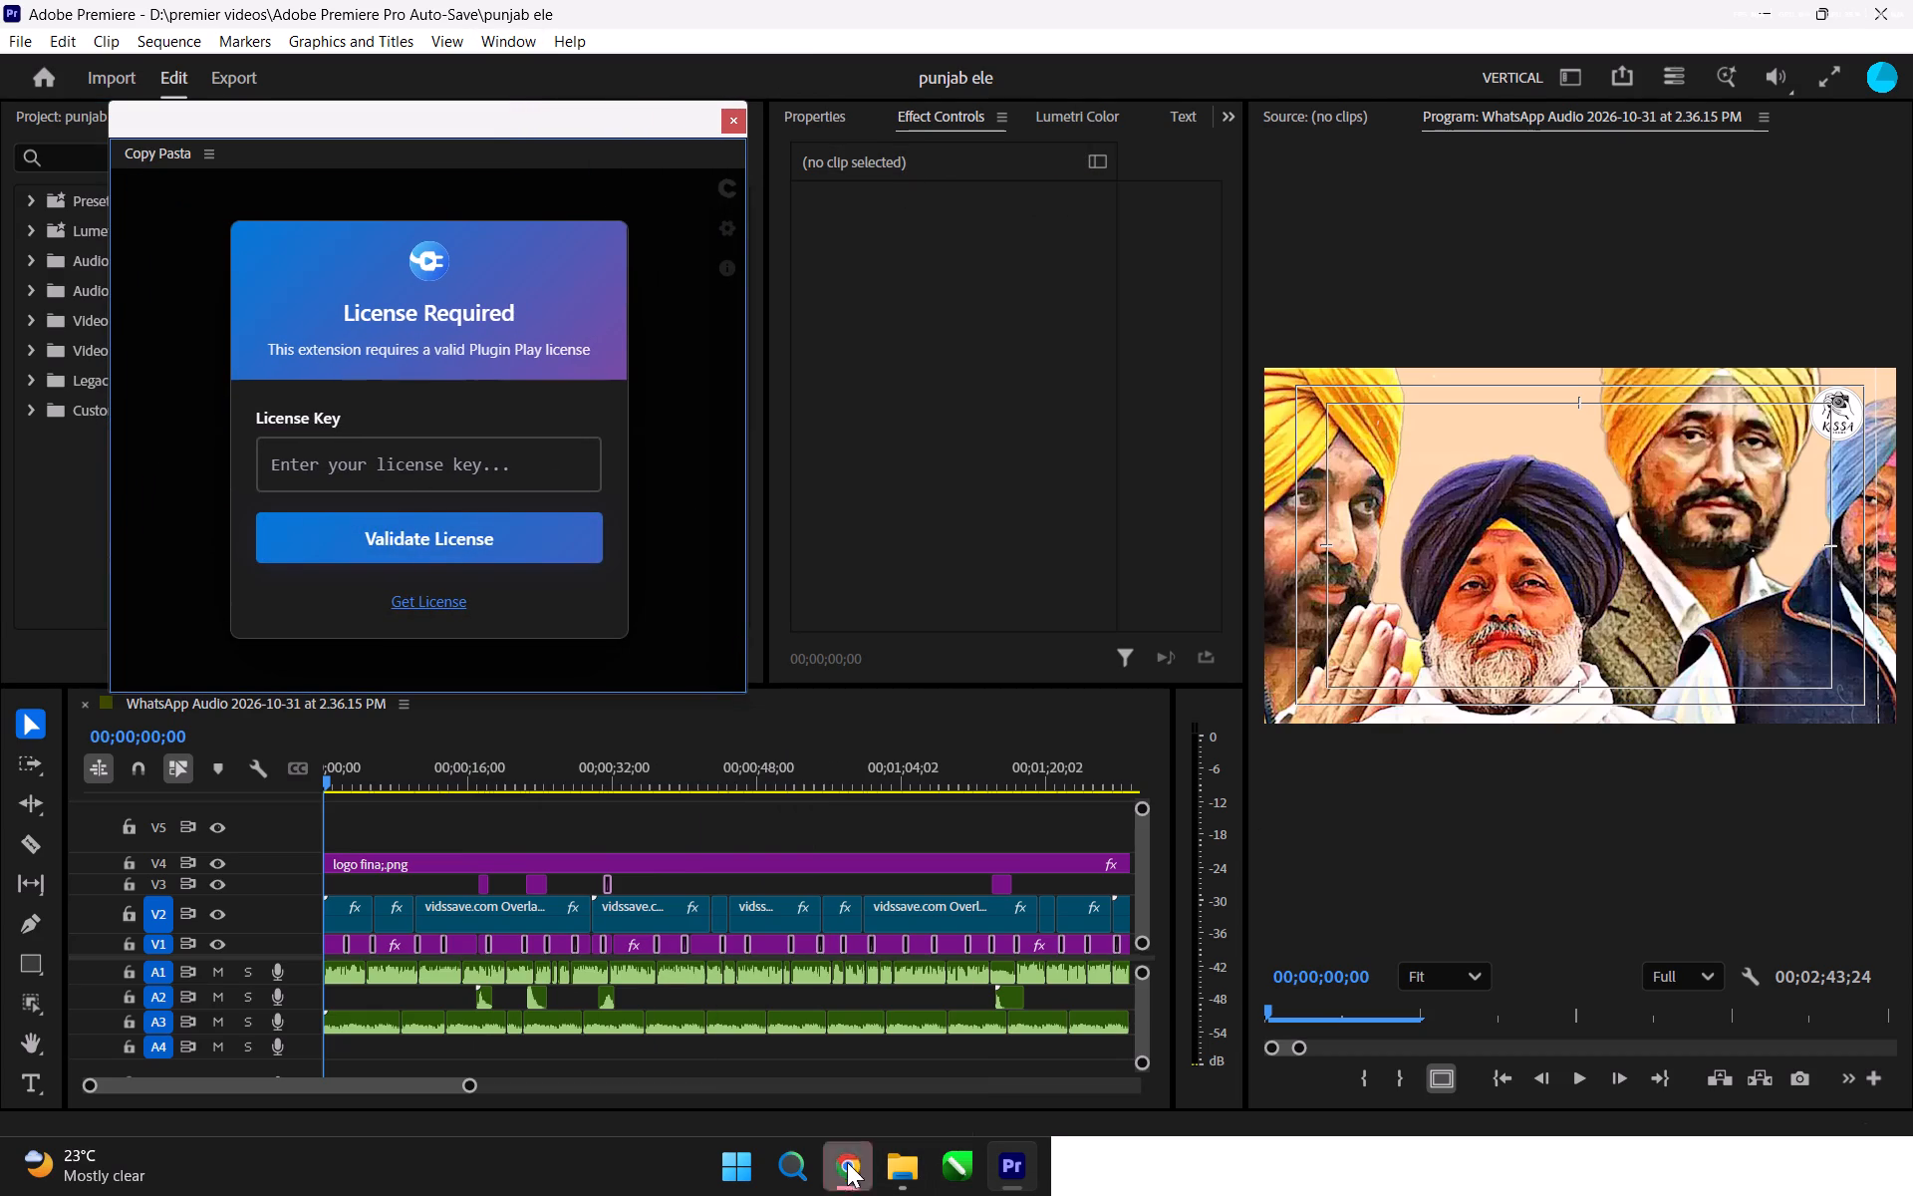
pyautogui.click(847, 1162)
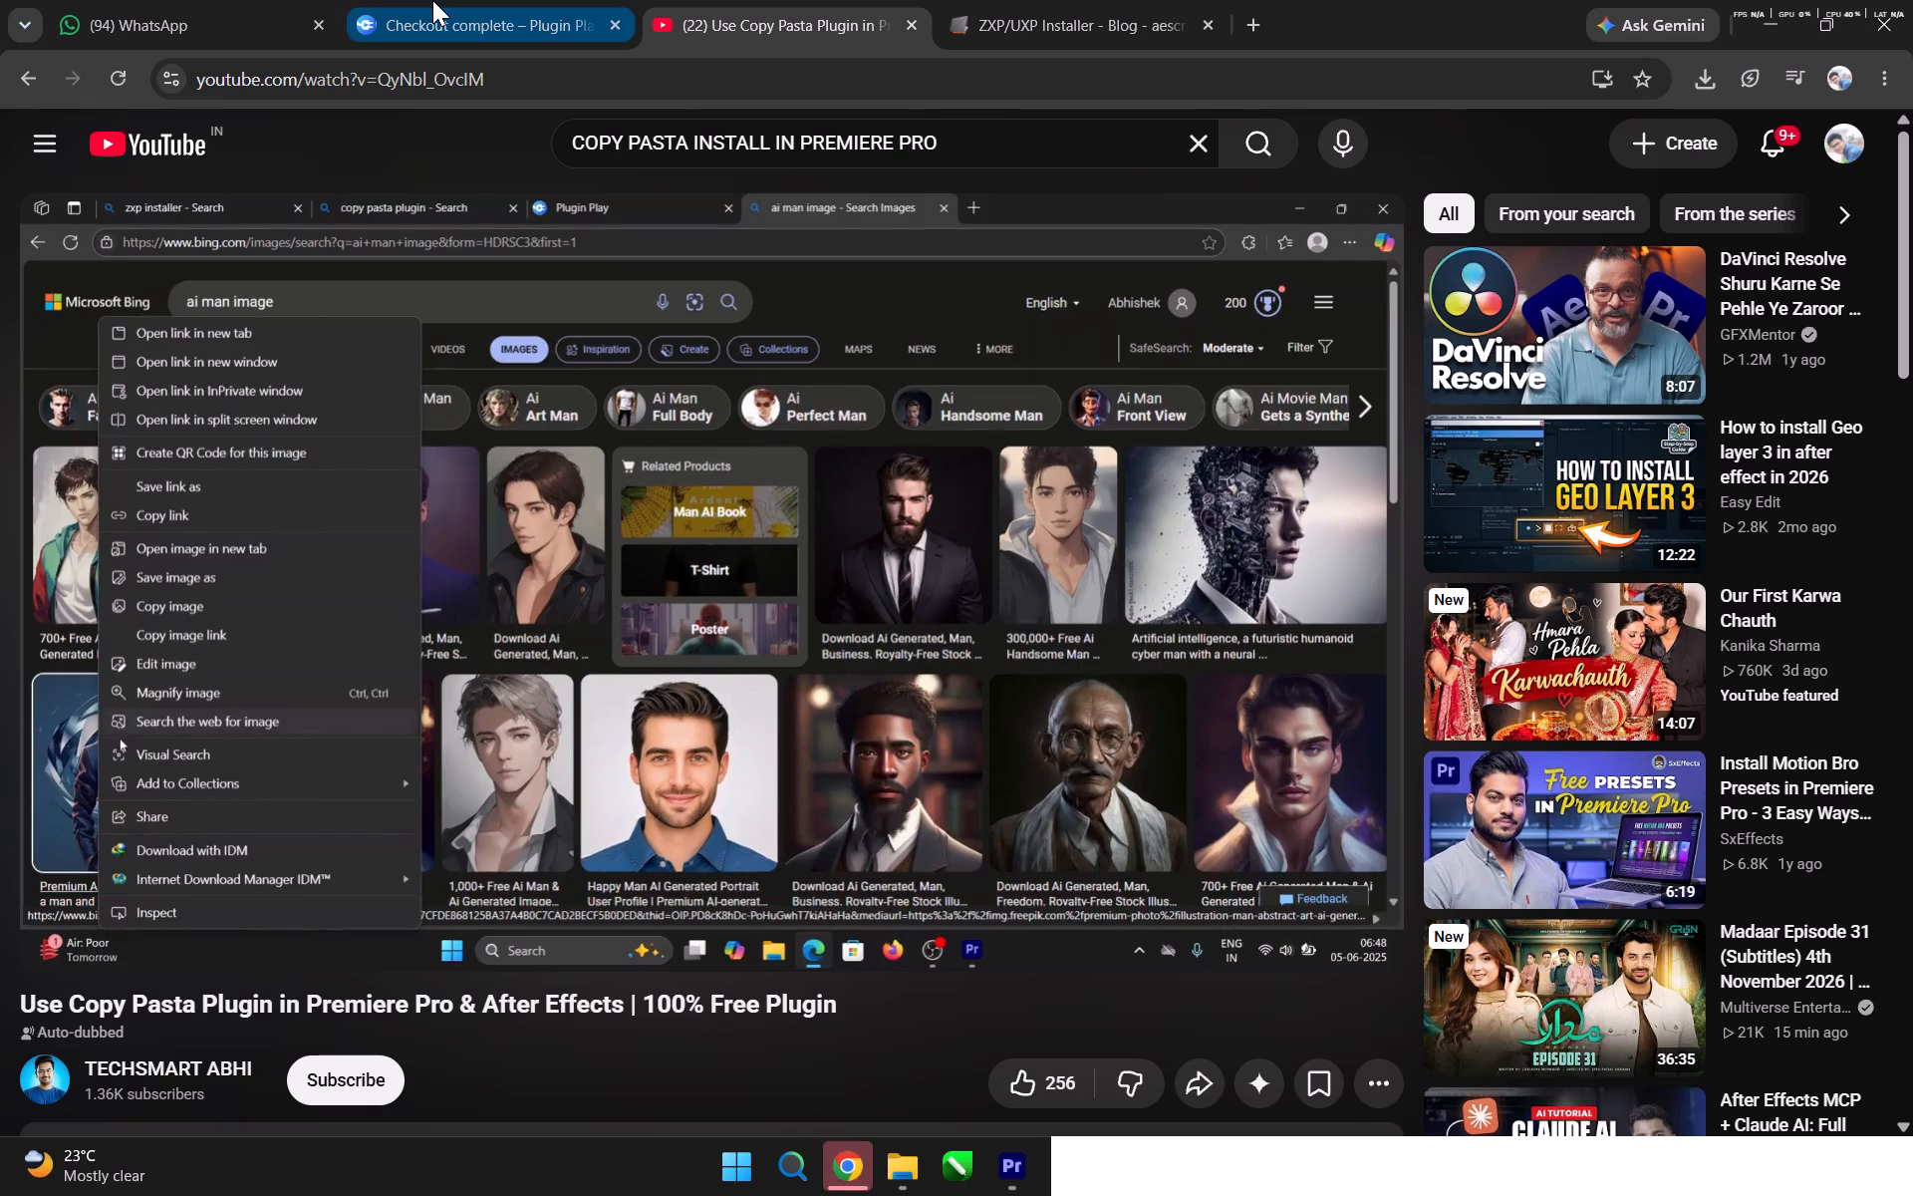
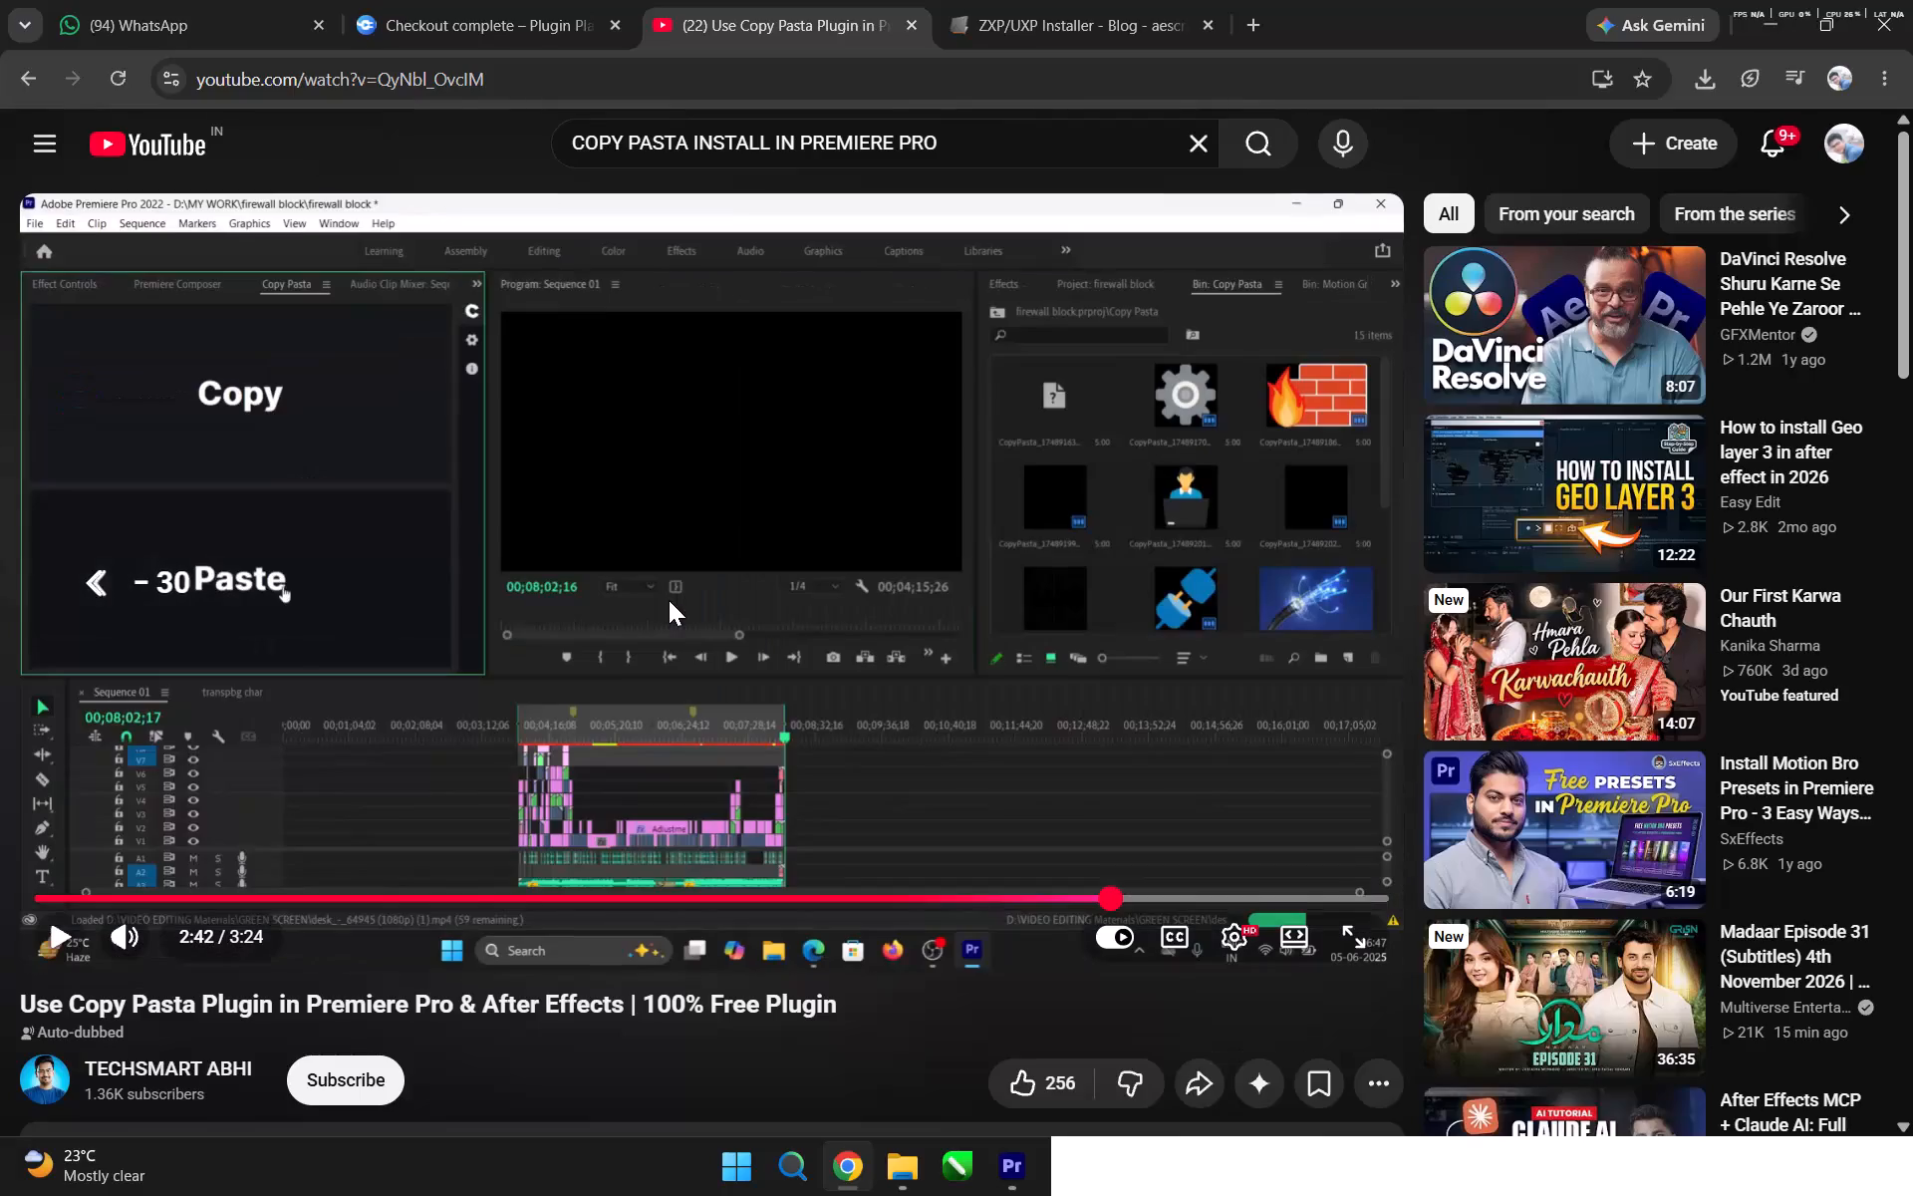
# Review the Copy Pasta tutorial video around the Plugin Play account section, in full screen, for where to get the license key.
pyautogui.click(669, 600)
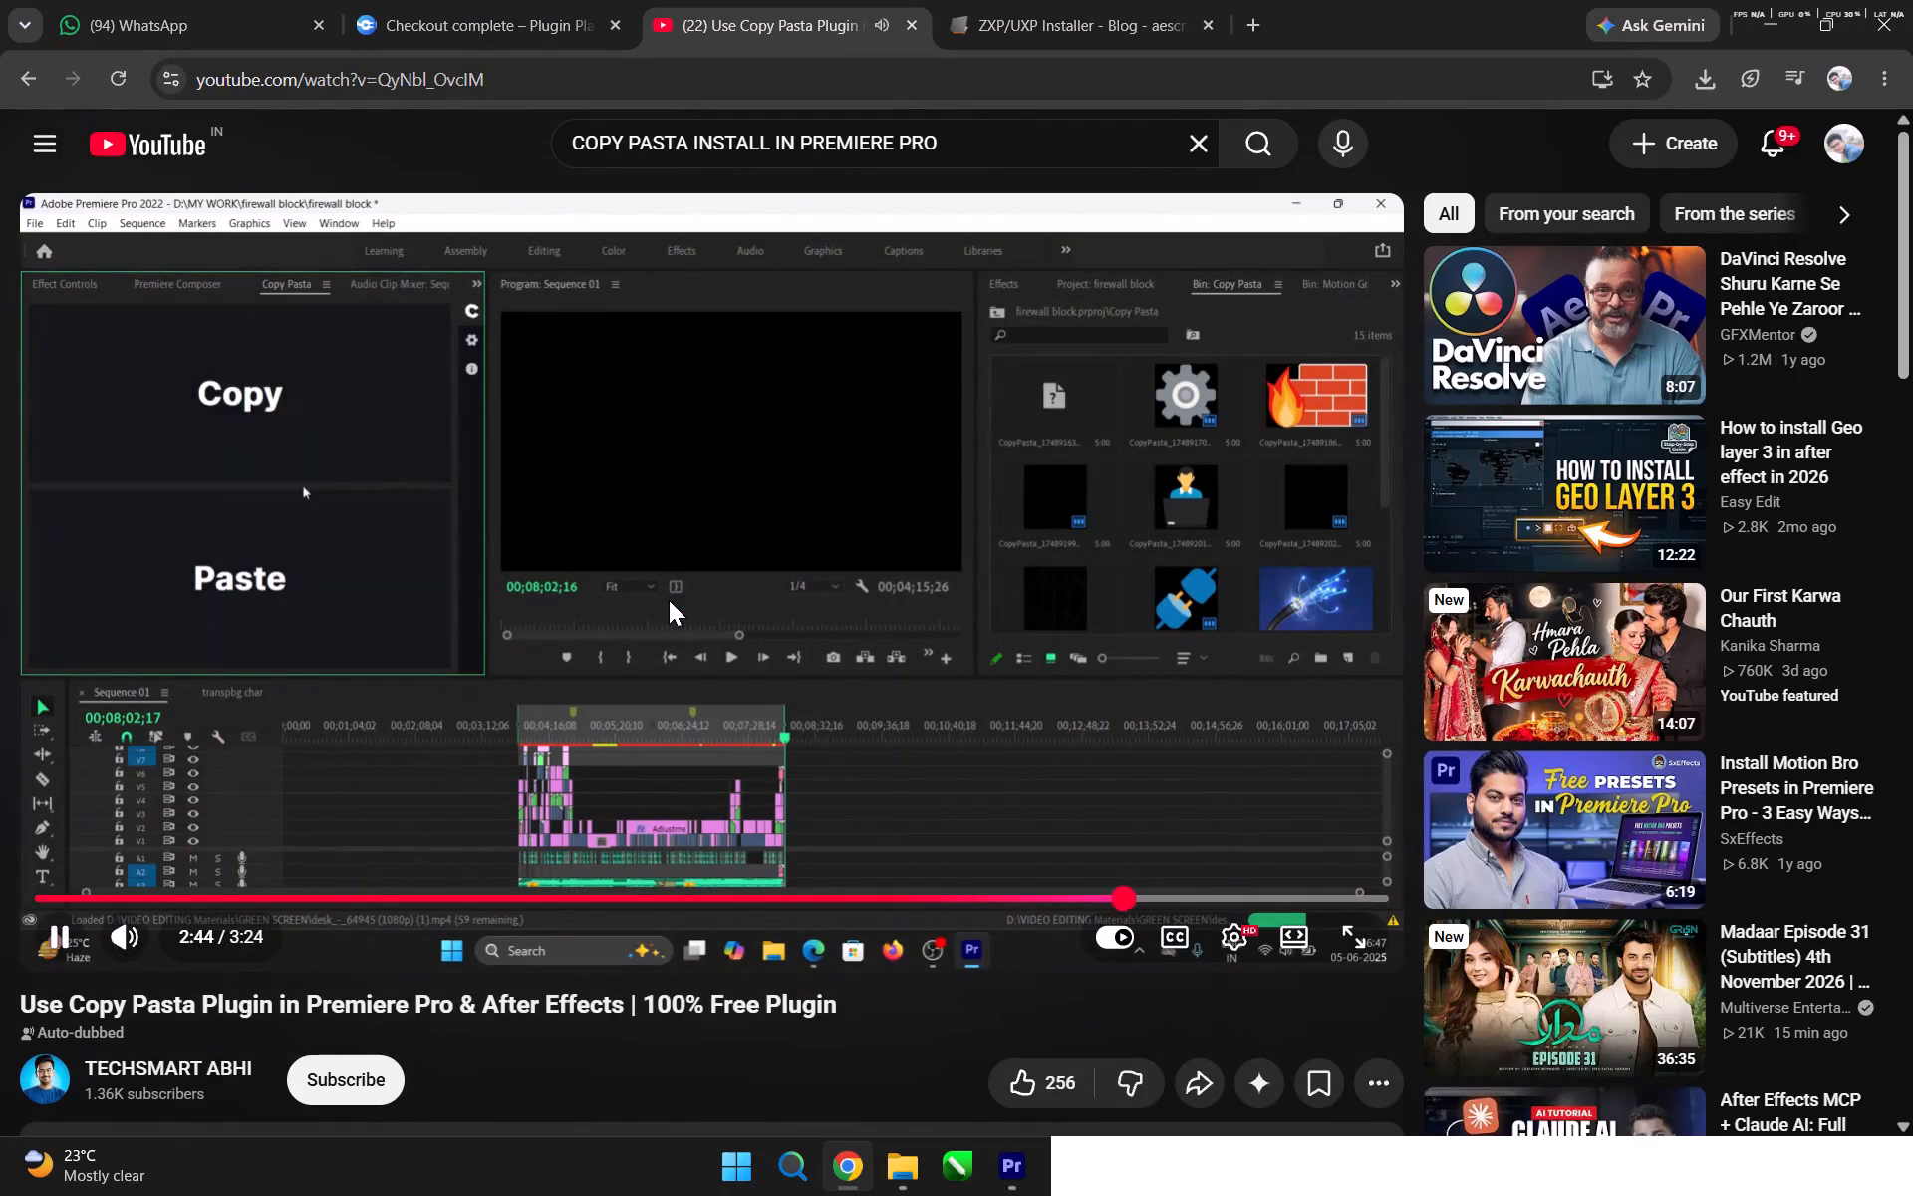
pyautogui.press('Right')
pyautogui.press('Right')
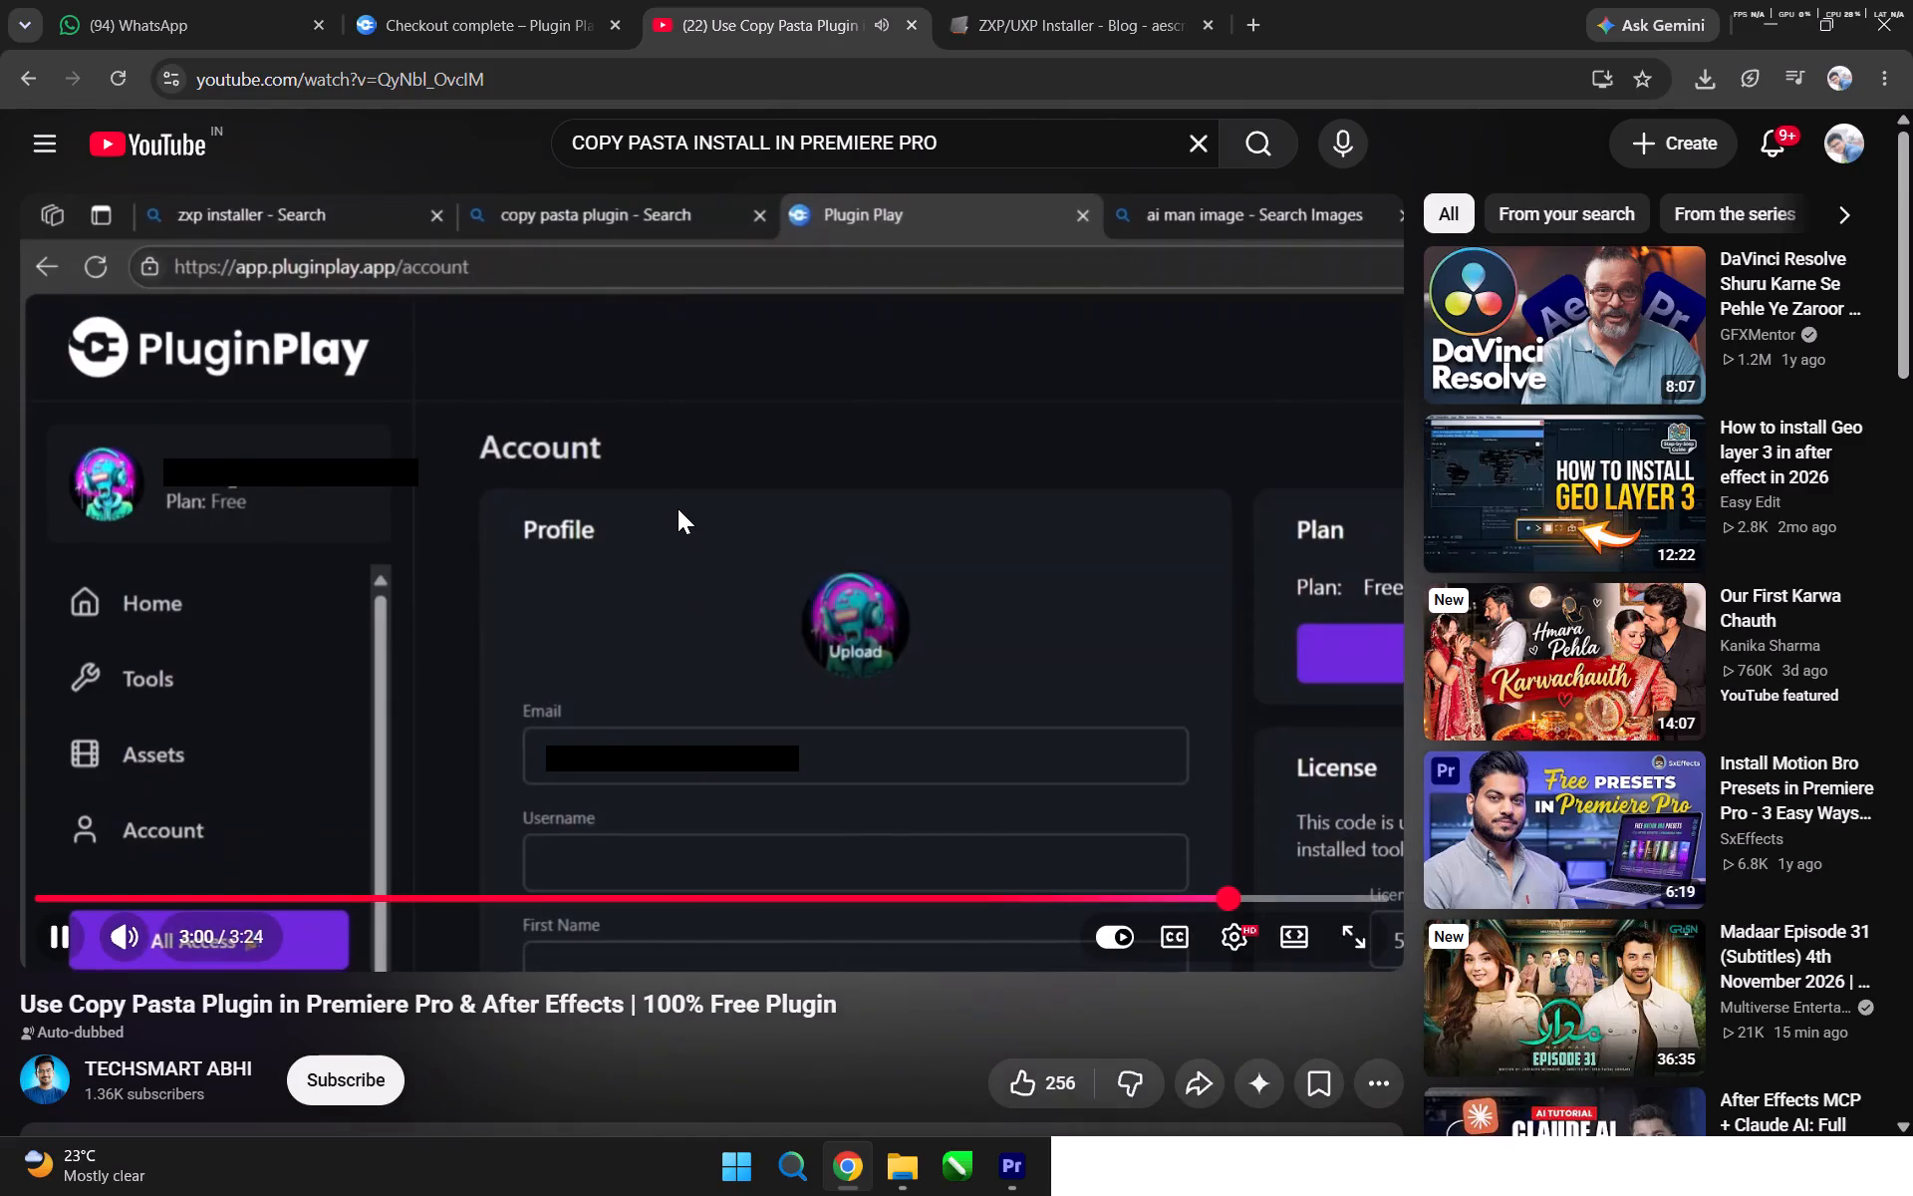
pyautogui.doubleClick(678, 508)
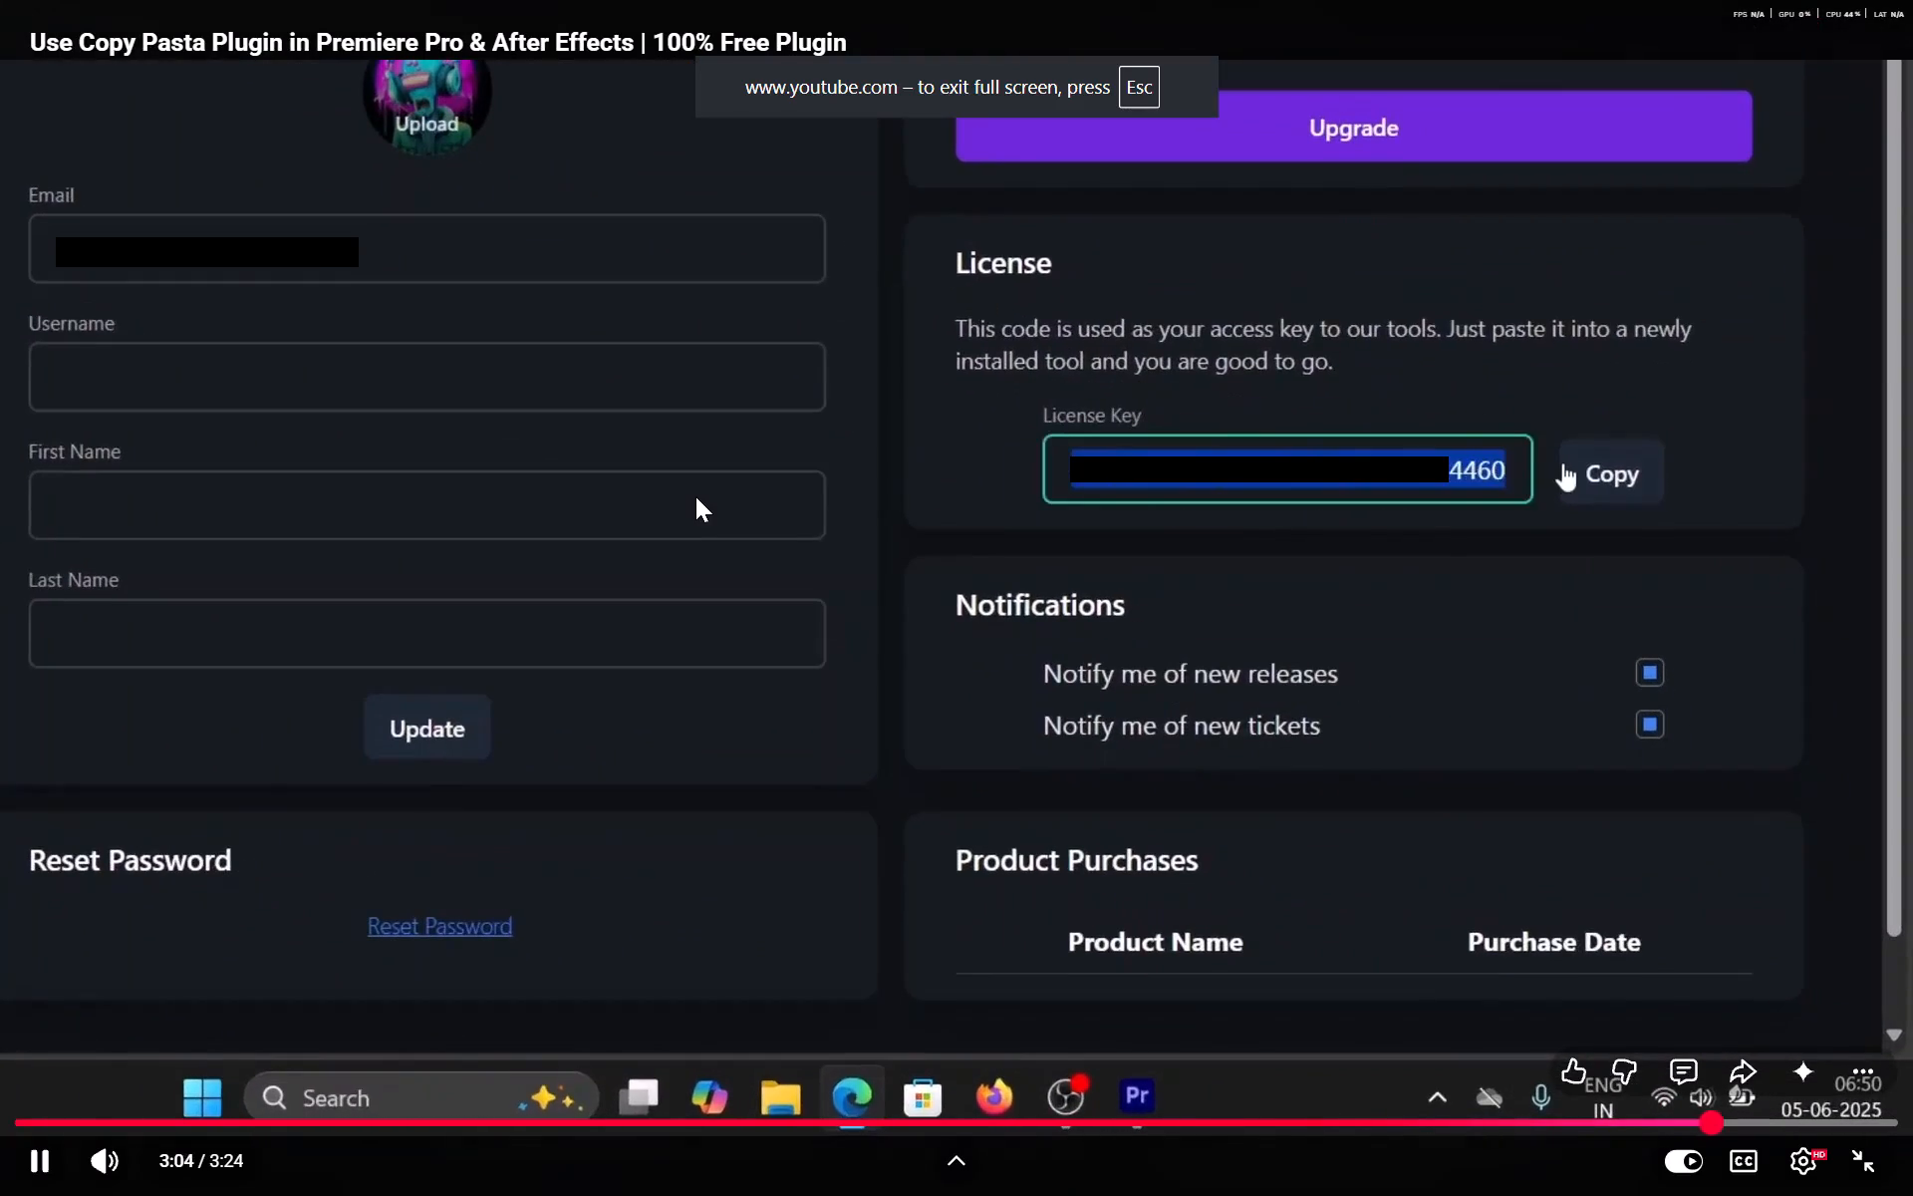
pyautogui.press('Left')
pyautogui.press('Left')
pyautogui.press('Left')
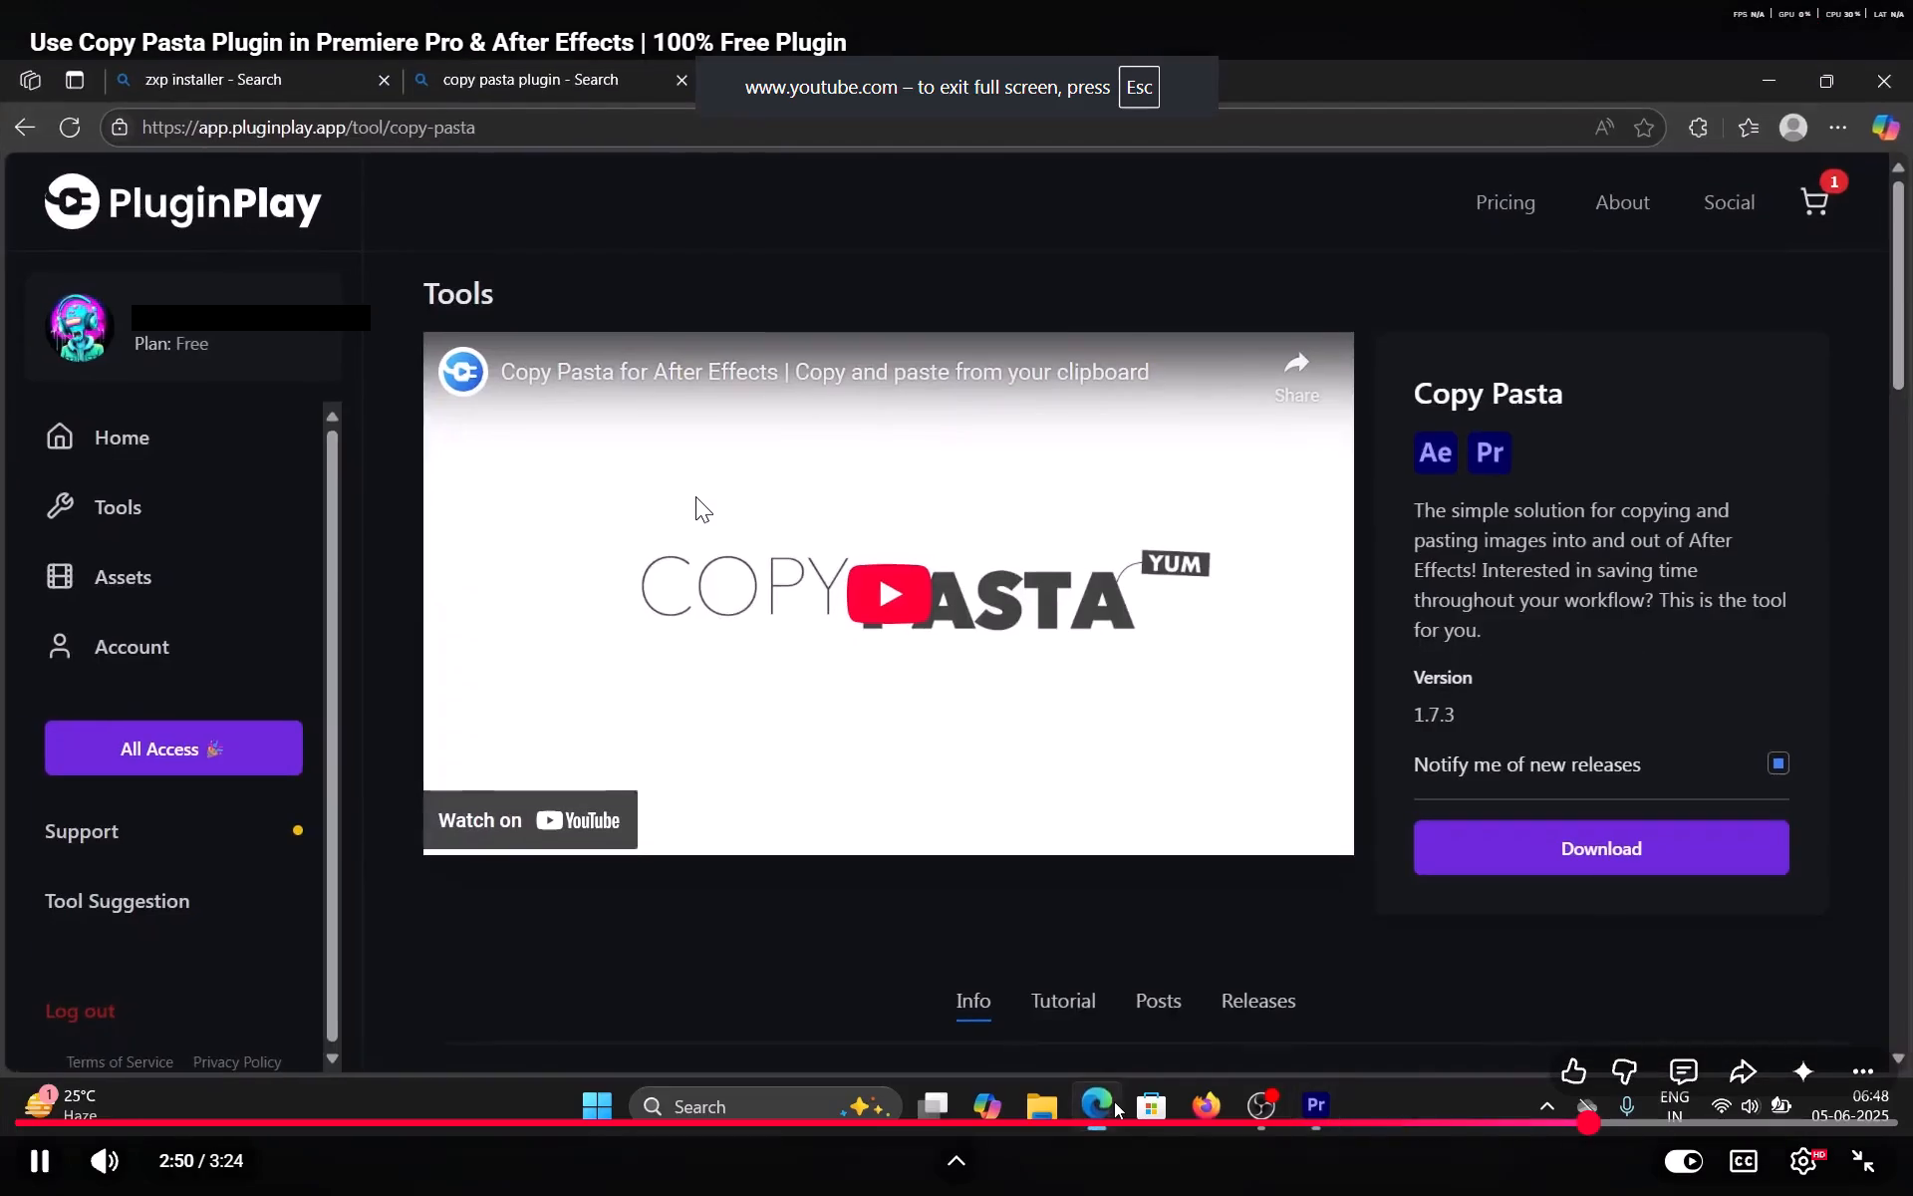
pyautogui.click(695, 496)
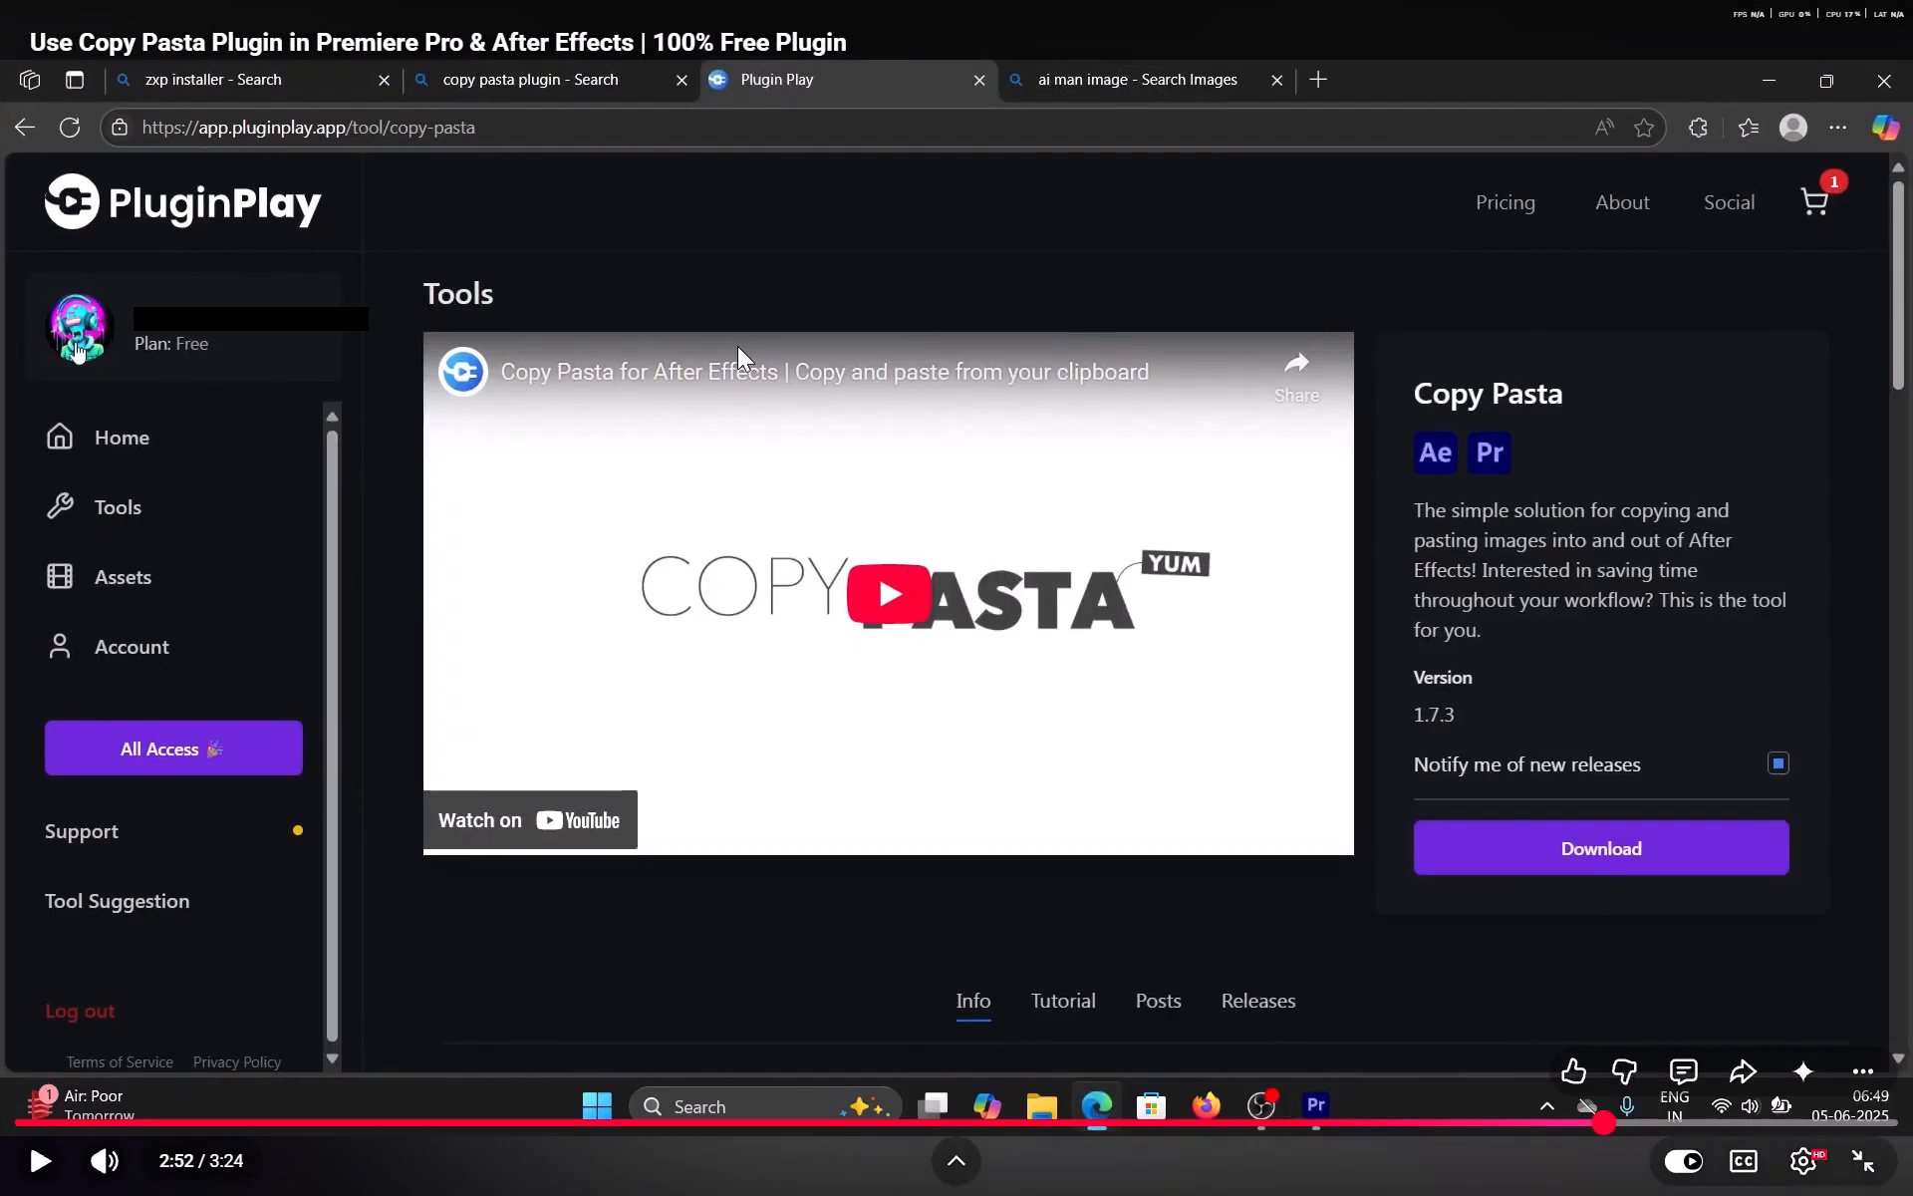
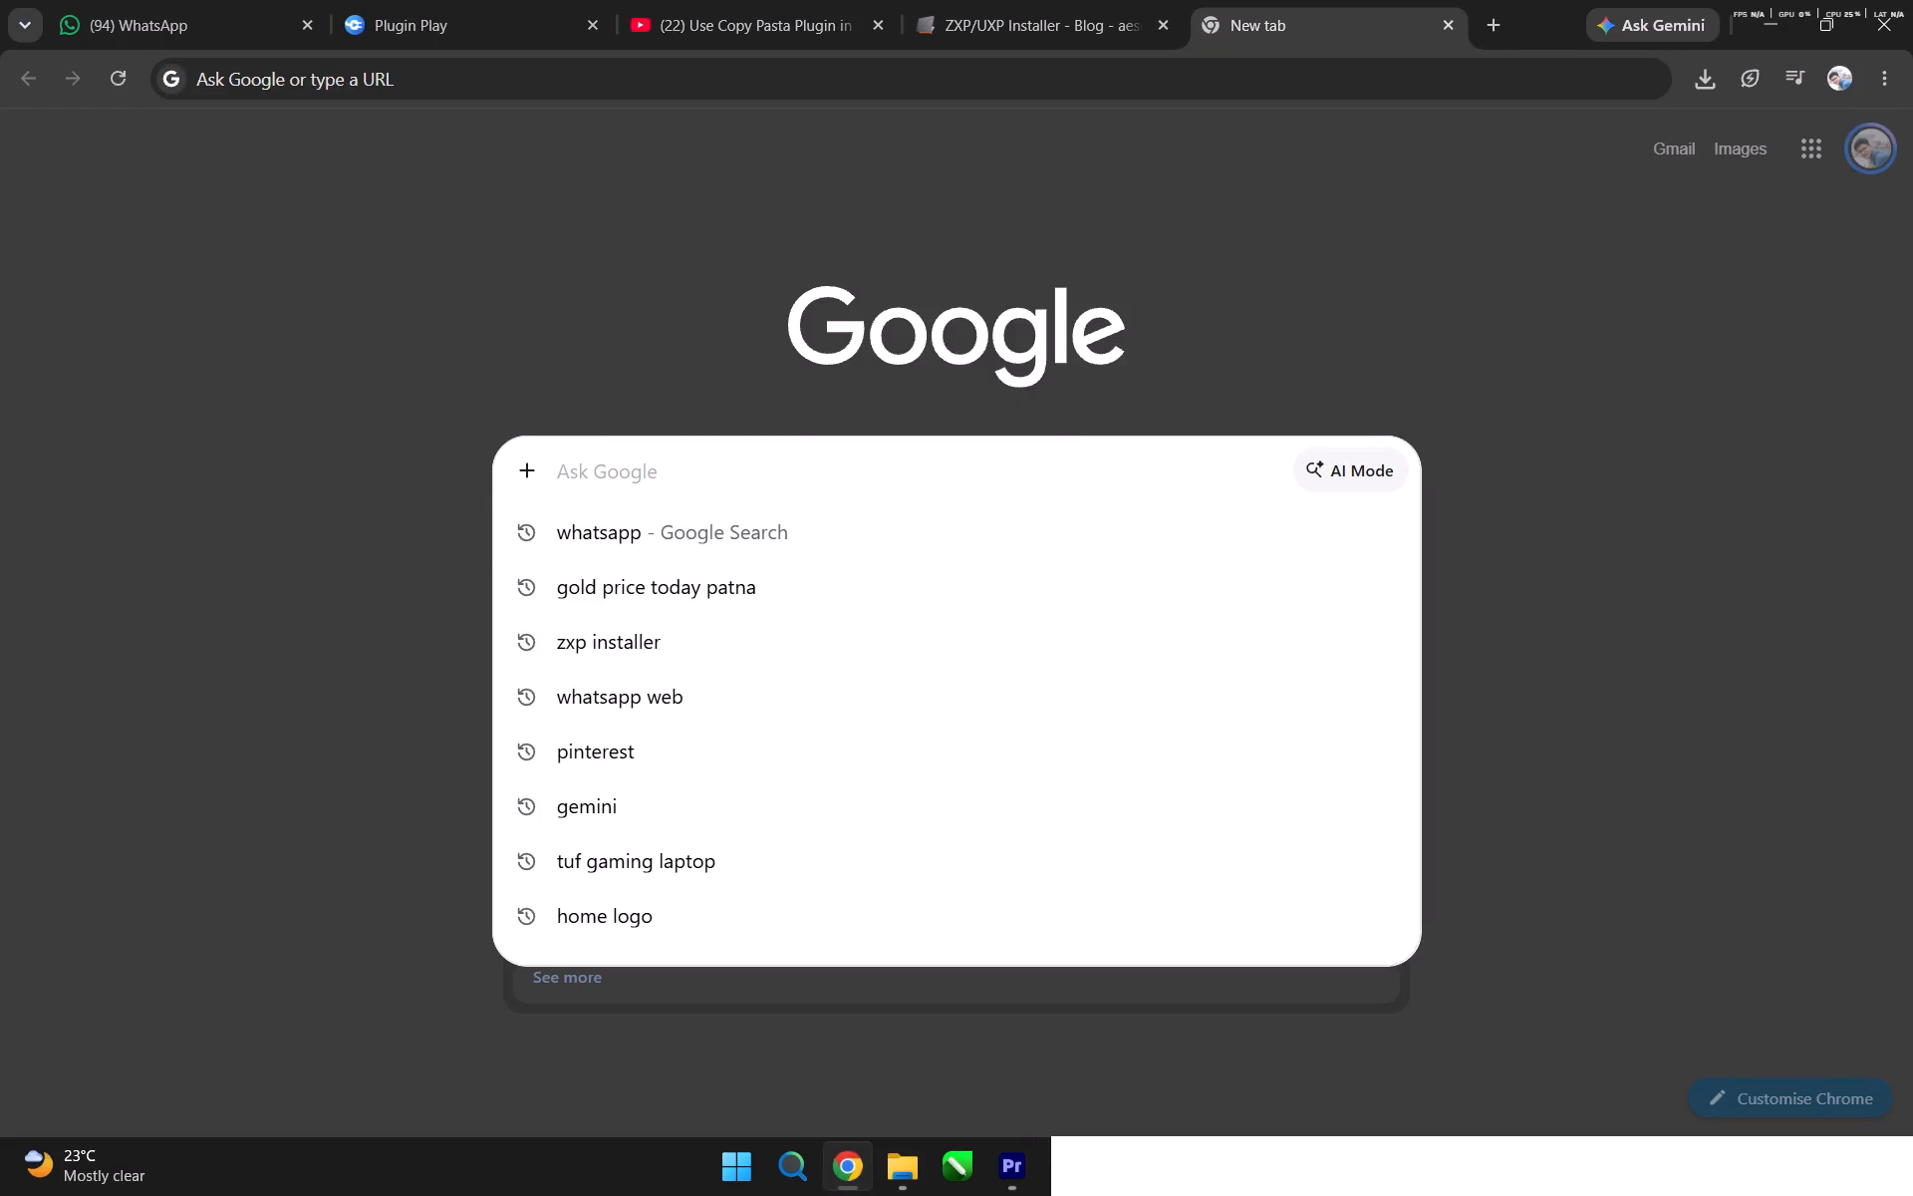
pyautogui.write('PIN')
pyautogui.press('BackSpace')
pyautogui.press('BackSpace')
pyautogui.press('BackSpace')
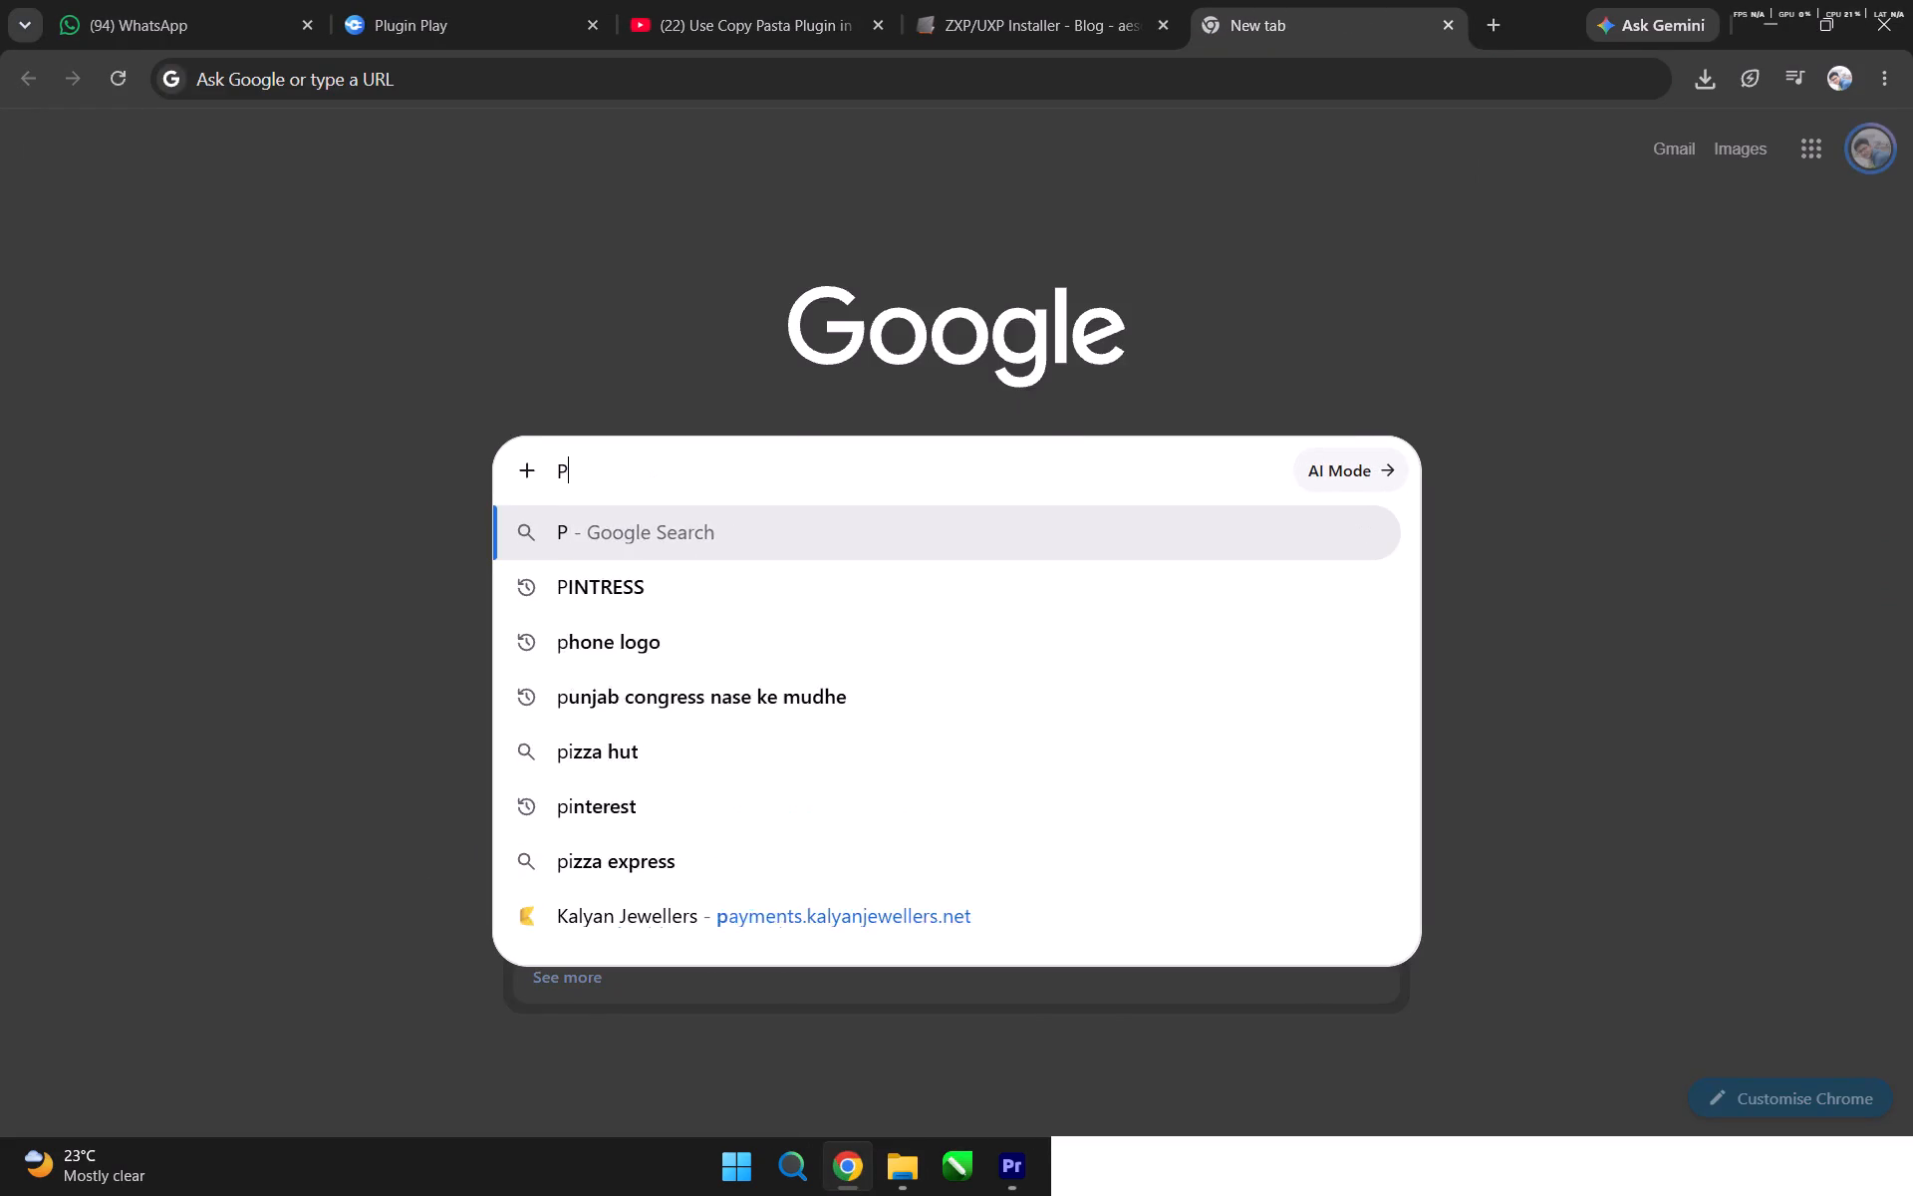
pyautogui.press('BackSpace')
pyautogui.write('INIDA MAP')
pyautogui.press('Return')
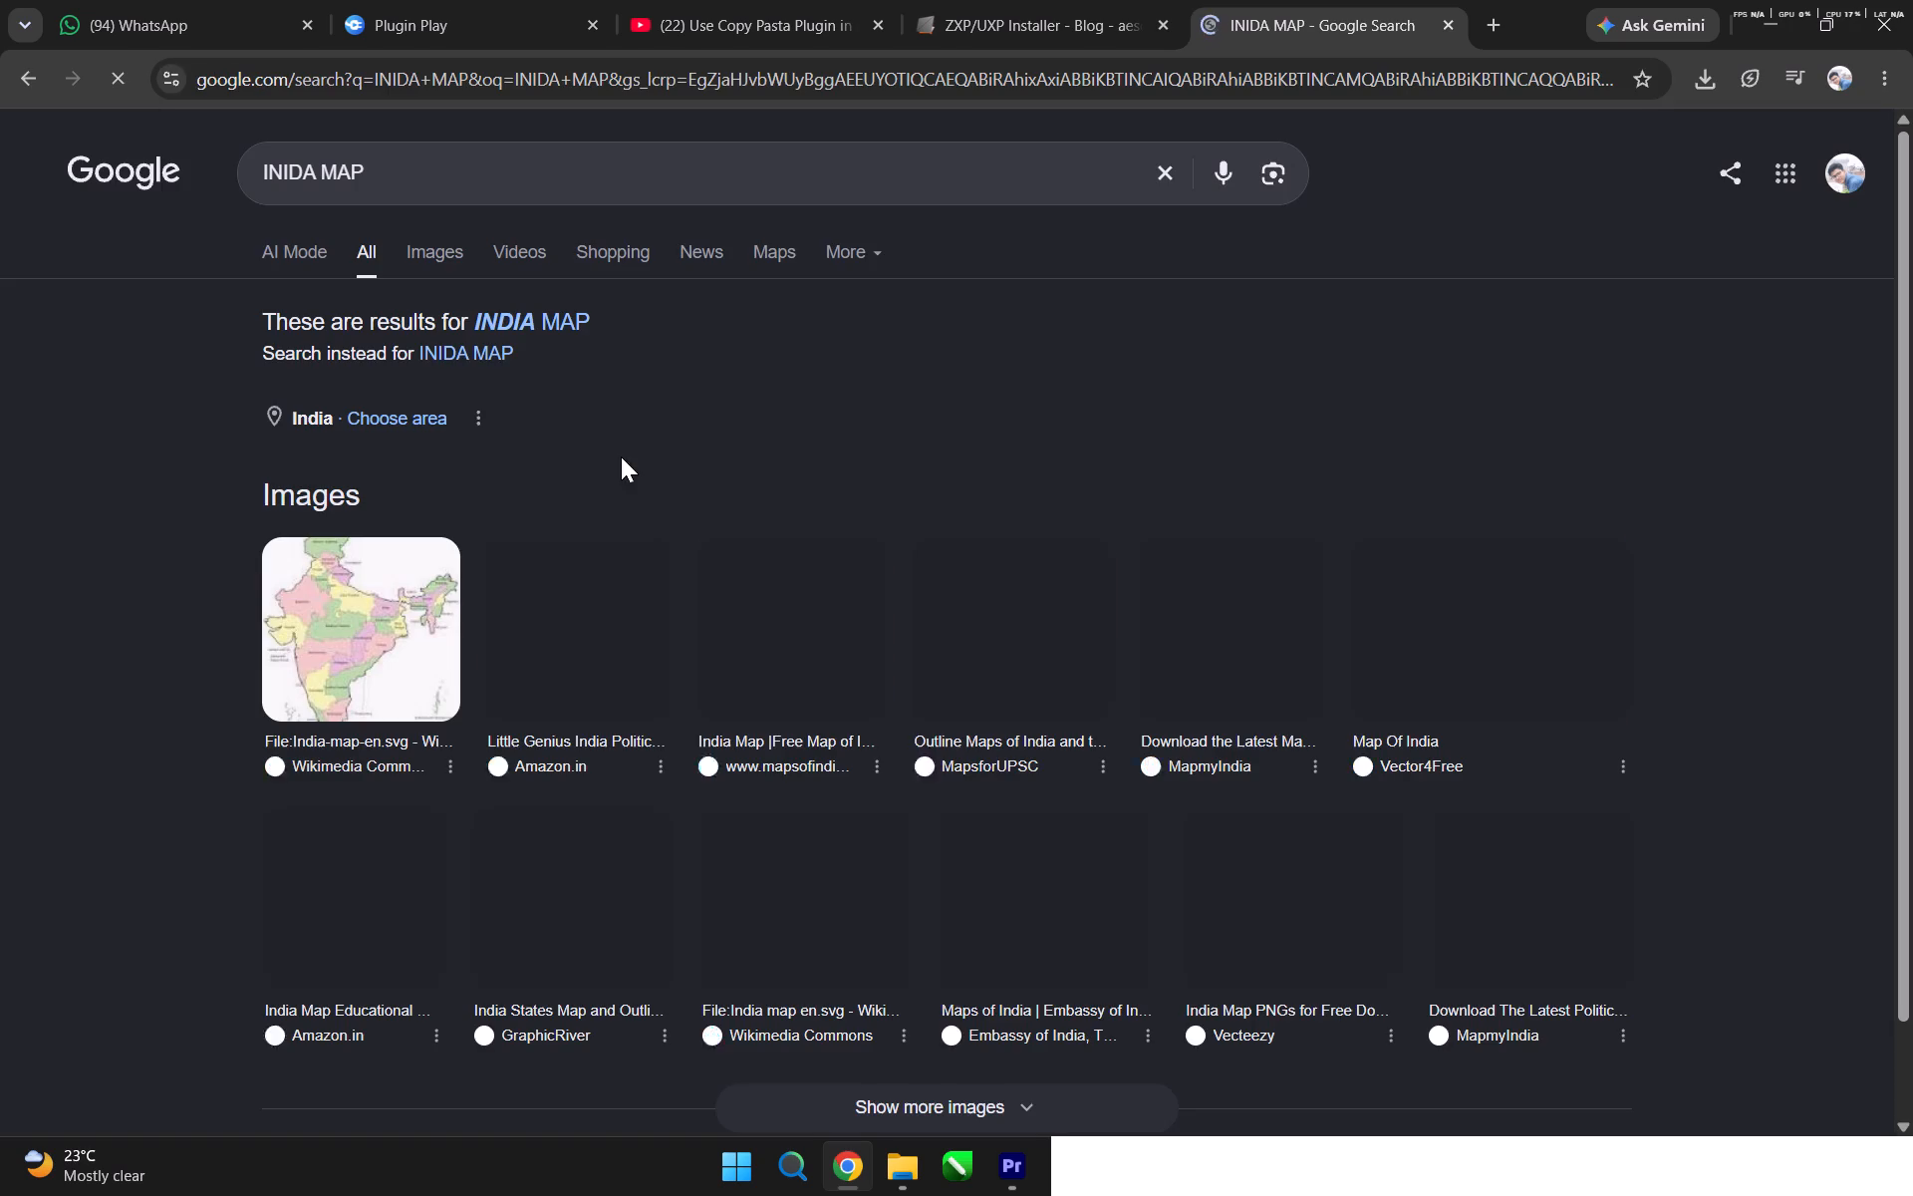
pyautogui.click(402, 257)
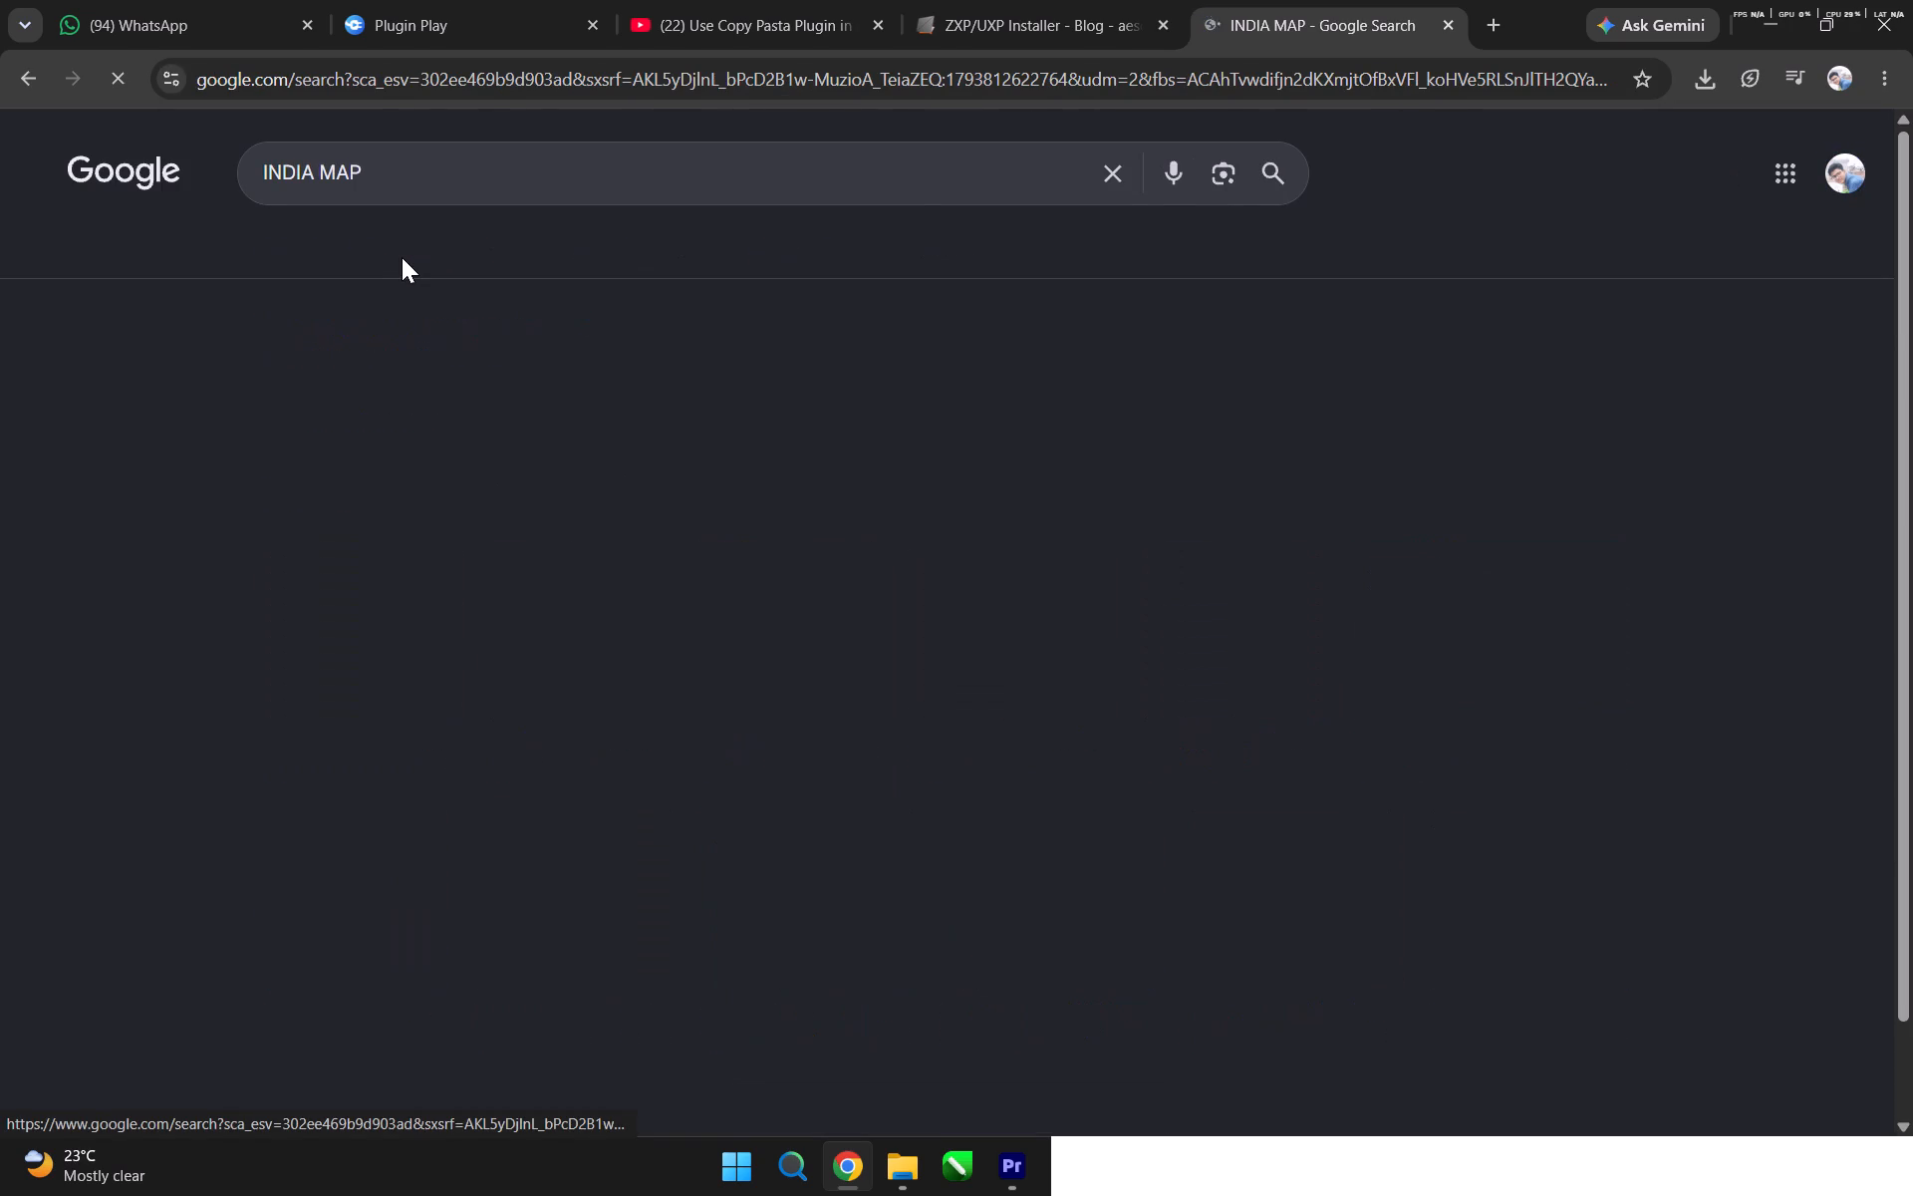
# Copy the Little Genius India Political map image and paste it at the playhead in Premiere with Copy Pasta.
pyautogui.click(504, 496)
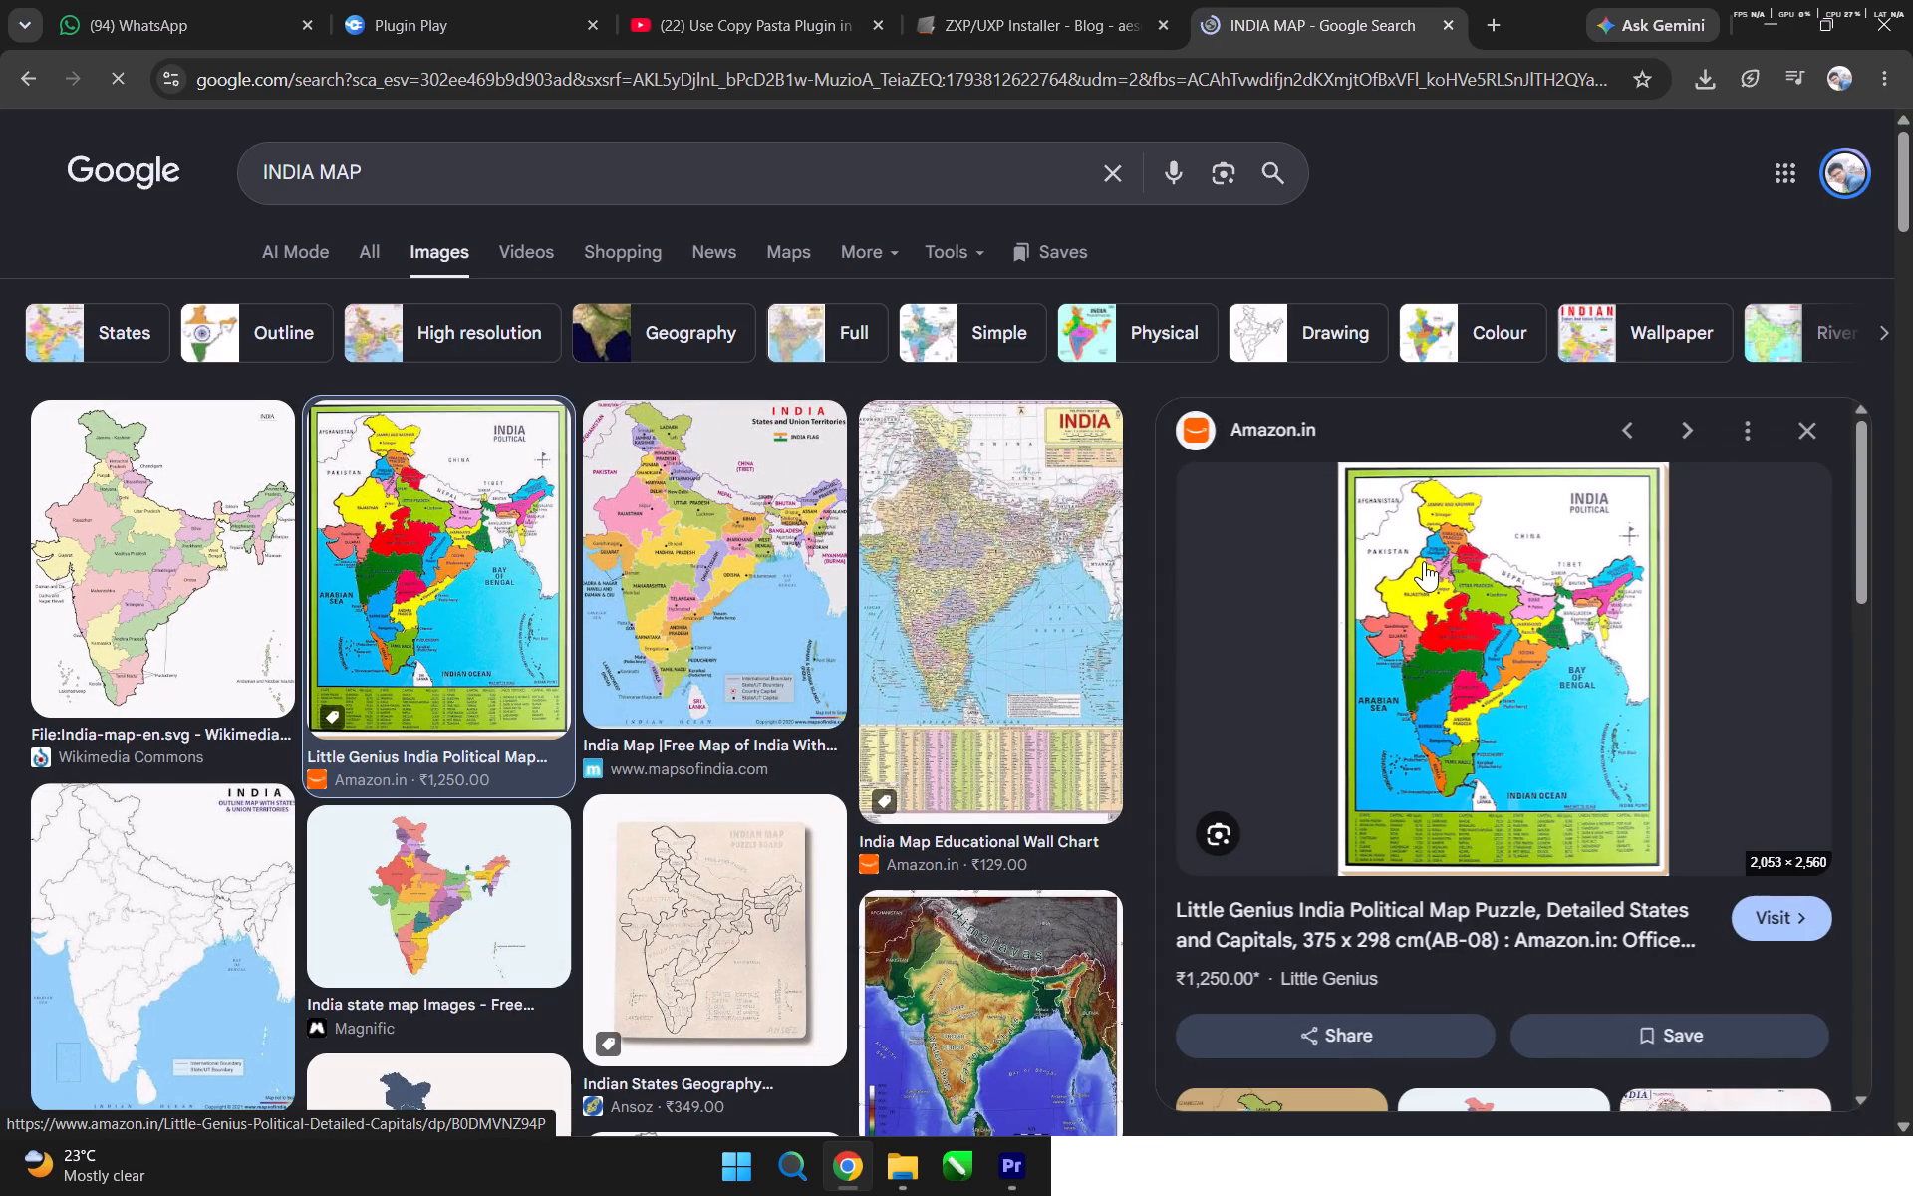
pyautogui.rightClick(1505, 619)
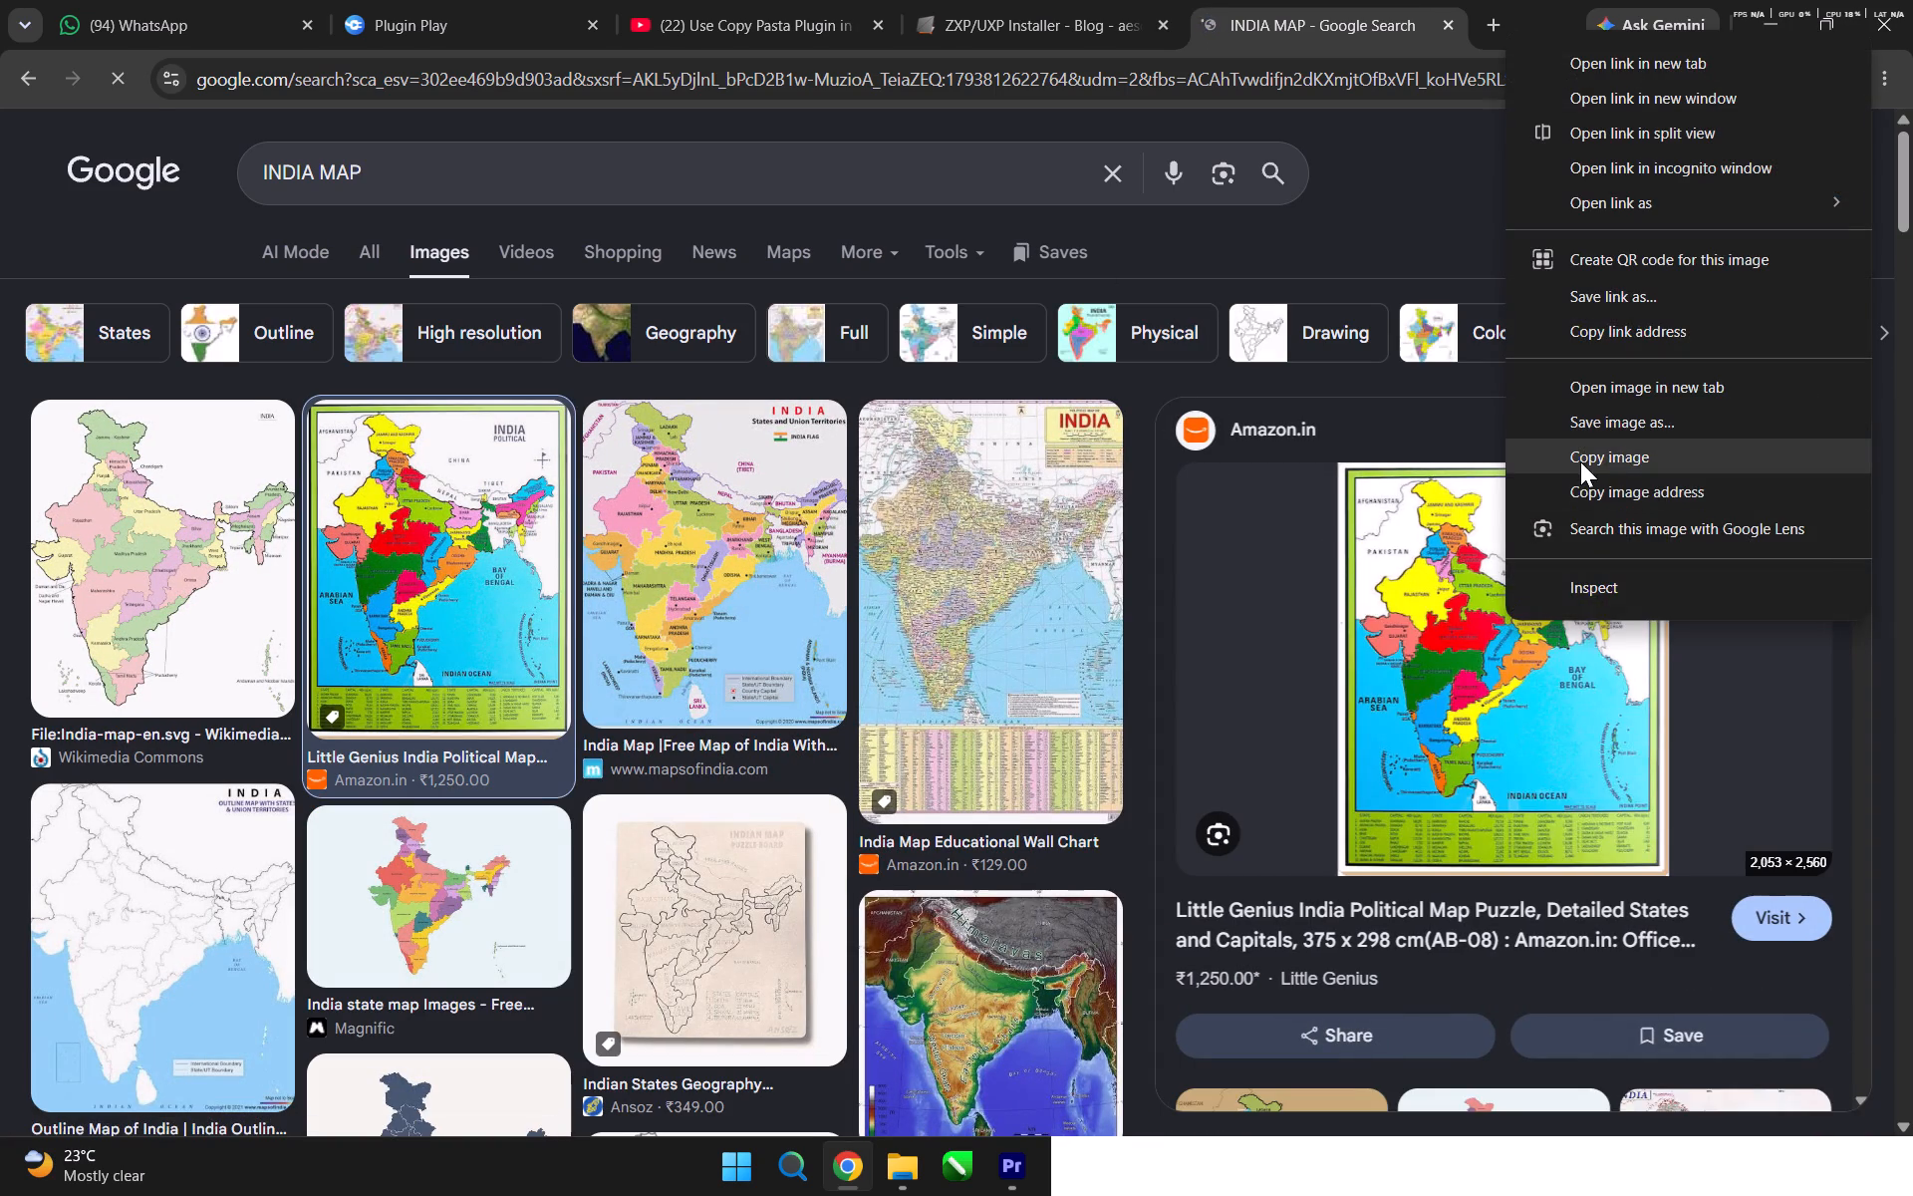
pyautogui.click(1580, 461)
pyautogui.click(1017, 1162)
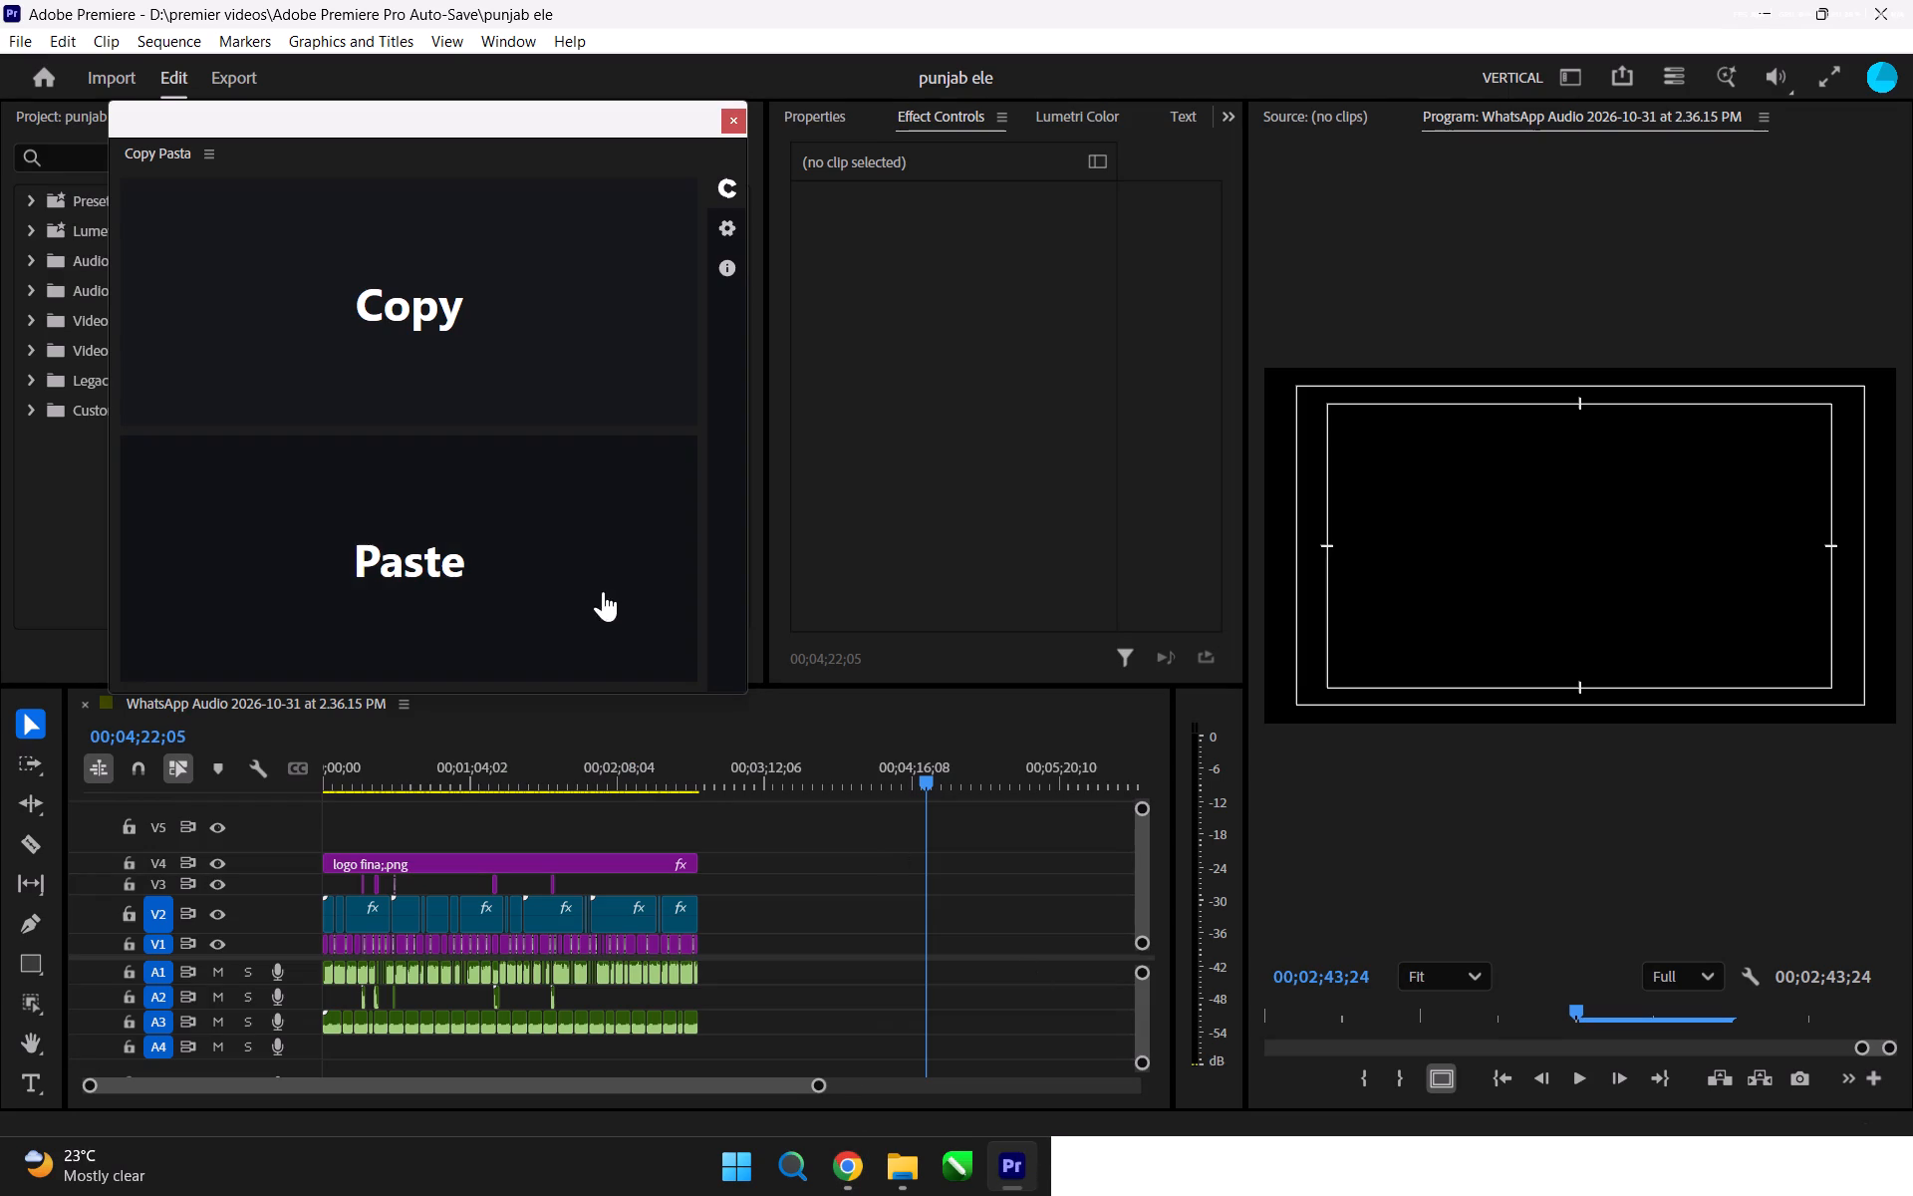
pyautogui.click(435, 561)
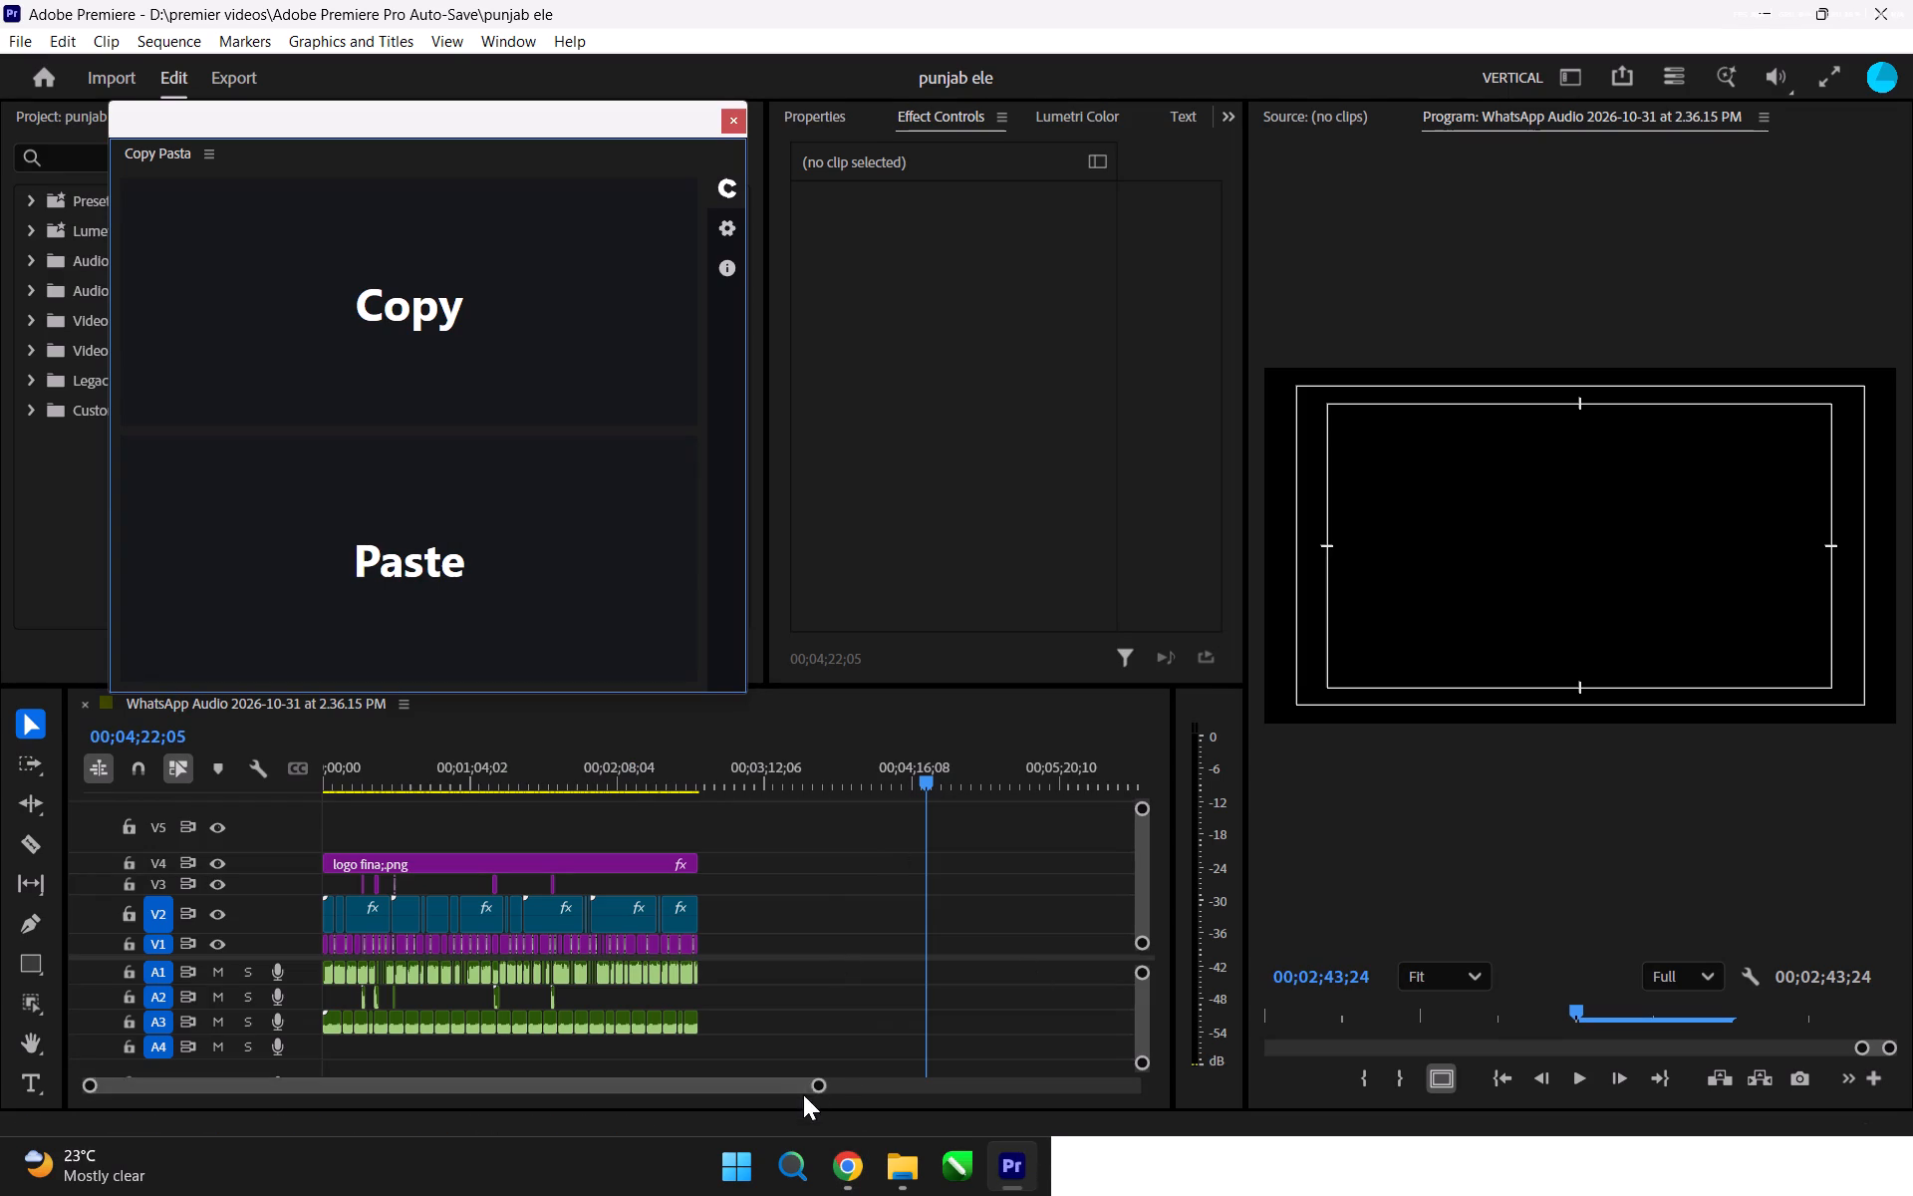
pyautogui.click(824, 1079)
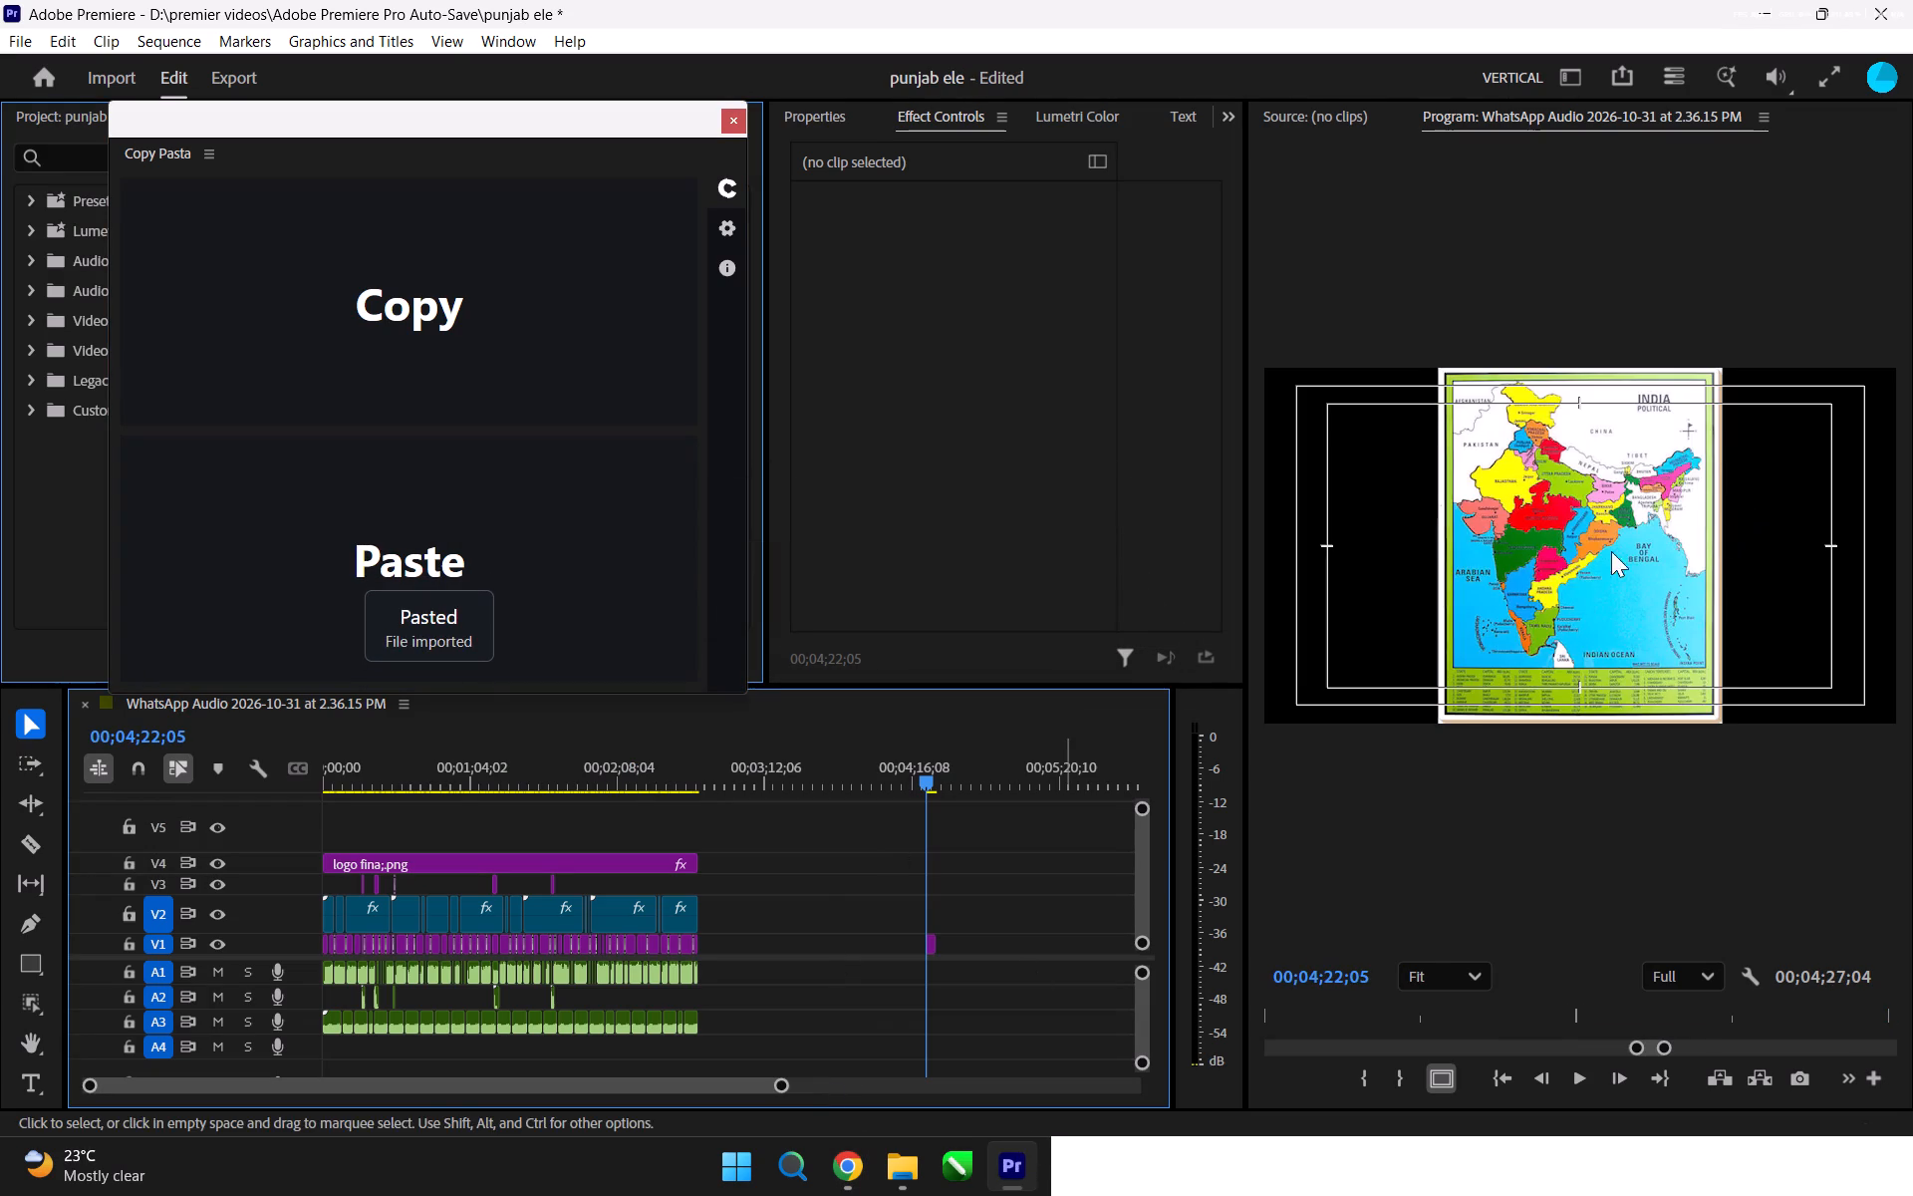
# Examine the pasted India map in the Program monitor at different magnifications.
pyautogui.scroll(-1, 1588, 551)
pyautogui.scroll(4, 1588, 551)
pyautogui.scroll(-1, 1588, 550)
pyautogui.scroll(1, 1588, 550)
pyautogui.scroll(-2, 1588, 550)
pyautogui.scroll(2, 1588, 550)
pyautogui.scroll(-1, 1588, 550)
pyautogui.scroll(1, 1588, 550)
pyautogui.scroll(-1, 1588, 550)
pyautogui.scroll(1, 1588, 550)
pyautogui.scroll(-1, 1588, 550)
pyautogui.scroll(2, 1588, 550)
pyautogui.scroll(-1, 1588, 550)
pyautogui.scroll(2, 1588, 550)
pyautogui.scroll(-1, 1588, 550)
pyautogui.scroll(1, 1588, 550)
pyautogui.scroll(-2, 1588, 550)
pyautogui.scroll(1, 1588, 550)
pyautogui.scroll(-1, 1588, 550)
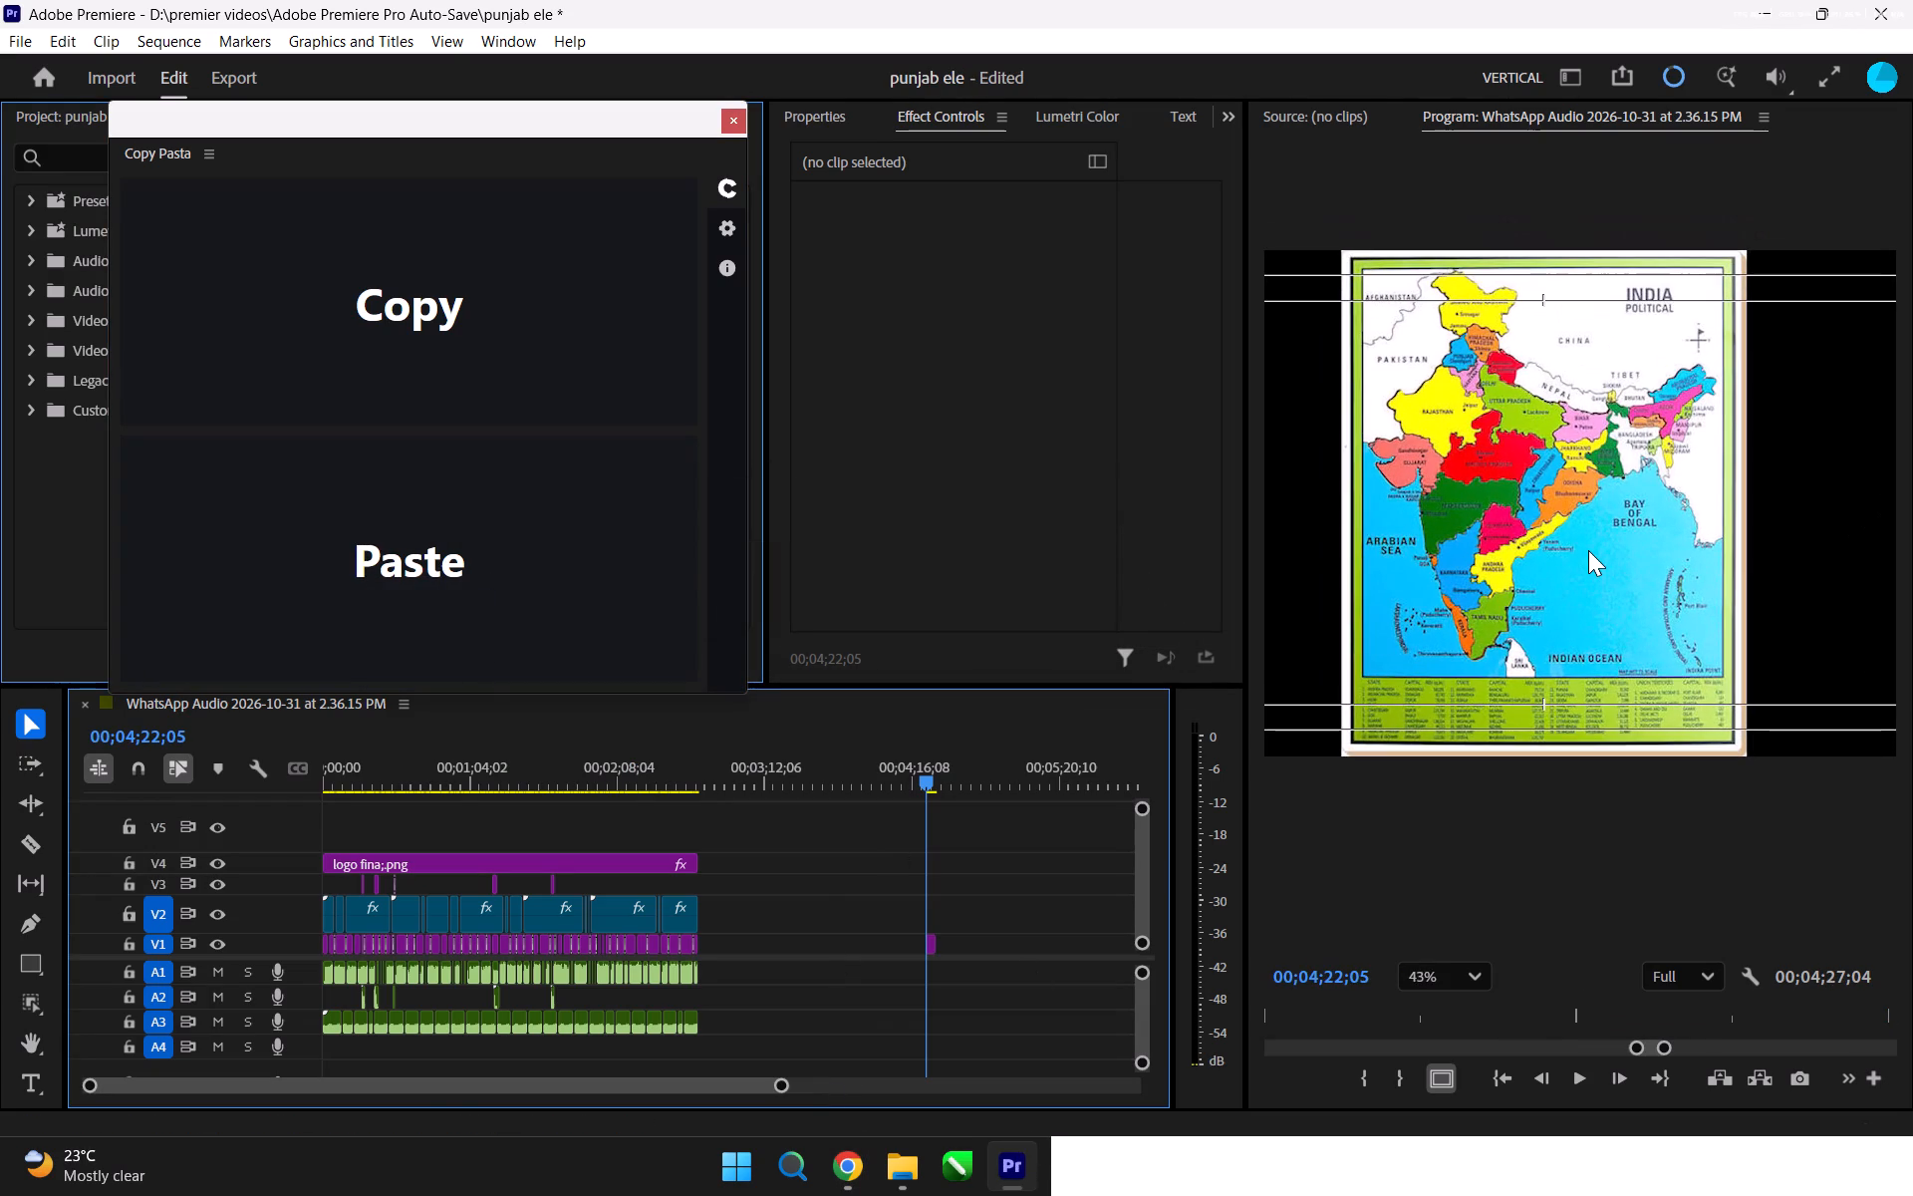
pyautogui.scroll(2, 1588, 550)
pyautogui.scroll(-1, 1588, 550)
pyautogui.scroll(2, 1588, 550)
pyautogui.scroll(-2, 1588, 550)
pyautogui.scroll(3, 1588, 550)
pyautogui.scroll(-1, 1588, 550)
pyautogui.scroll(2, 1588, 550)
pyautogui.scroll(-6, 1588, 550)
pyautogui.scroll(1, 1588, 550)
pyautogui.scroll(-4, 1588, 550)
pyautogui.scroll(1, 1588, 550)
pyautogui.scroll(-3, 1588, 550)
pyautogui.scroll(1, 1588, 550)
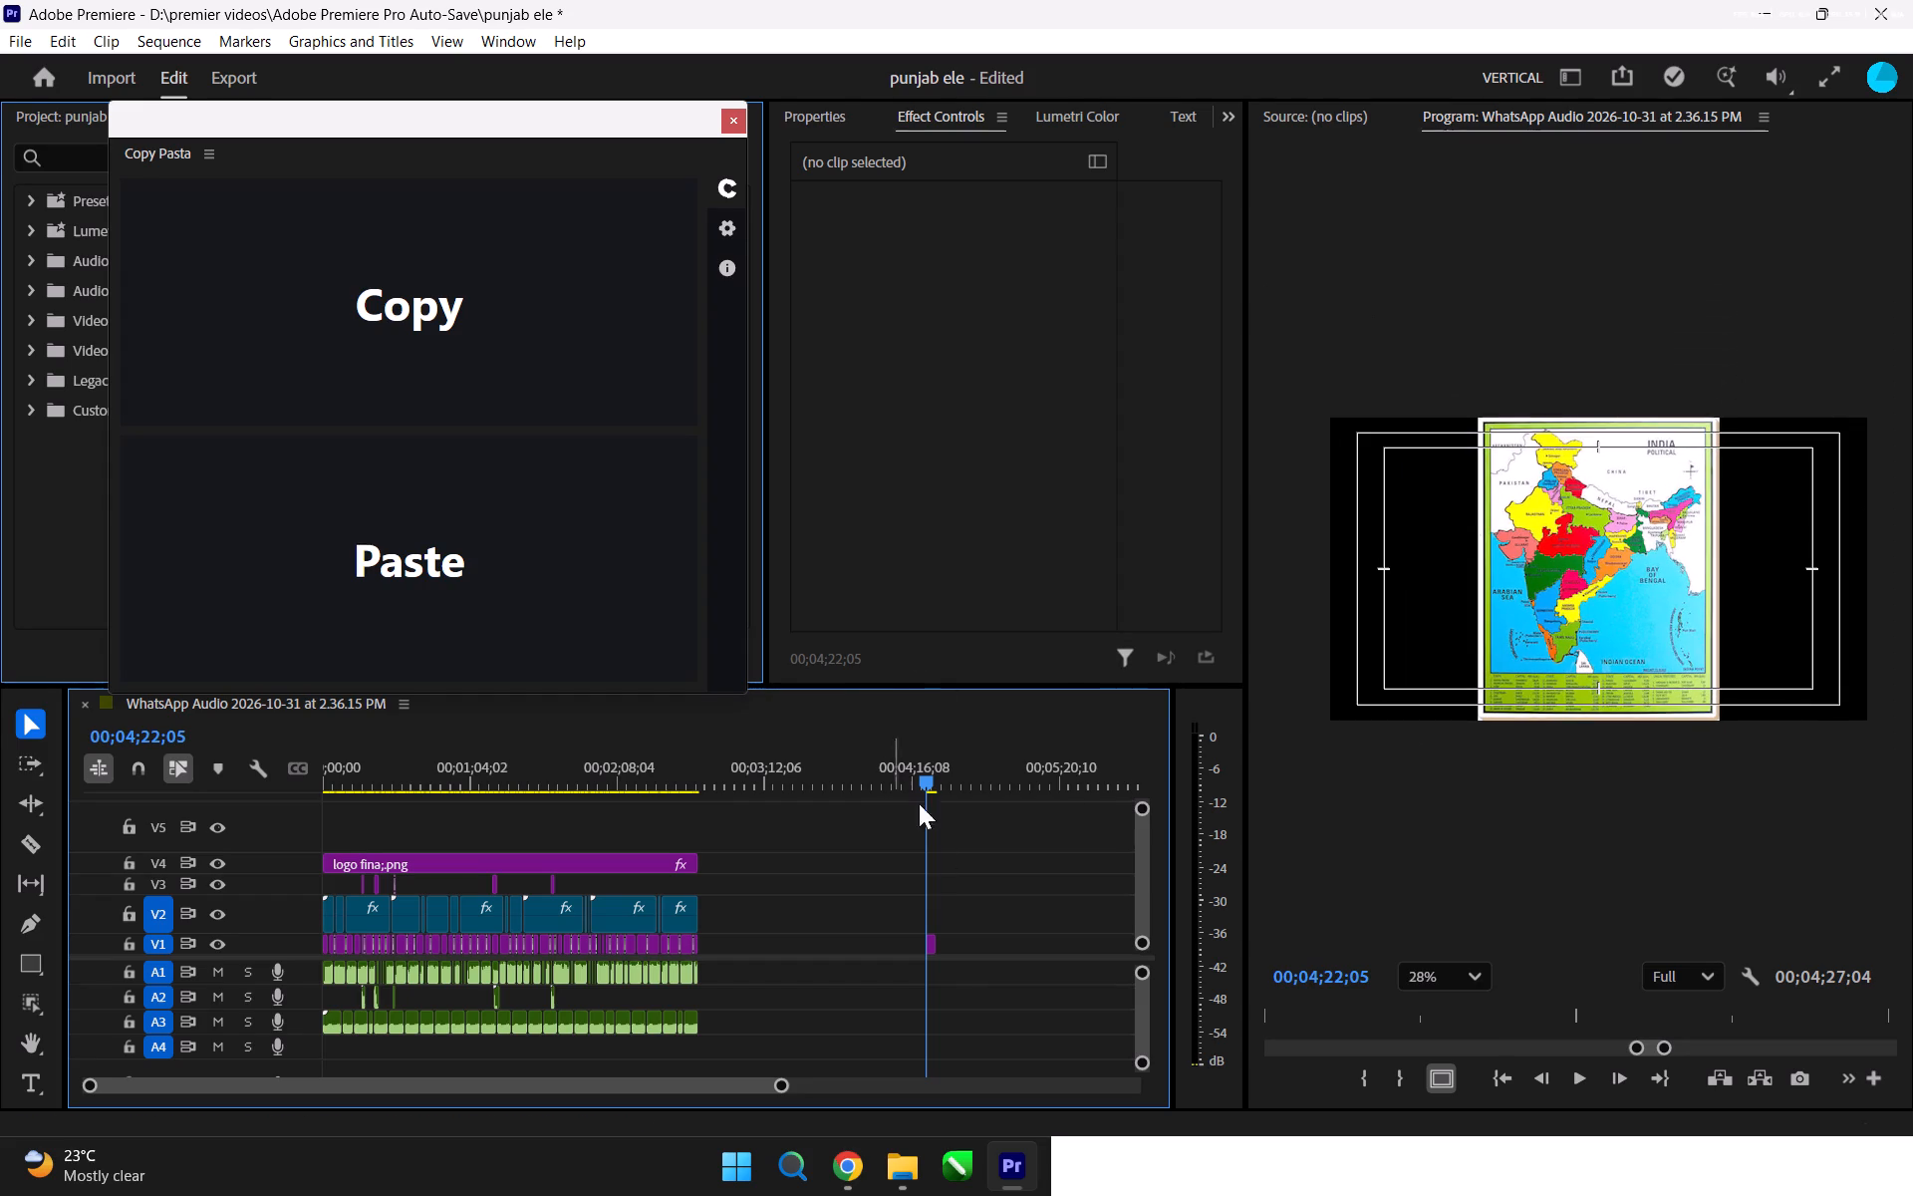
# Extend the end of the pasted India map clip on track V1 to about 00;04;52;01 and scrub through it.
pyautogui.moveTo(952, 949); pyautogui.dragTo(1009, 947)
pyautogui.click(1009, 947)
pyautogui.moveTo(942, 751); pyautogui.dragTo(956, 767)
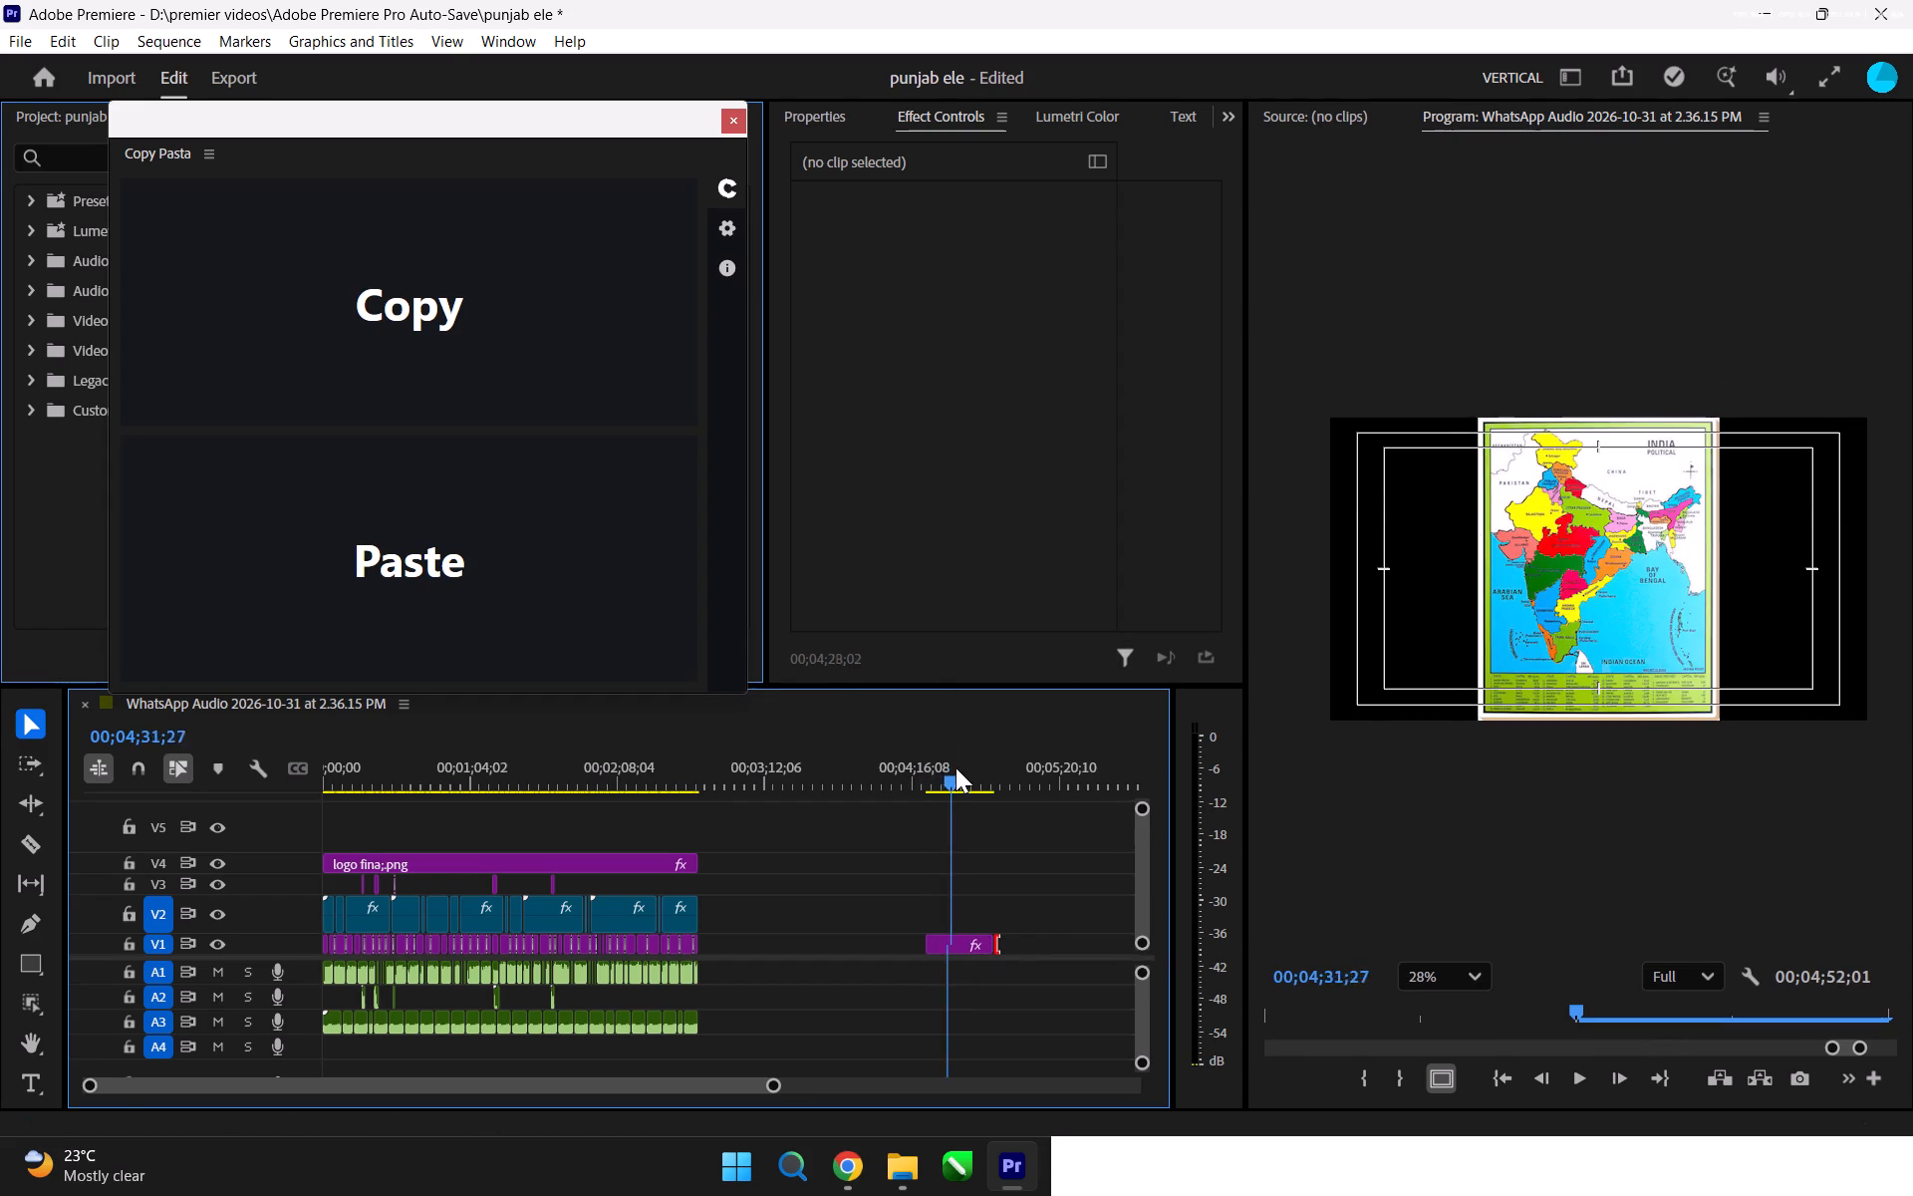
pyautogui.moveTo(956, 767); pyautogui.dragTo(966, 774)
# Shrink the floating Copy Pasta panel to a narrow window and place it over the Effects panel, beside the Effect Controls.
pyautogui.moveTo(225, 113); pyautogui.dragTo(247, 118)
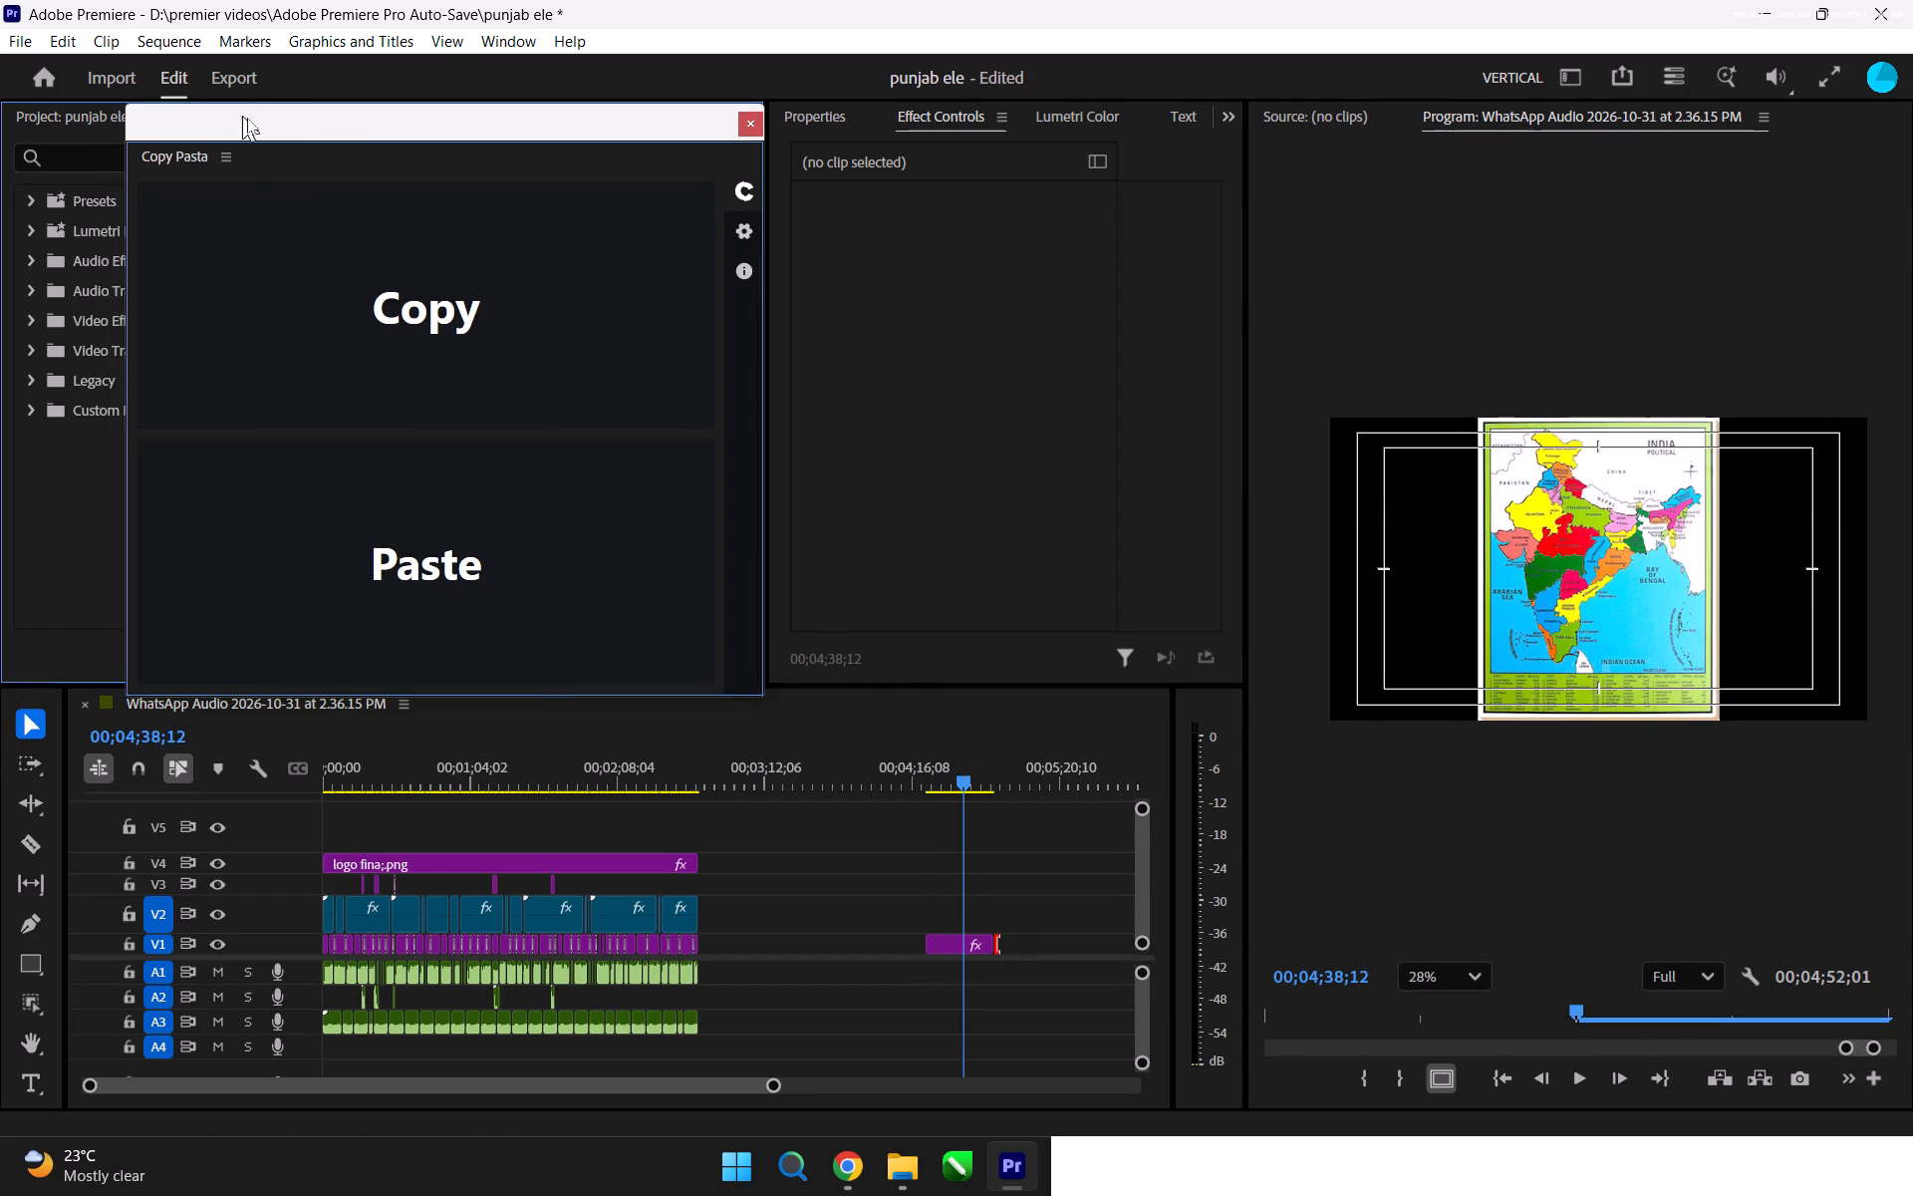
pyautogui.moveTo(247, 118); pyautogui.dragTo(601, 123)
pyautogui.moveTo(515, 127); pyautogui.dragTo(684, 358)
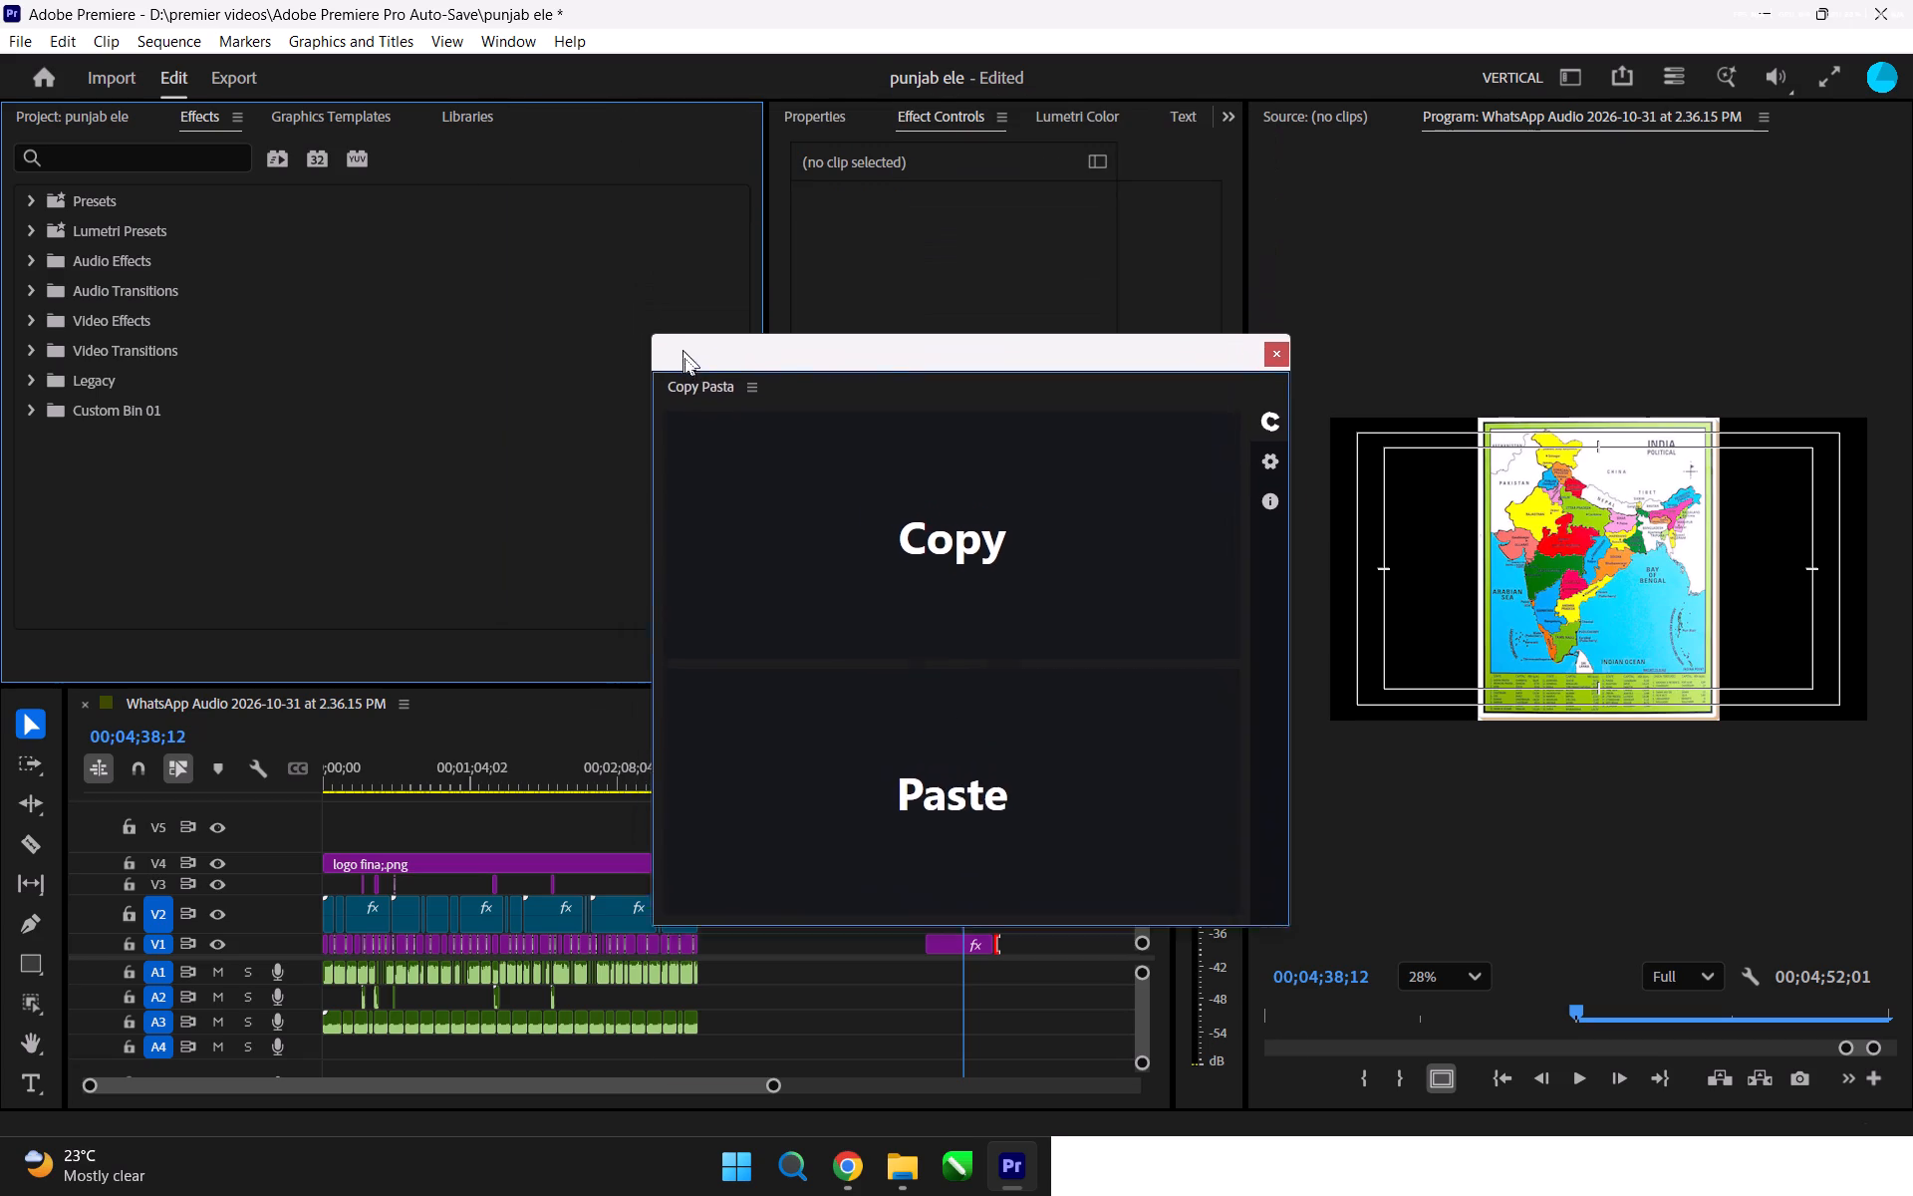
pyautogui.moveTo(684, 358); pyautogui.dragTo(612, 227)
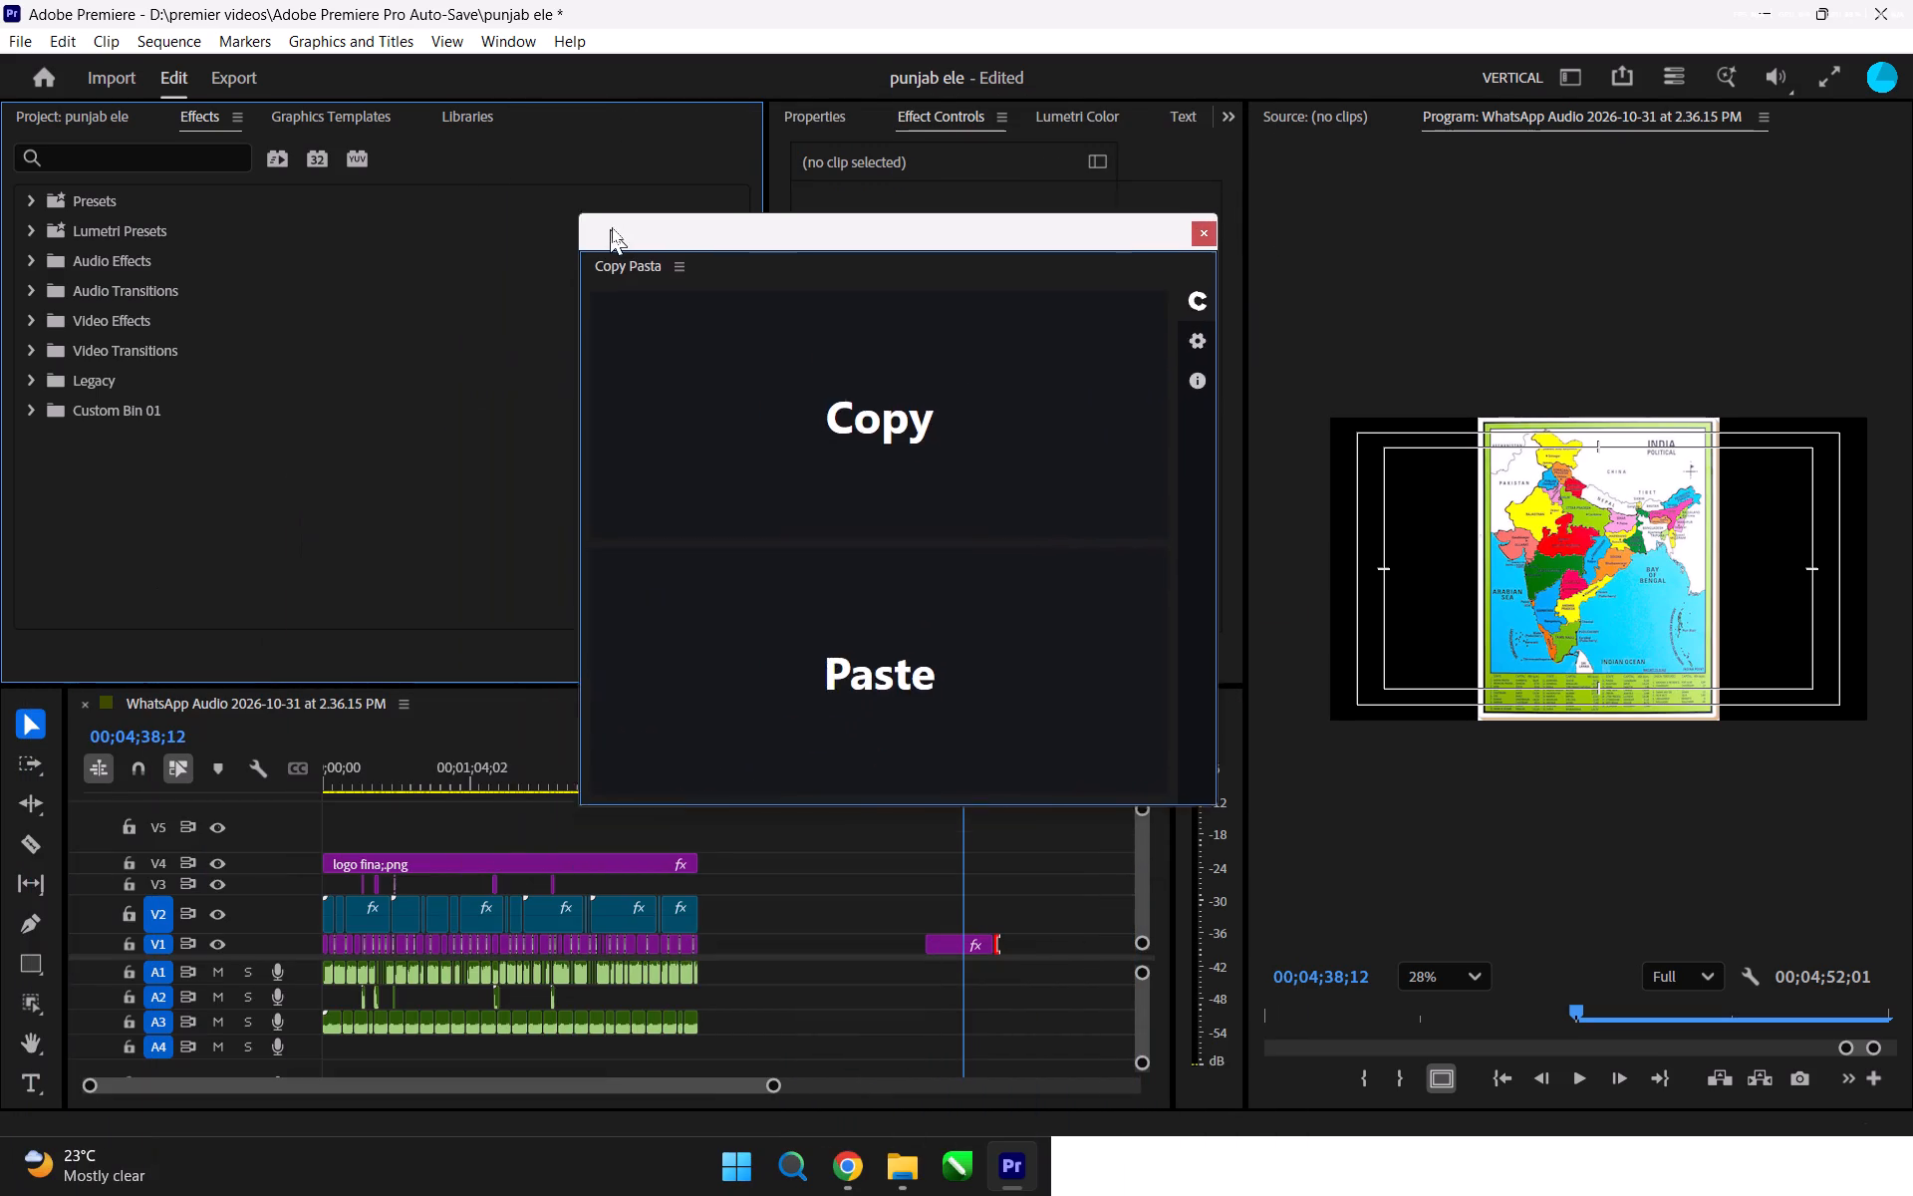
pyautogui.moveTo(612, 227); pyautogui.dragTo(537, 121)
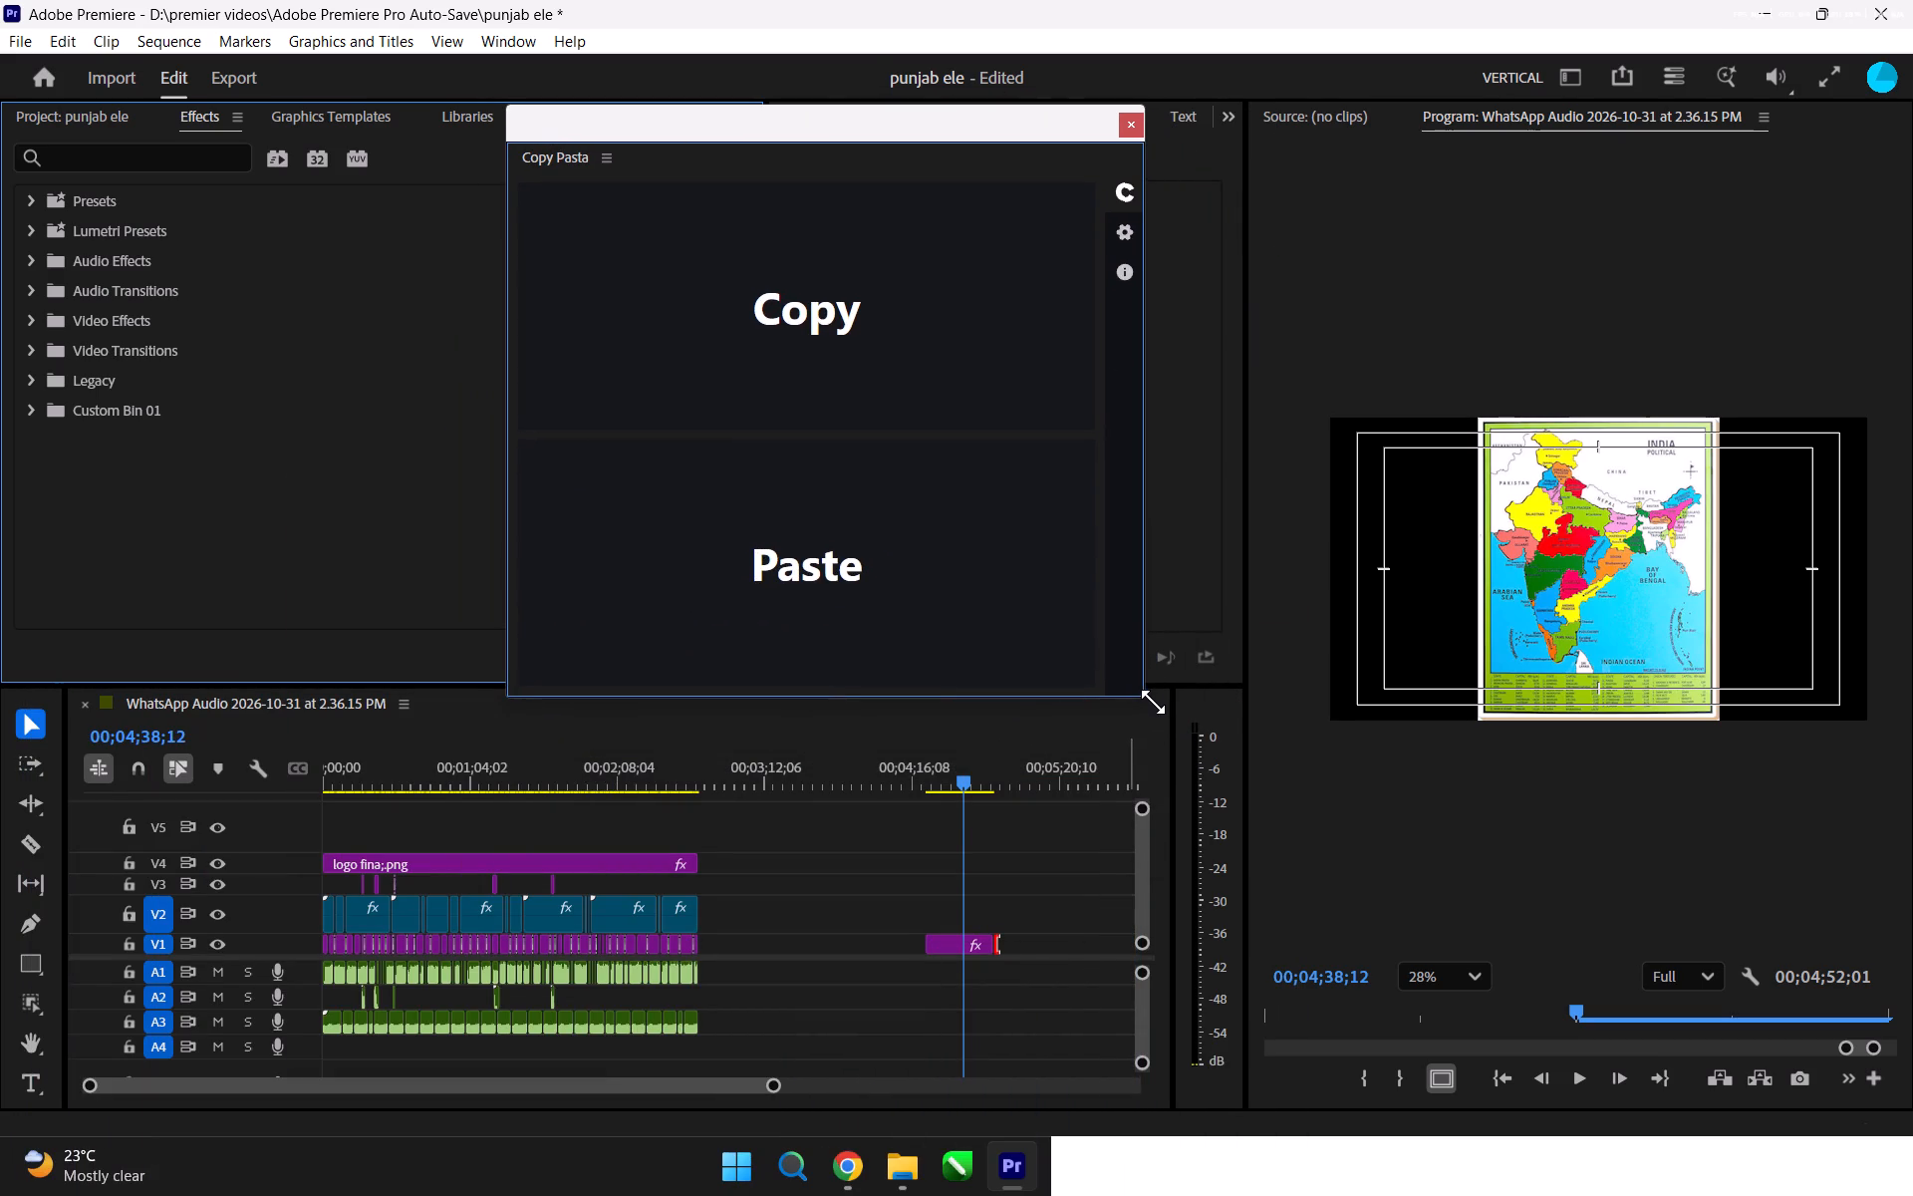
pyautogui.moveTo(1153, 702); pyautogui.dragTo(756, 625)
pyautogui.moveTo(625, 113); pyautogui.dragTo(538, 295)
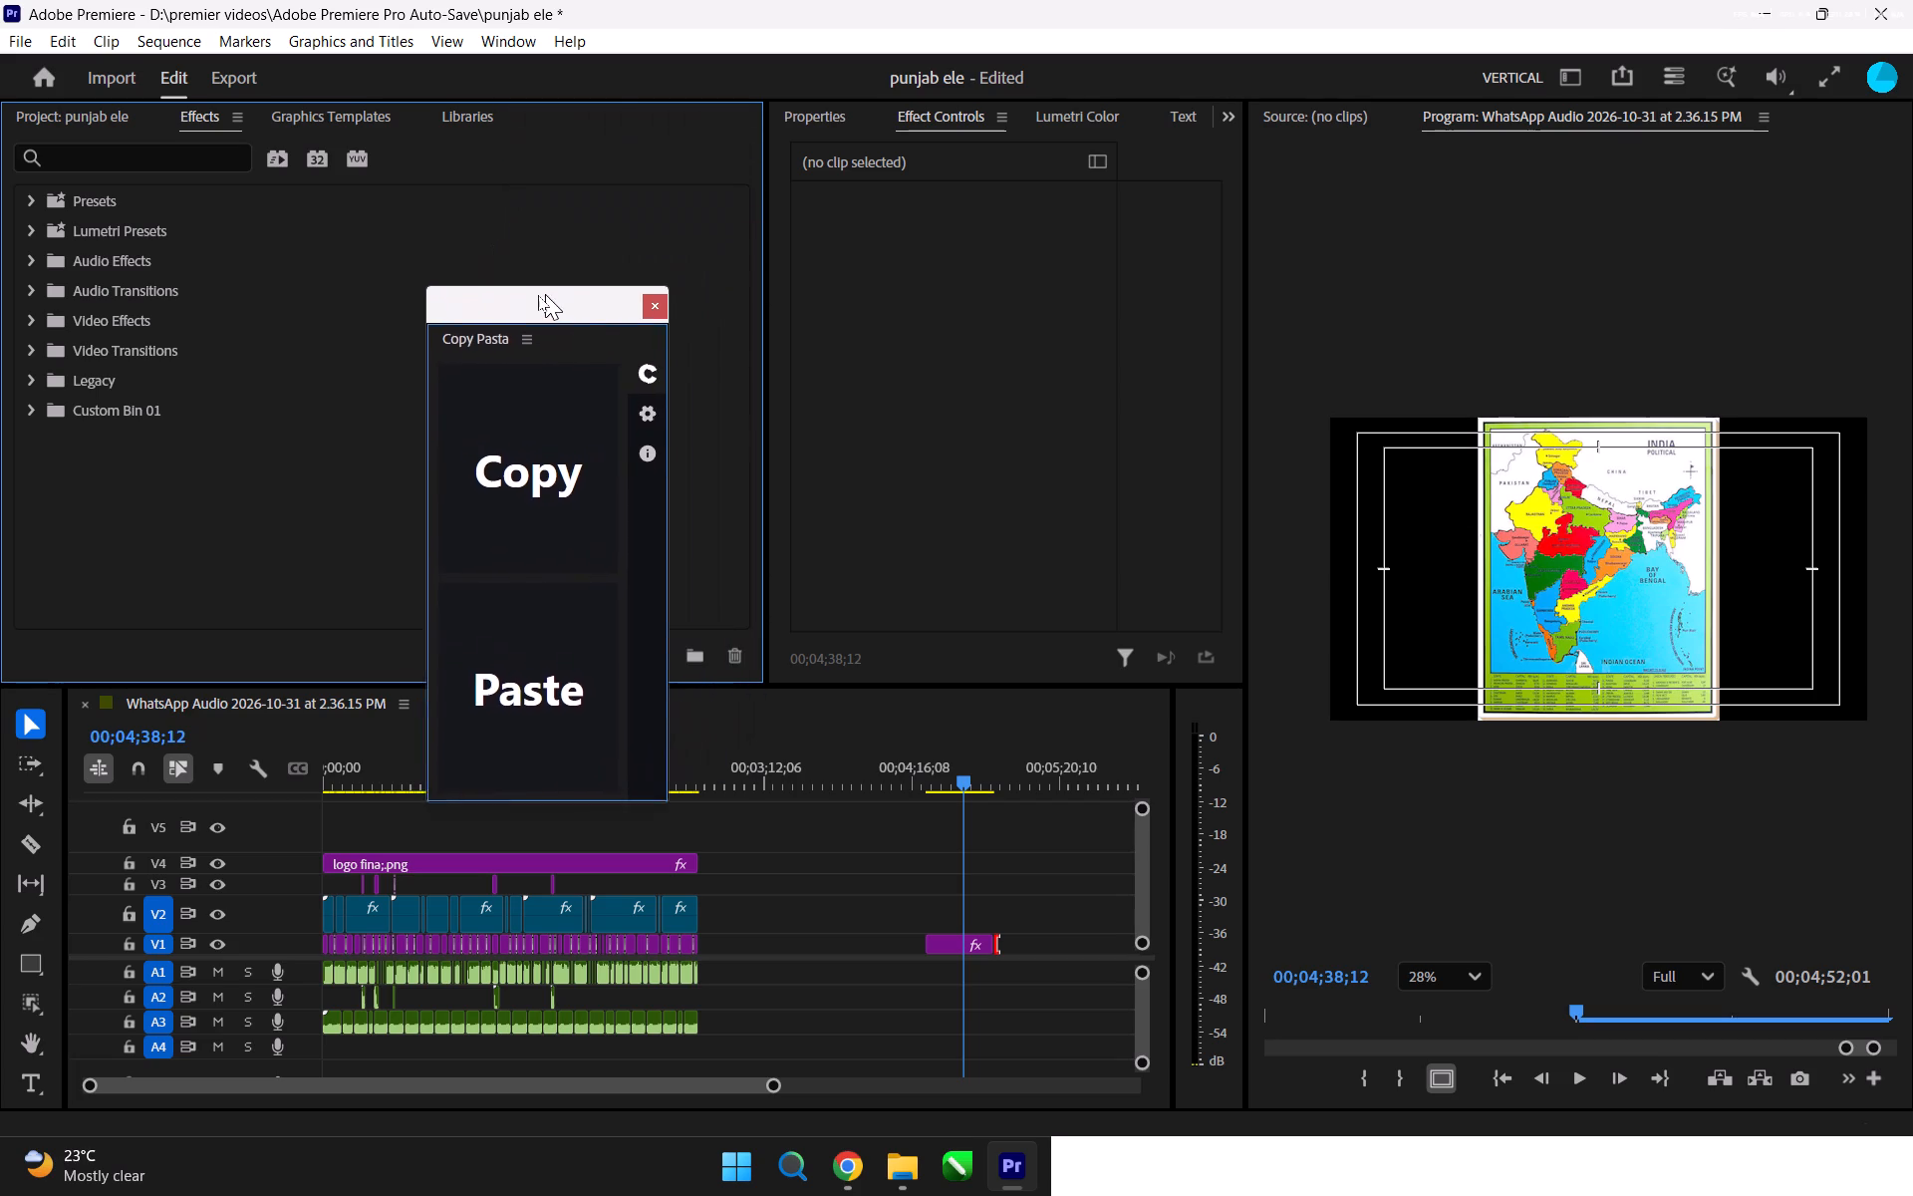
pyautogui.moveTo(538, 295); pyautogui.dragTo(219, 213)
pyautogui.moveTo(201, 200); pyautogui.dragTo(451, 190)
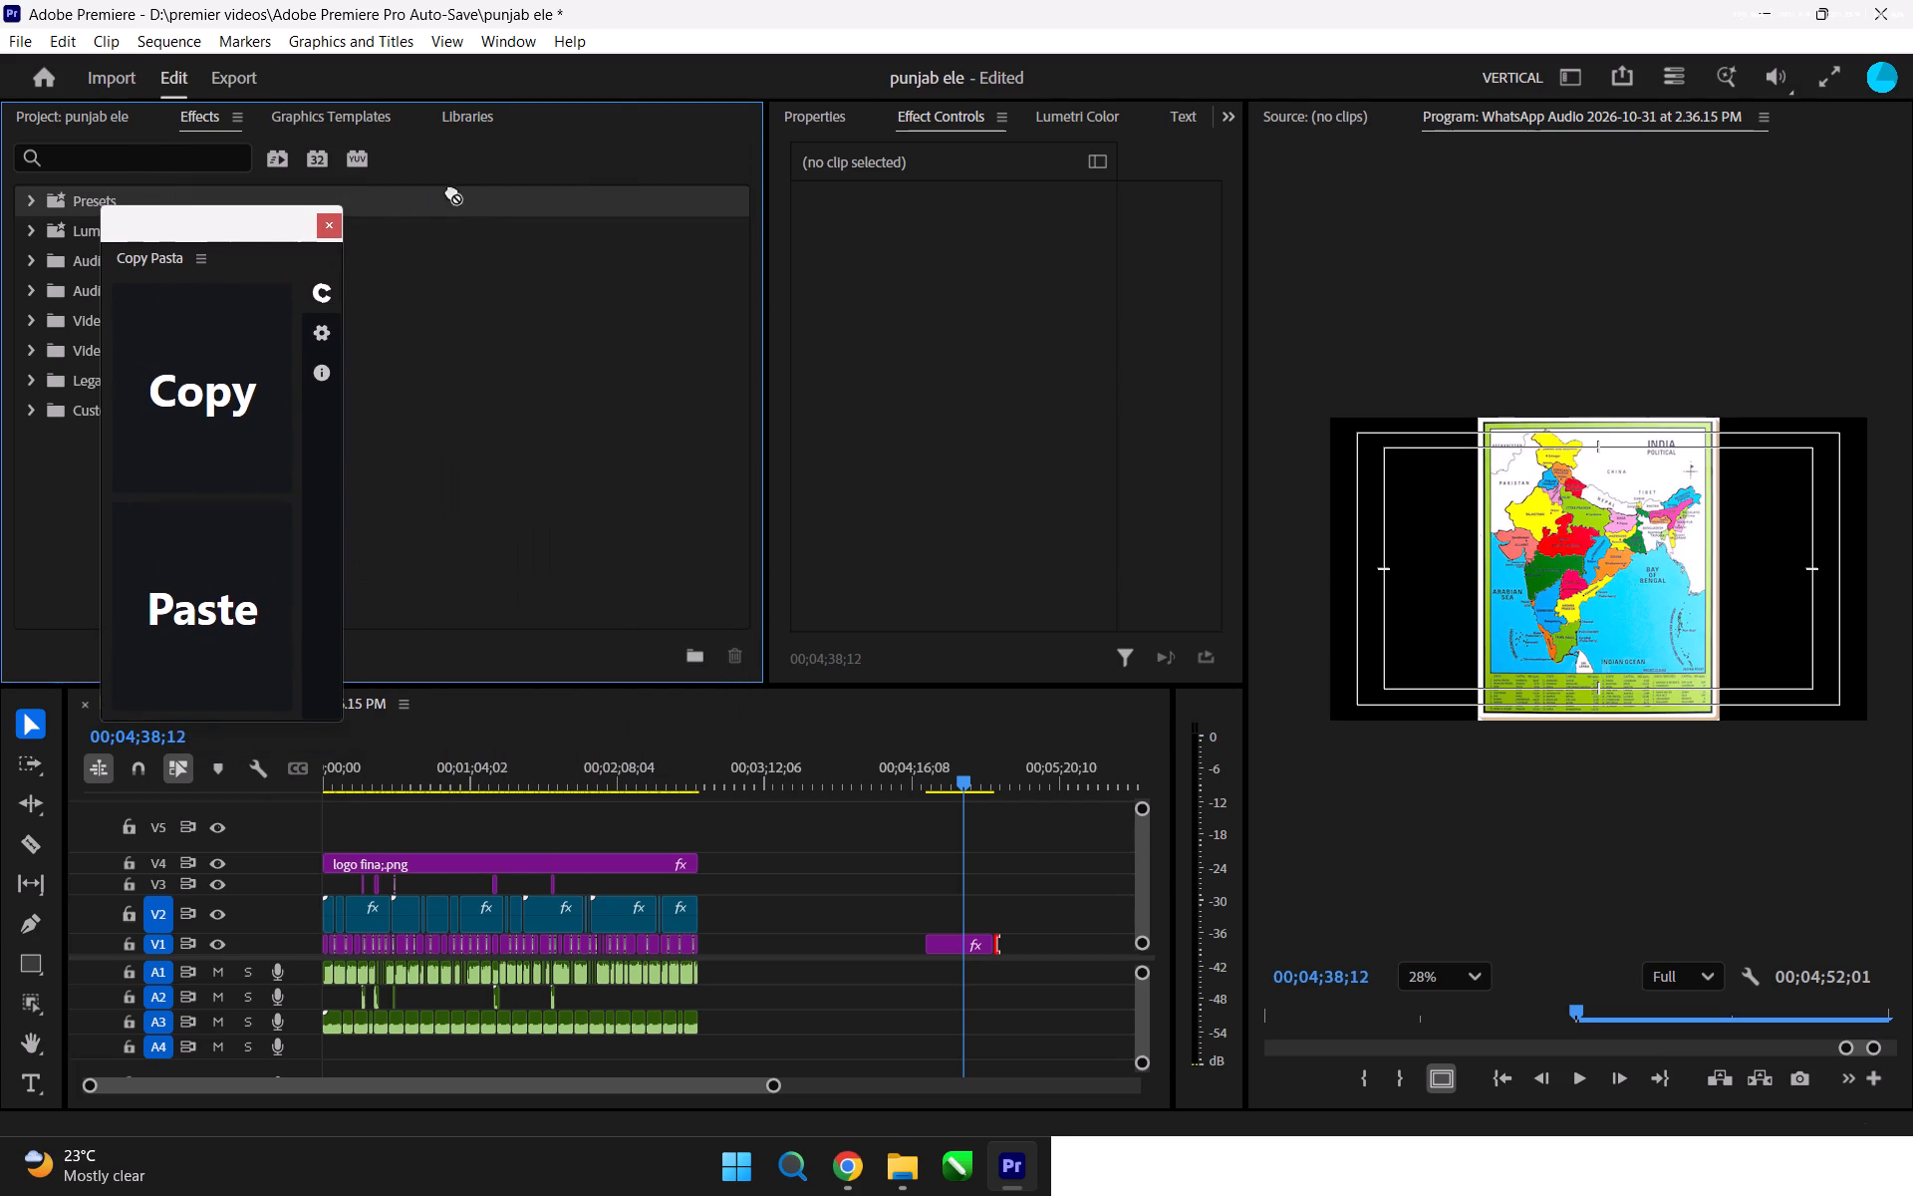
pyautogui.moveTo(451, 190); pyautogui.dragTo(492, 179)
pyautogui.click(620, 461)
pyautogui.moveTo(180, 213); pyautogui.dragTo(590, 125)
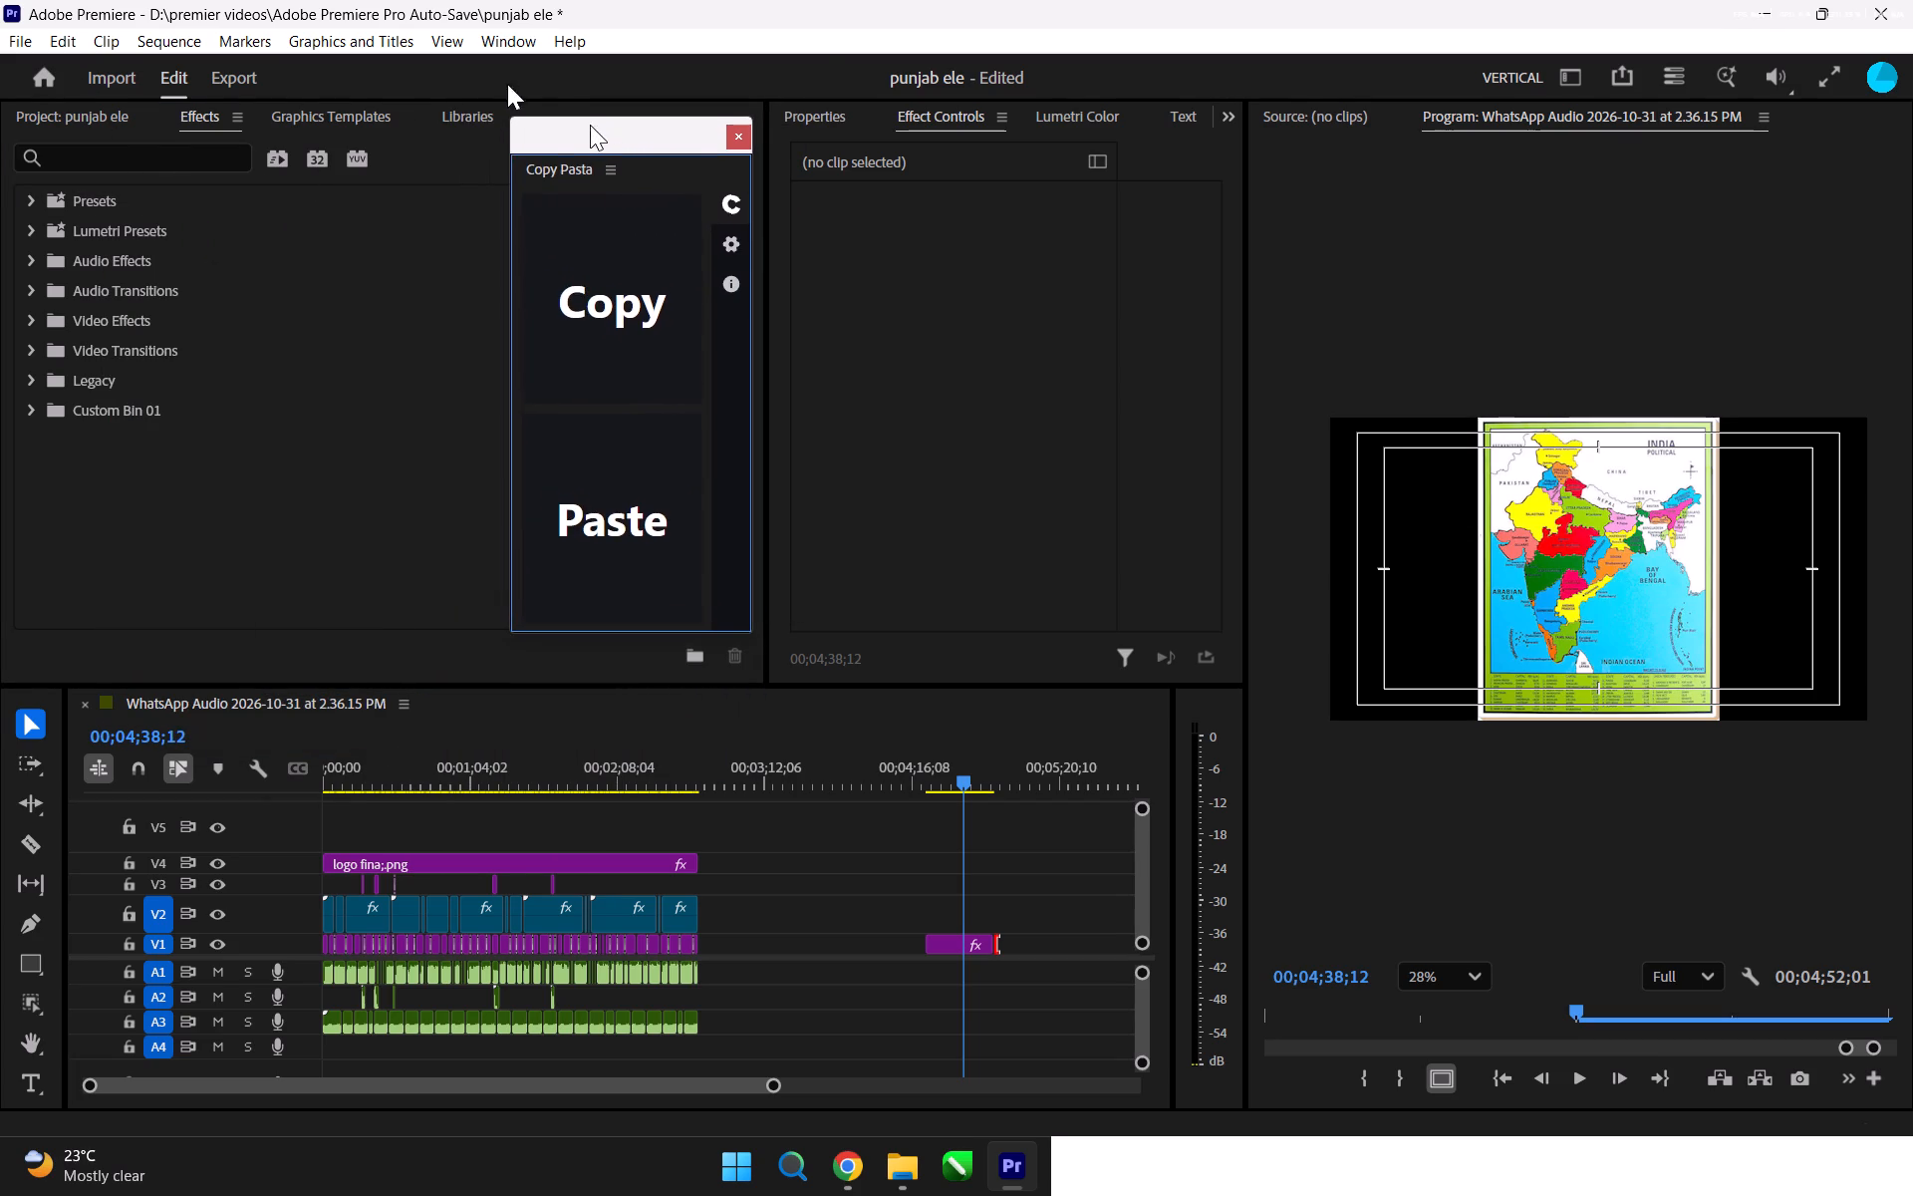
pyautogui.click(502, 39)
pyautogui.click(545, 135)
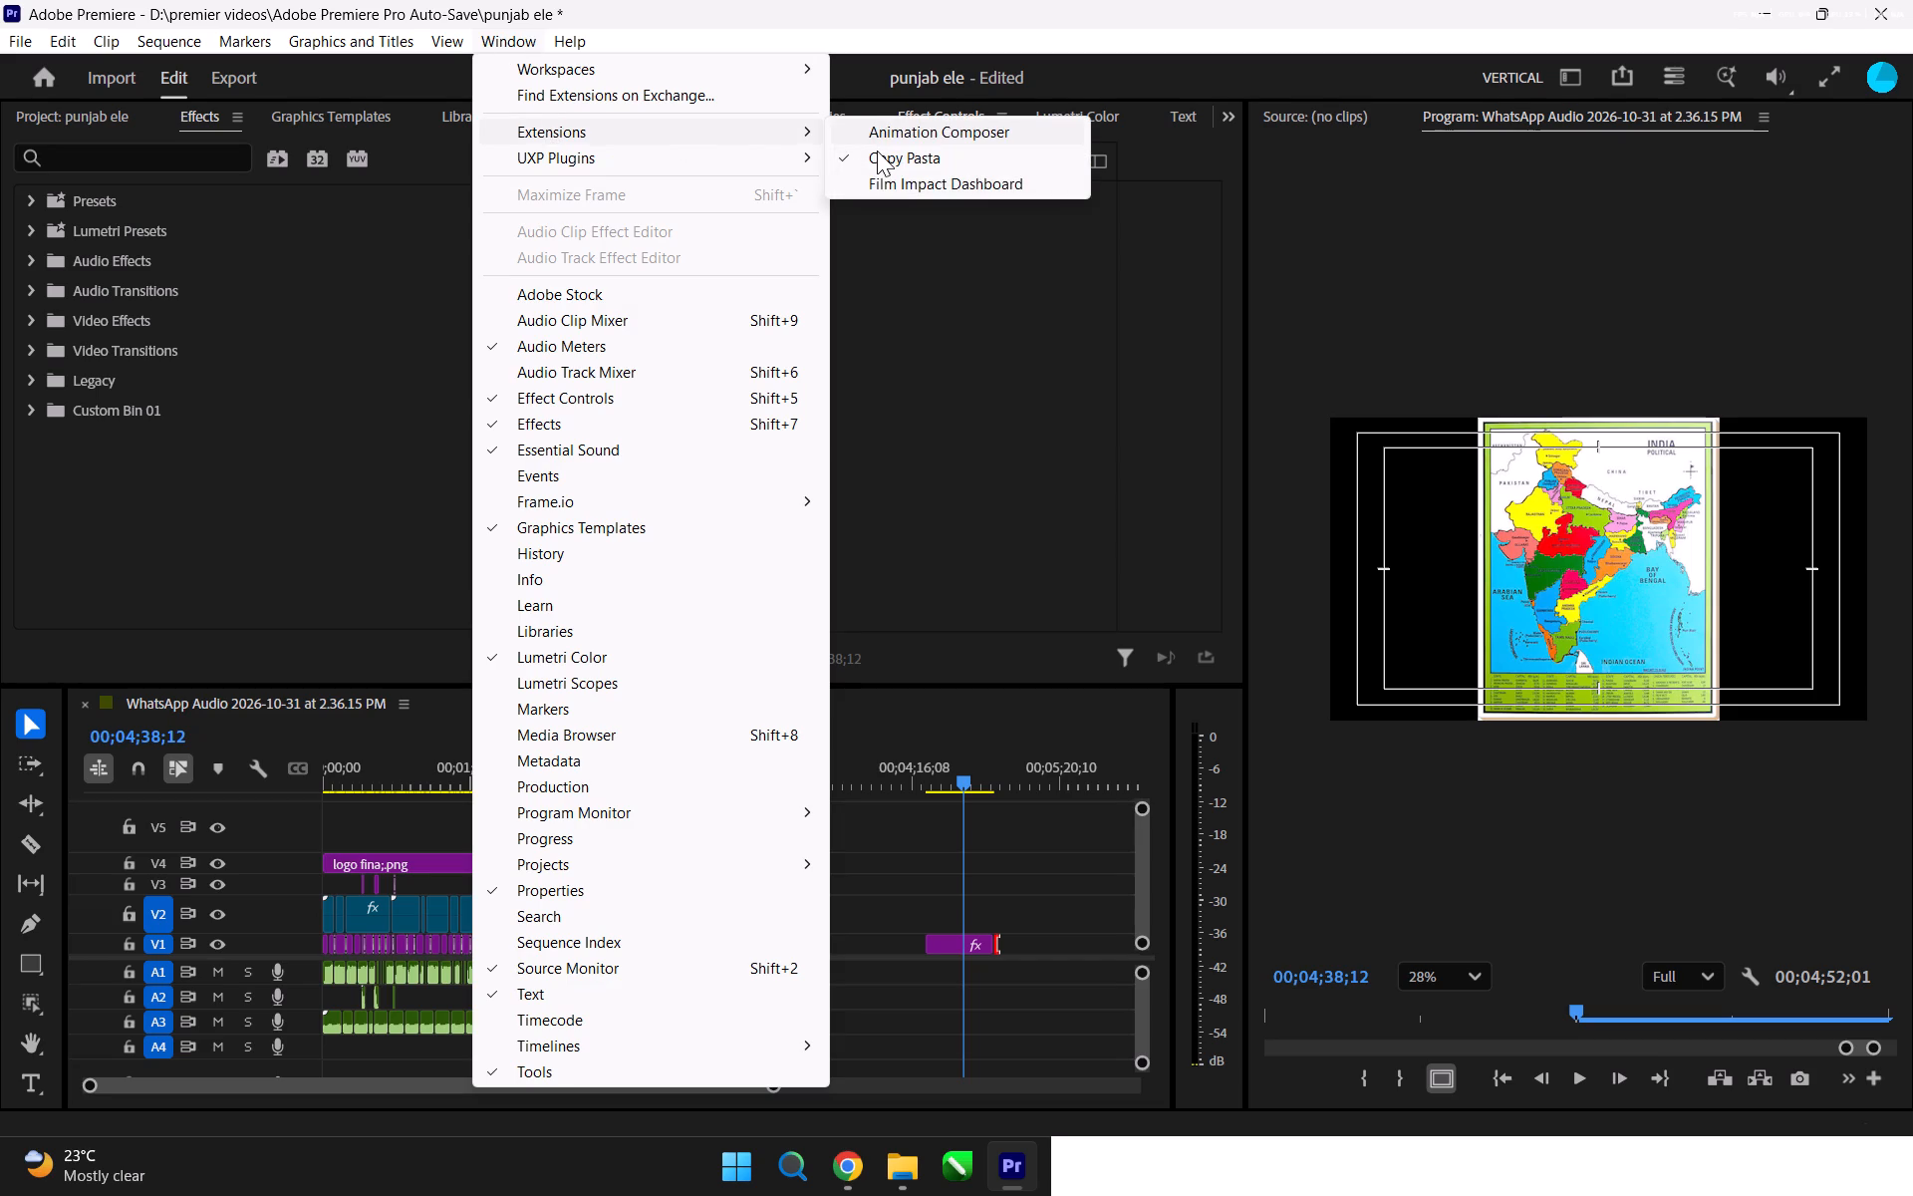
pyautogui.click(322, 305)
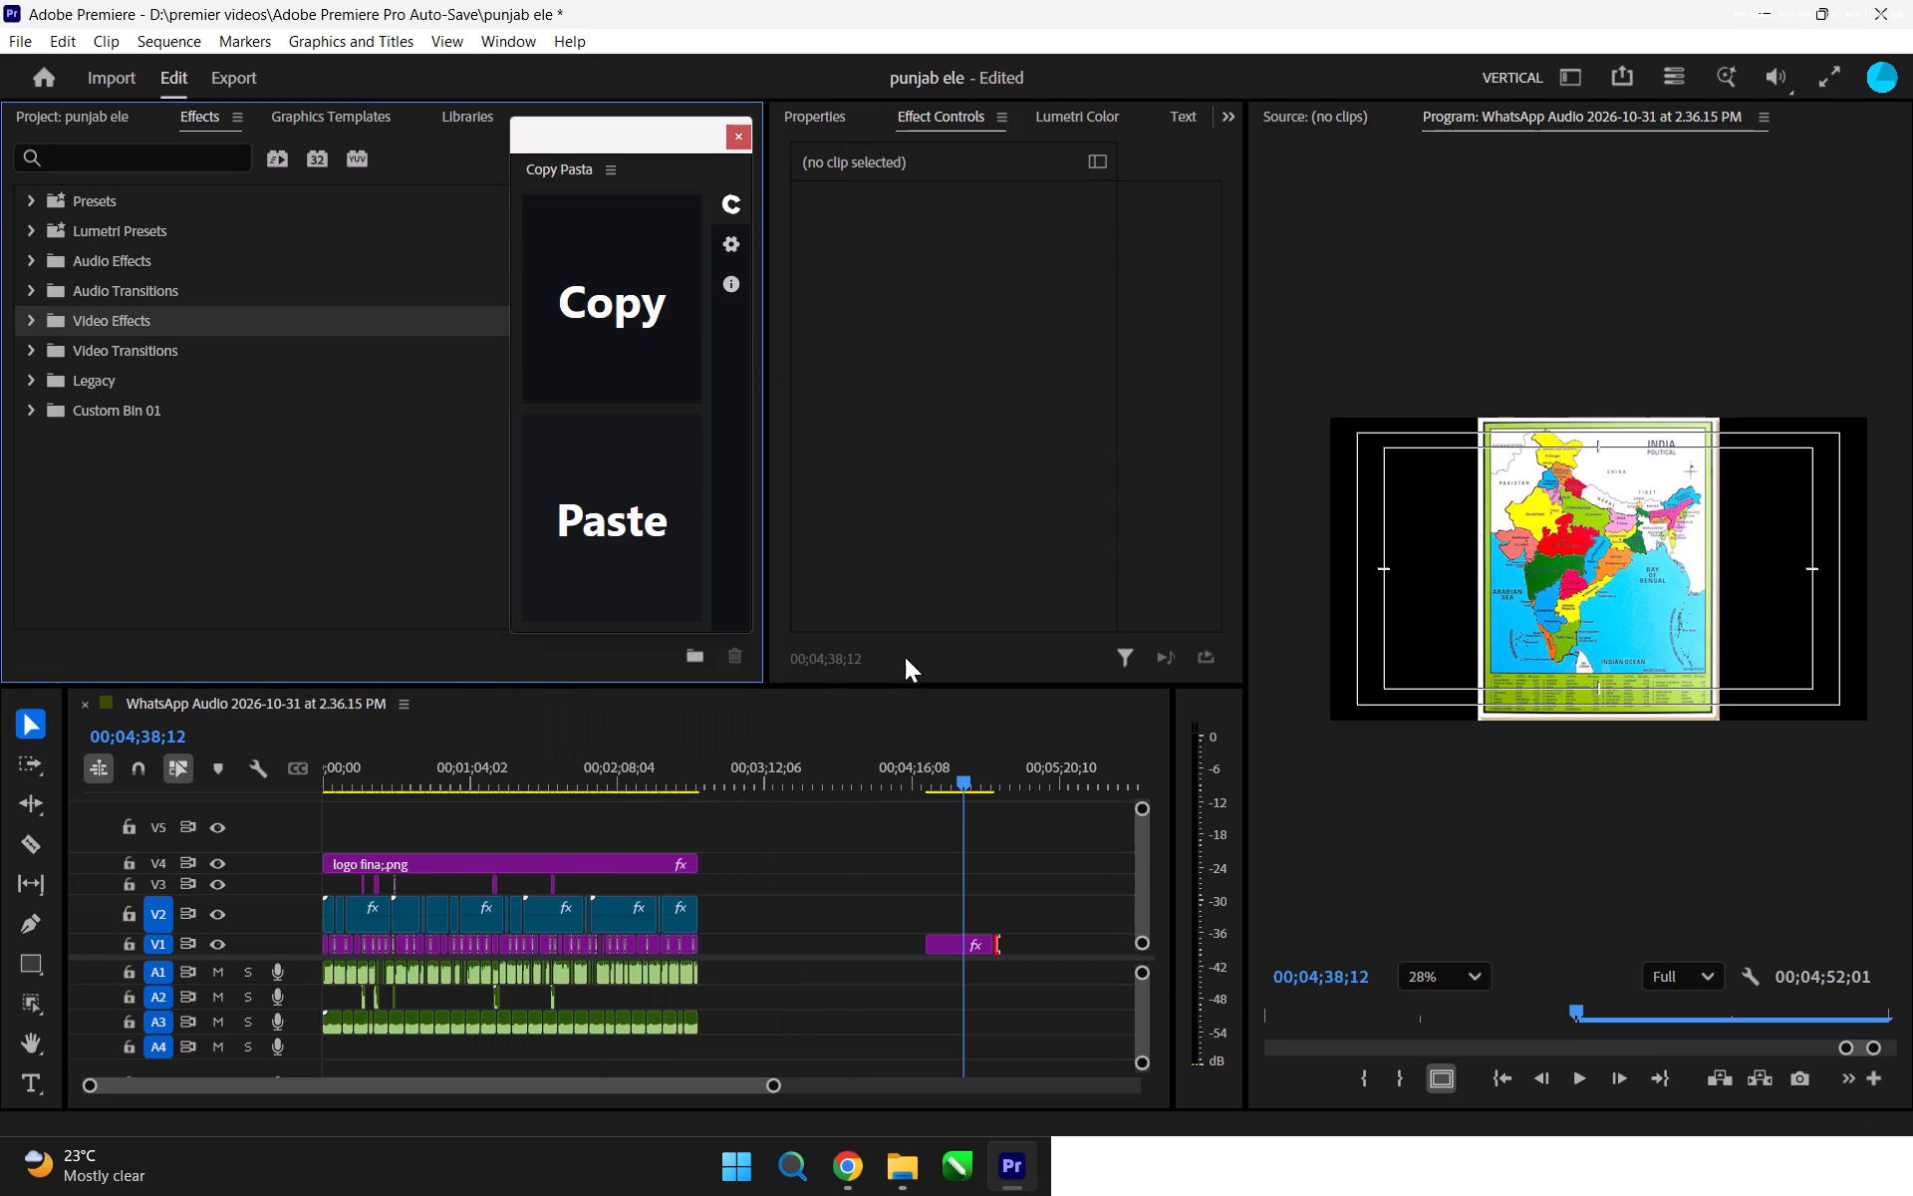
# Deselect the India map clip's edit point, scrub to about 00;04;30;25 and save the punjab ele project.
pyautogui.click(892, 909)
pyautogui.moveTo(932, 768); pyautogui.dragTo(949, 782)
pyautogui.hotkey('ctrl', 's')
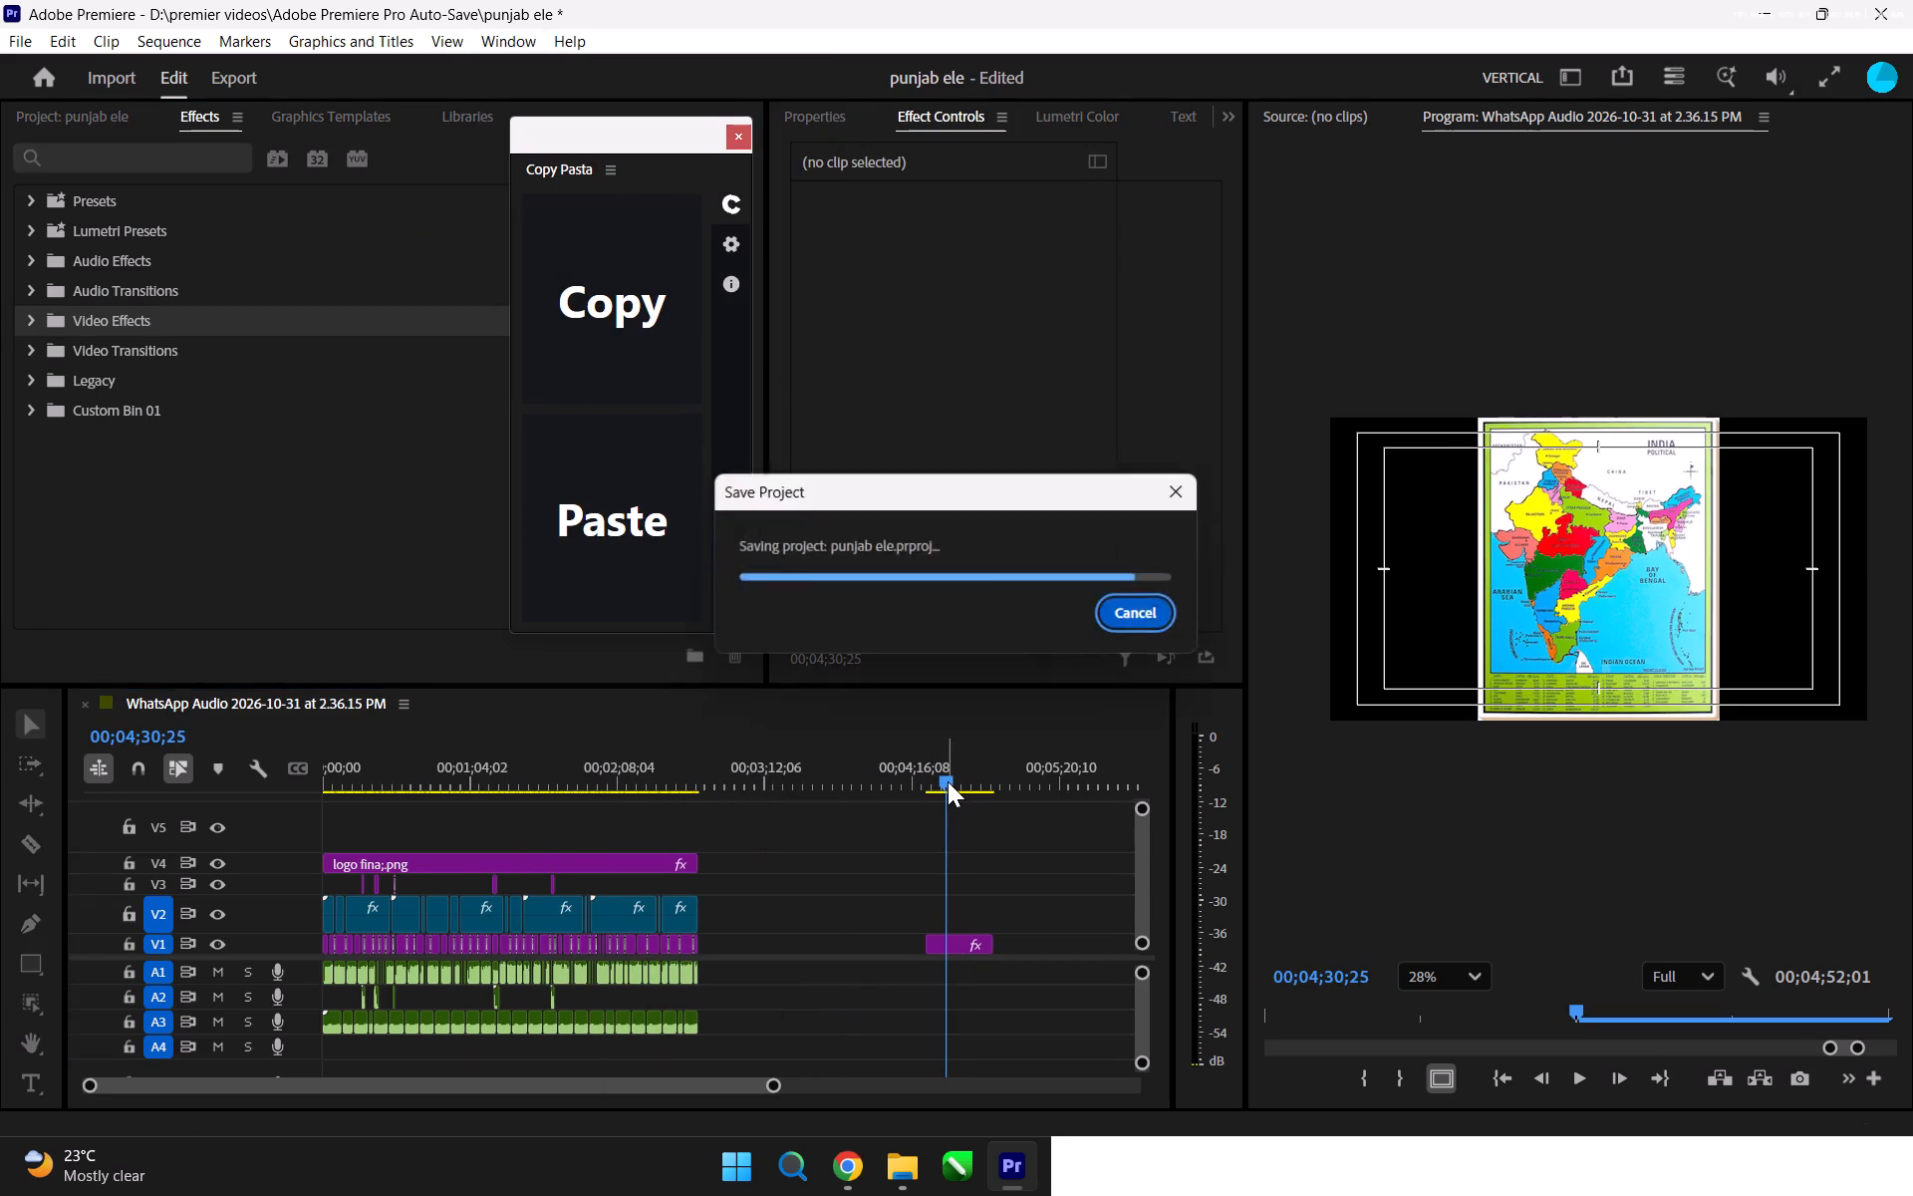
# Return the playhead to the start of the sequence and play it back briefly.
pyautogui.moveTo(934, 781); pyautogui.dragTo(52, 805)
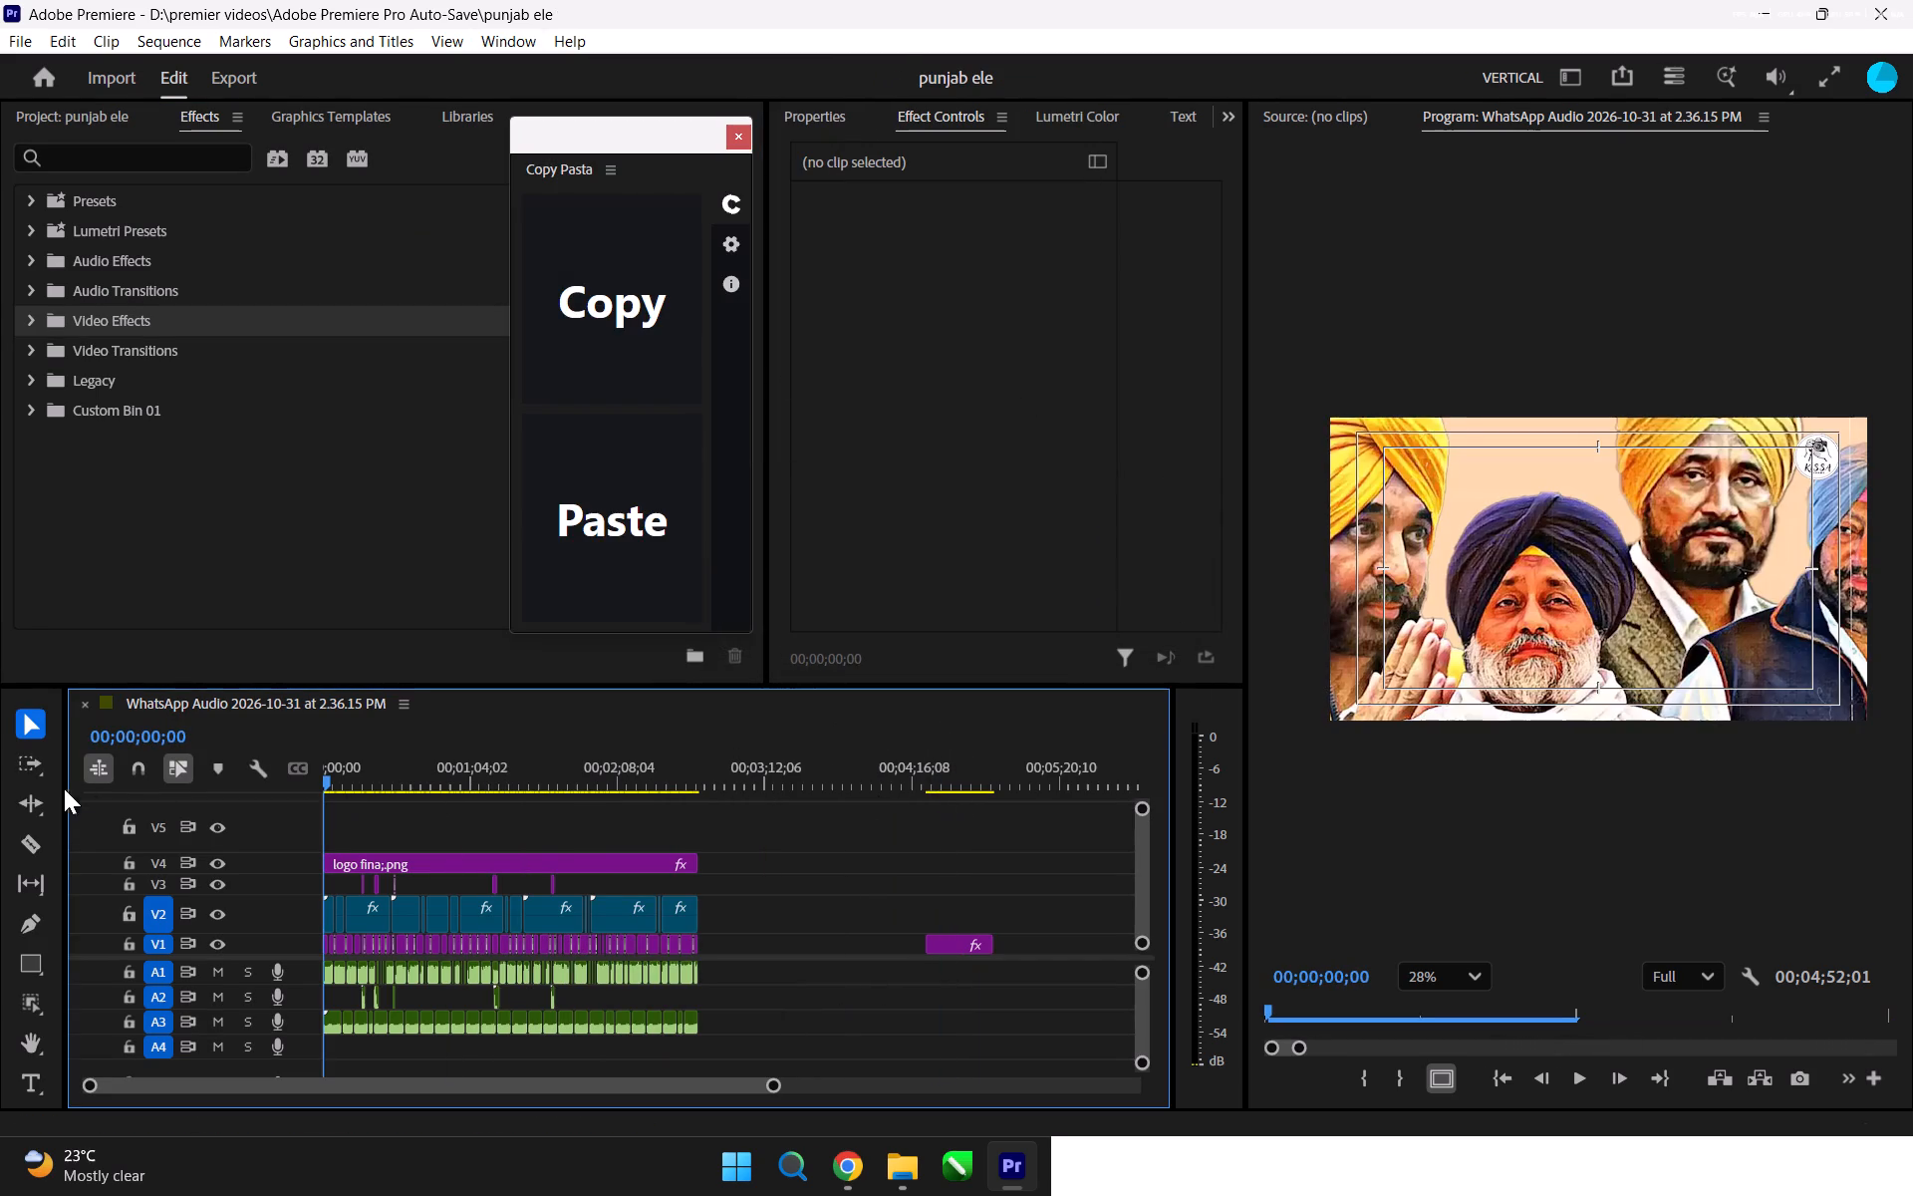
pyautogui.press('space')
pyautogui.press('space')
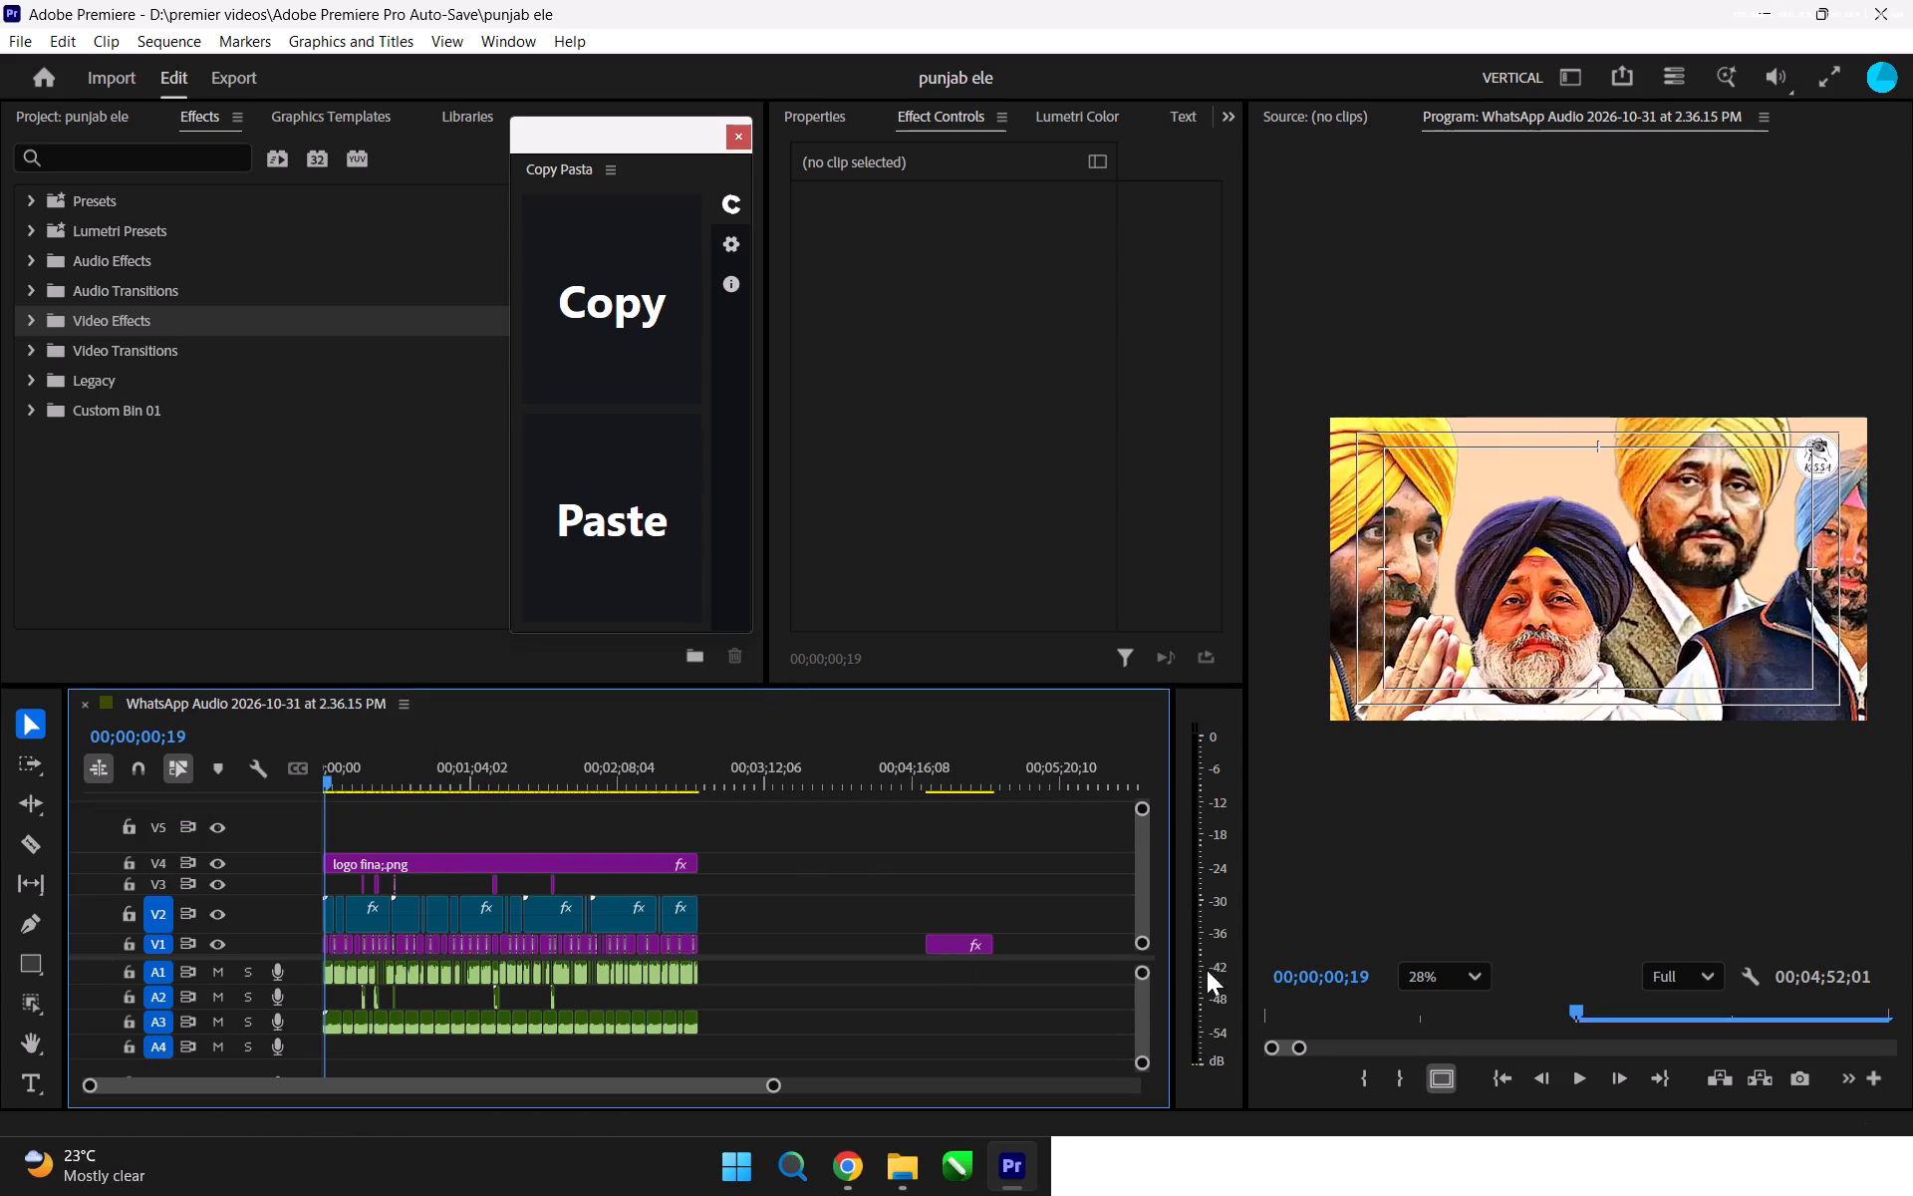
# Set the Program Monitor's zoom level to Fit.
pyautogui.moveTo(1420, 968); pyautogui.dragTo(1457, 621)
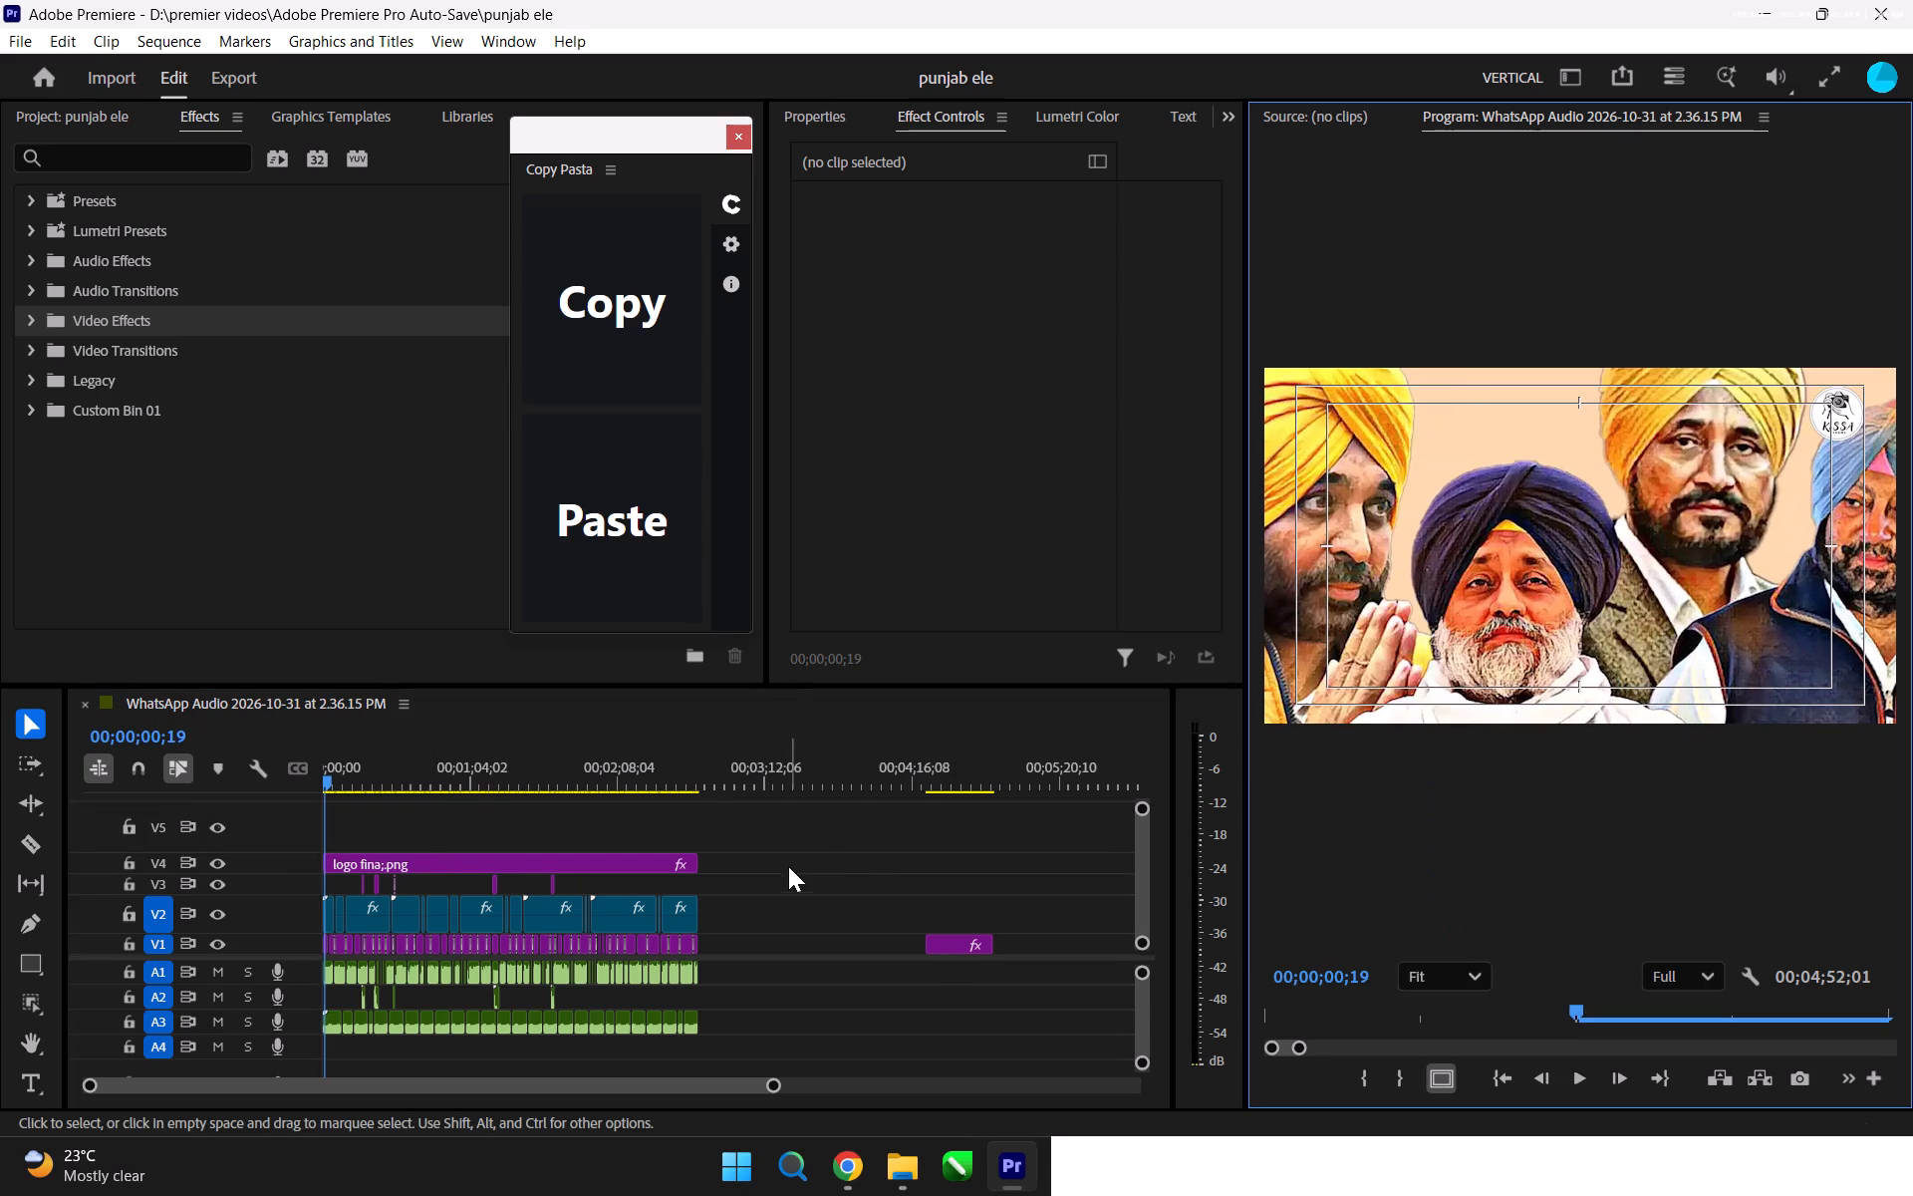
pyautogui.click(813, 852)
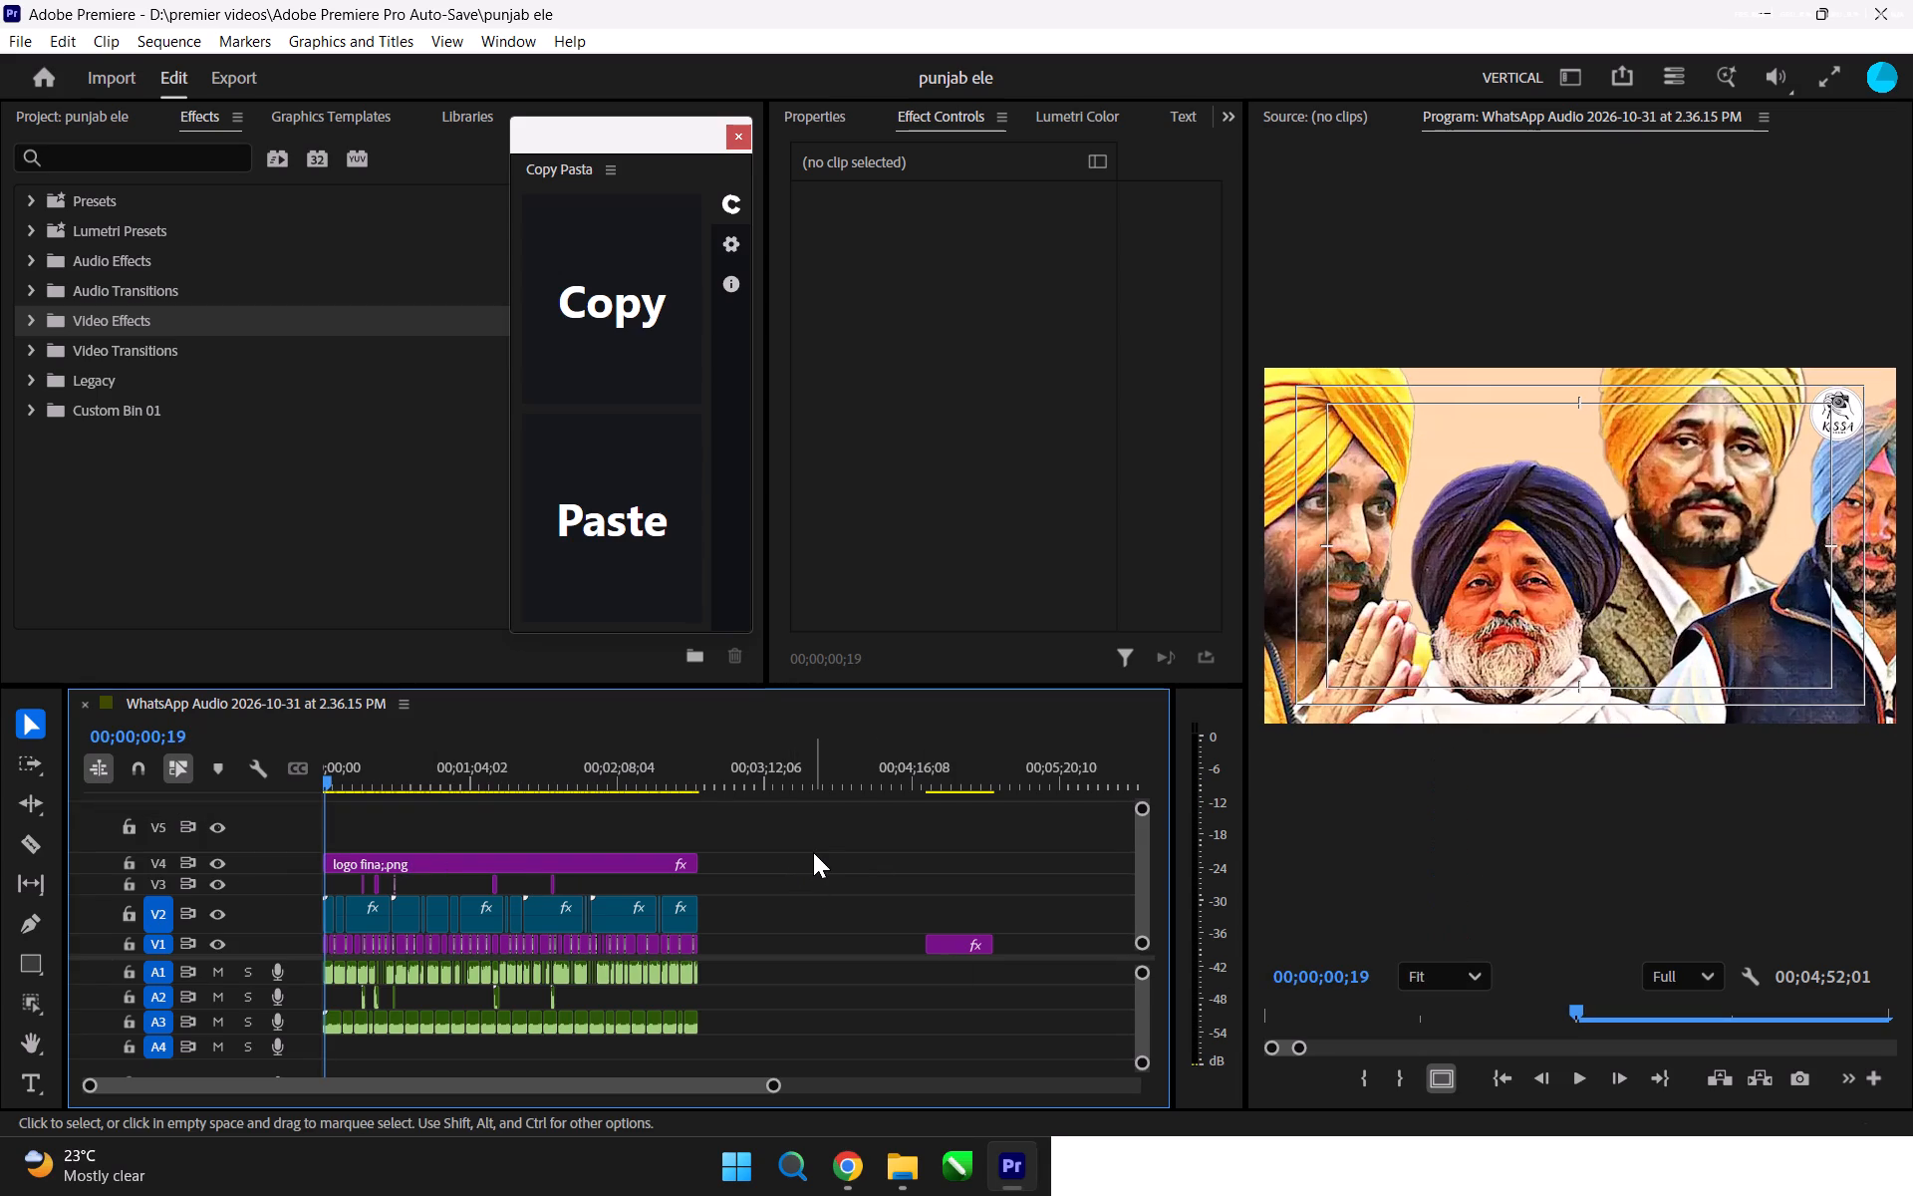
# Play the opening of the sequence up to about 00;00;04;28.
pyautogui.press('space')
pyautogui.press('space')
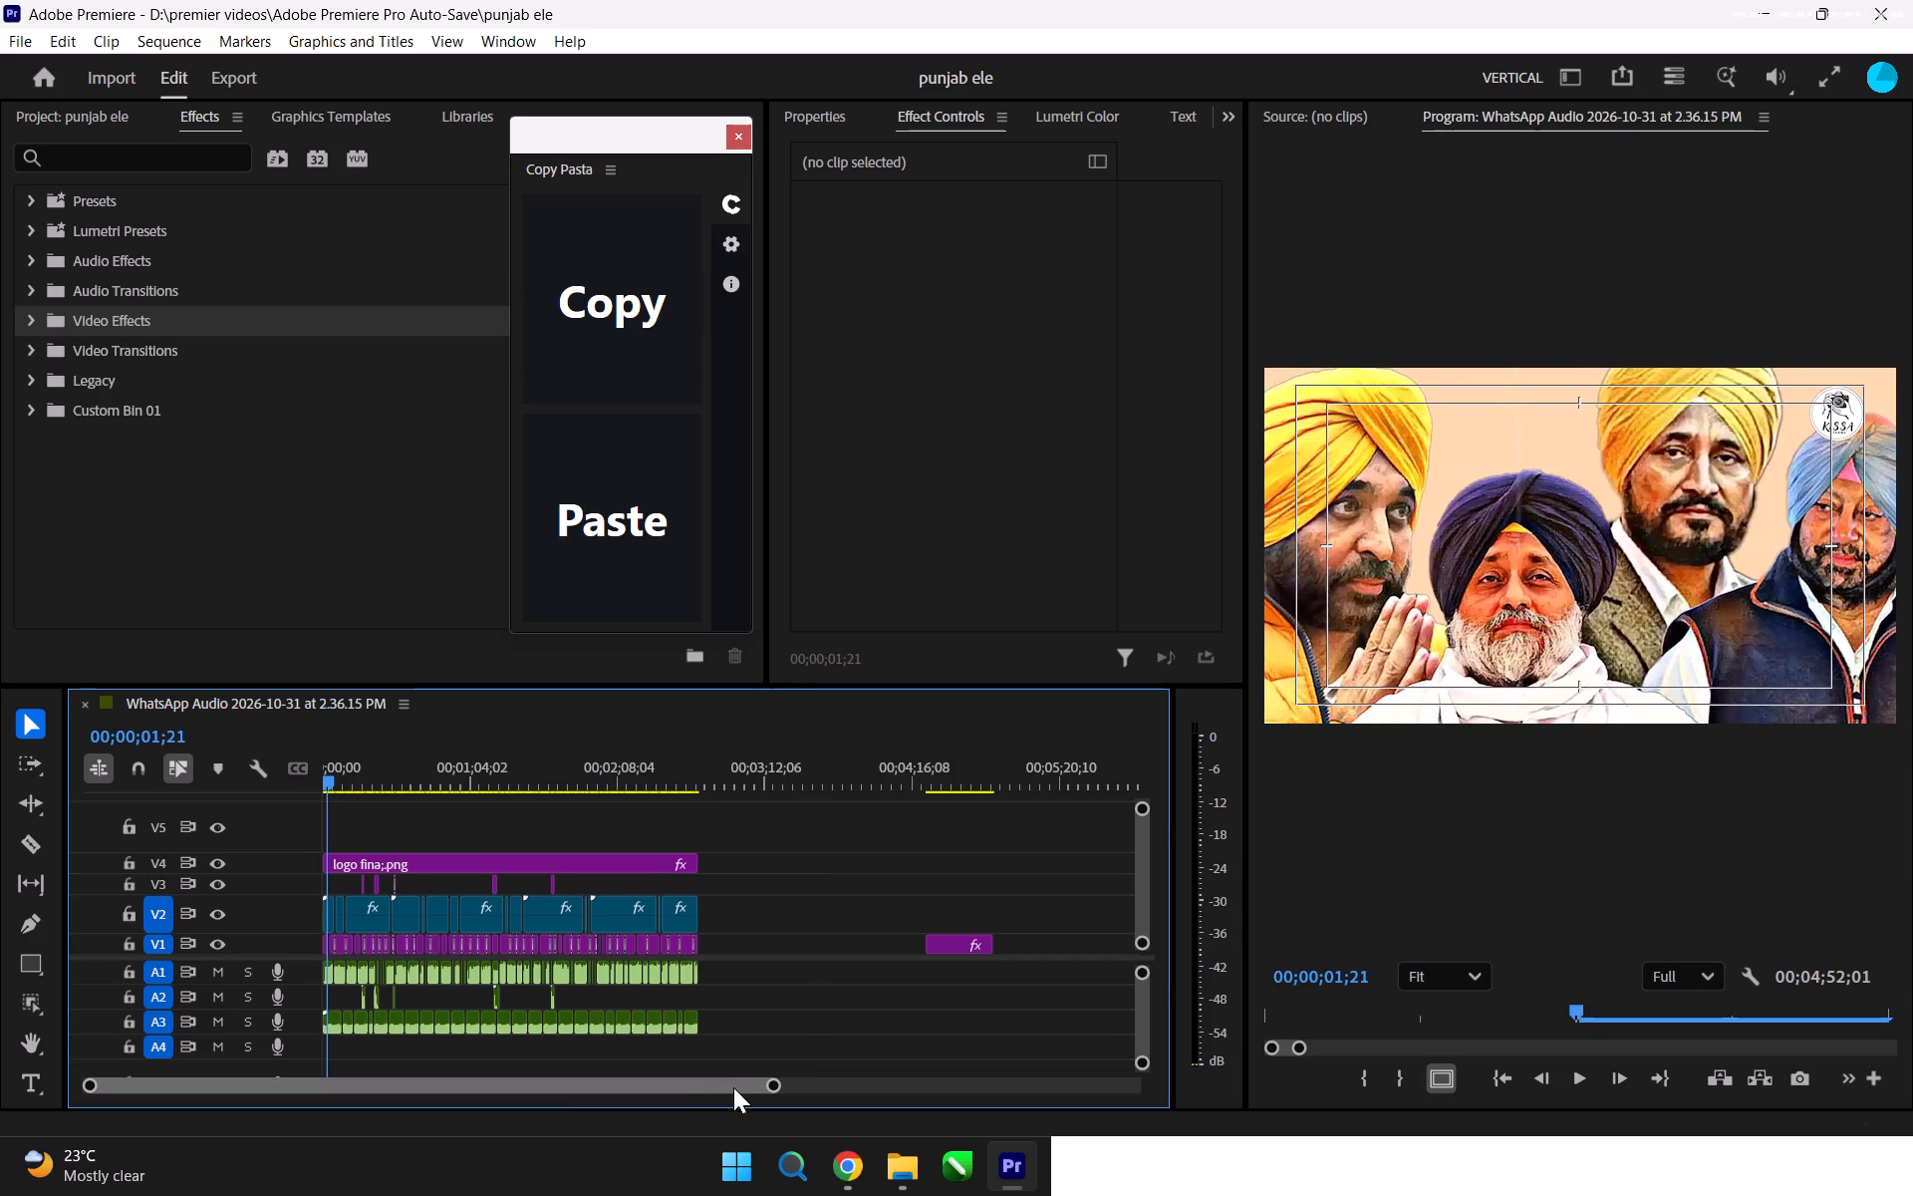
pyautogui.moveTo(768, 1088); pyautogui.dragTo(301, 1098)
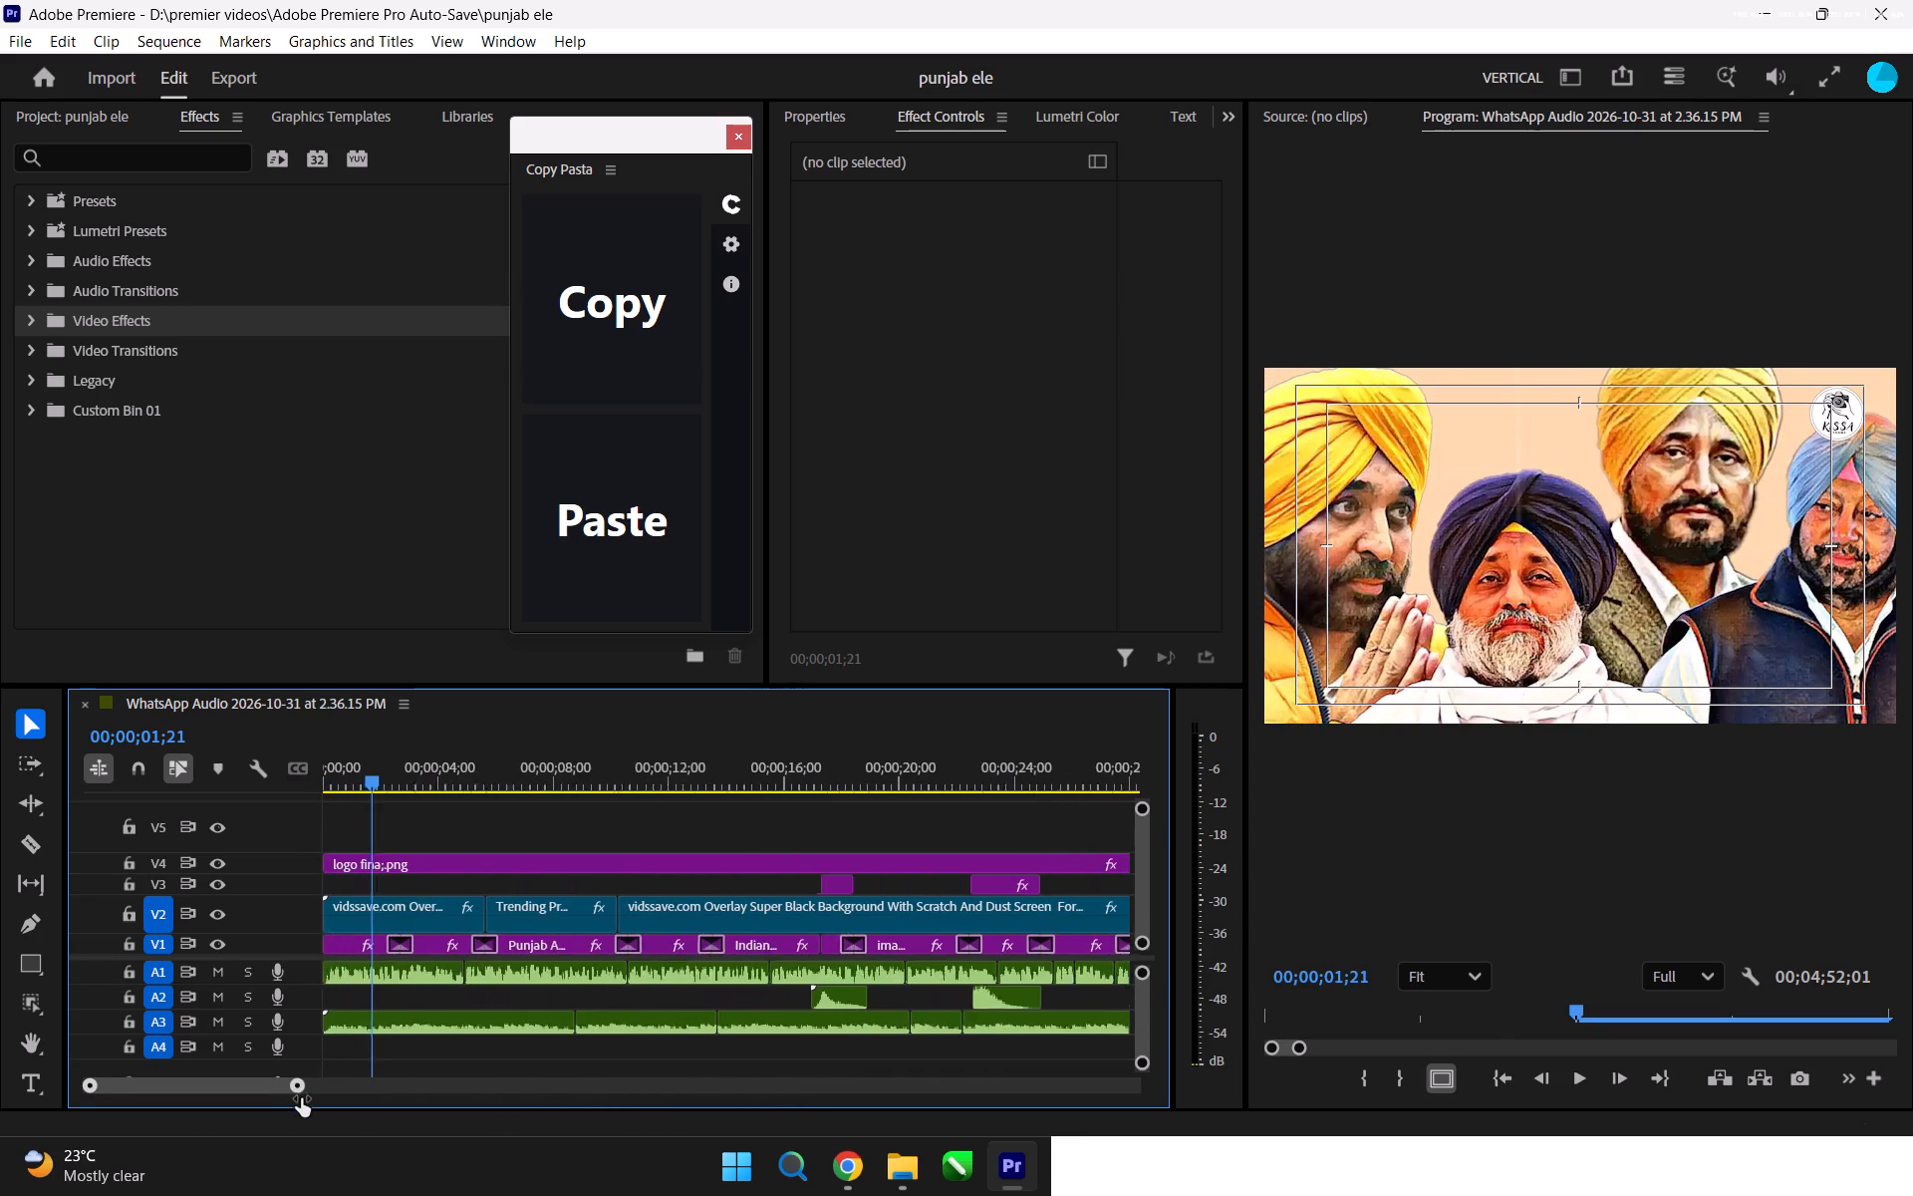
pyautogui.moveTo(301, 1098); pyautogui.dragTo(302, 1098)
pyautogui.press('space')
pyautogui.moveTo(306, 1085); pyautogui.dragTo(317, 1088)
pyautogui.press('space')
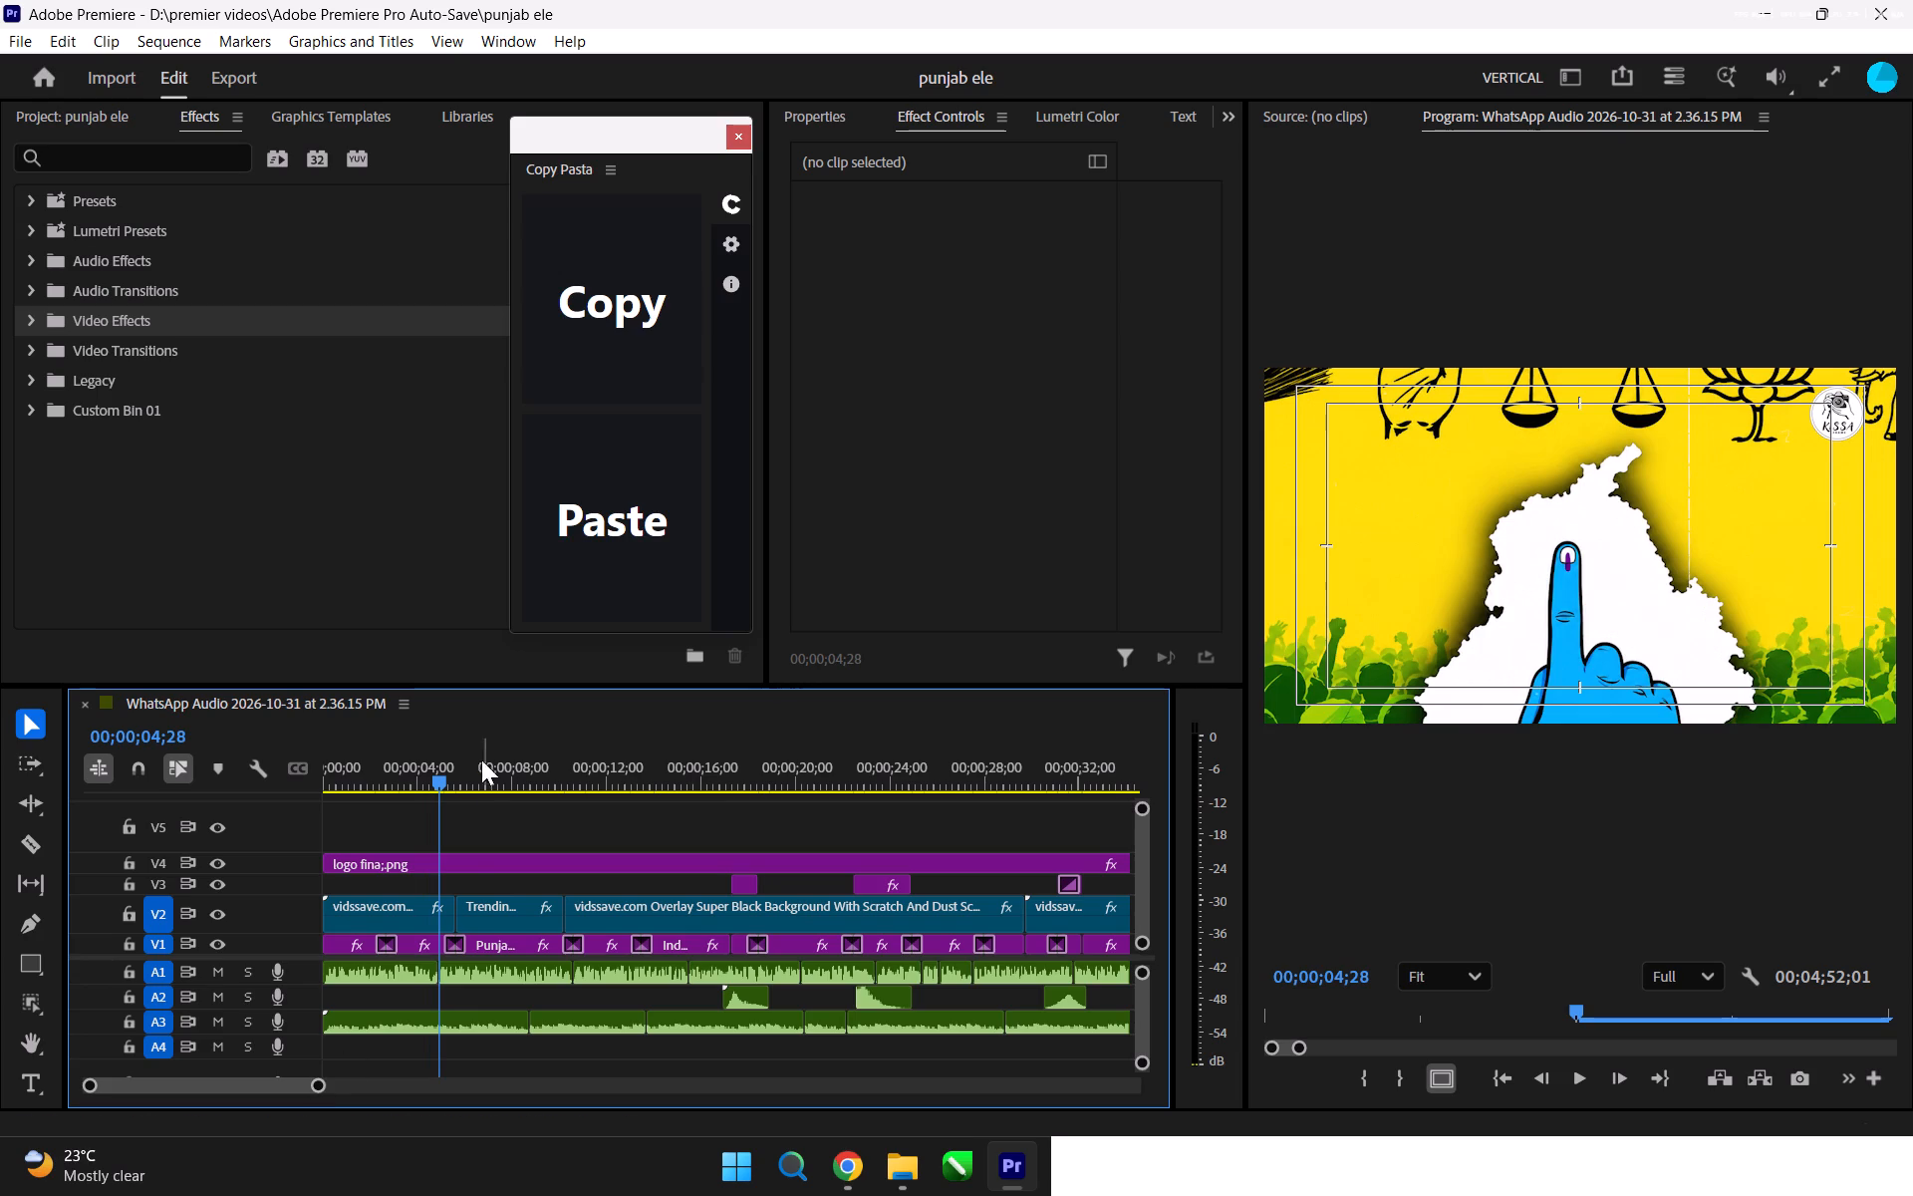
# Return the playhead to the start of the sequence and replay the first few seconds.
pyautogui.moveTo(436, 773); pyautogui.dragTo(273, 801)
pyautogui.click(270, 803)
pyautogui.click(437, 816)
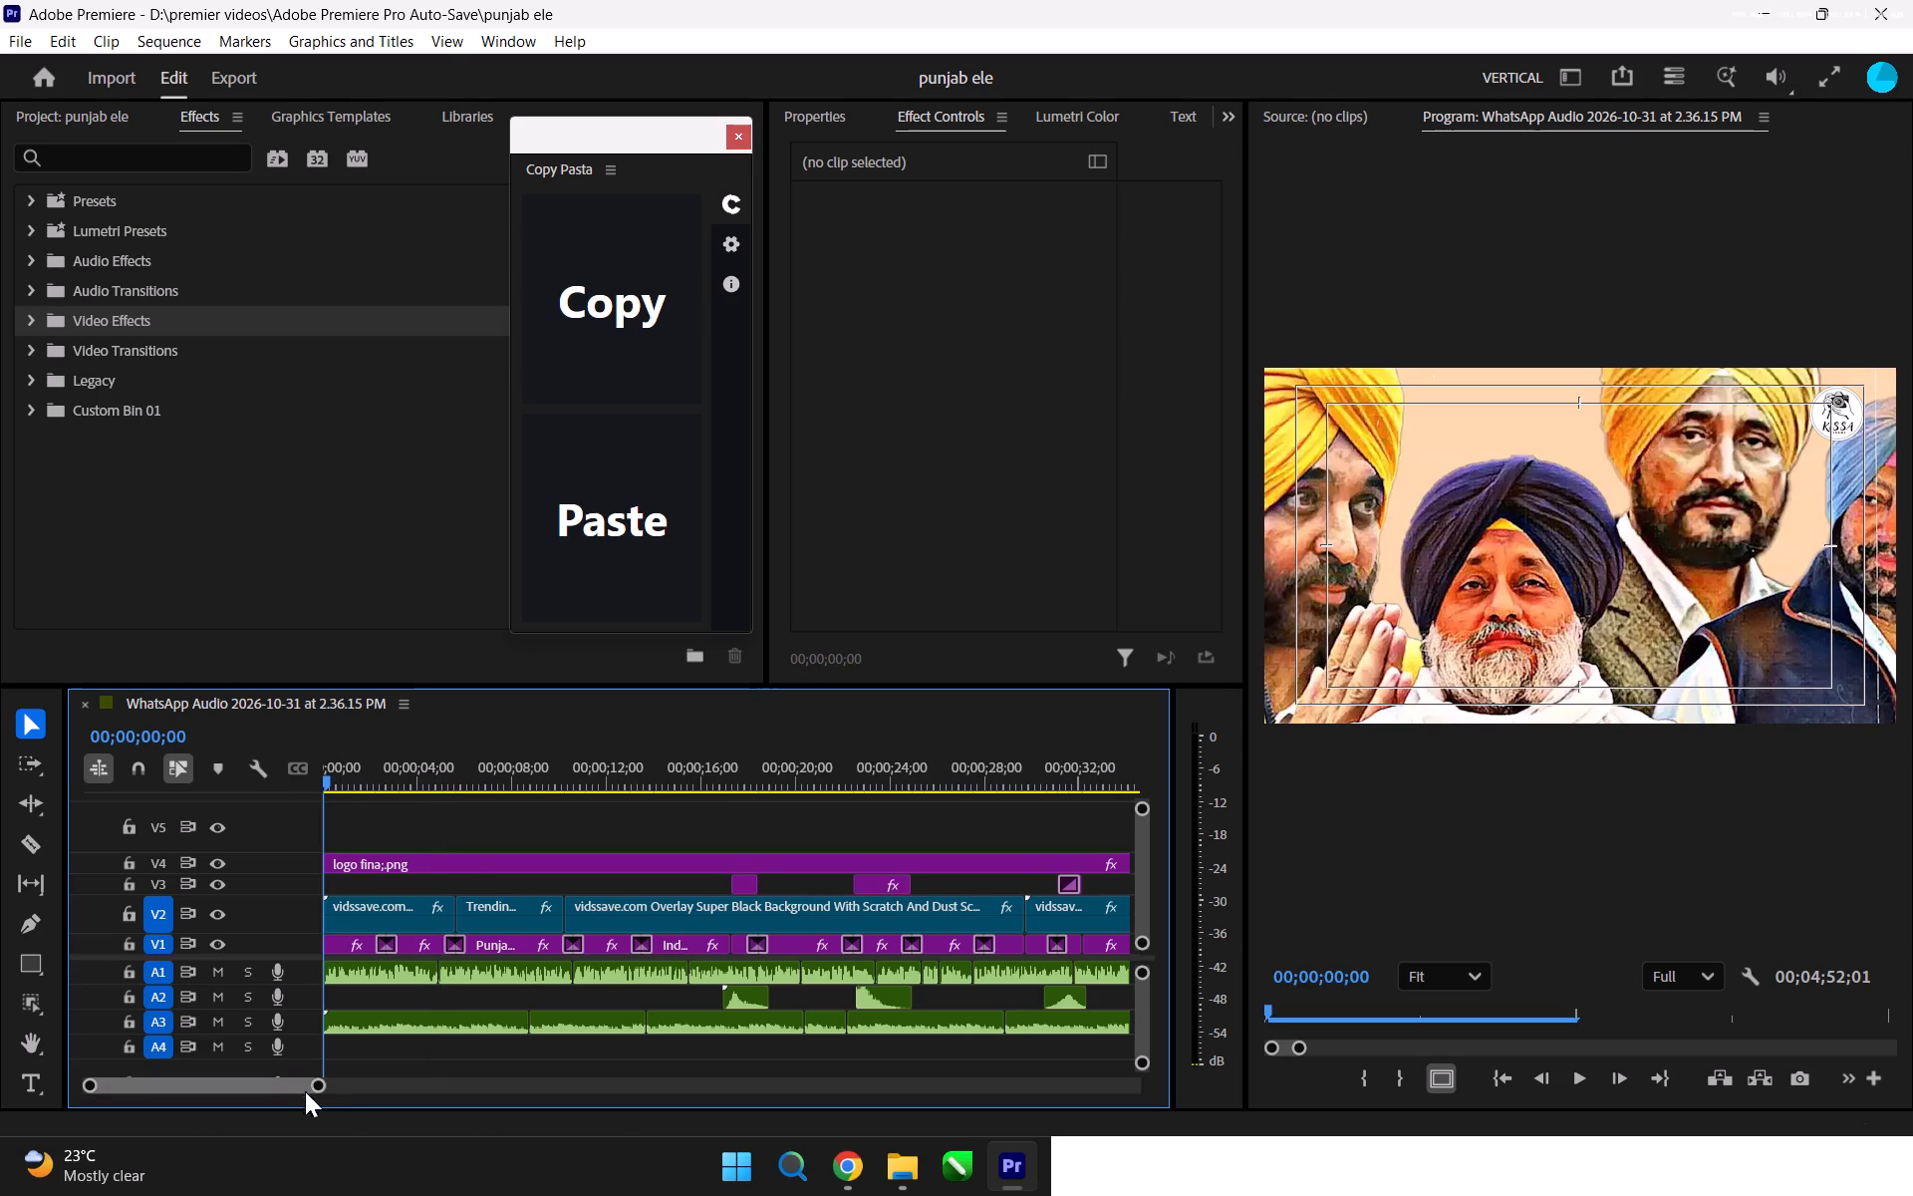
pyautogui.moveTo(311, 1091); pyautogui.dragTo(634, 1069)
pyautogui.press('space')
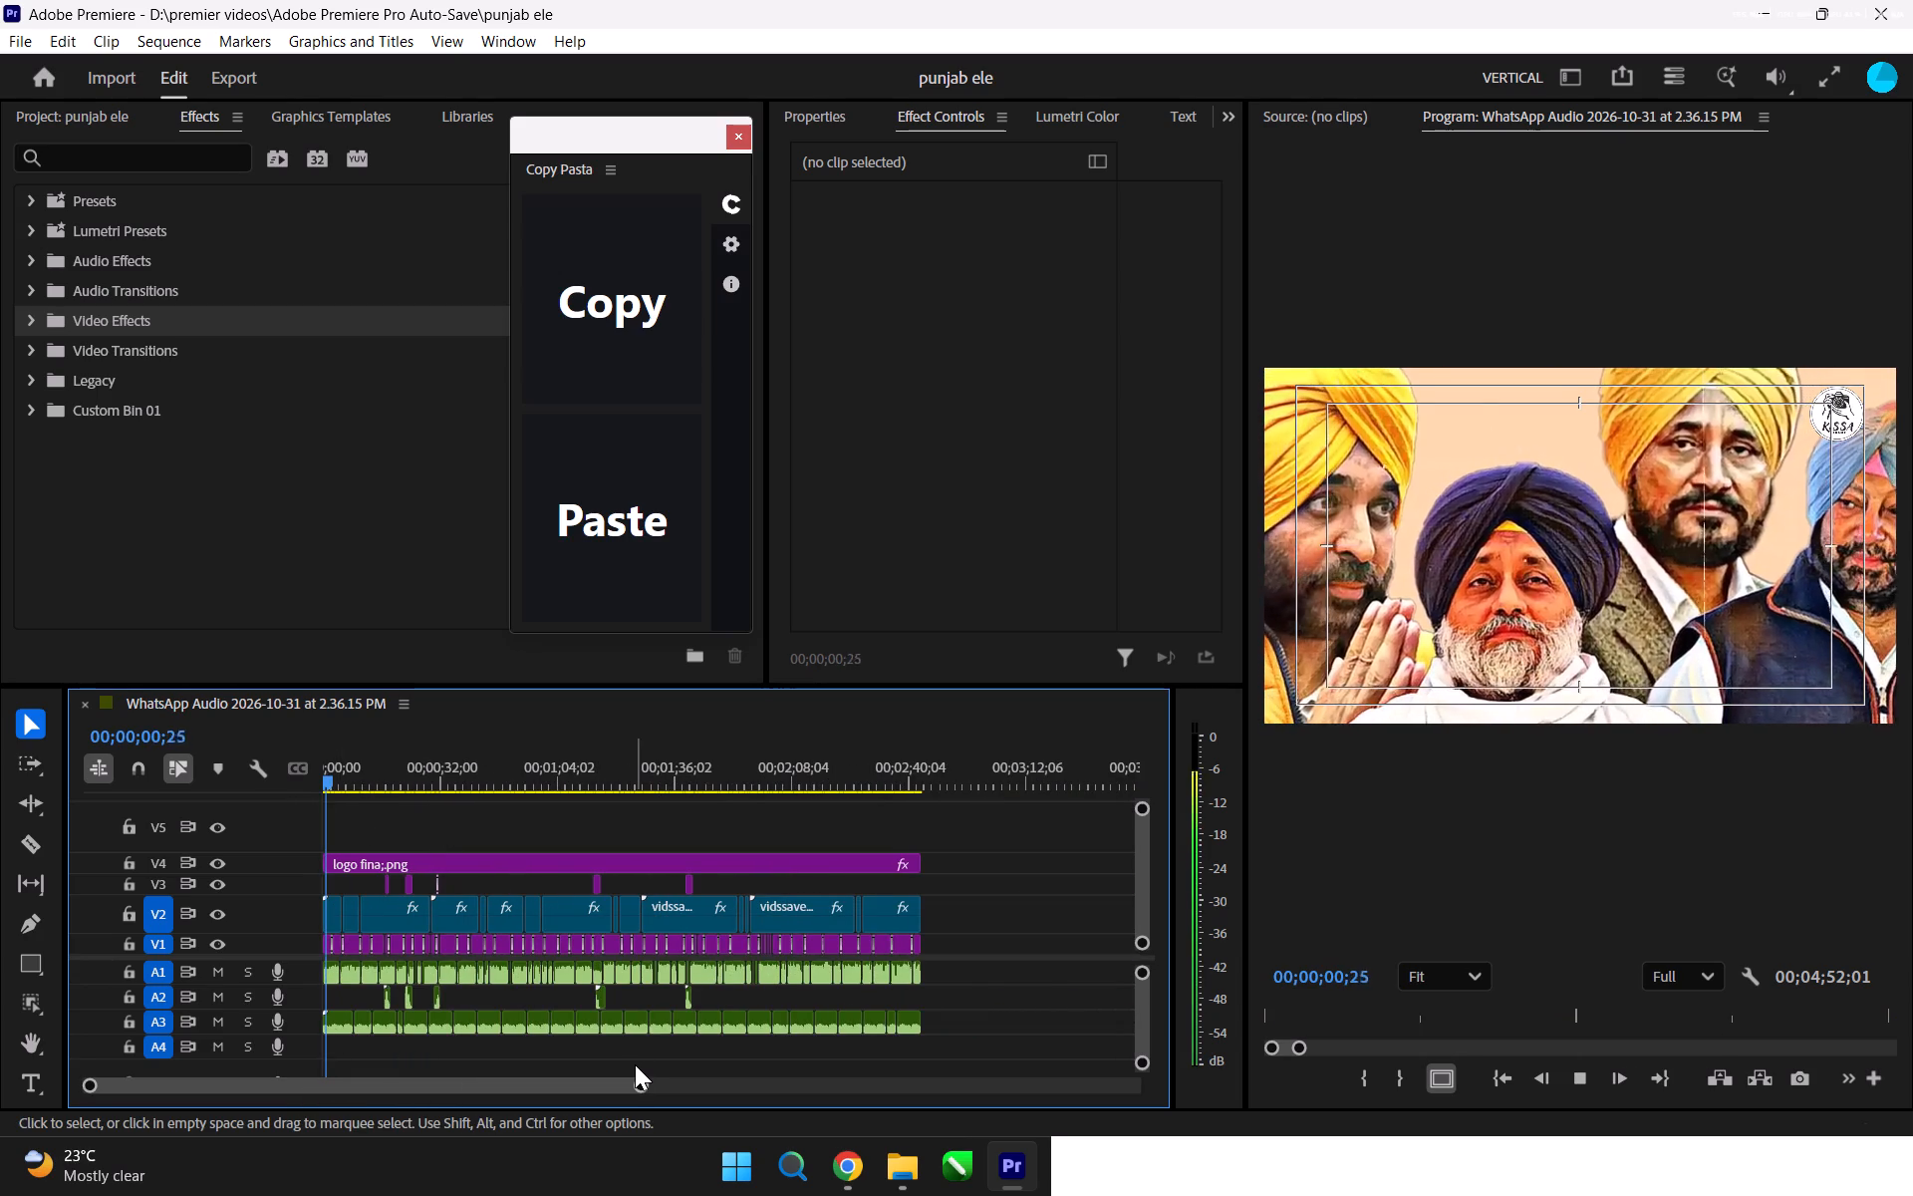
pyautogui.press('space')
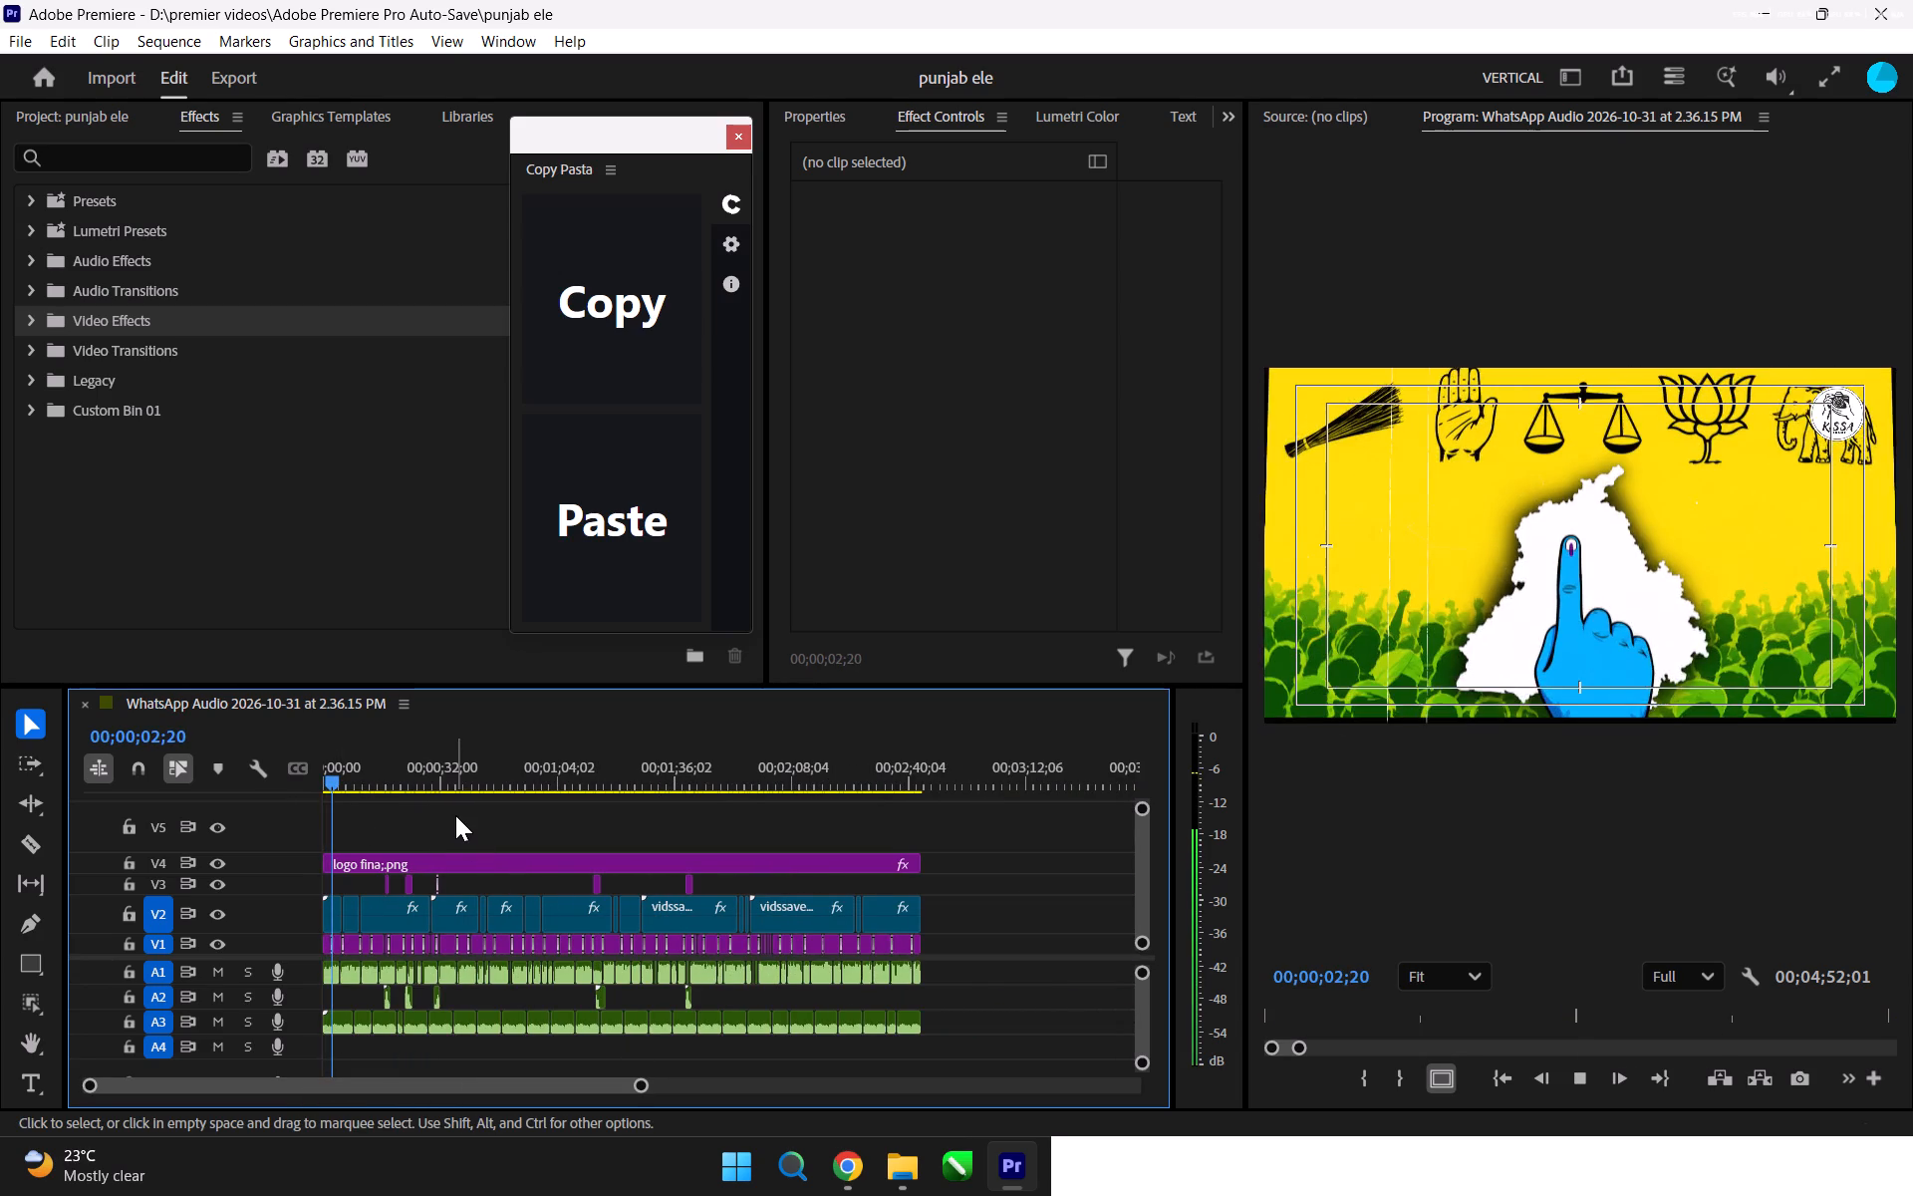
pyautogui.press('space')
pyautogui.press('space')
# Move the playhead back to just before the first cut on track V1 and play through its transition.
pyautogui.moveTo(332, 779); pyautogui.dragTo(328, 786)
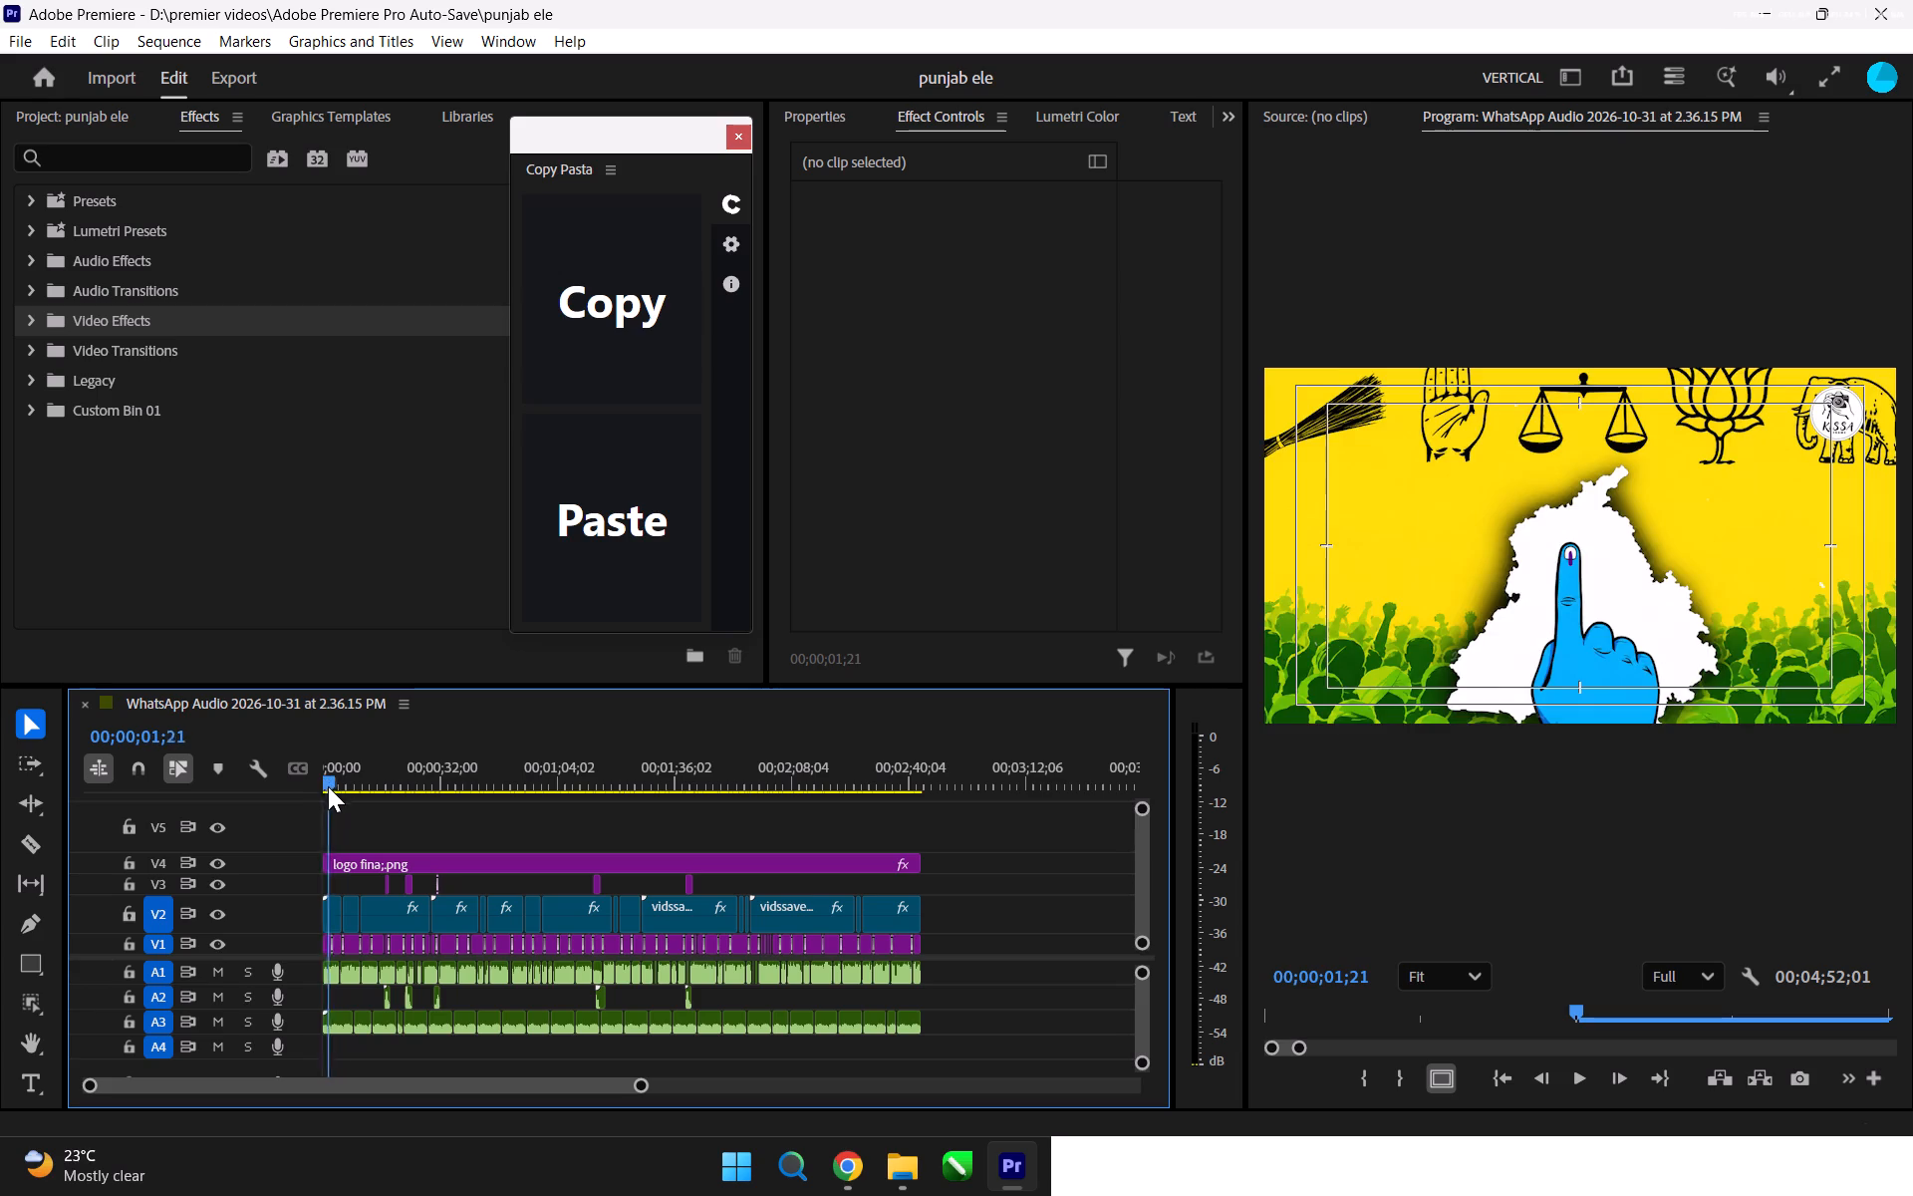
pyautogui.moveTo(328, 786); pyautogui.dragTo(330, 789)
pyautogui.write('===')
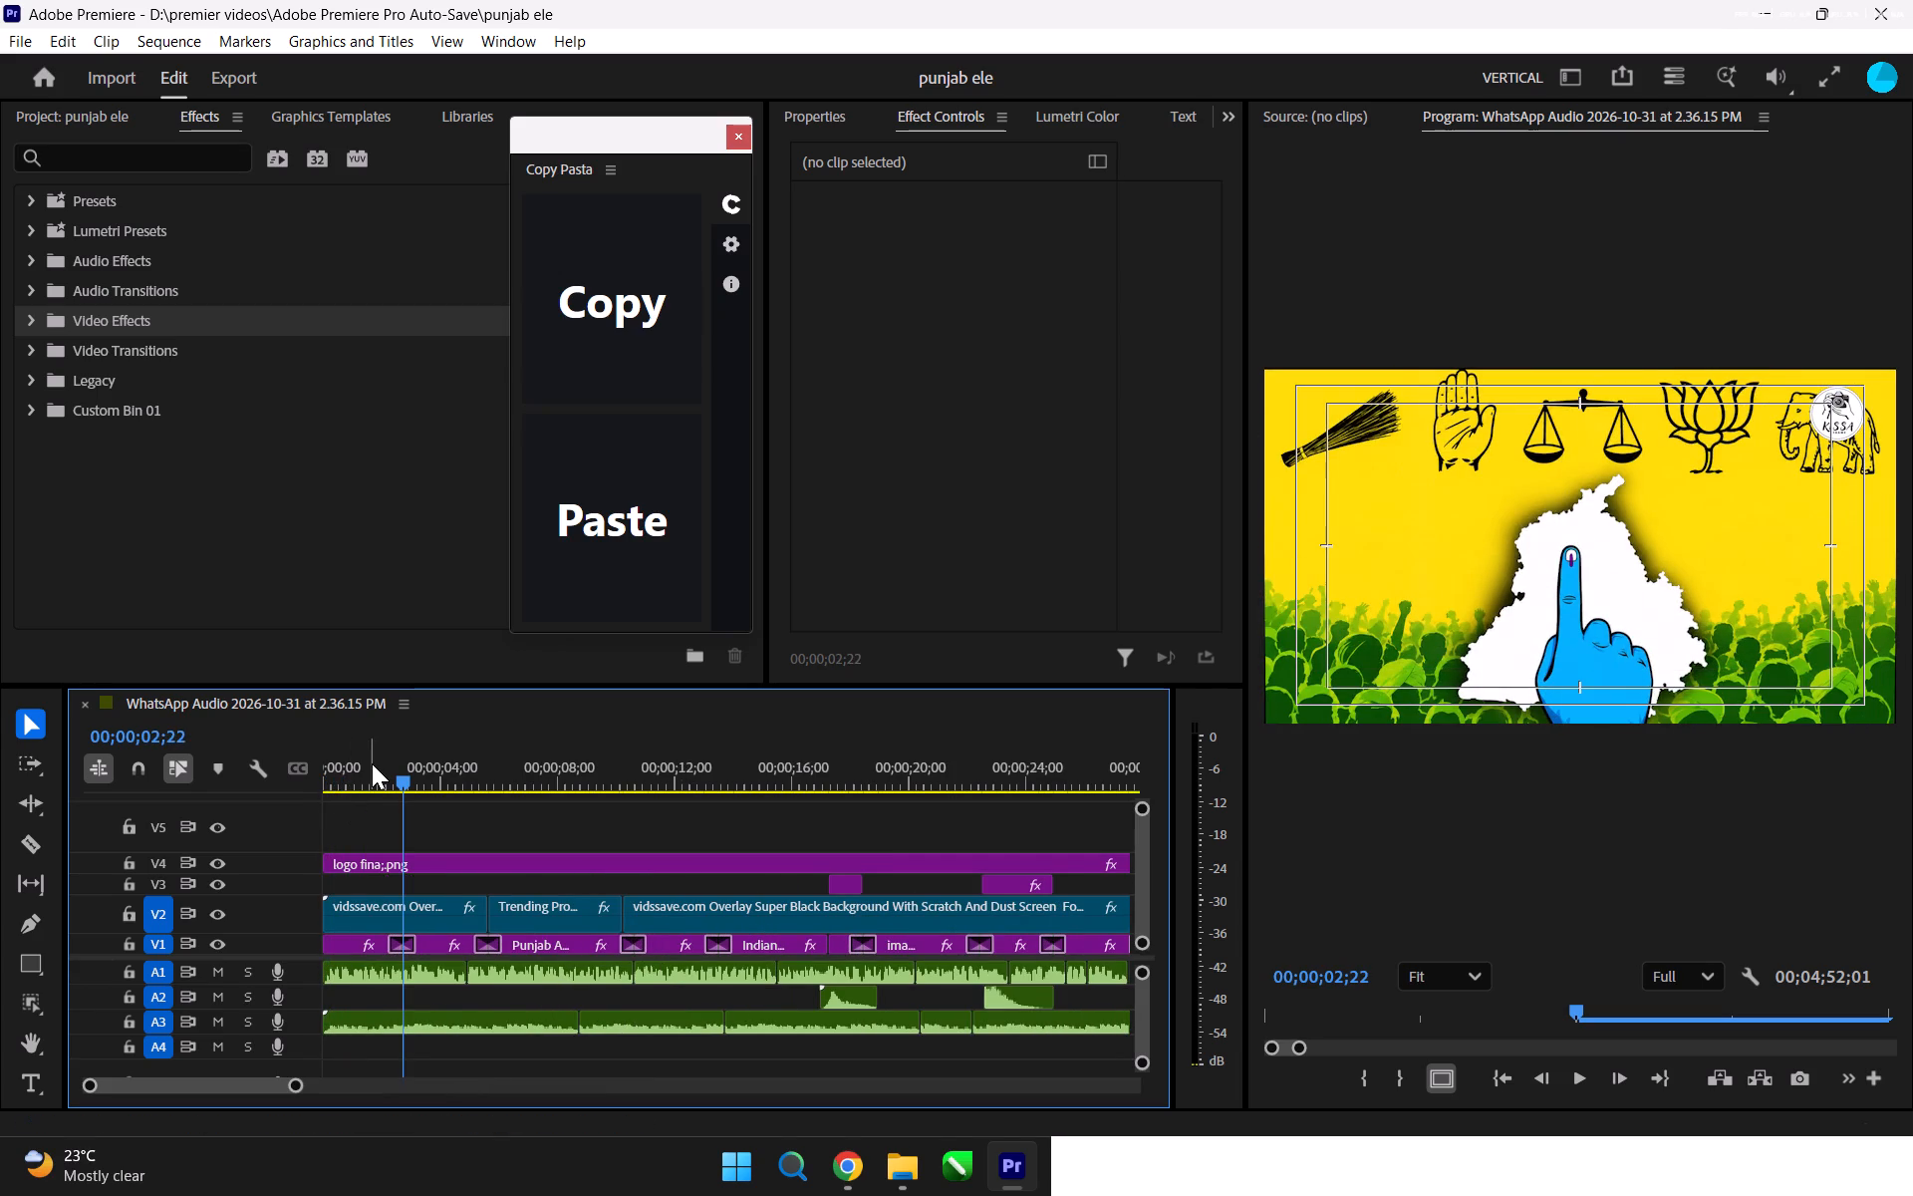
pyautogui.doubleClick(372, 763)
pyautogui.press('space')
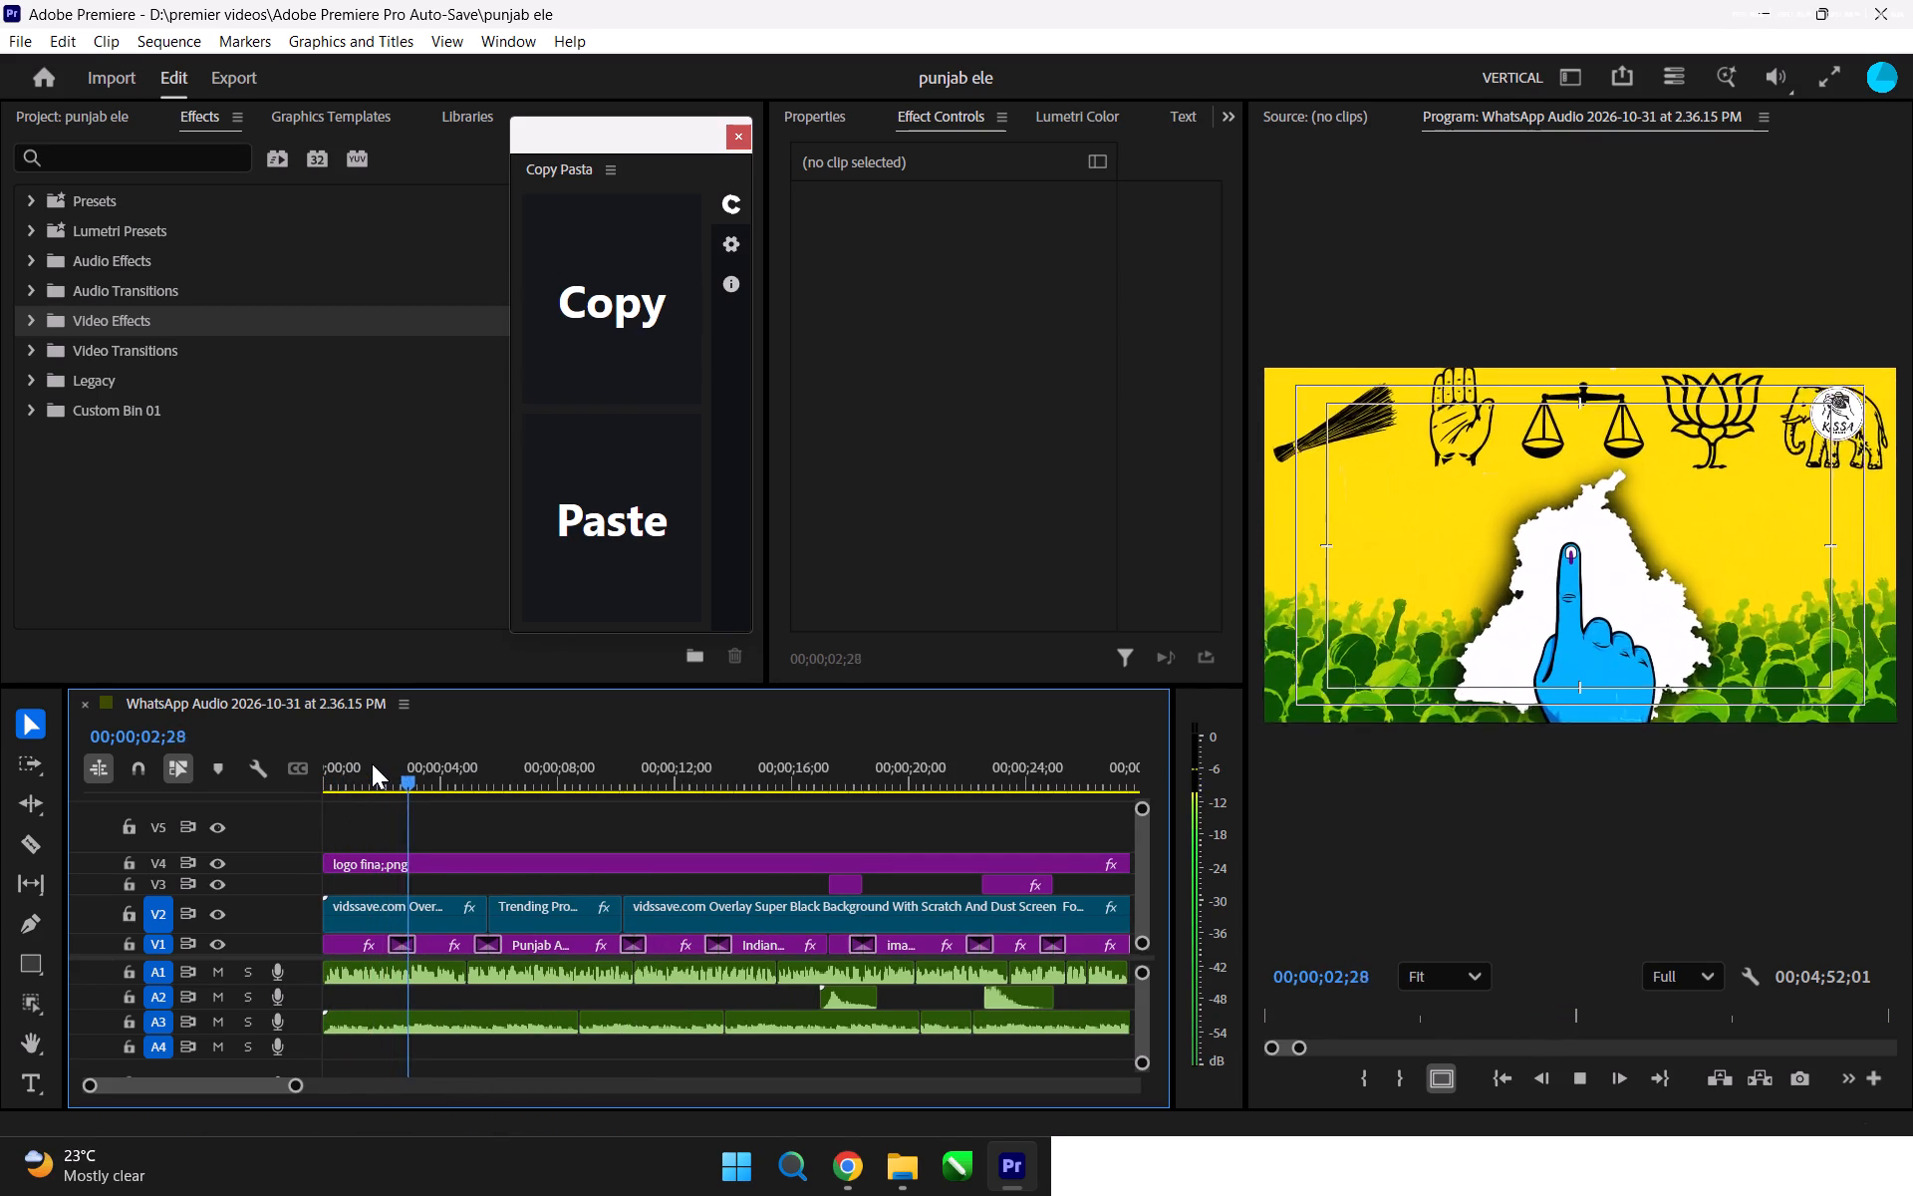
pyautogui.press('space')
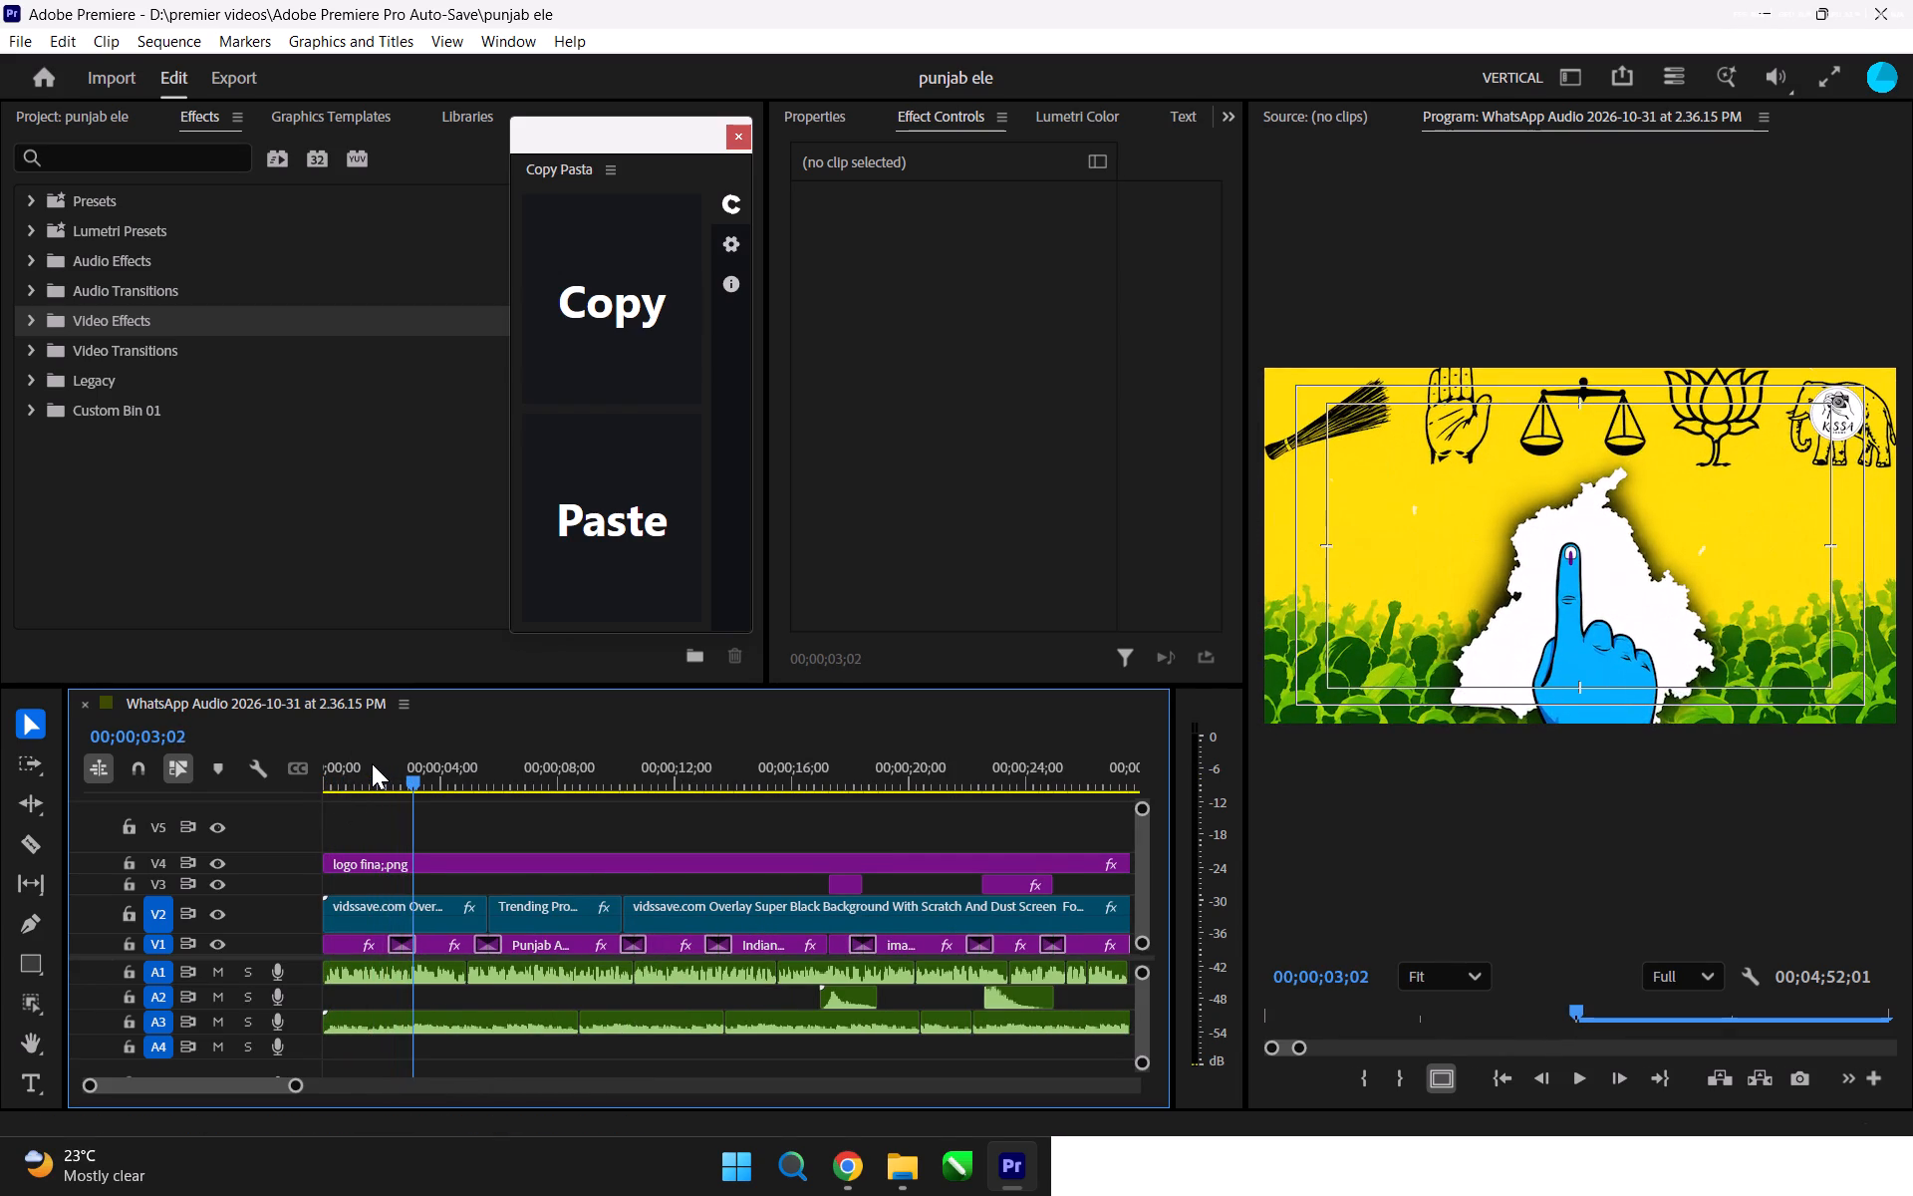
# Delete the Block Motion transition at the first cut on track V1 and save the project.
pyautogui.doubleClick(404, 943)
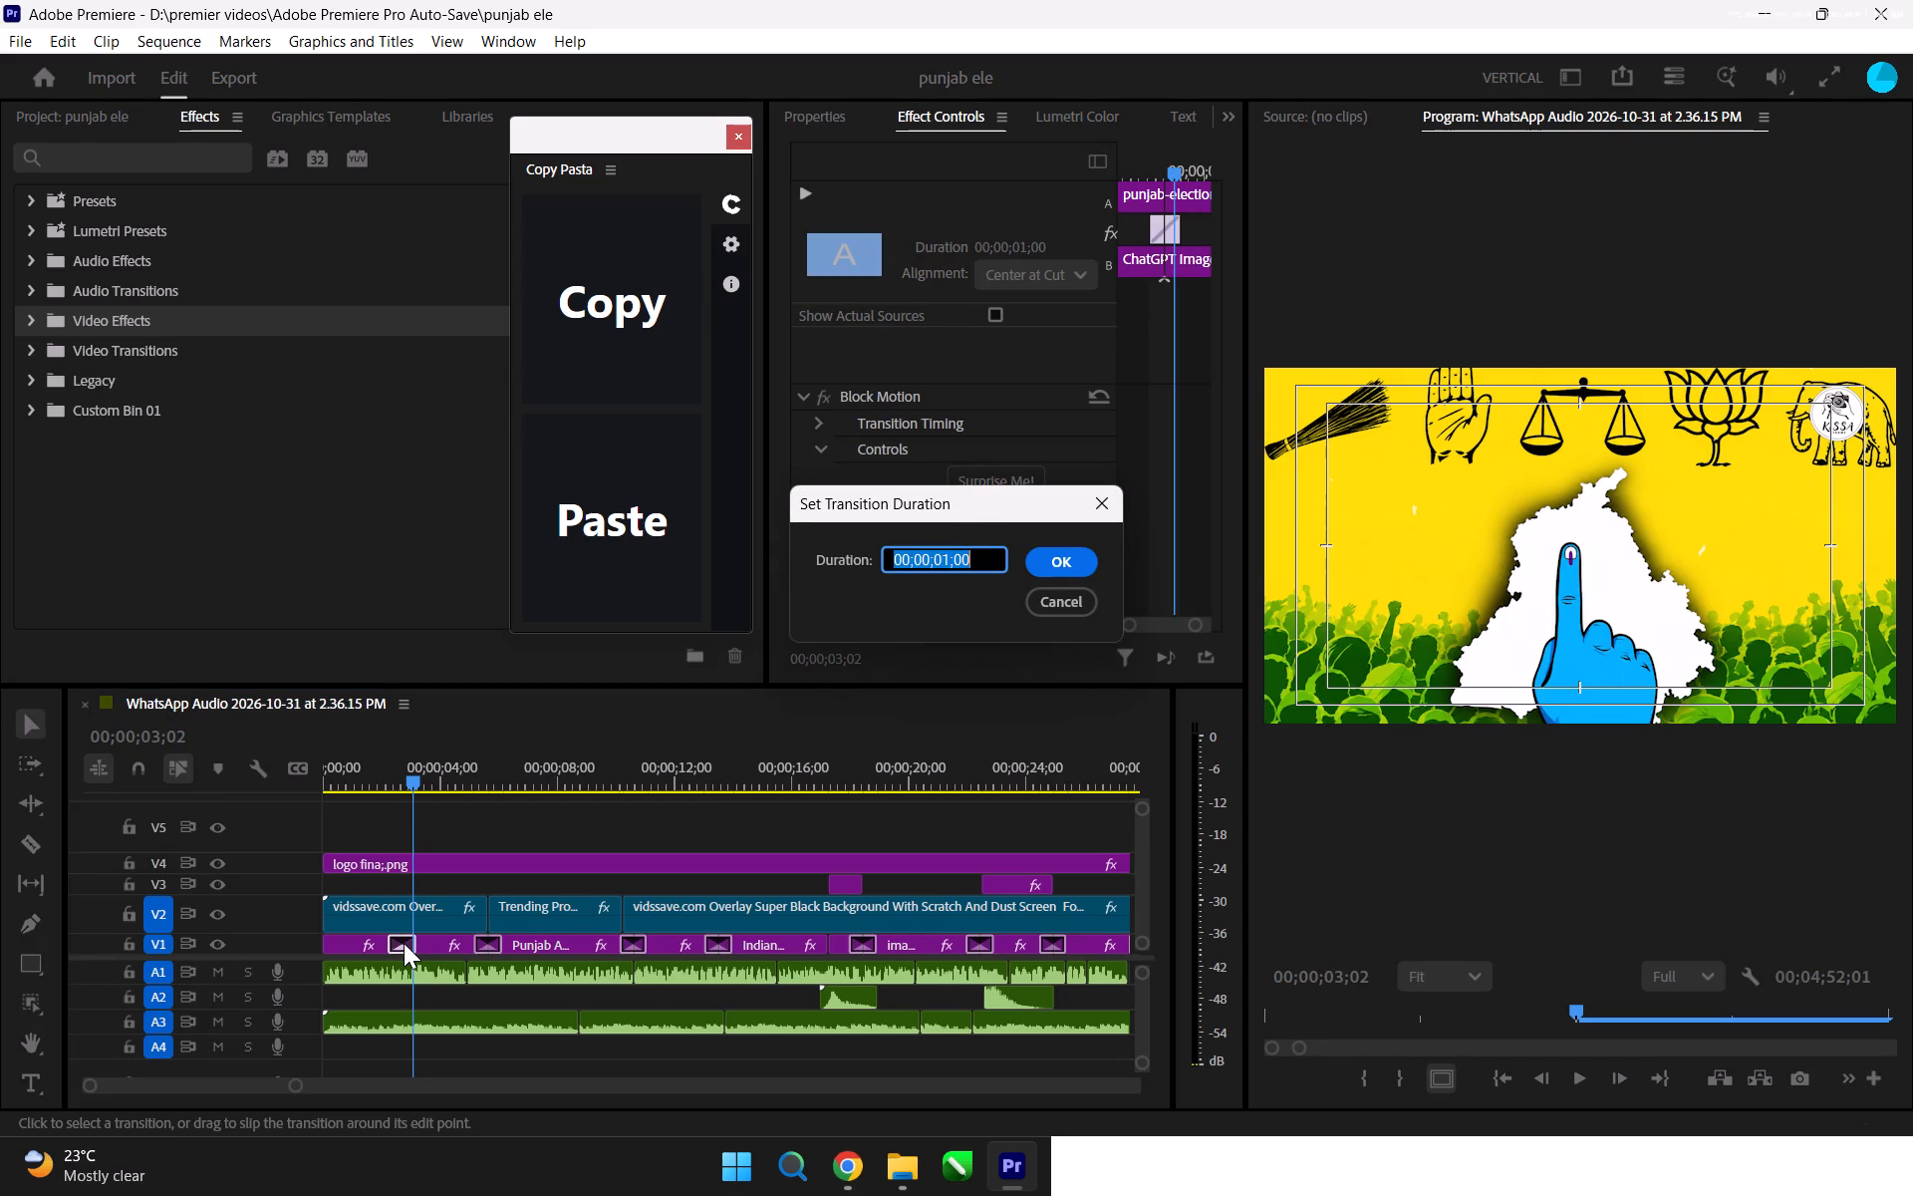
pyautogui.press('Delete')
pyautogui.click(1066, 600)
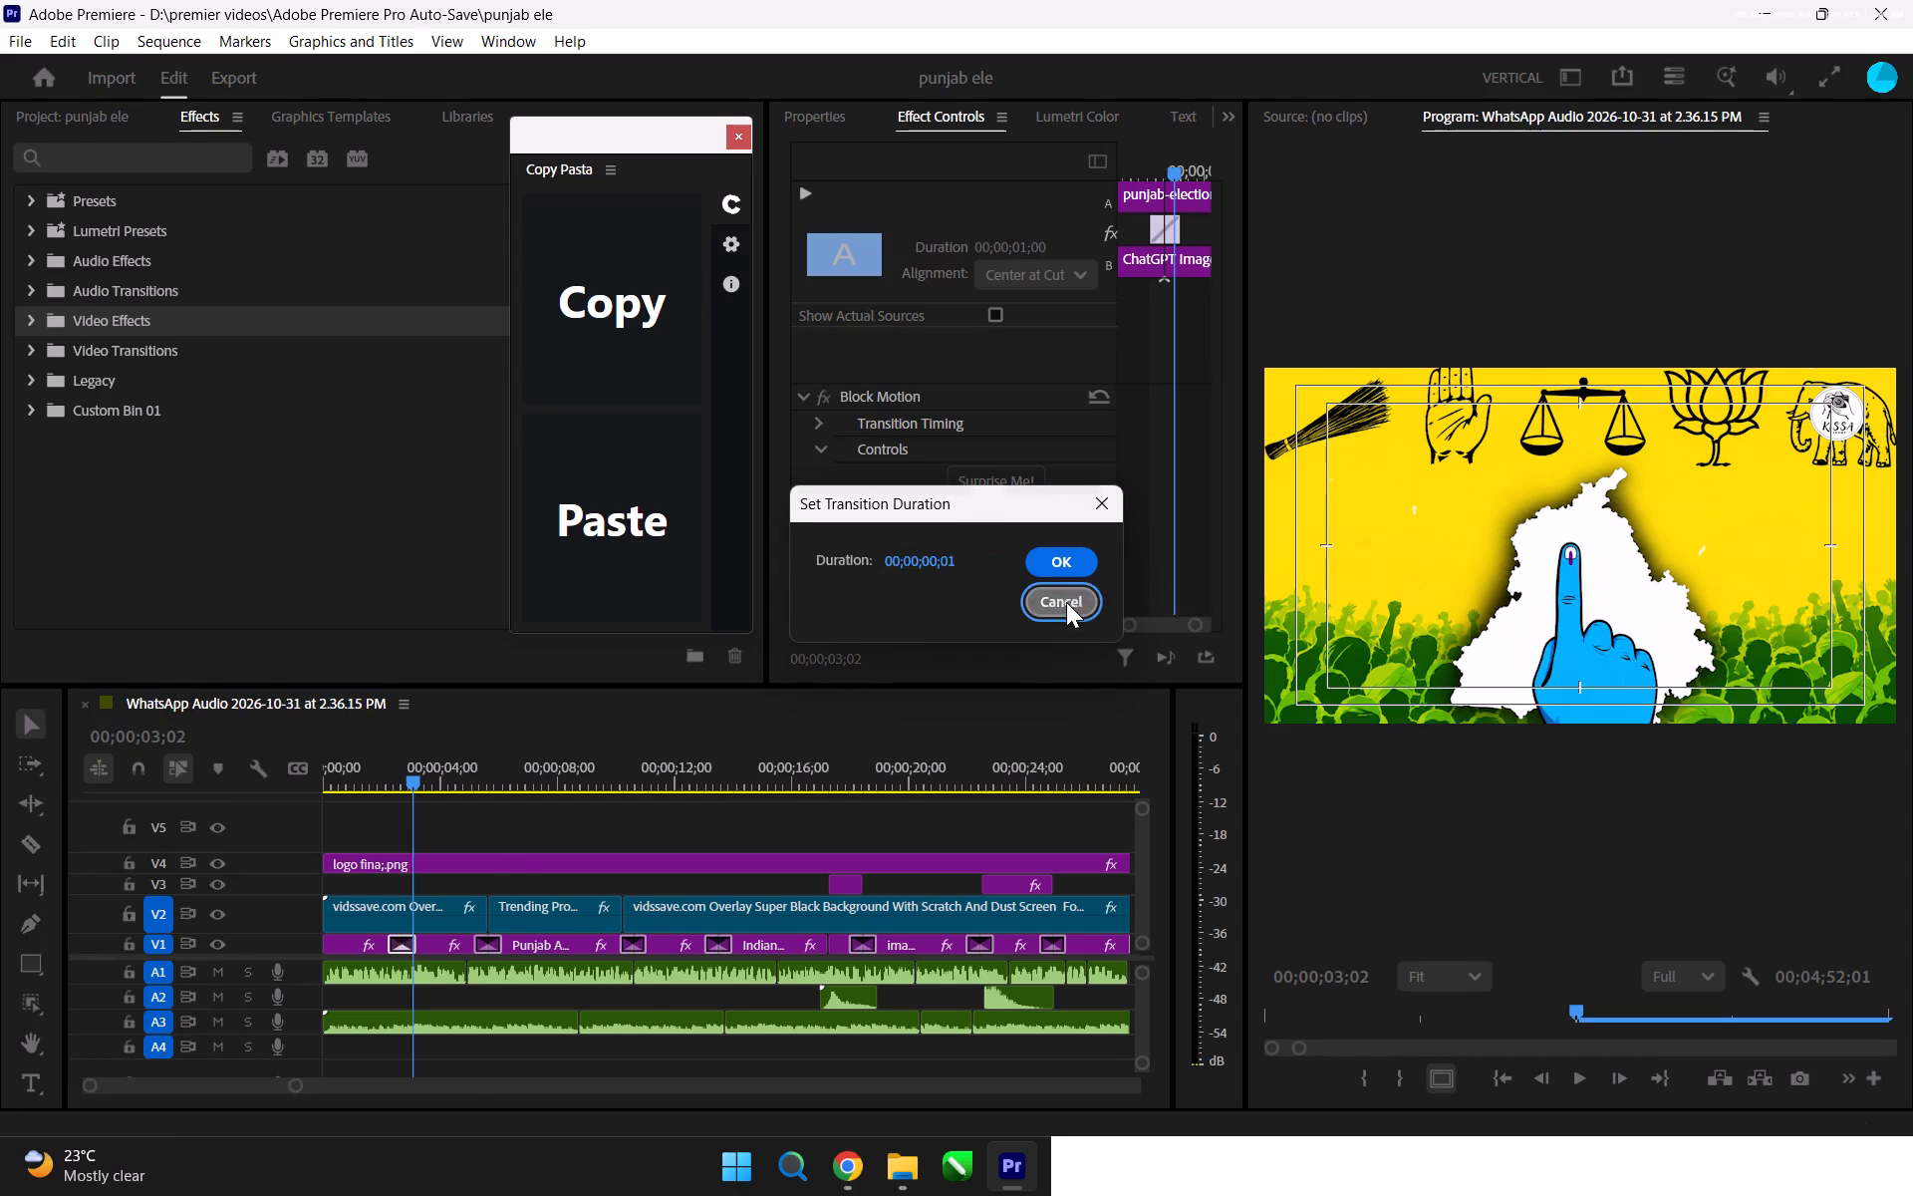
pyautogui.press('Delete')
pyautogui.press('Delete')
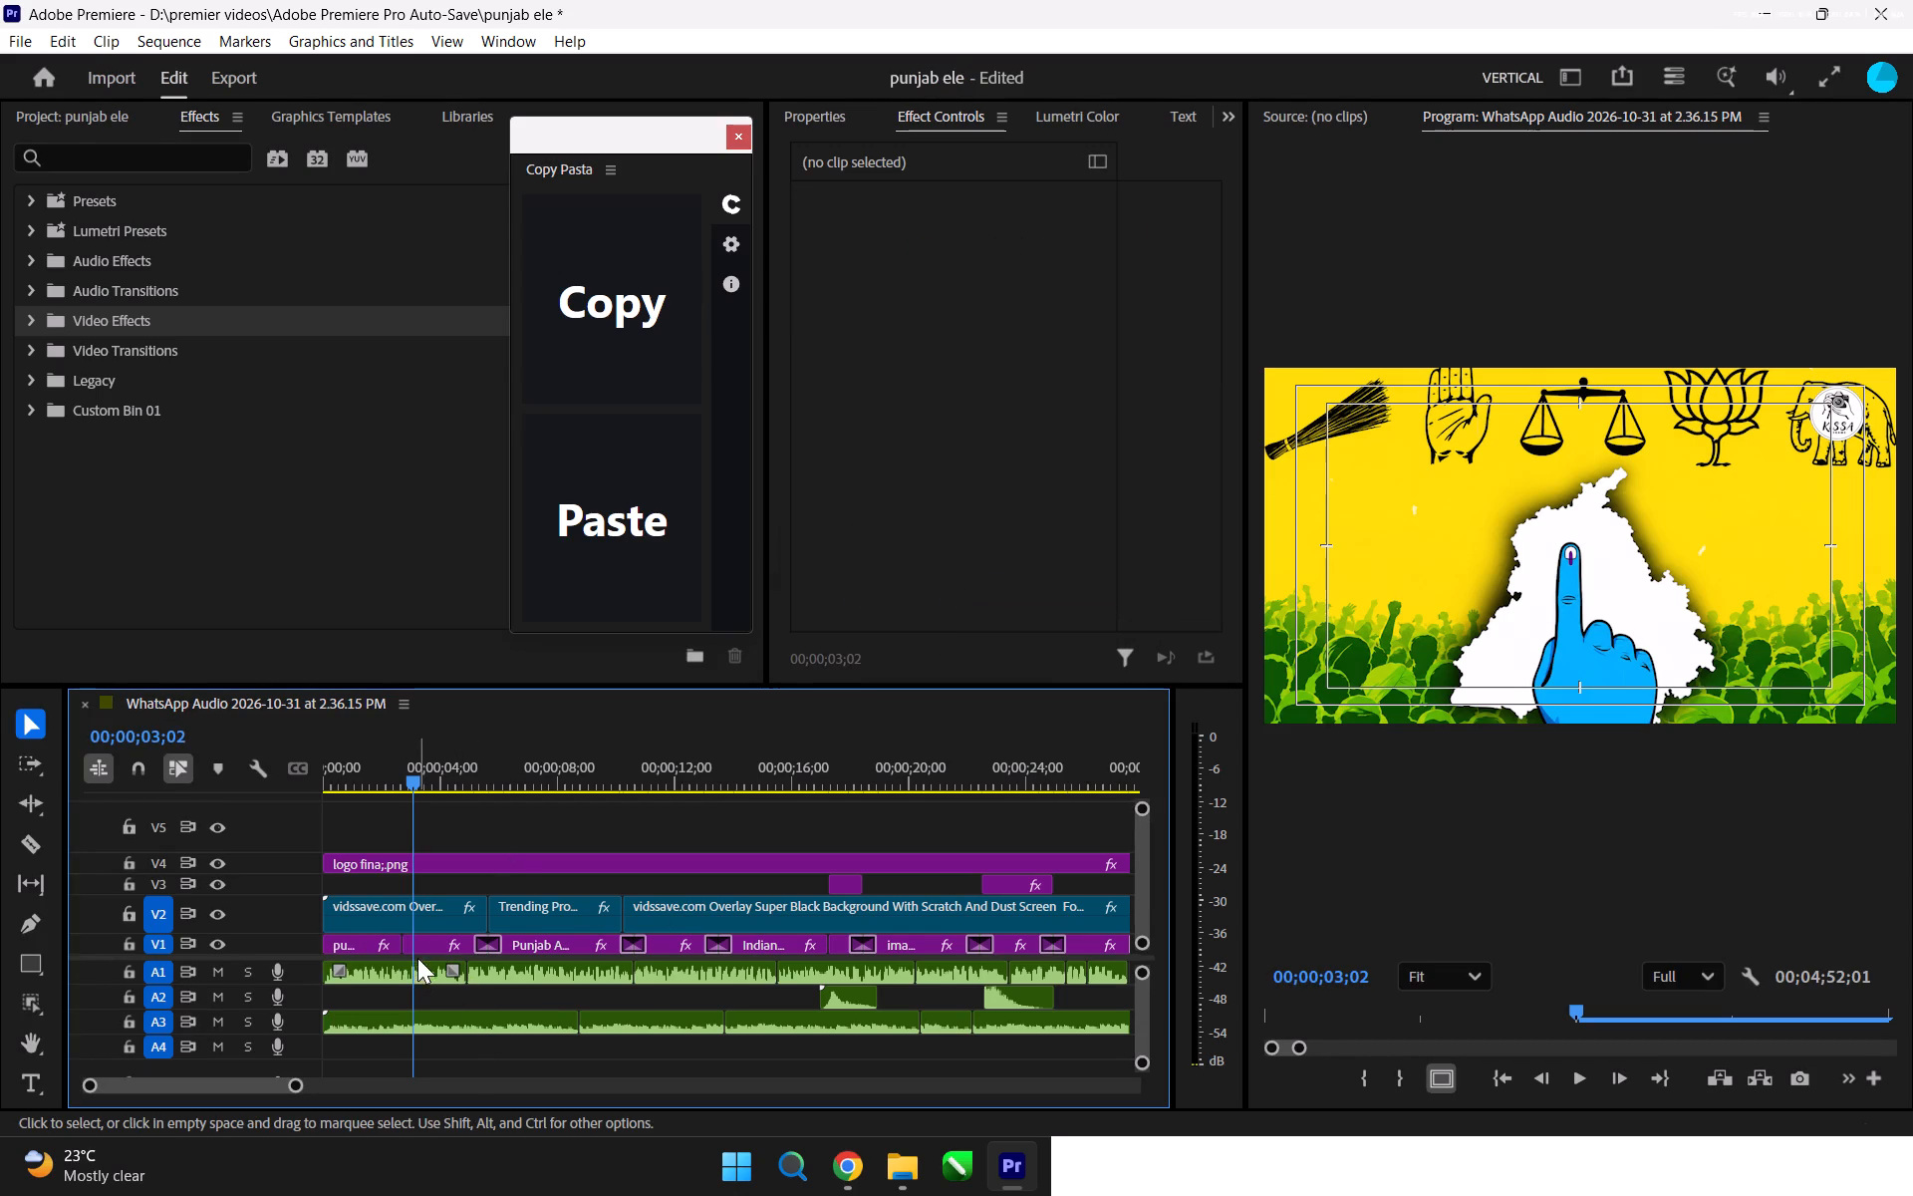
pyautogui.hotkey('ctrl', 's')
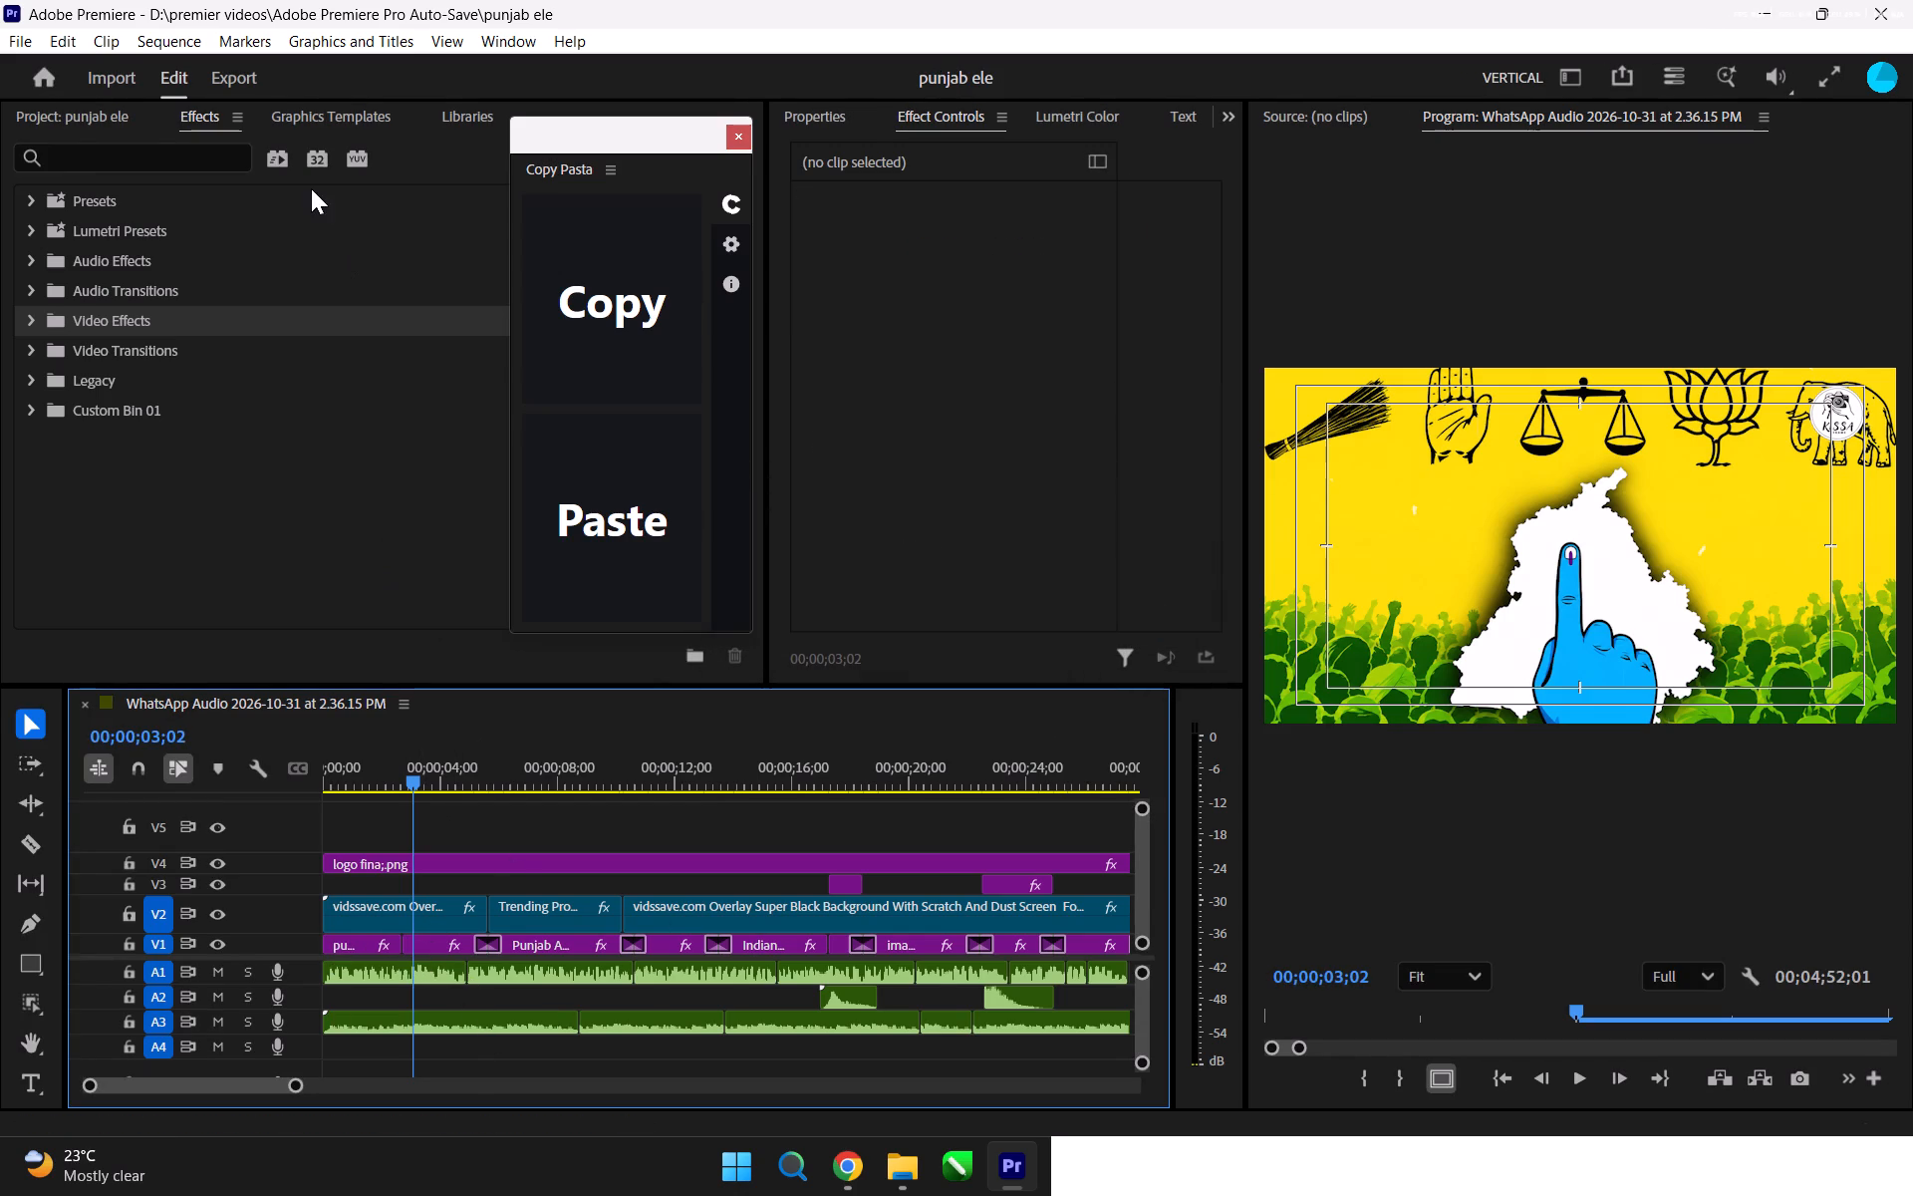
# Look through the Video Transitions folders in the Effects list, including the Transformers group.
pyautogui.click(29, 347)
pyautogui.scroll(2, 130, 427)
pyautogui.scroll(-1, 130, 427)
pyautogui.scroll(2, 130, 427)
pyautogui.scroll(-4, 130, 427)
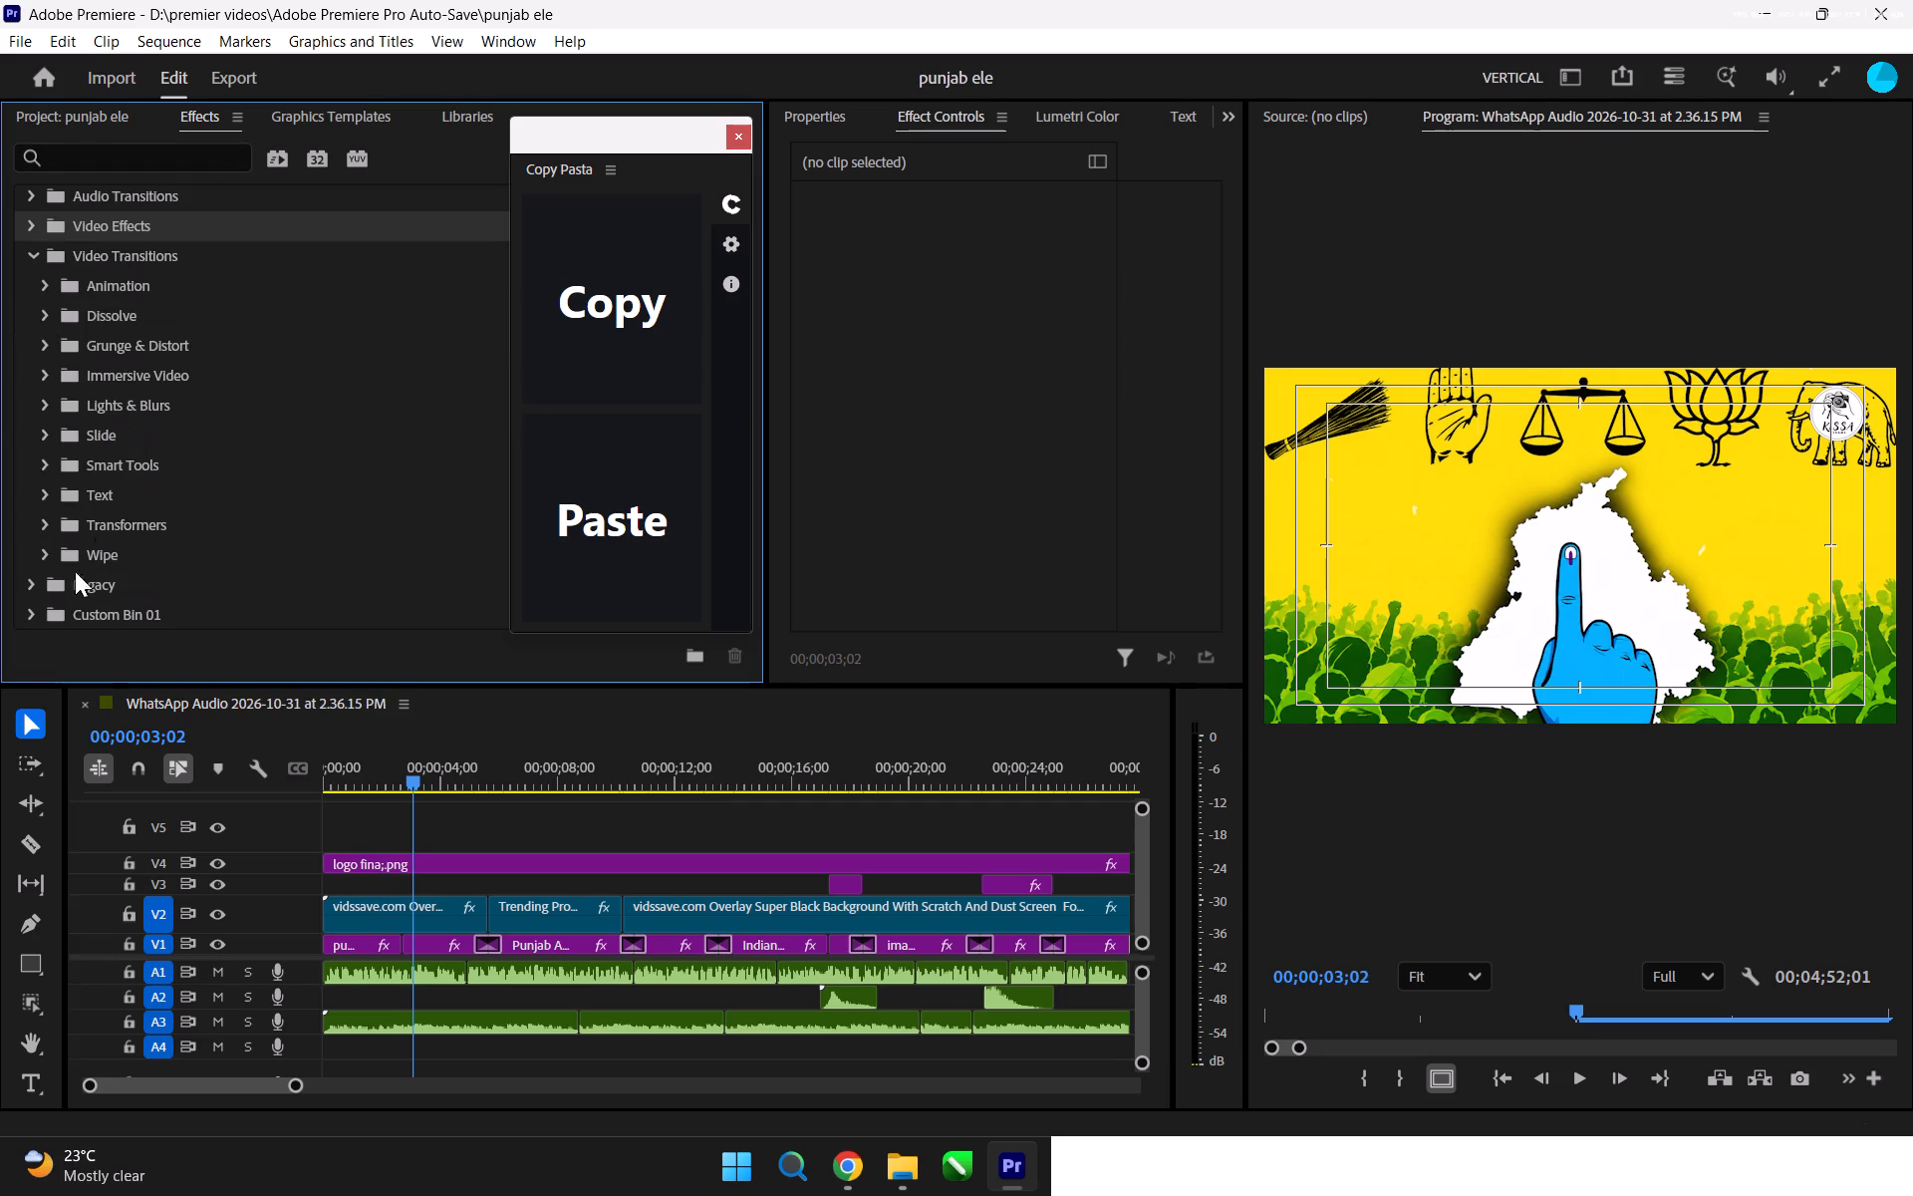
pyautogui.click(46, 514)
pyautogui.scroll(-2, 139, 468)
pyautogui.scroll(1, 139, 468)
pyautogui.scroll(-2, 139, 468)
pyautogui.scroll(1, 141, 478)
pyautogui.scroll(-1, 141, 479)
pyautogui.scroll(1, 141, 479)
pyautogui.scroll(-4, 141, 479)
pyautogui.scroll(4, 141, 479)
pyautogui.scroll(-1, 141, 479)
pyautogui.scroll(1, 141, 479)
pyautogui.scroll(-1, 141, 479)
pyautogui.scroll(4, 141, 479)
pyautogui.scroll(-1, 161, 510)
pyautogui.scroll(2, 161, 510)
pyautogui.scroll(-1, 161, 510)
pyautogui.scroll(9, 161, 510)
pyautogui.scroll(-1, 162, 510)
pyautogui.scroll(2, 162, 510)
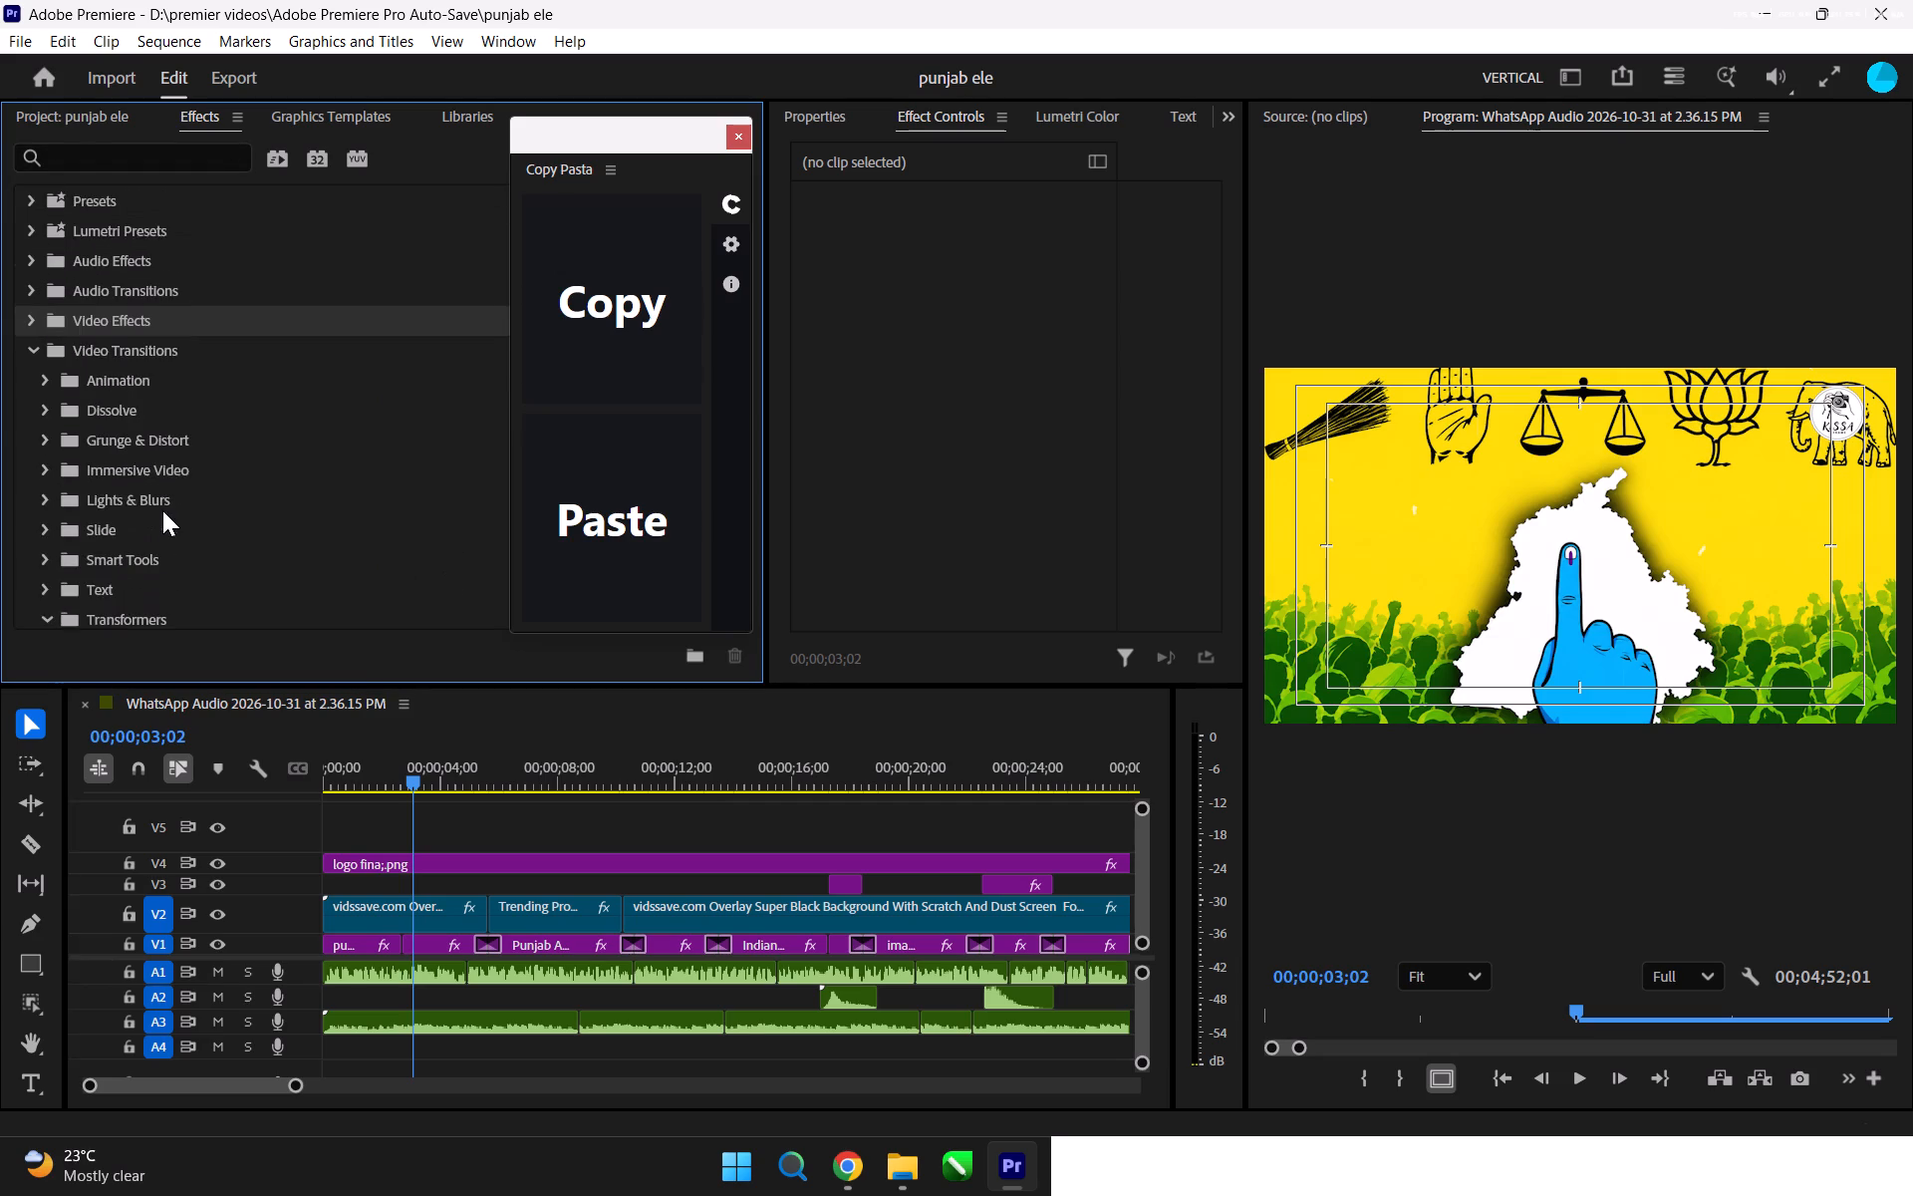
pyautogui.scroll(-2, 162, 510)
# Move the floating Copy Pasta panel lower over the Effects panel to uncover the effects list's scrollbar.
pyautogui.moveTo(653, 144); pyautogui.dragTo(555, 265)
pyautogui.moveTo(550, 247); pyautogui.dragTo(559, 215)
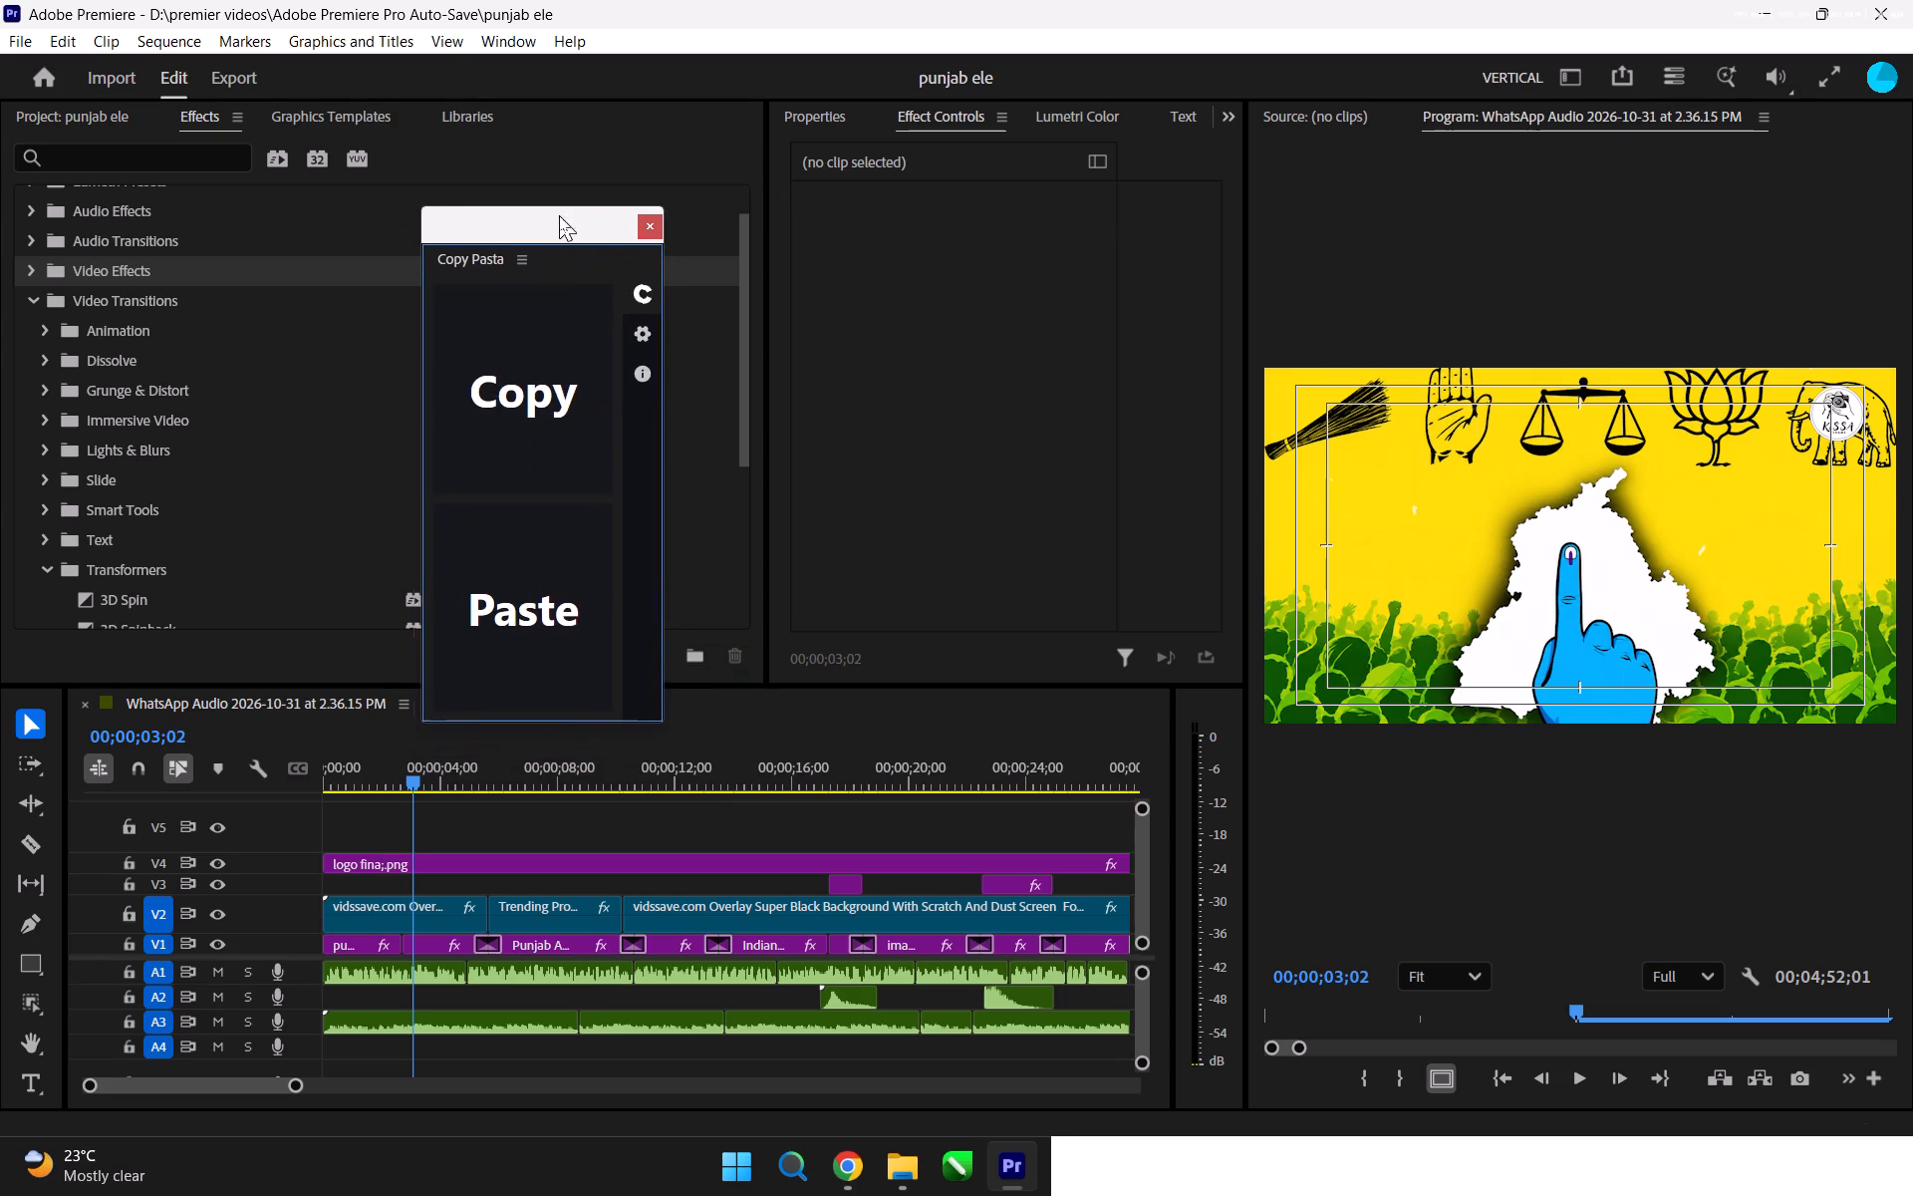
pyautogui.moveTo(559, 215); pyautogui.dragTo(569, 210)
pyautogui.click(578, 206)
# Apply the Fold Motion transition from the Animation group to the first cut on track V1.
pyautogui.moveTo(742, 360); pyautogui.dragTo(743, 518)
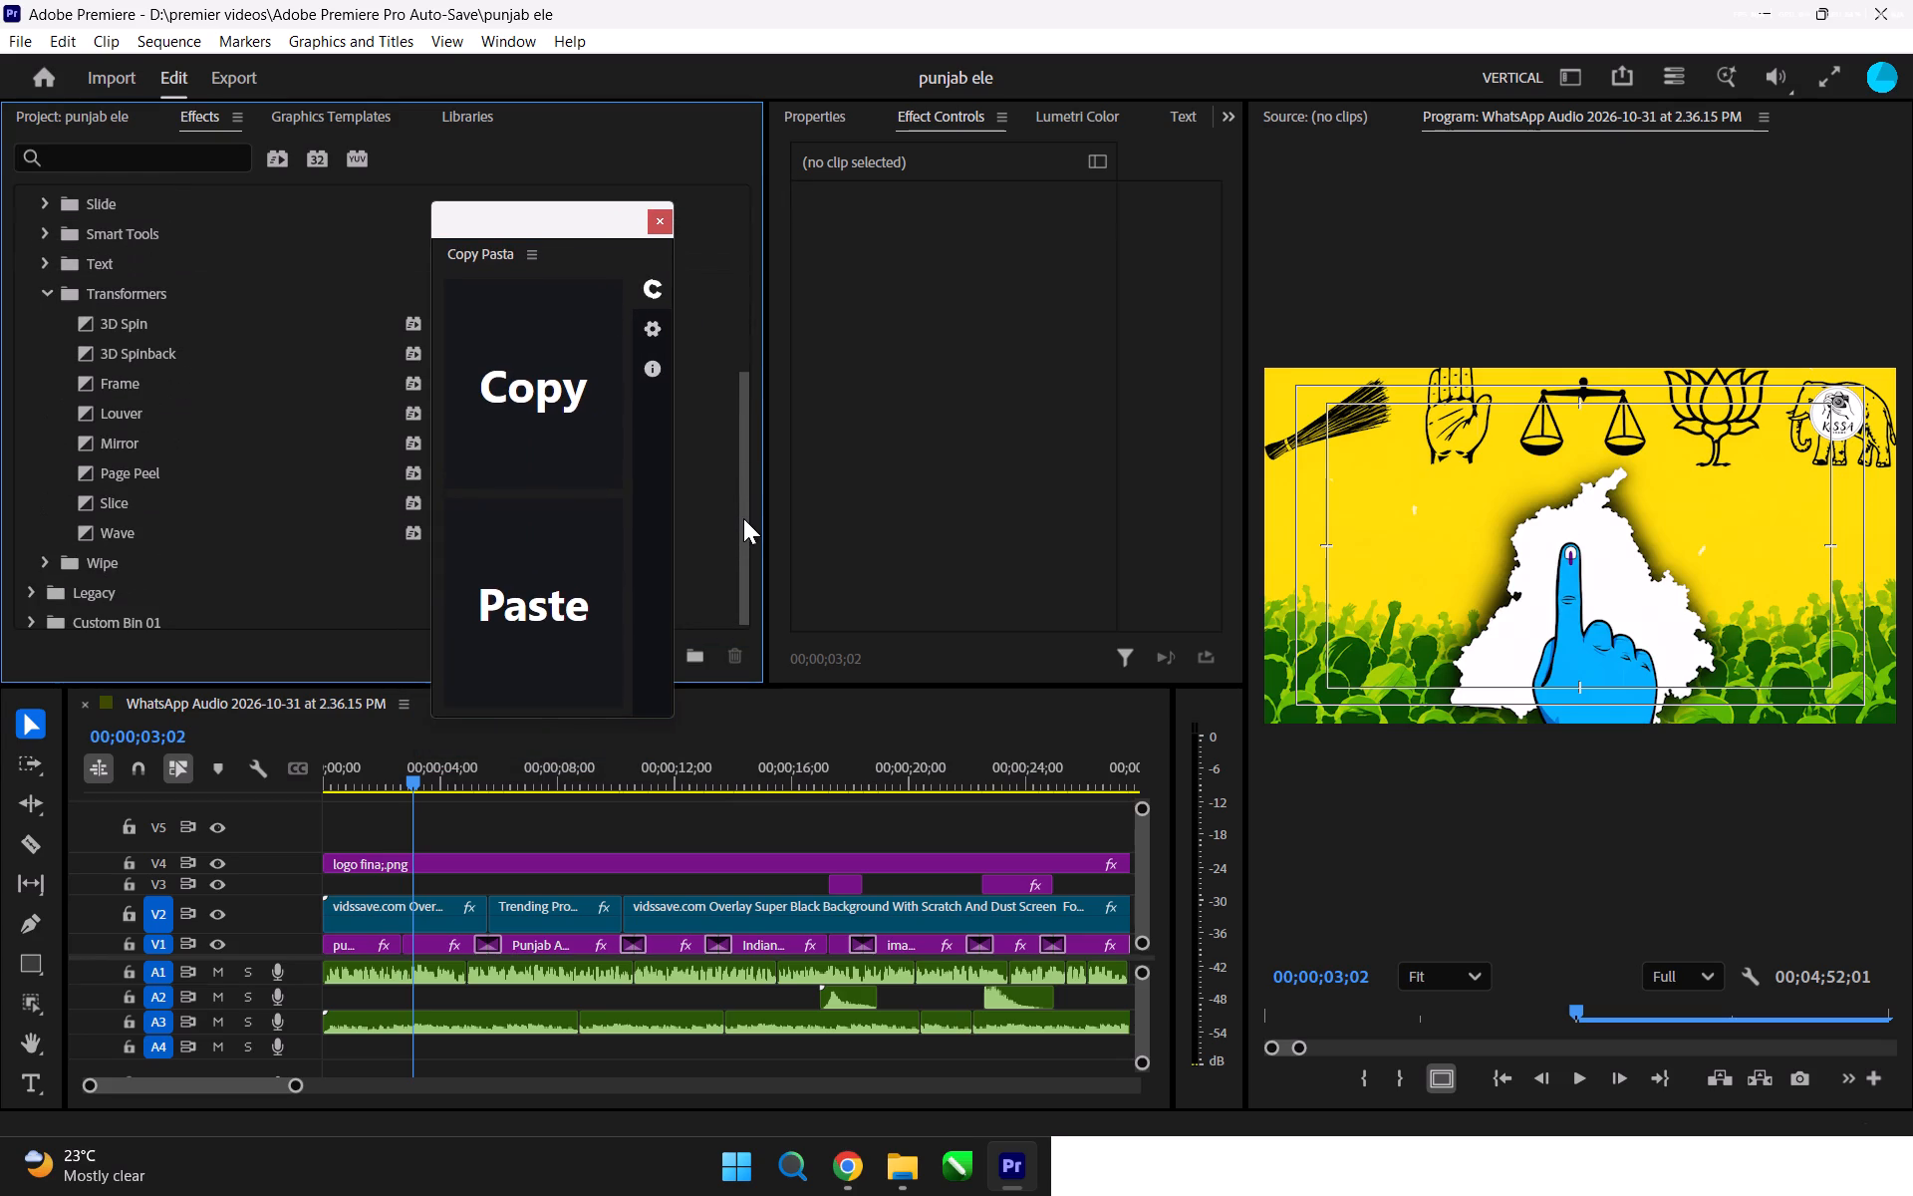
pyautogui.moveTo(743, 518); pyautogui.dragTo(753, 417)
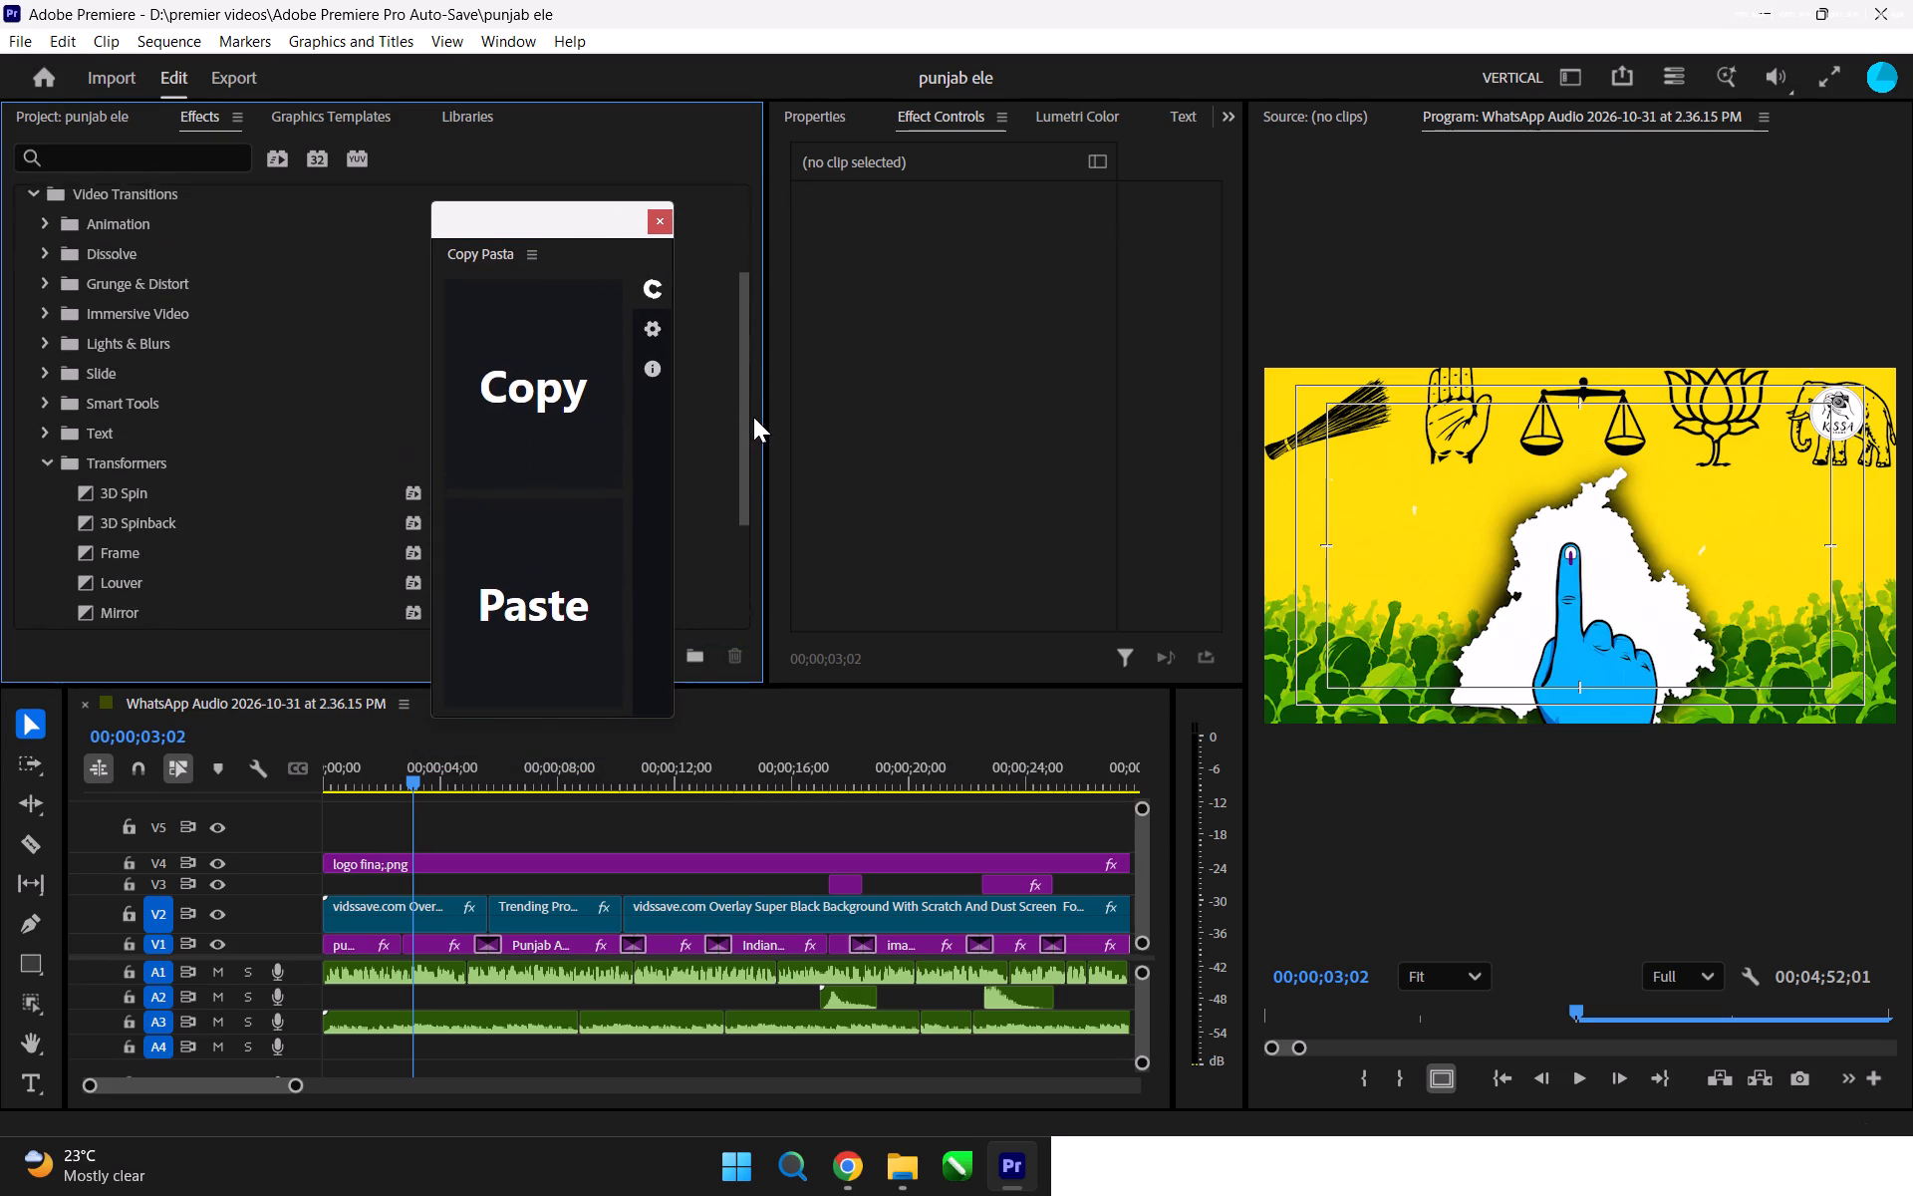
pyautogui.moveTo(753, 417); pyautogui.dragTo(764, 352)
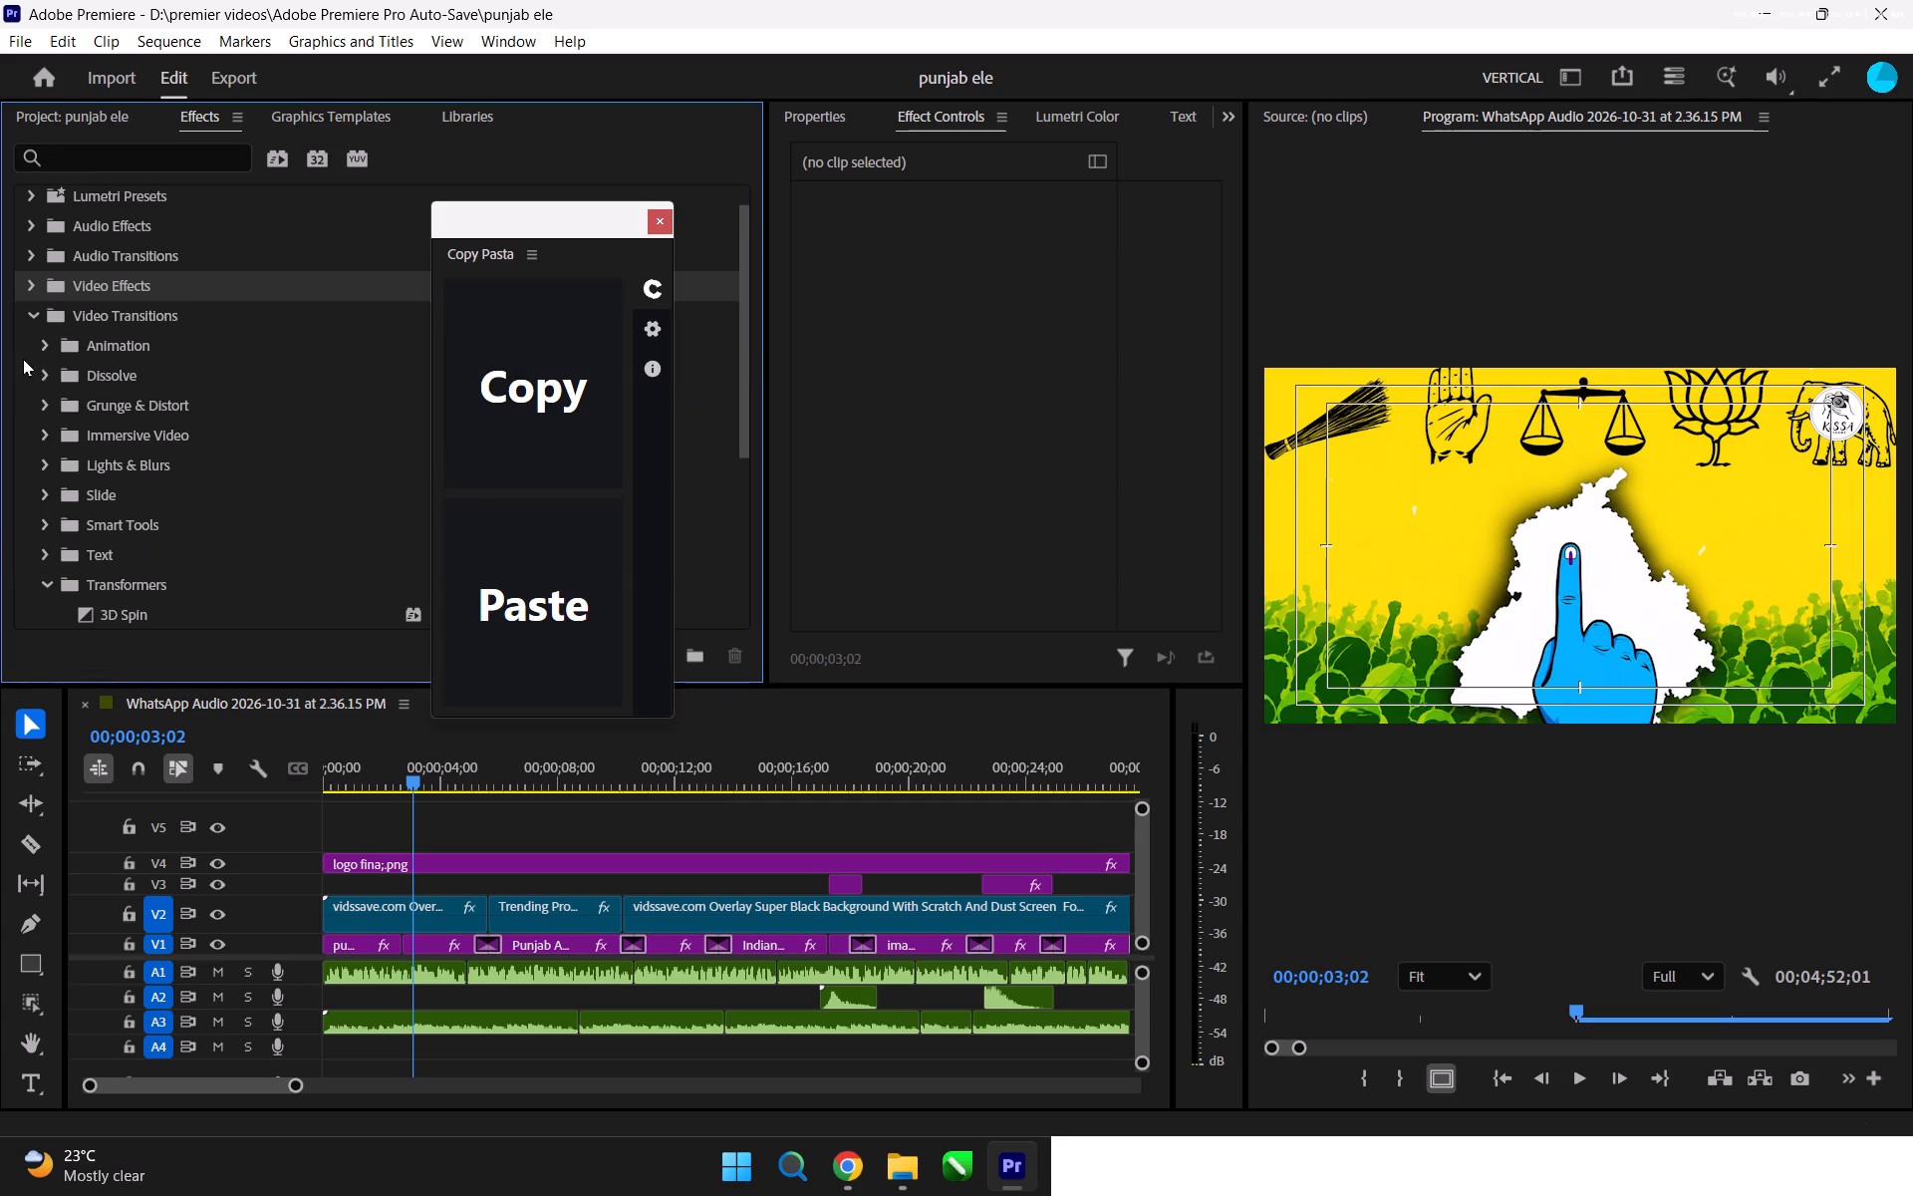
pyautogui.click(42, 346)
pyautogui.moveTo(126, 430); pyautogui.dragTo(403, 941)
# Play through the Fold Motion transition and return the playhead to about 00;00;01;25.
pyautogui.click(391, 771)
pyautogui.press('space')
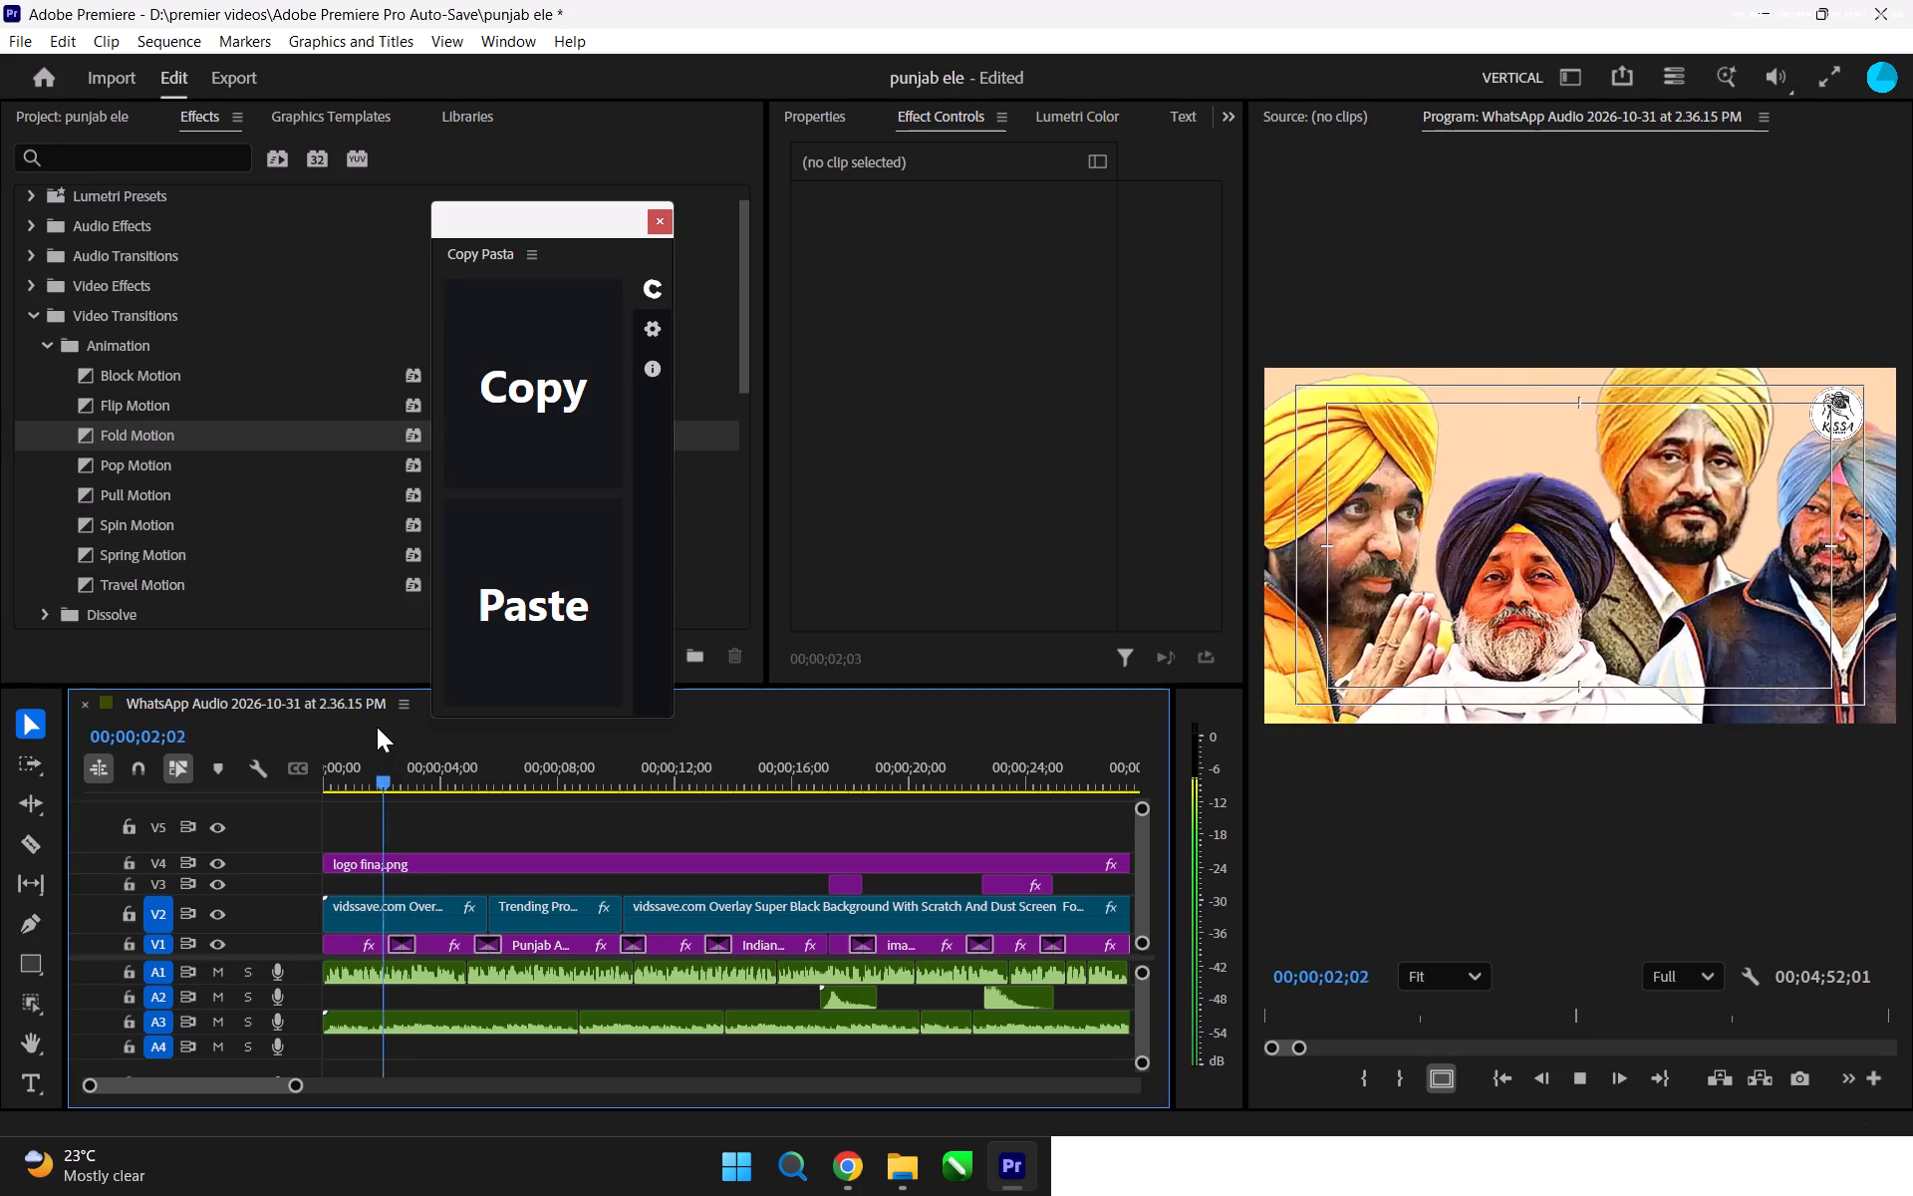
pyautogui.press('space')
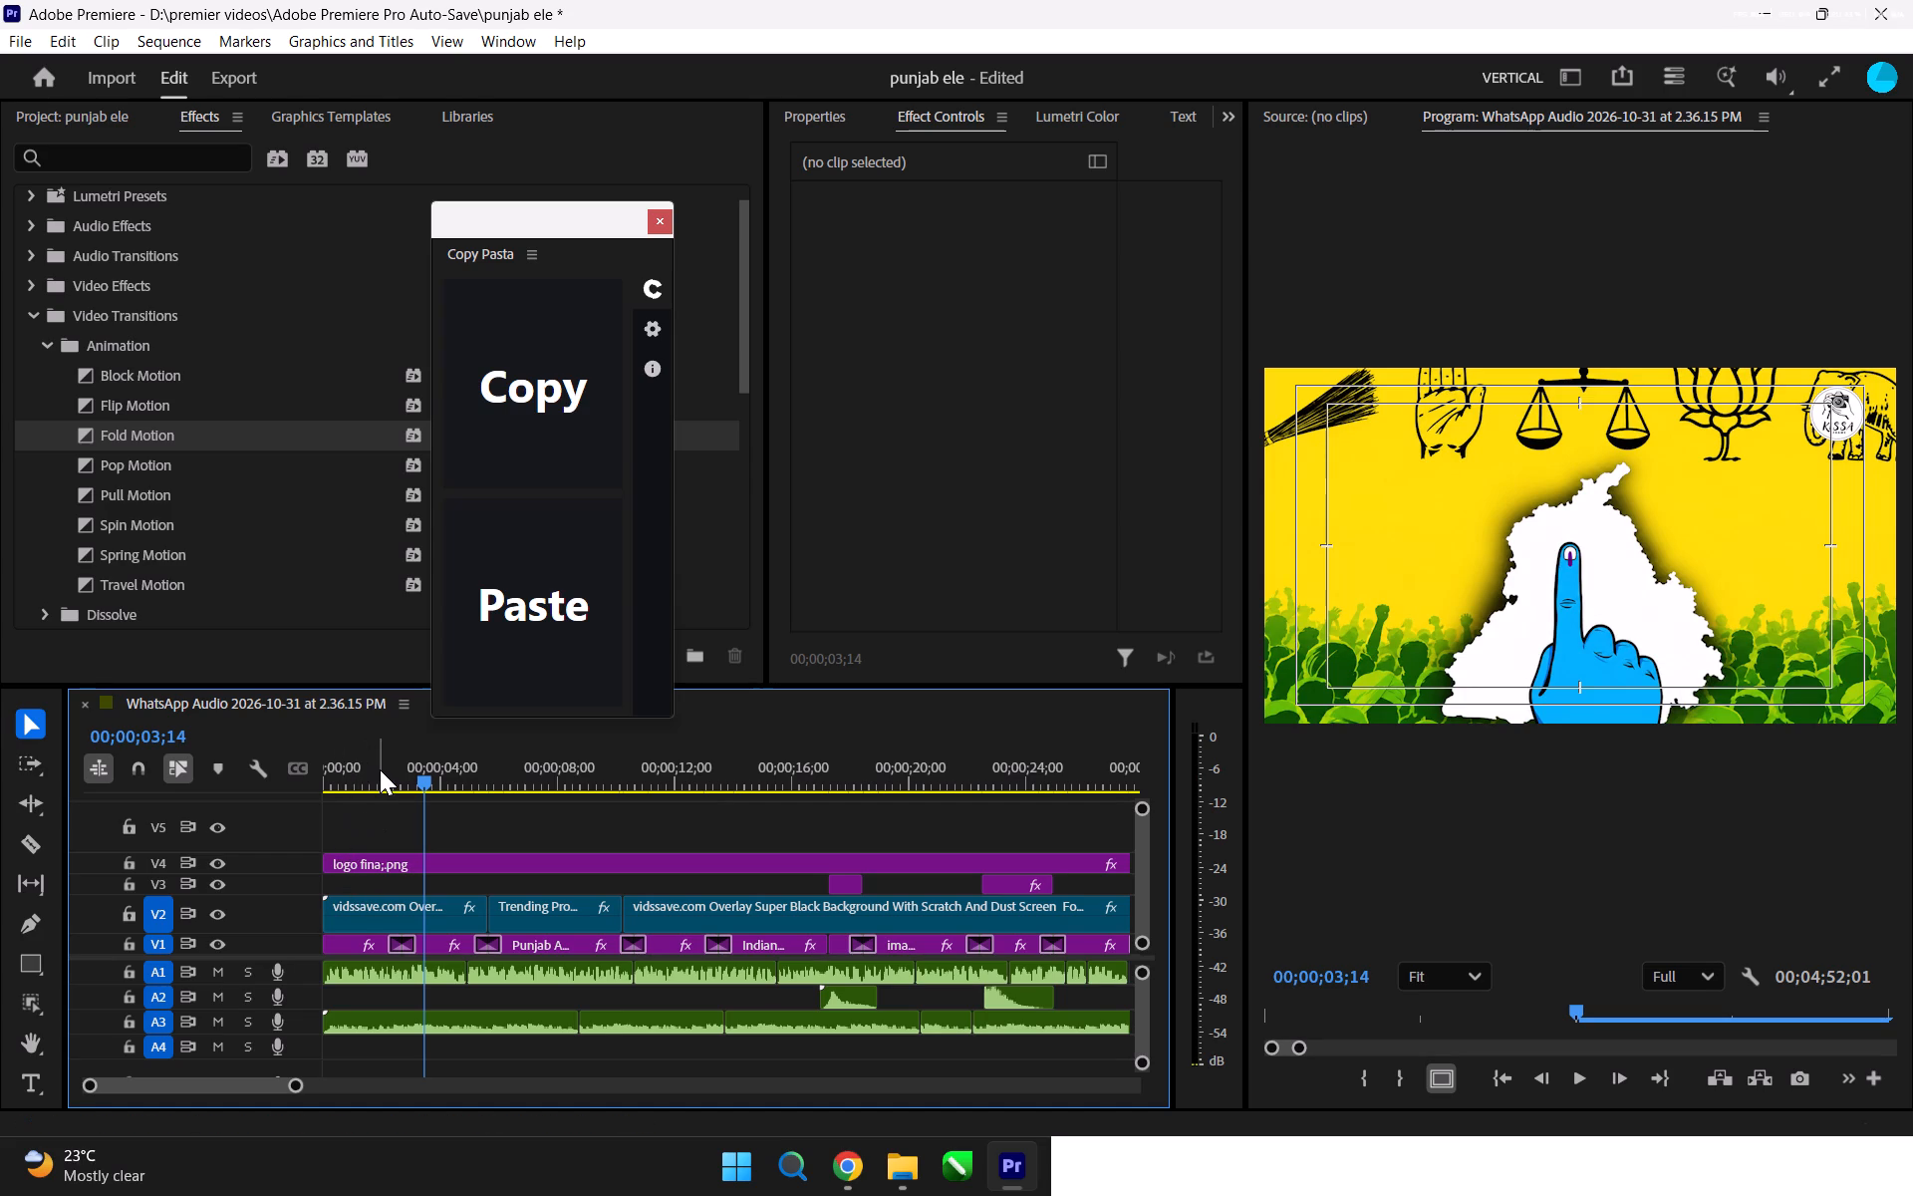
pyautogui.doubleClick(380, 769)
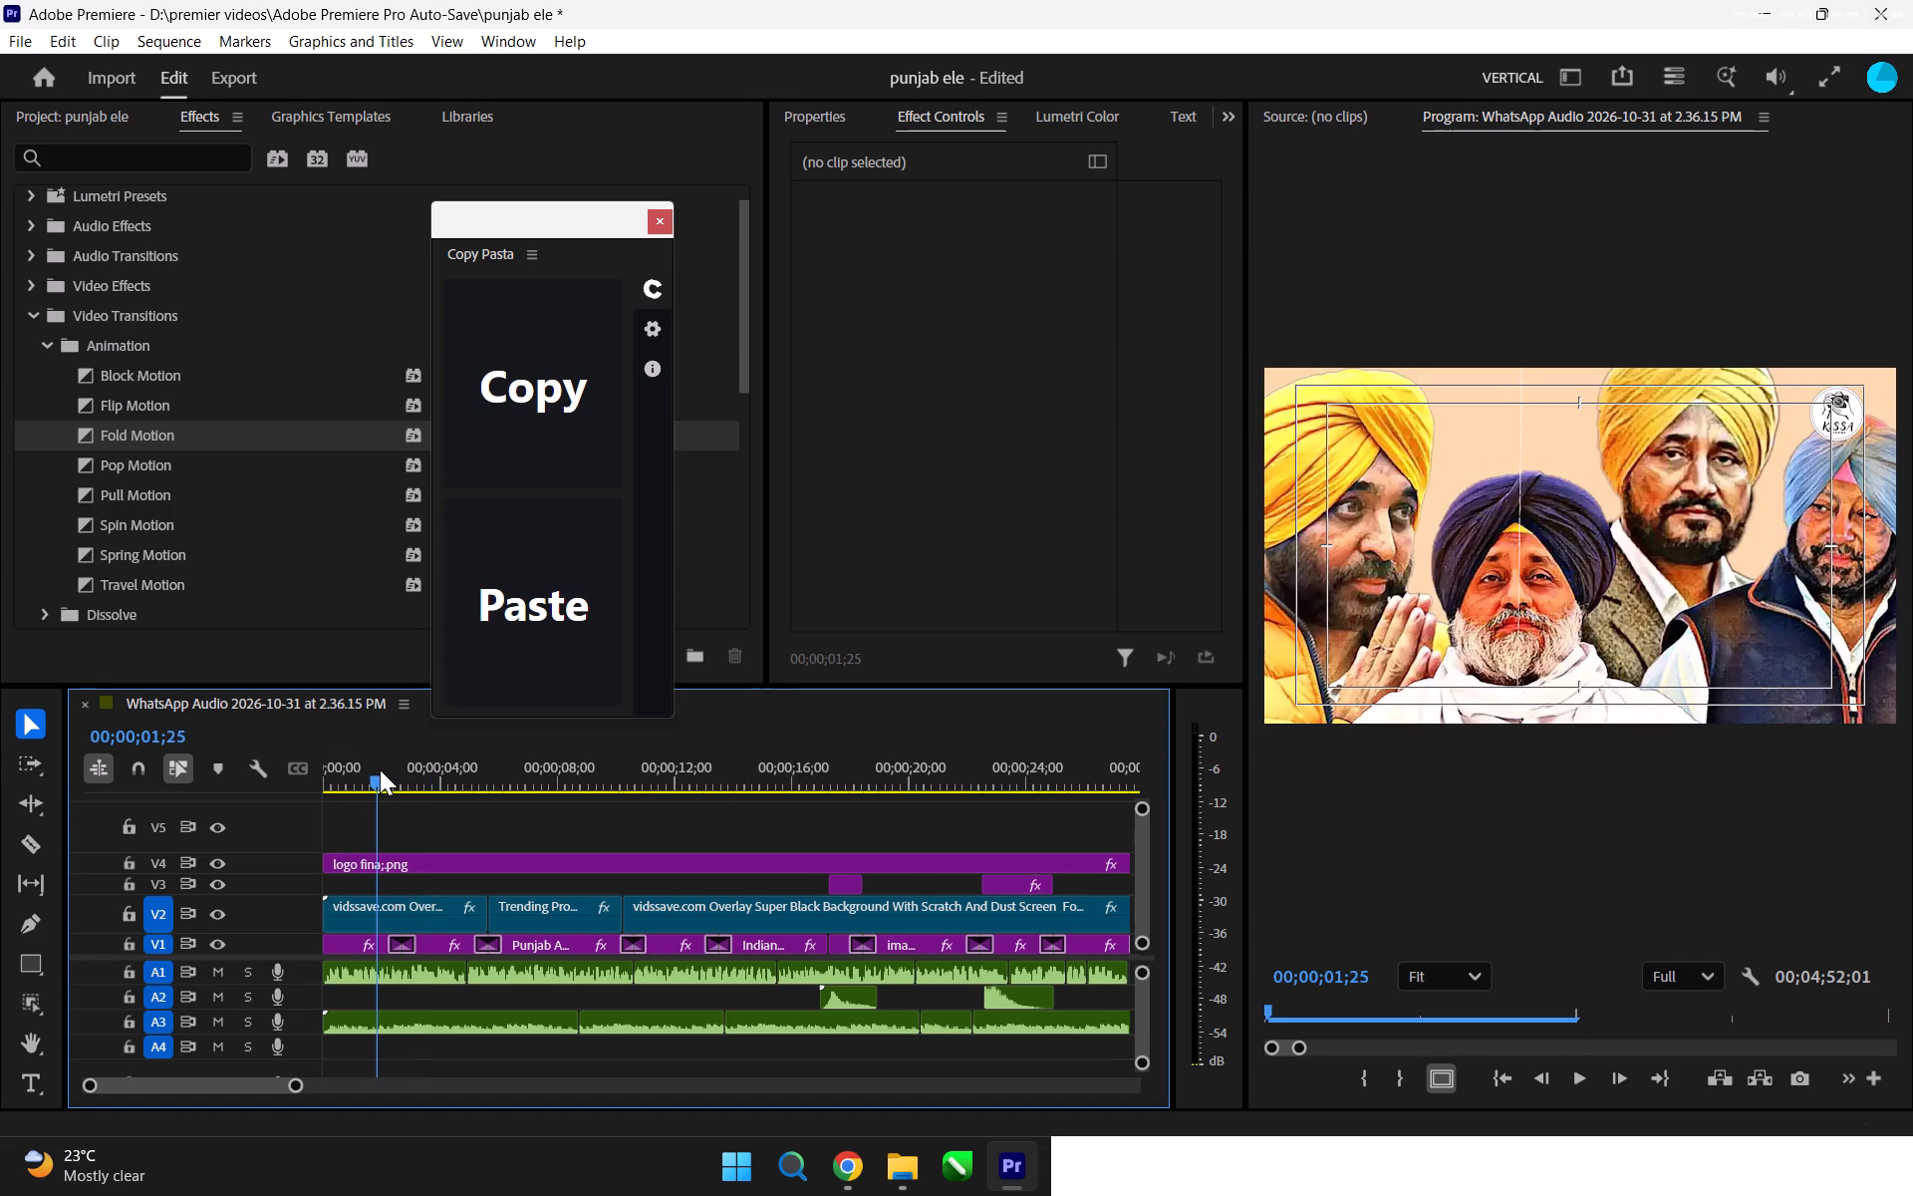
# Set the Fold Motion transition's duration to 24 frames.
pyautogui.doubleClick(404, 940)
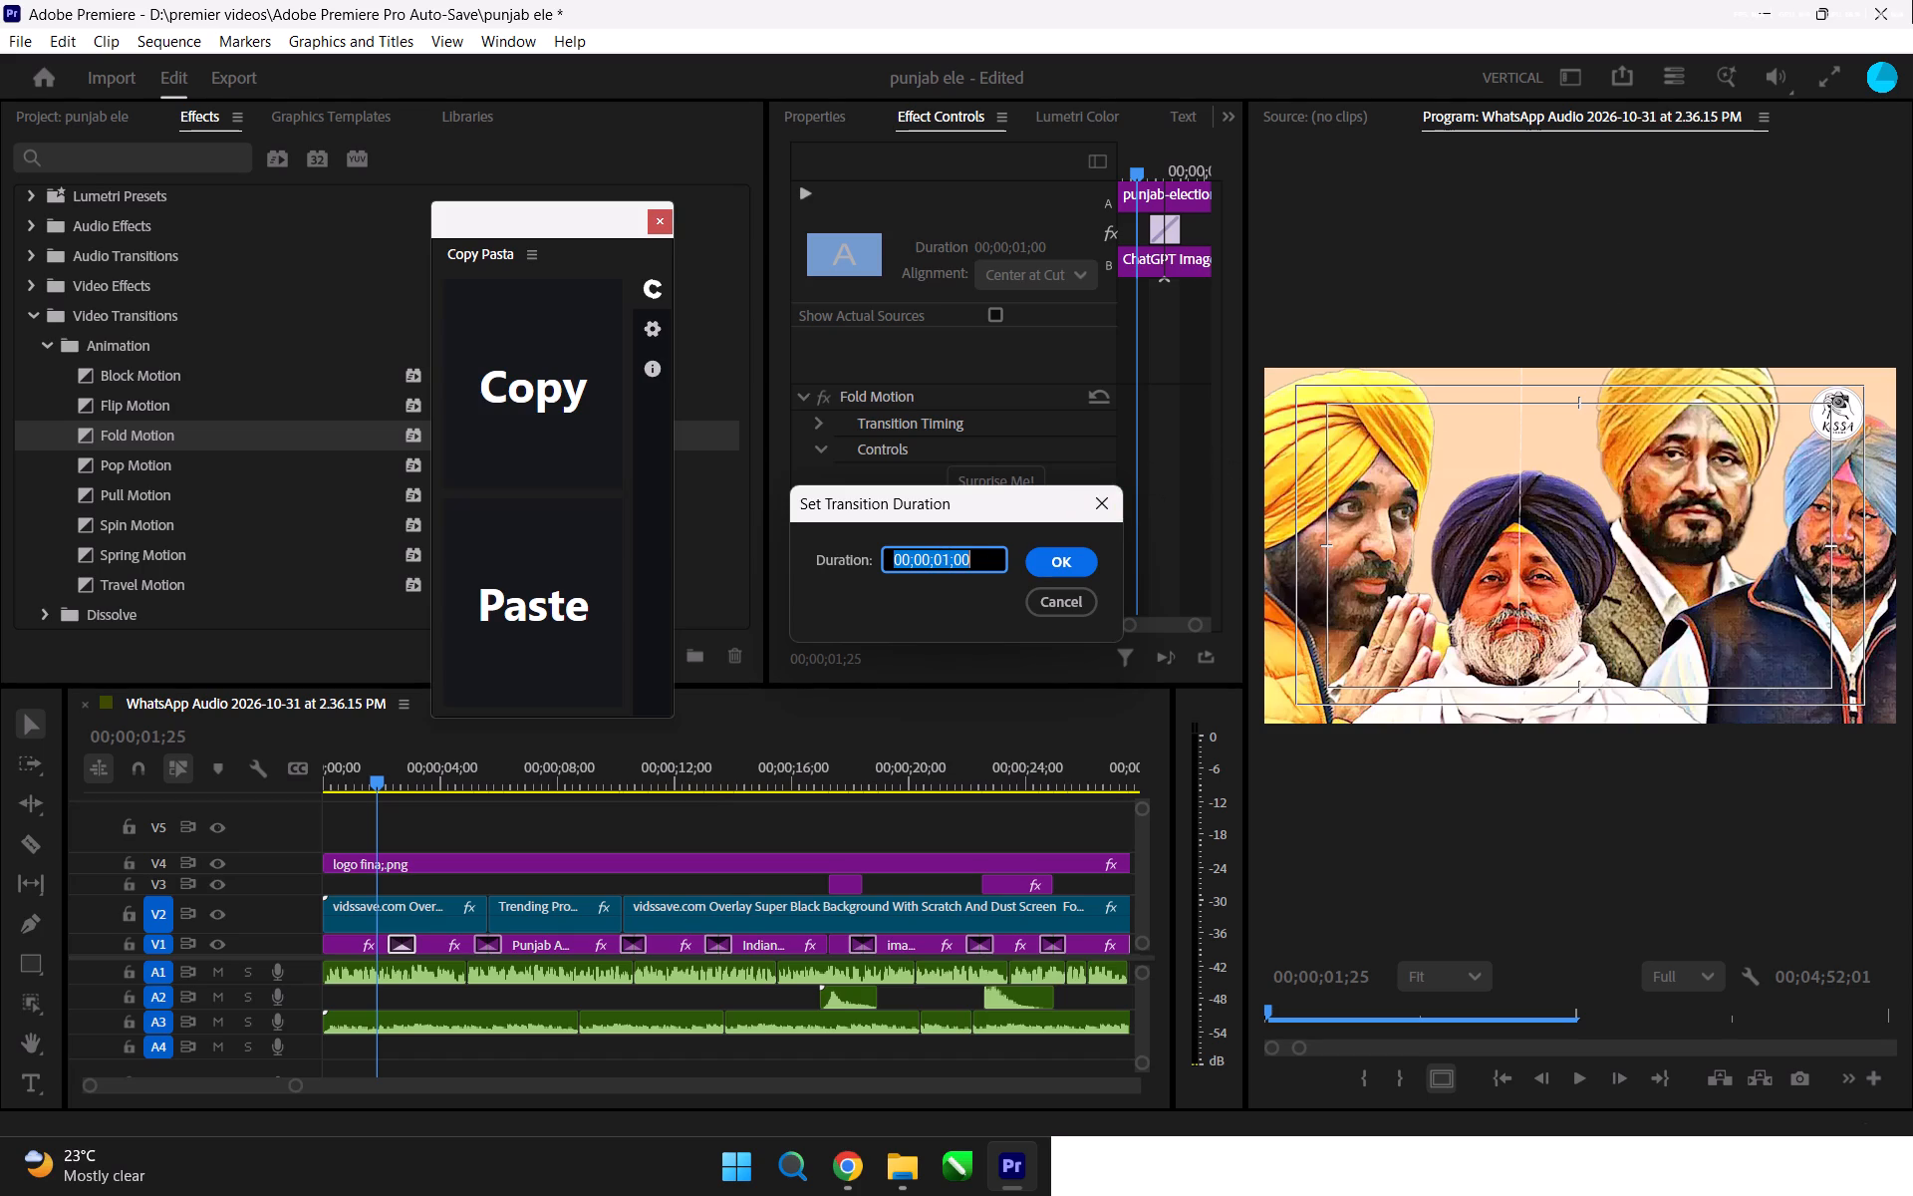
pyautogui.write('24')
pyautogui.press('Return')
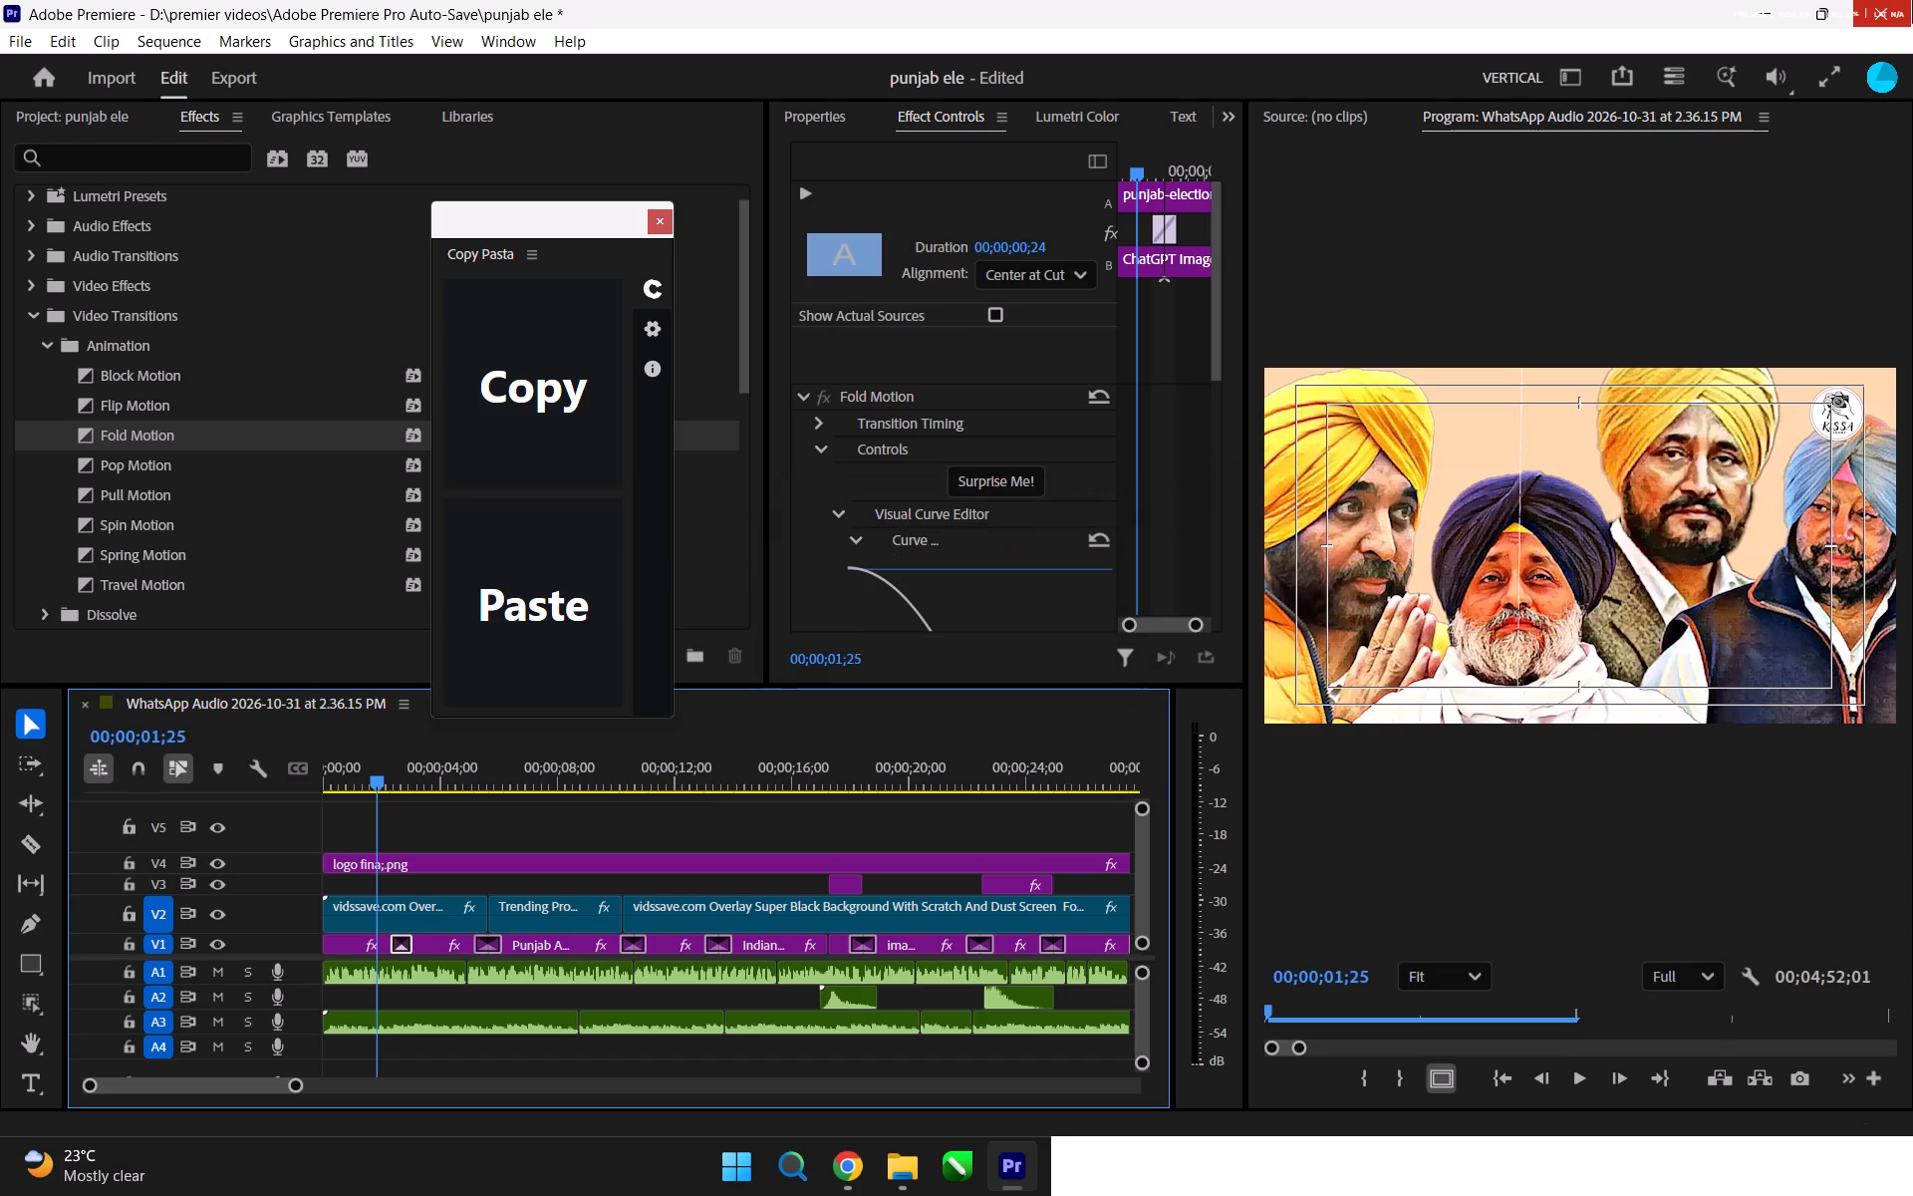
# Play the sequence through the shortened Fold Motion transition up to about 00;00;04;26.
pyautogui.press('space')
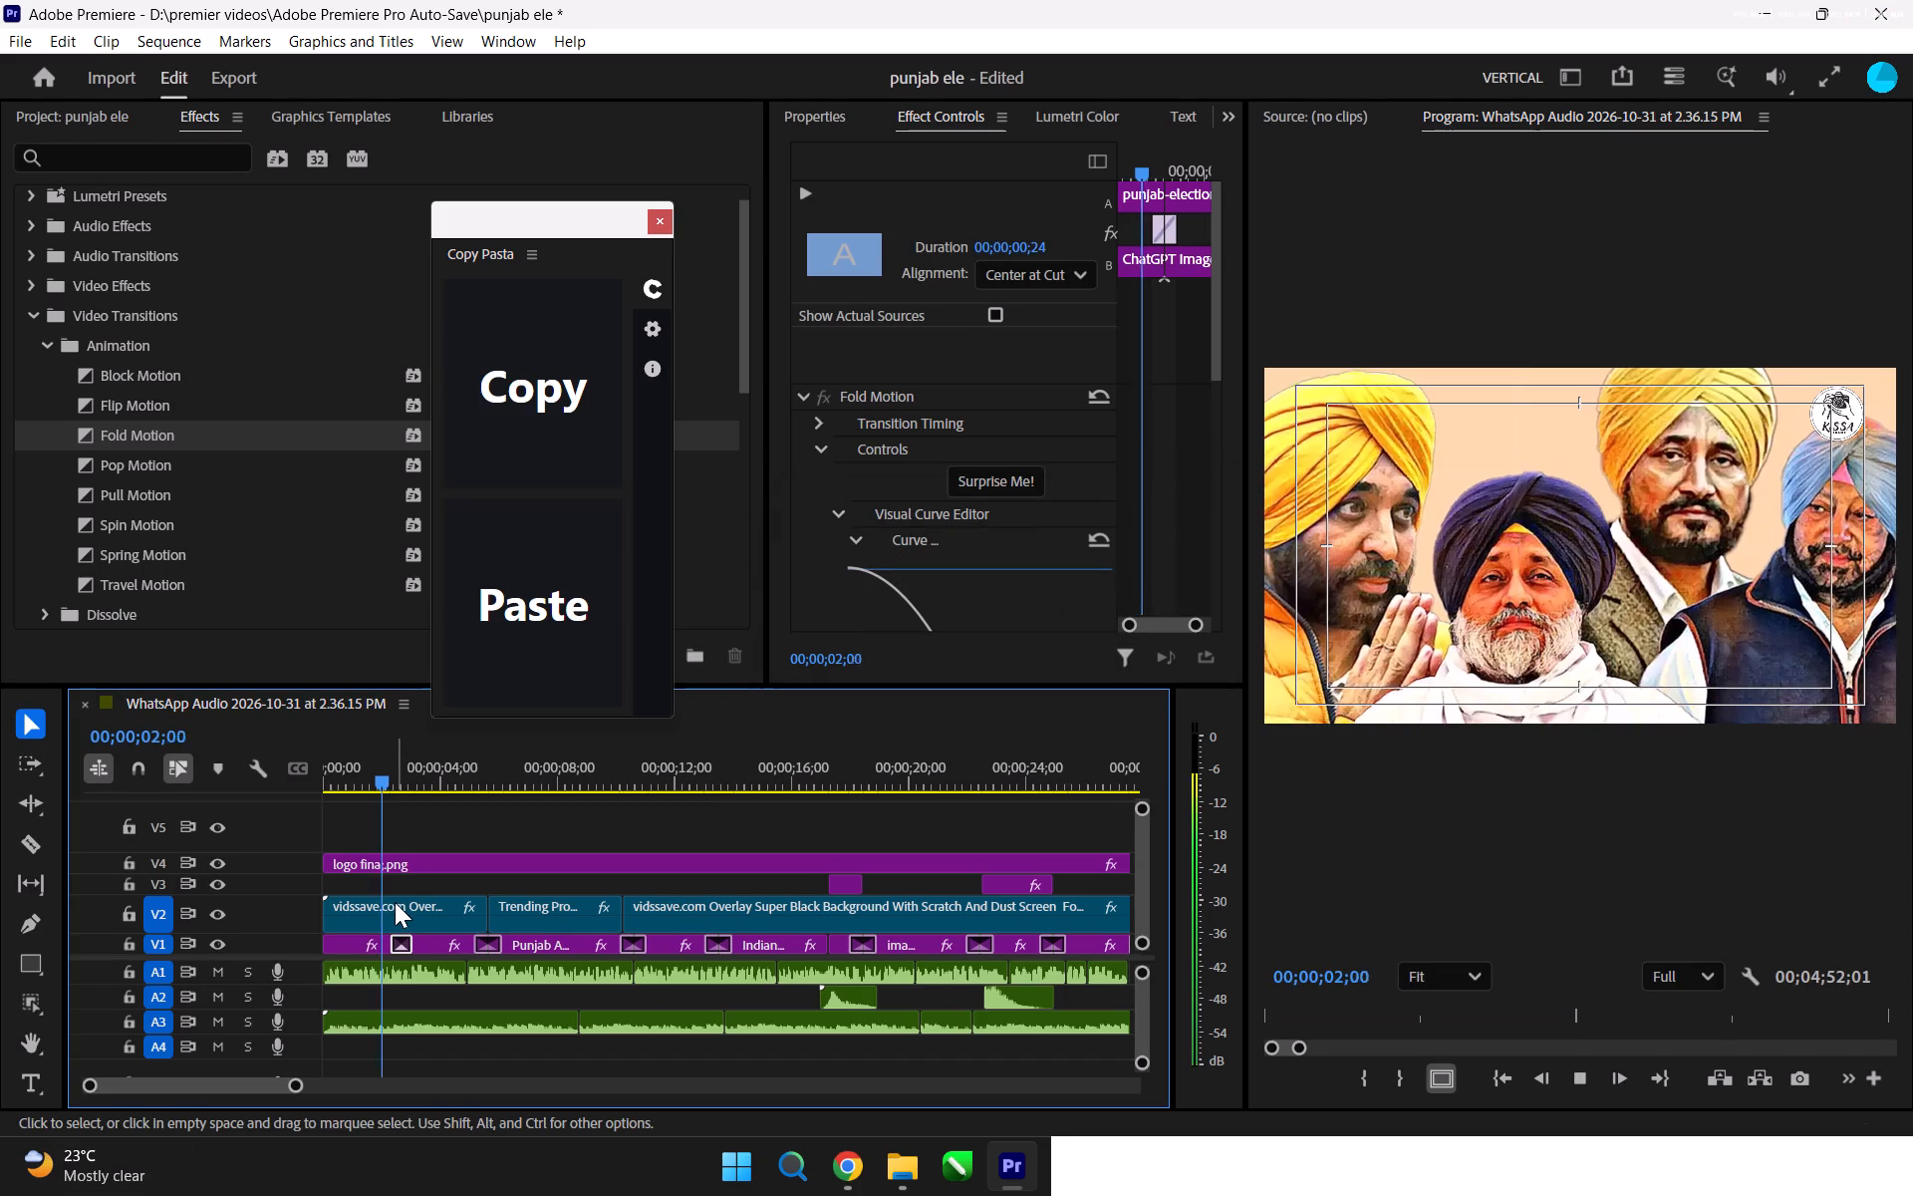
pyautogui.press('space')
pyautogui.press('space')
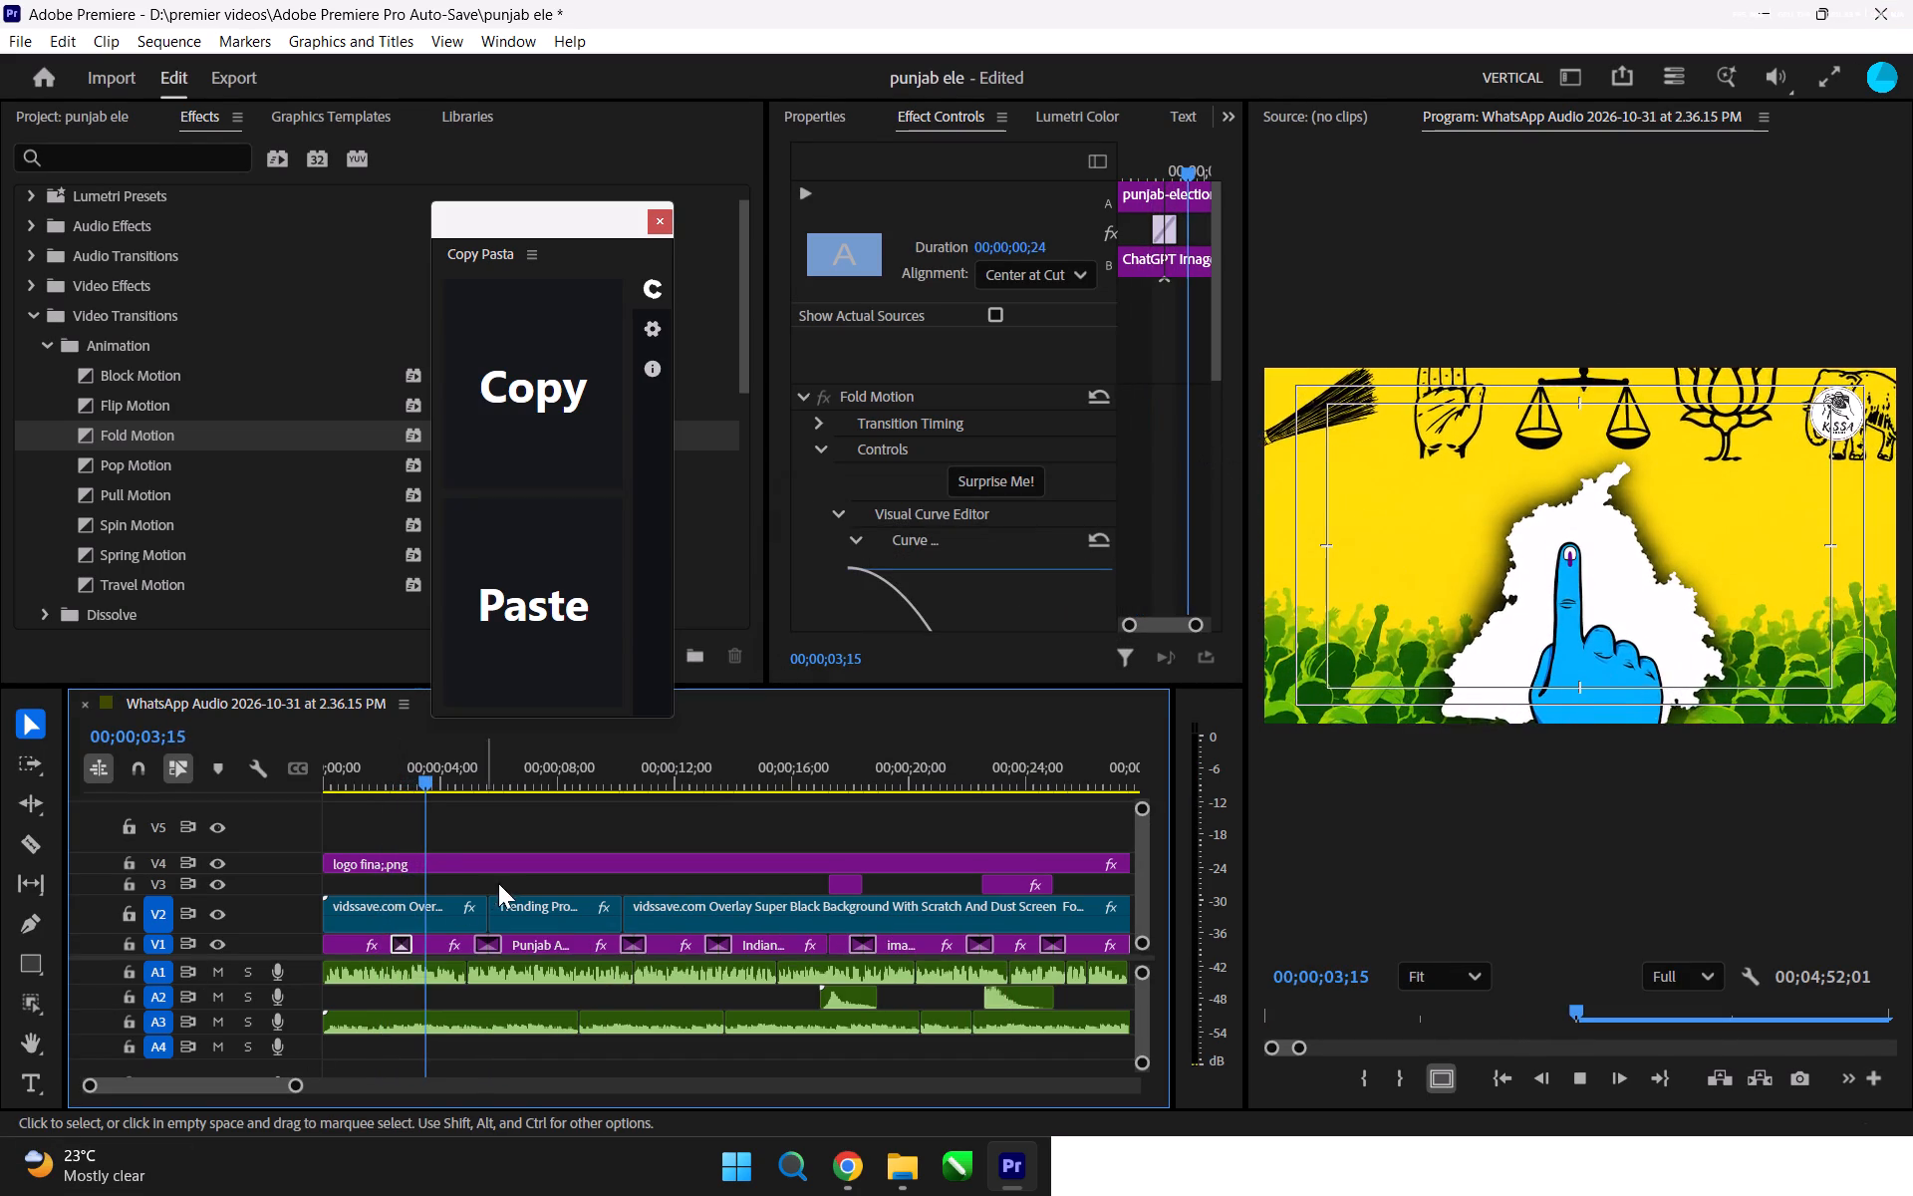
pyautogui.press('space')
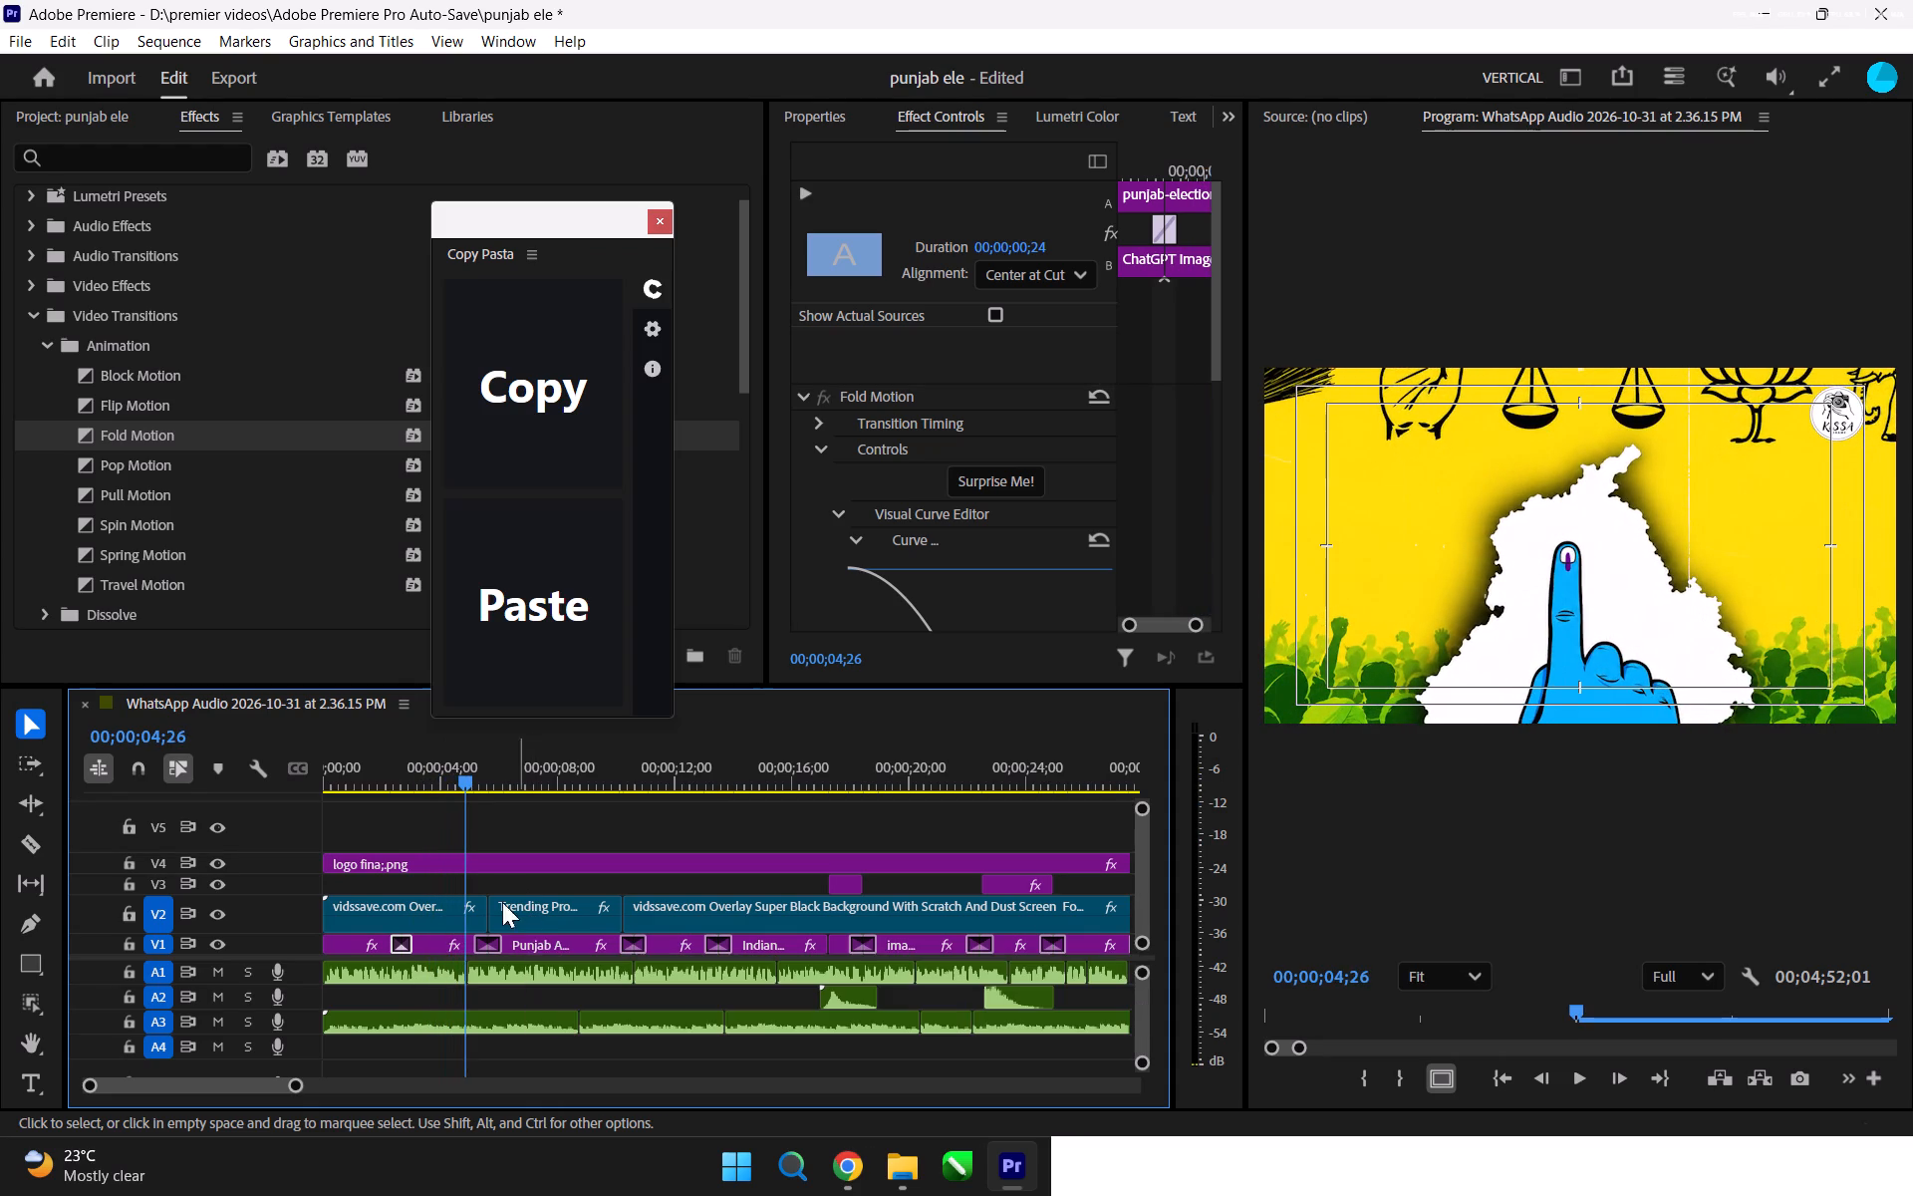
# Scrub ahead to the transition near 00;00;10;14 on track V1, play through it, and return the playhead to about 00;00;10;16.
pyautogui.moveTo(407, 769); pyautogui.dragTo(435, 789)
pyautogui.moveTo(435, 789); pyautogui.dragTo(471, 808)
pyautogui.moveTo(488, 812); pyautogui.dragTo(627, 828)
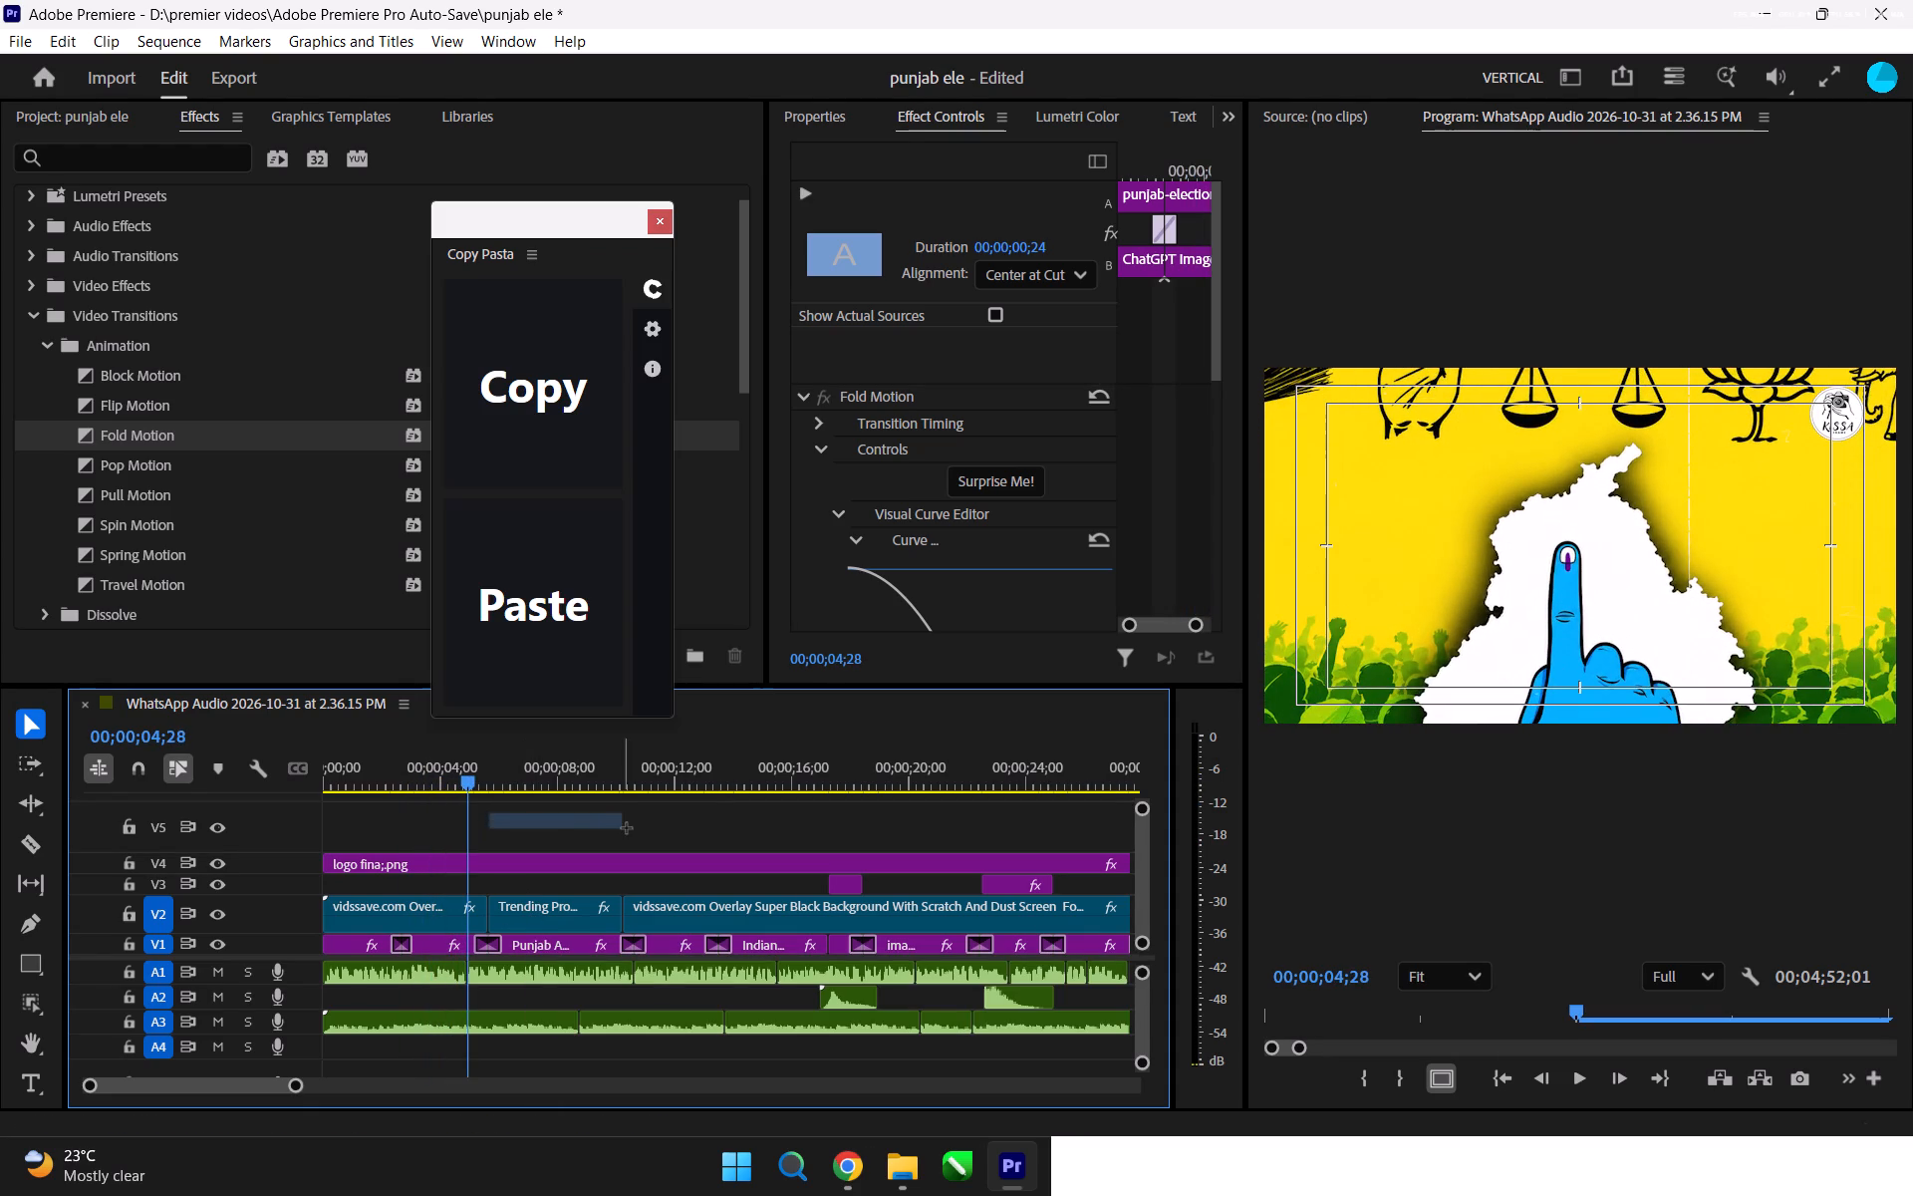
pyautogui.moveTo(627, 828); pyautogui.dragTo(625, 828)
pyautogui.moveTo(558, 769); pyautogui.dragTo(607, 777)
pyautogui.moveTo(611, 777); pyautogui.dragTo(621, 765)
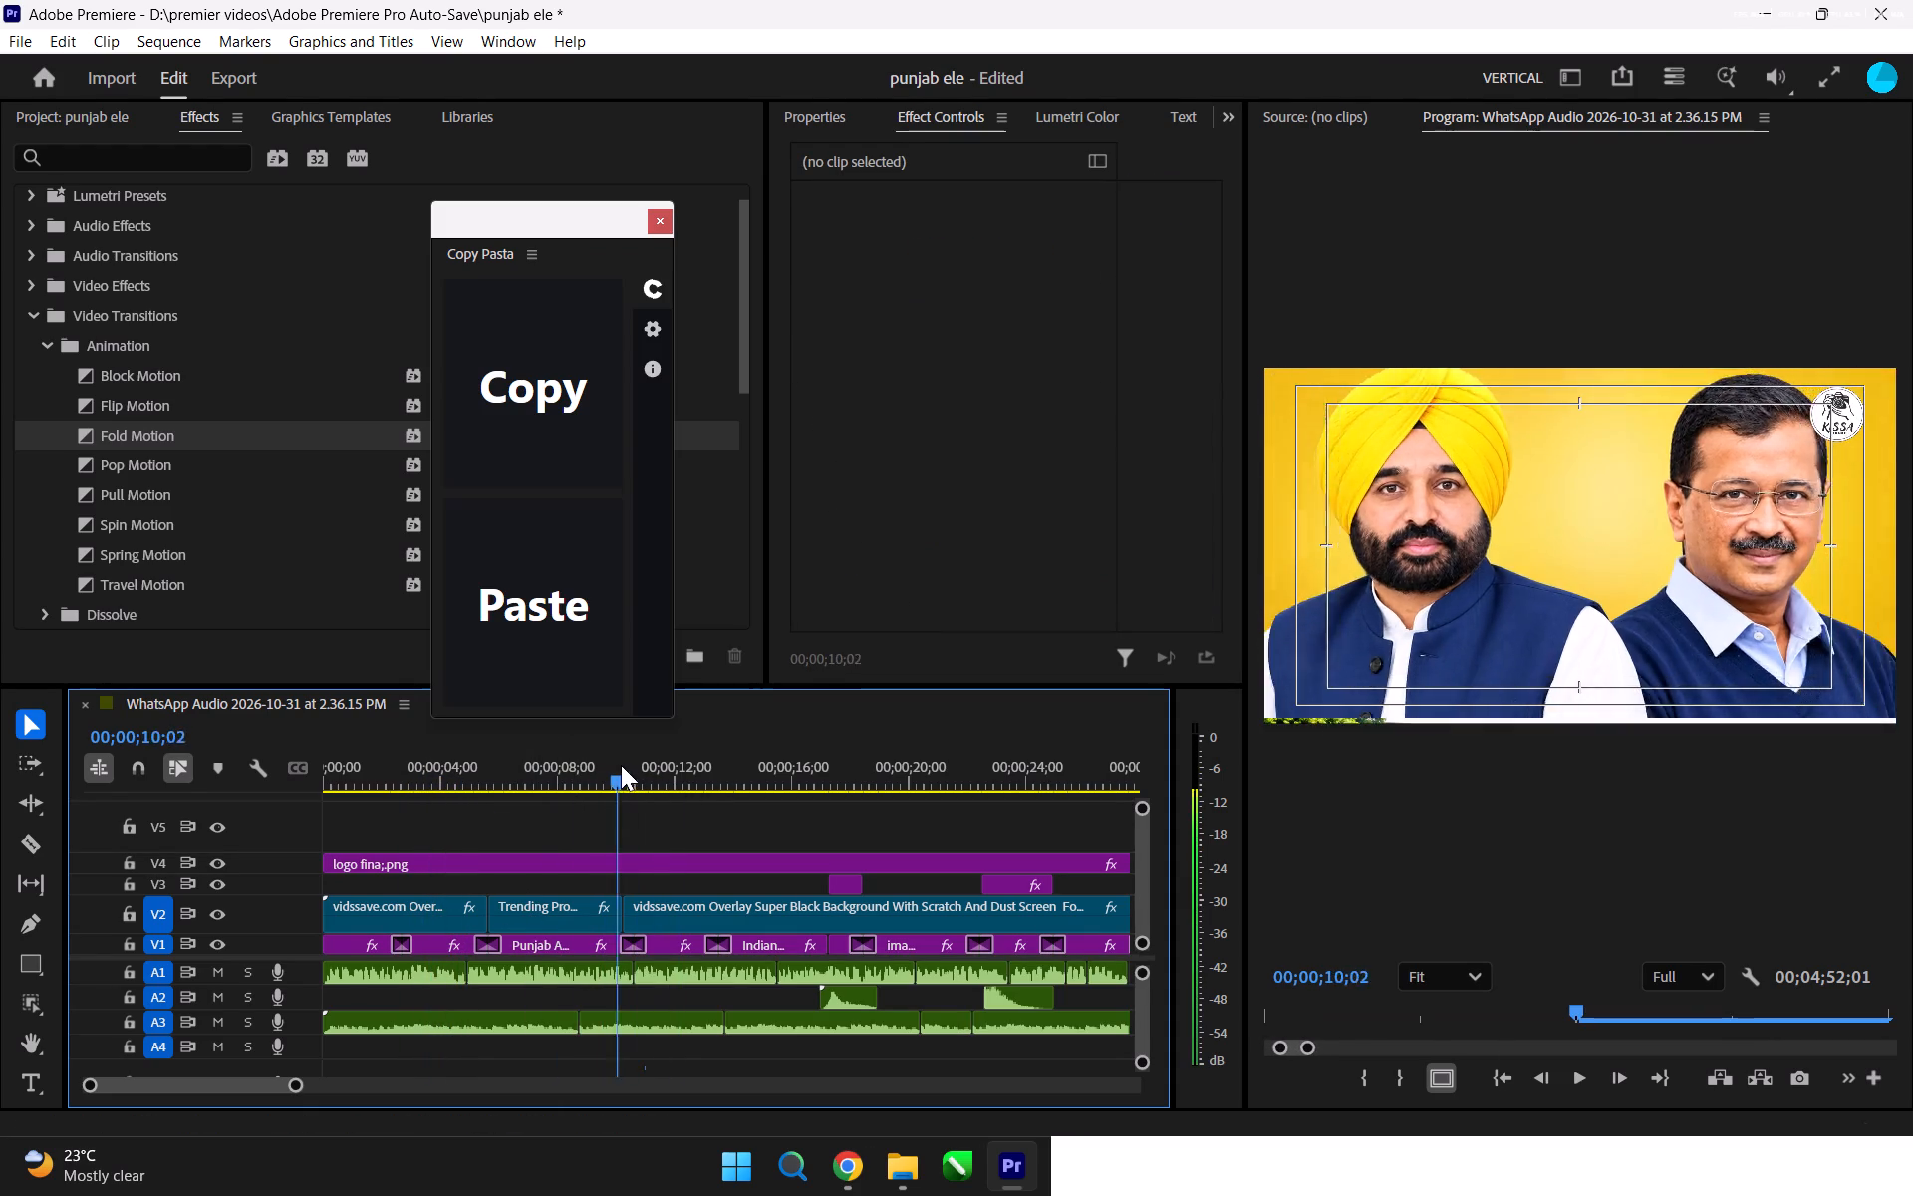
pyautogui.moveTo(621, 765); pyautogui.dragTo(630, 772)
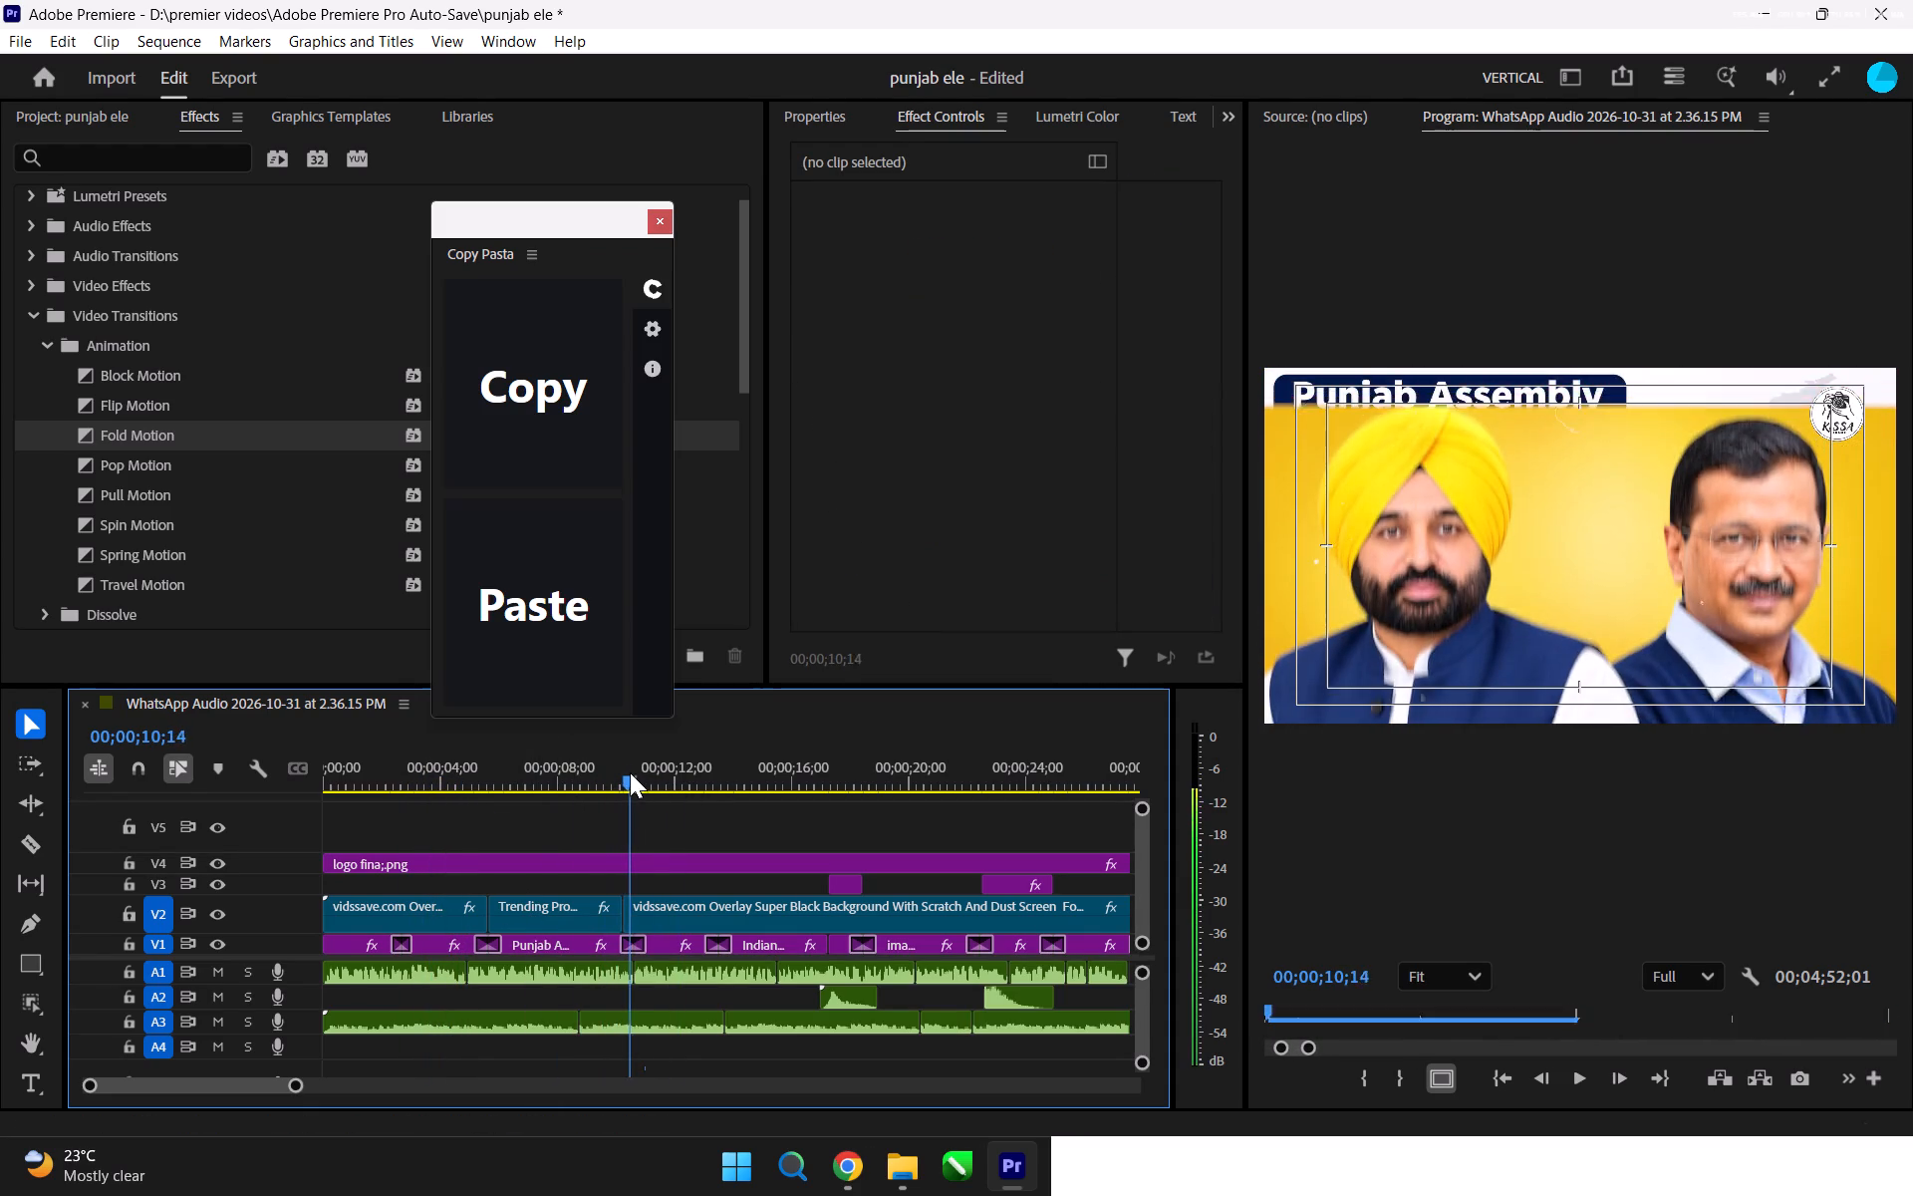
pyautogui.moveTo(630, 772); pyautogui.dragTo(628, 771)
pyautogui.press('space')
pyautogui.press('space')
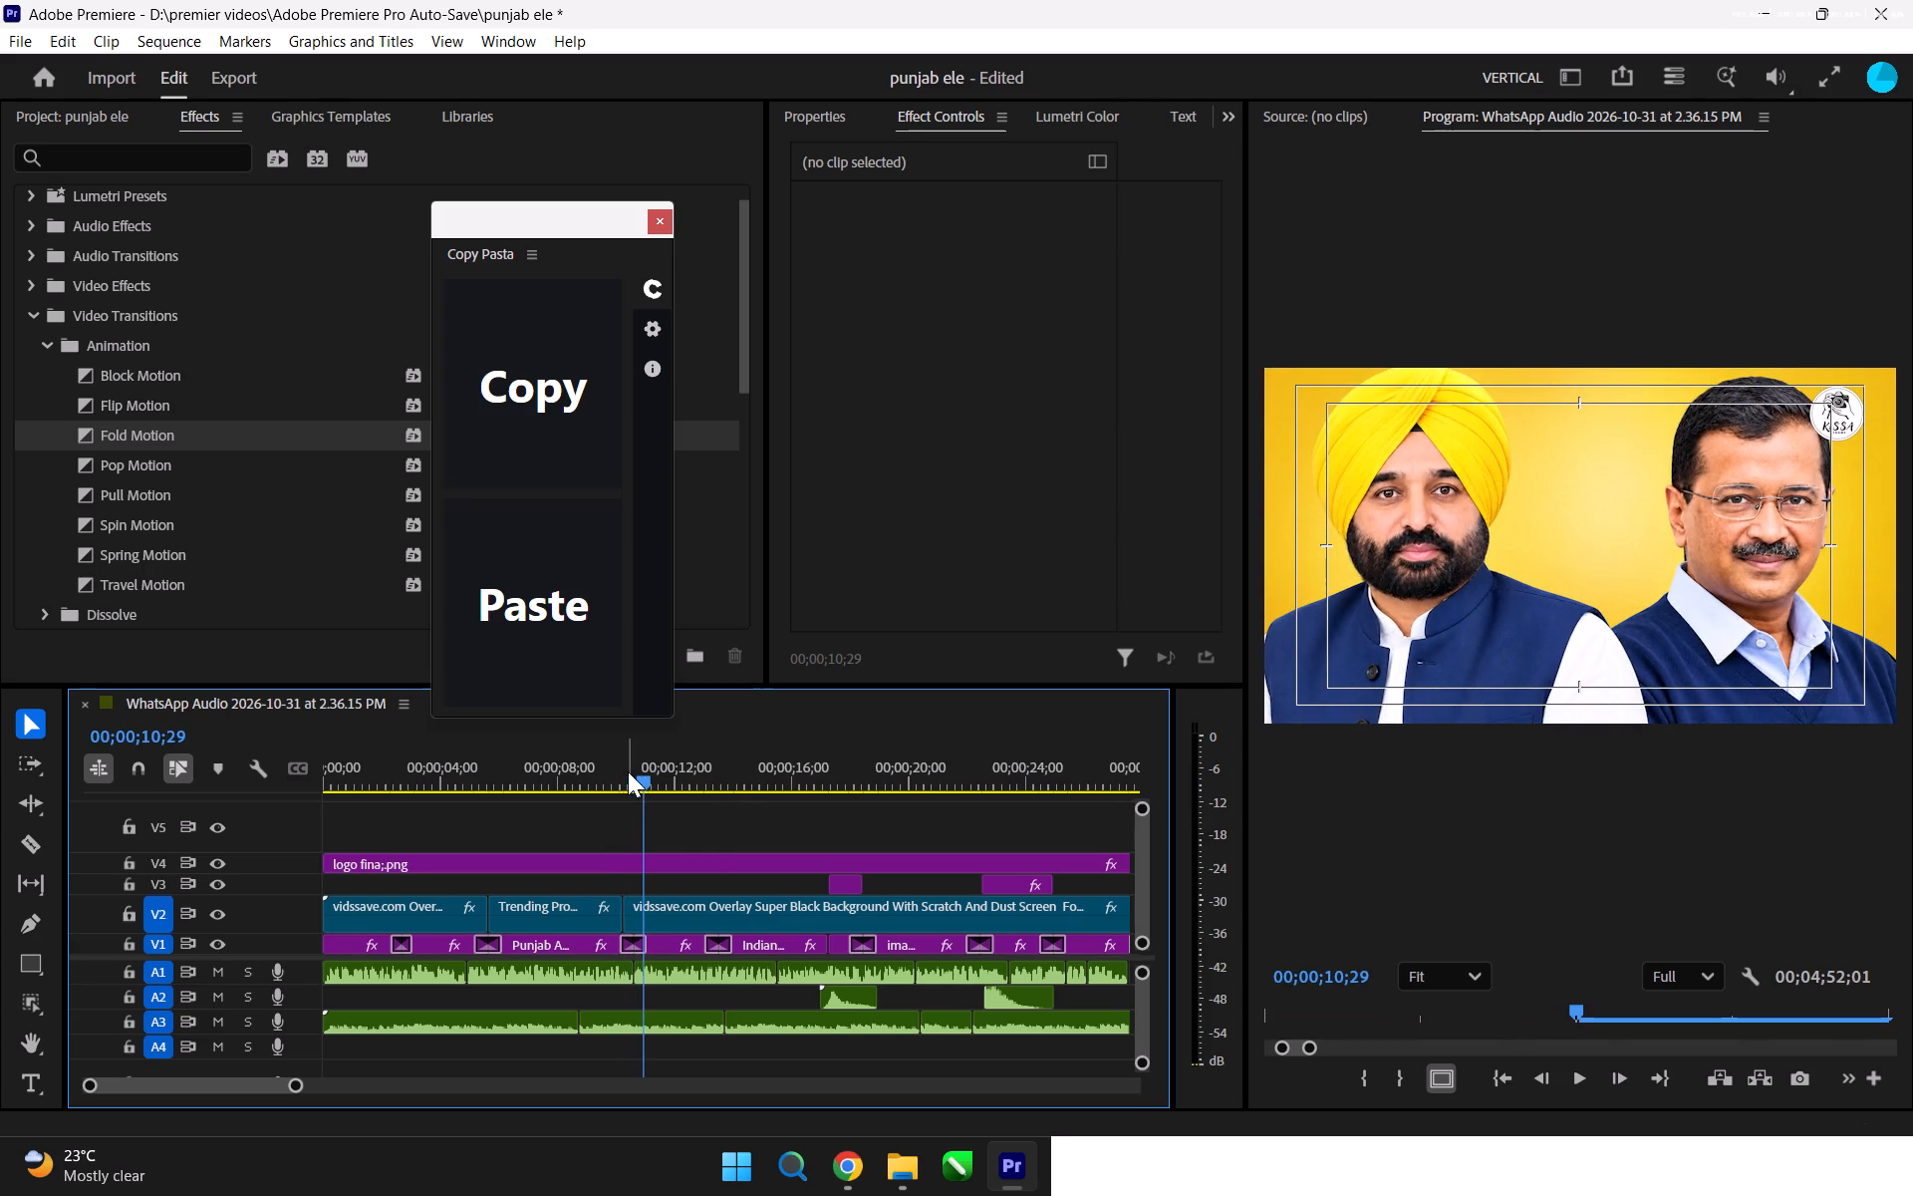
pyautogui.moveTo(643, 776); pyautogui.dragTo(632, 773)
pyautogui.write('---')
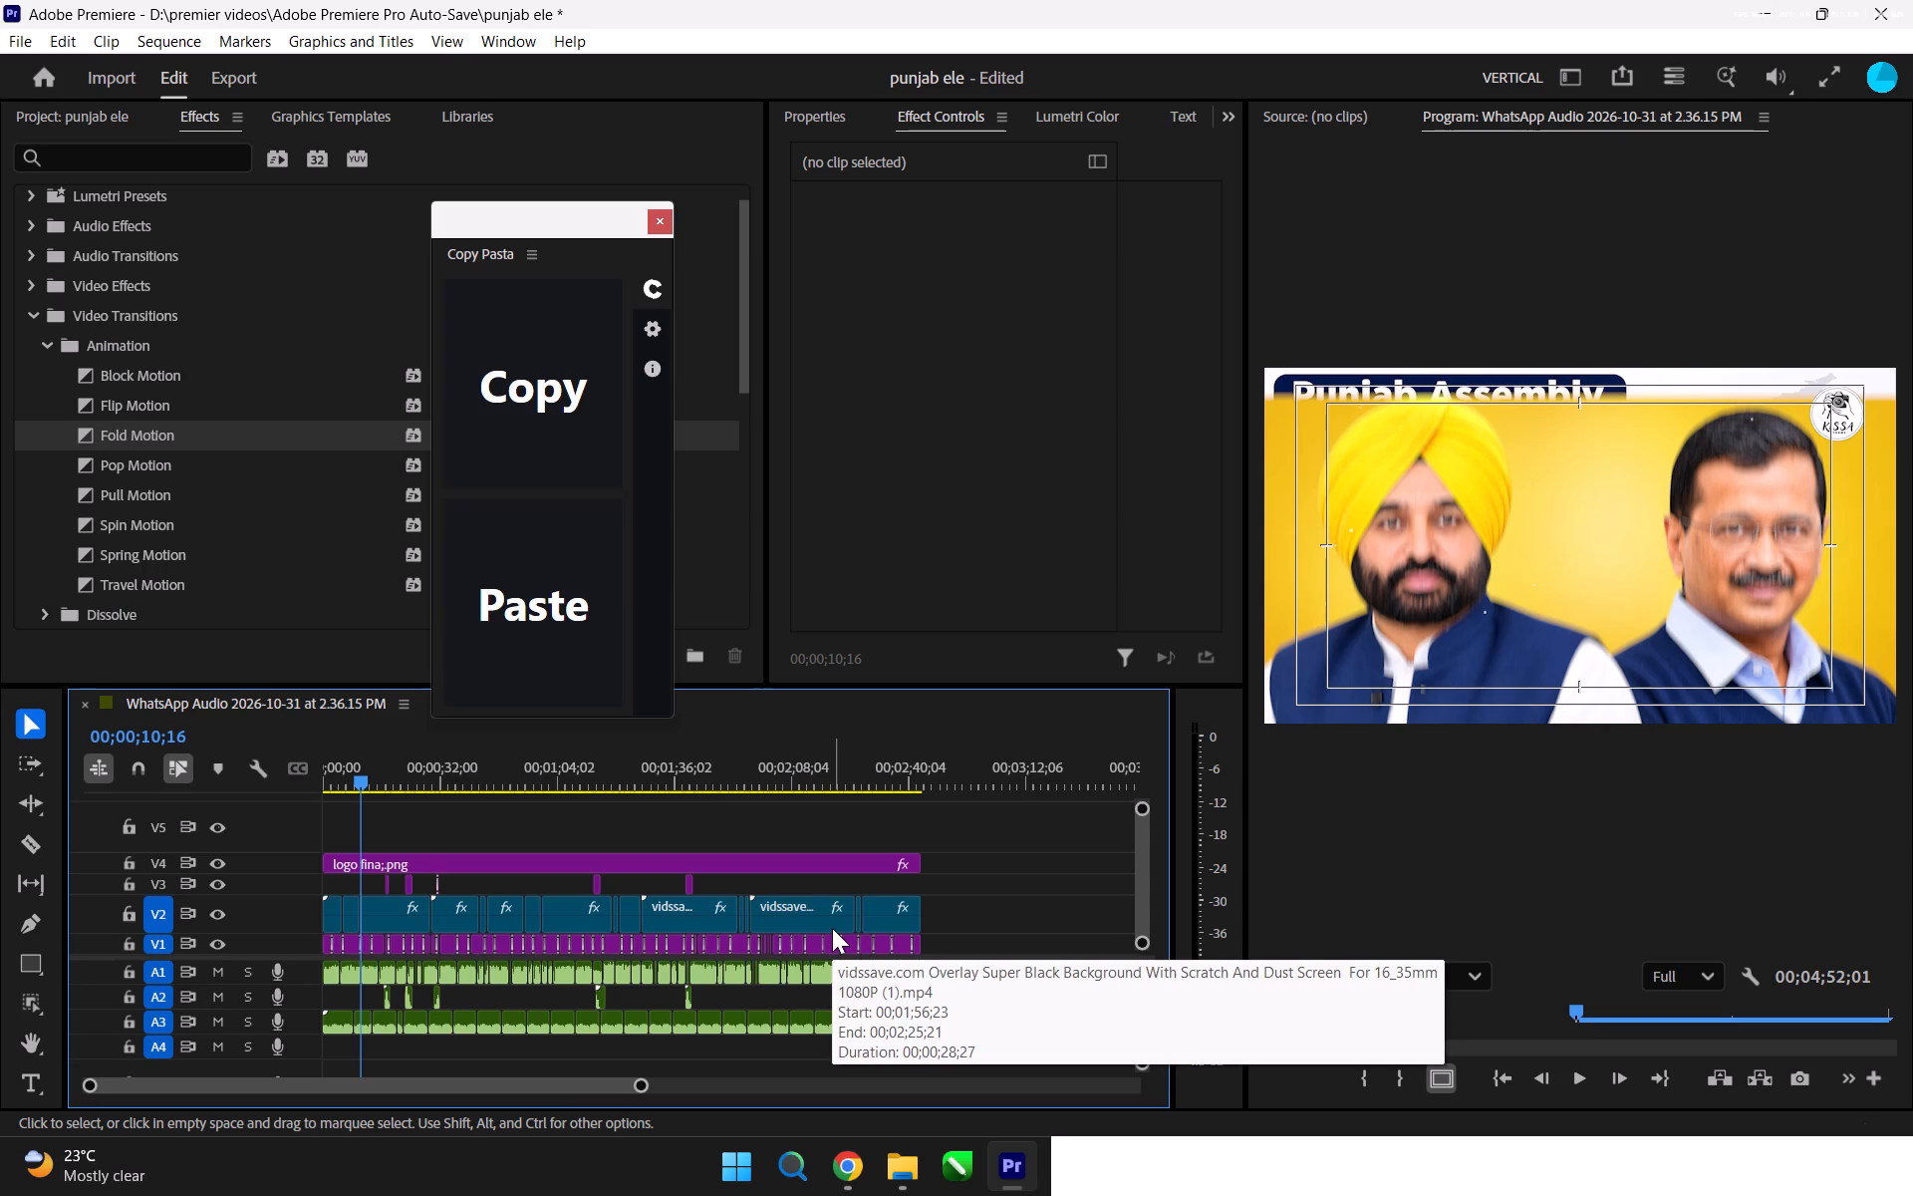
# Select the whoosh sound clip on A2, move the playhead to 00;00;16;28, and play through to about 00;00;19;08.
pyautogui.write('--')
pyautogui.press('=')
pyautogui.press('=')
pyautogui.press('=')
pyautogui.write('=-')
pyautogui.press('-')
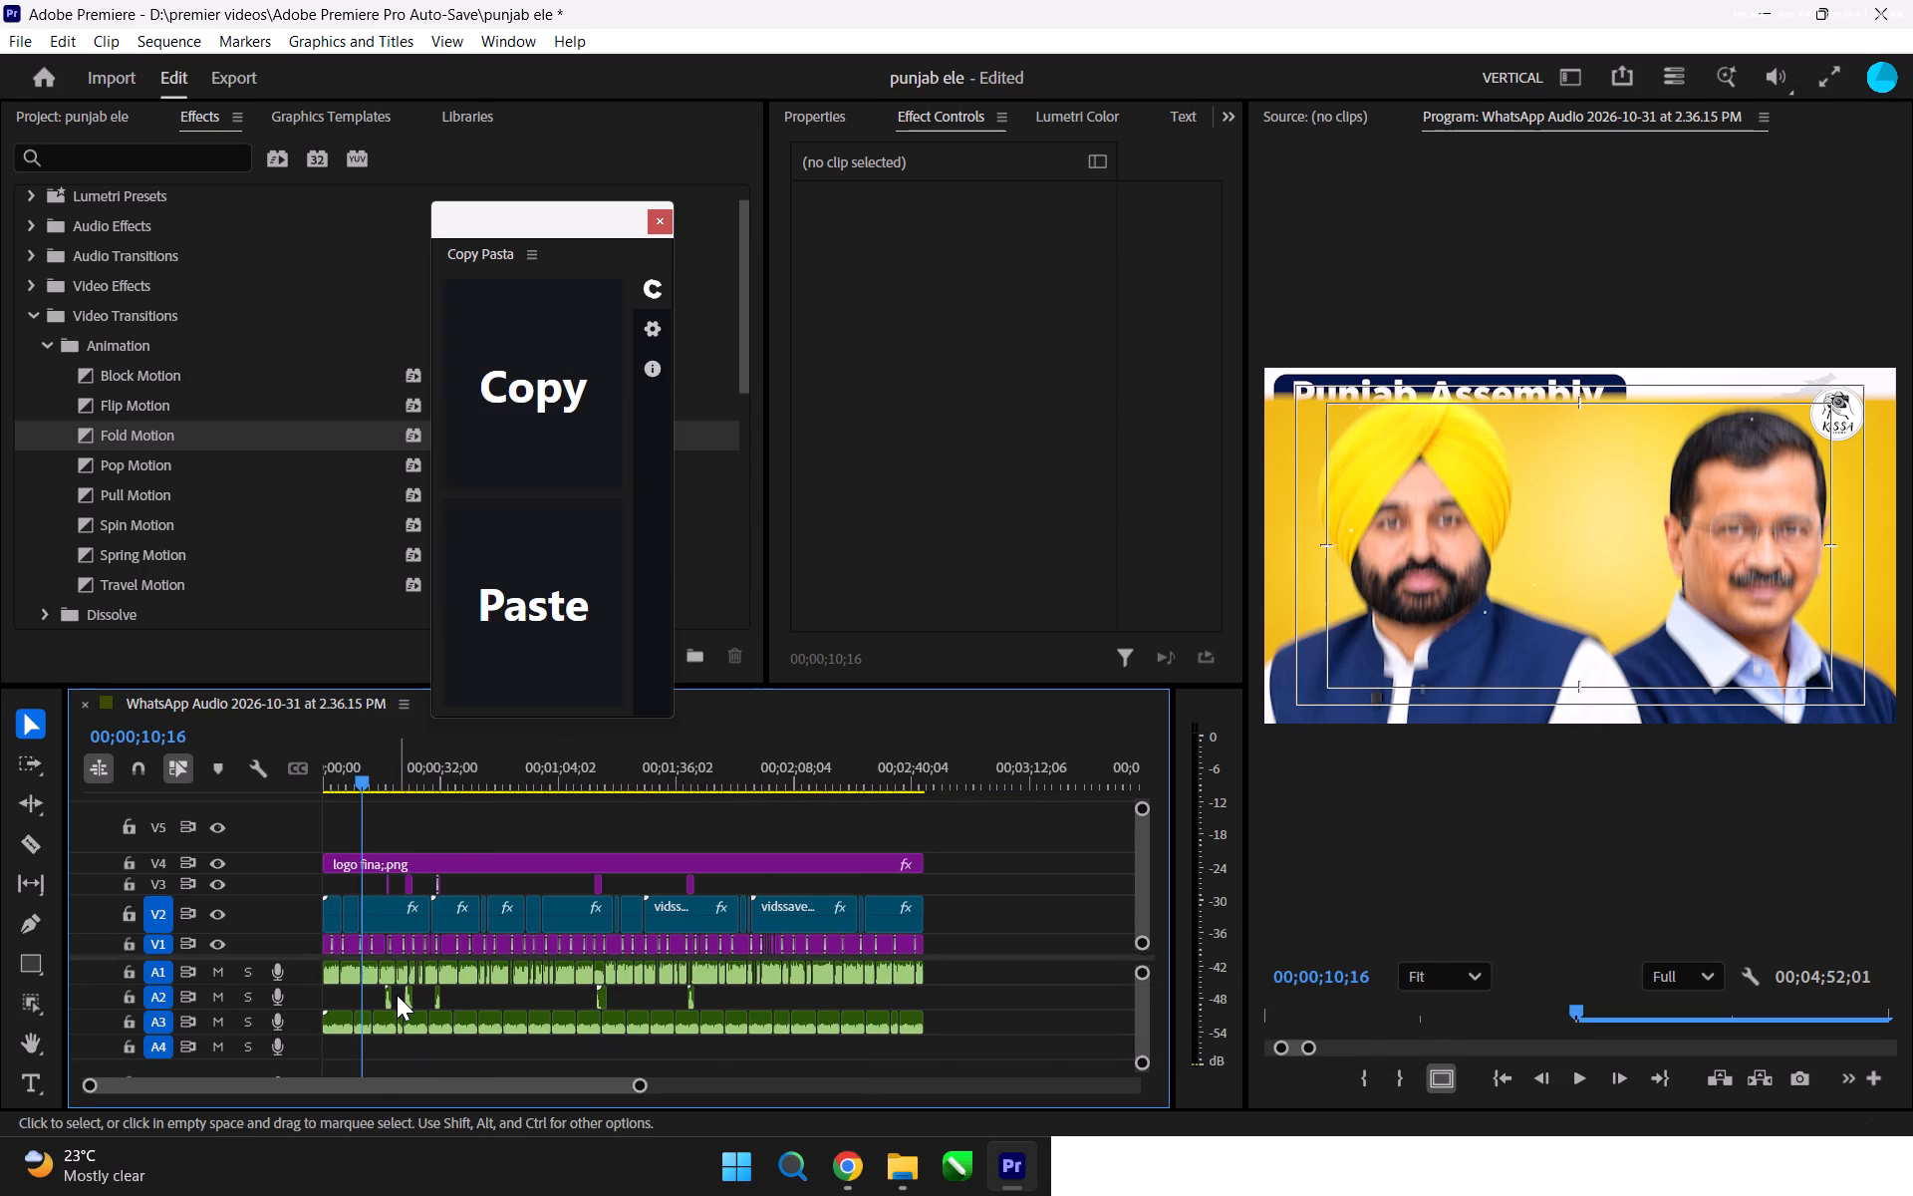
pyautogui.doubleClick(396, 996)
pyautogui.click(390, 992)
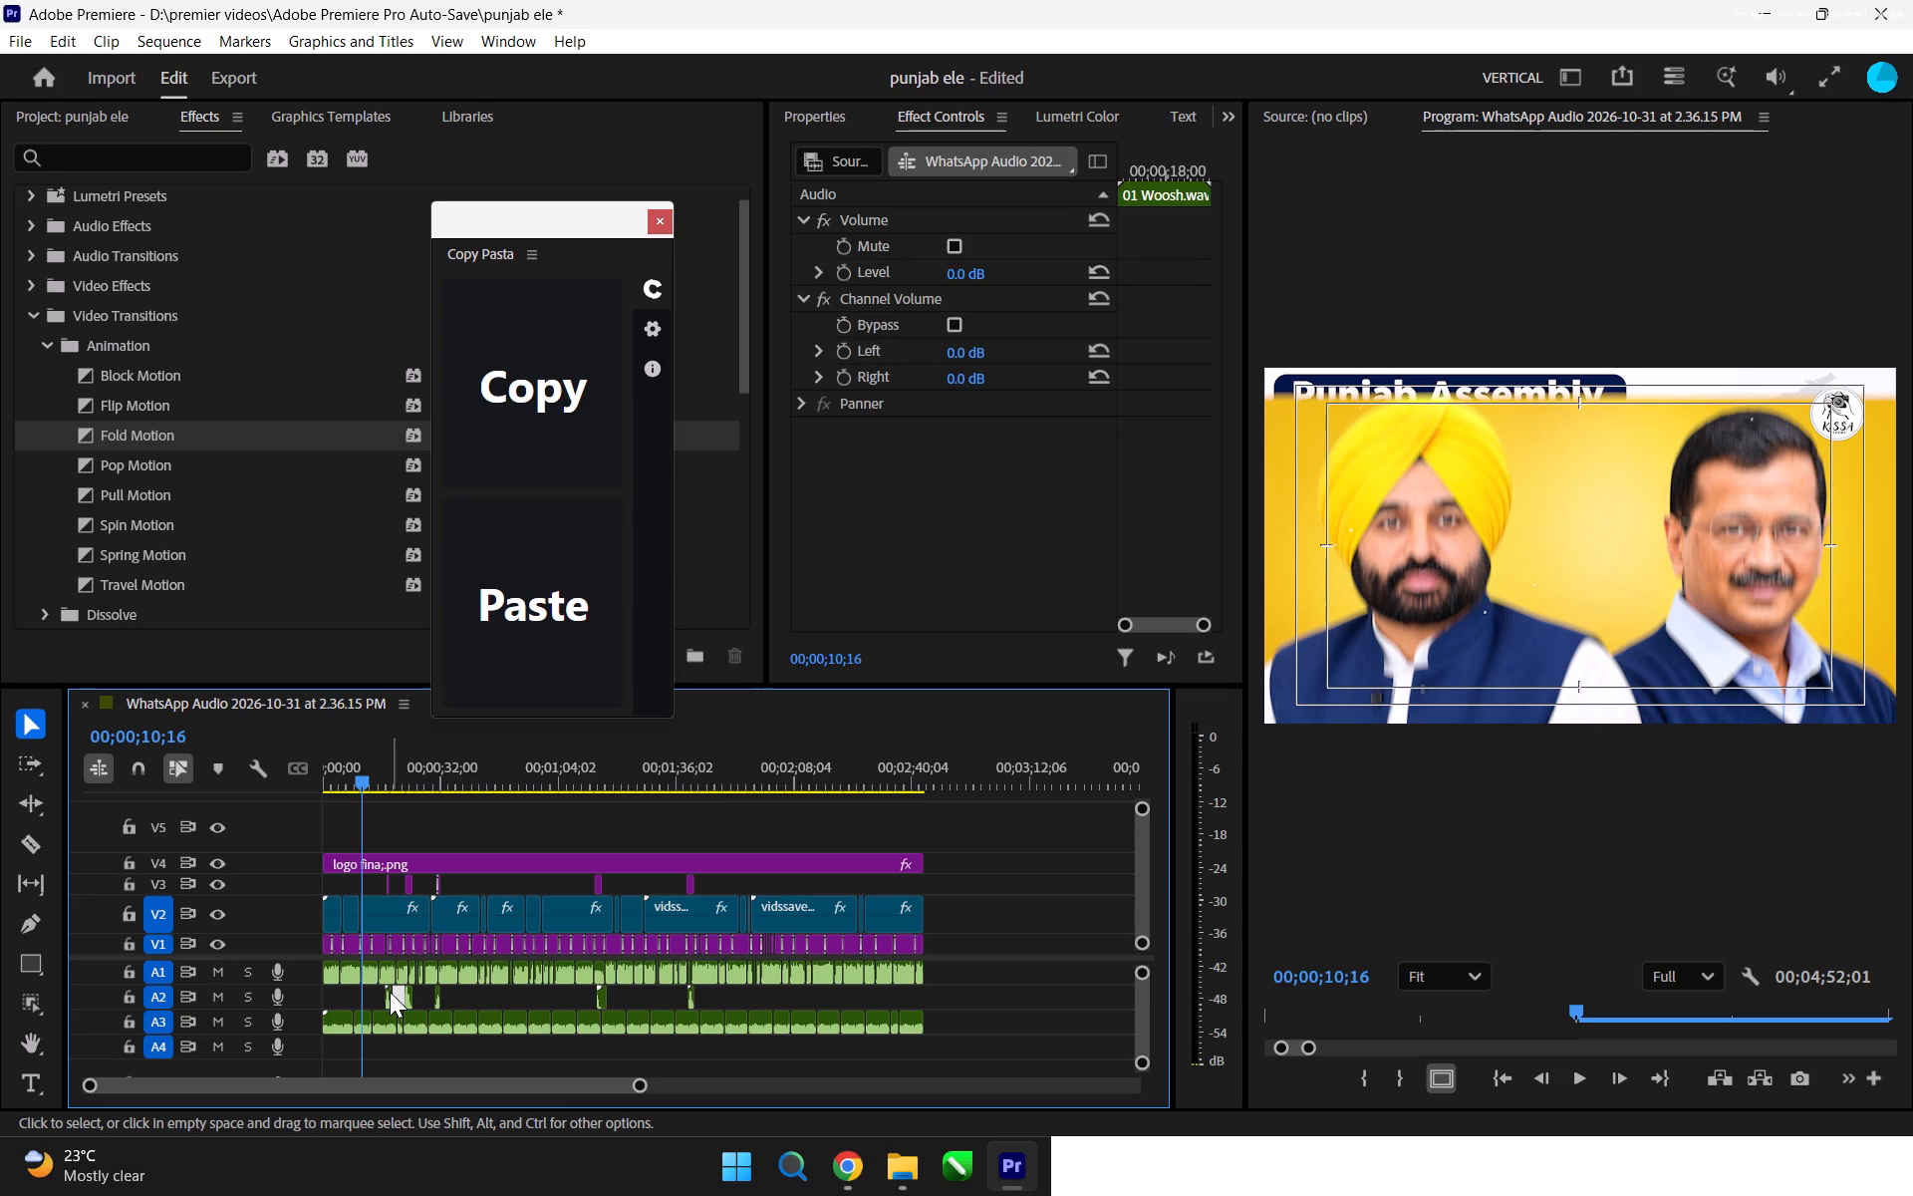
pyautogui.click(383, 779)
pyautogui.click(391, 782)
pyautogui.write('===')
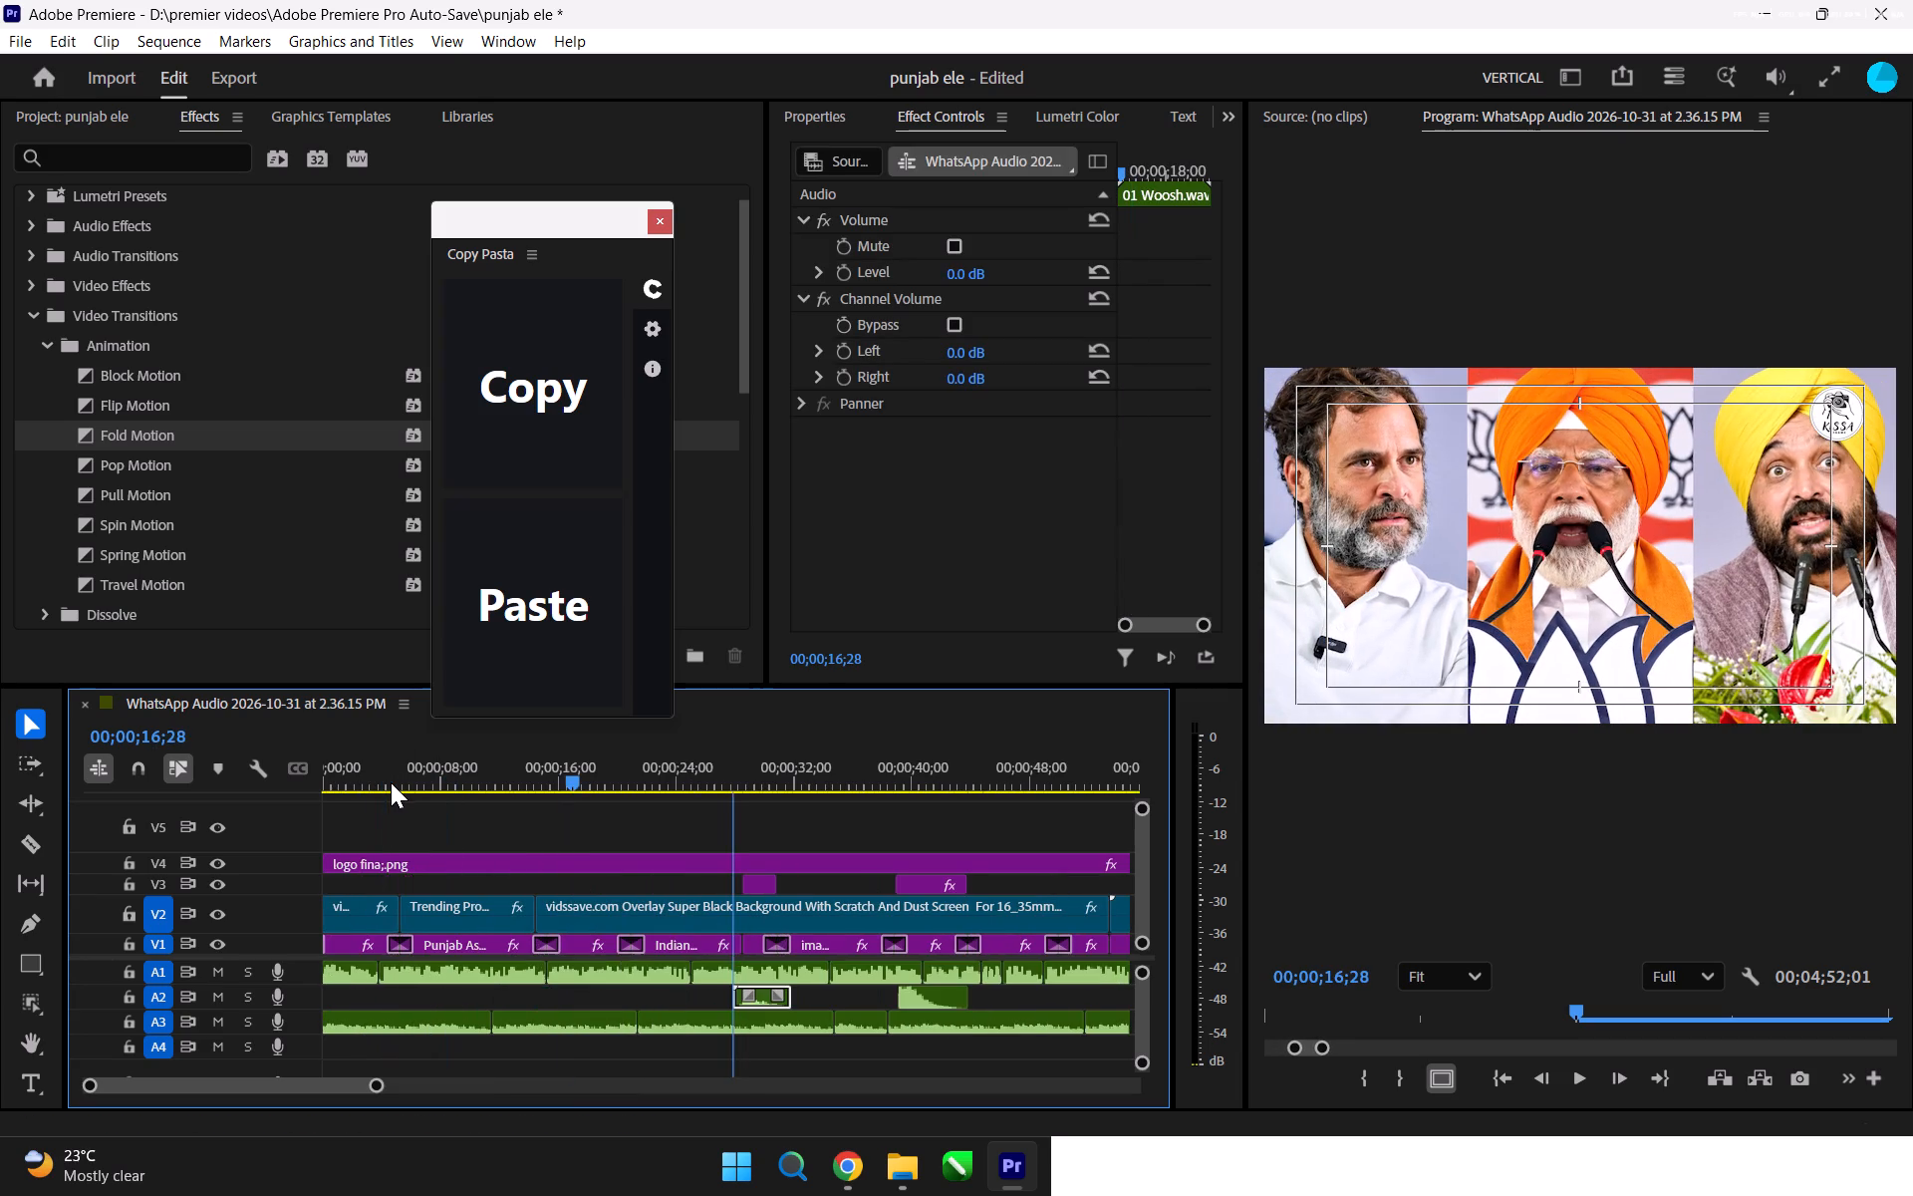
pyautogui.press('space')
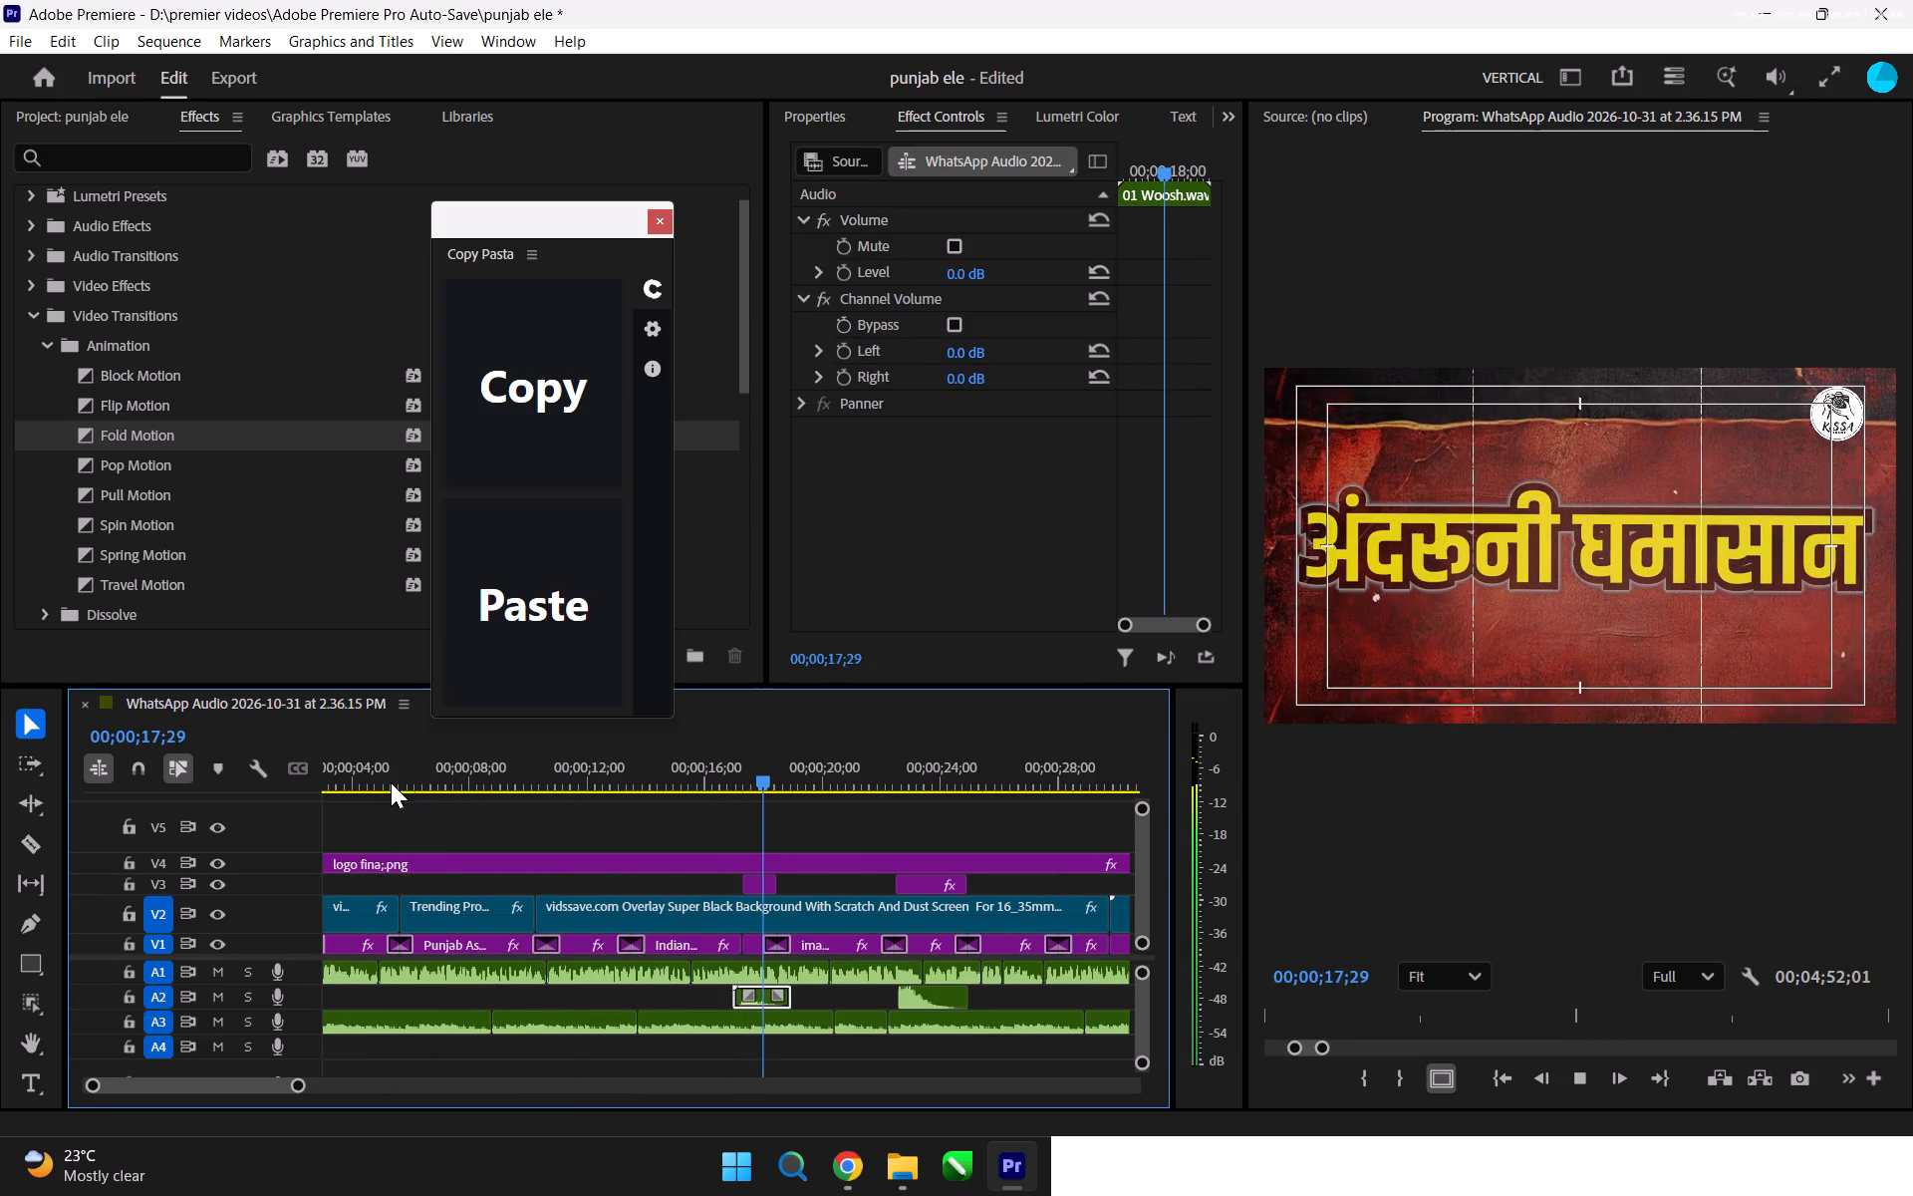
pyautogui.press('space')
pyautogui.press('space')
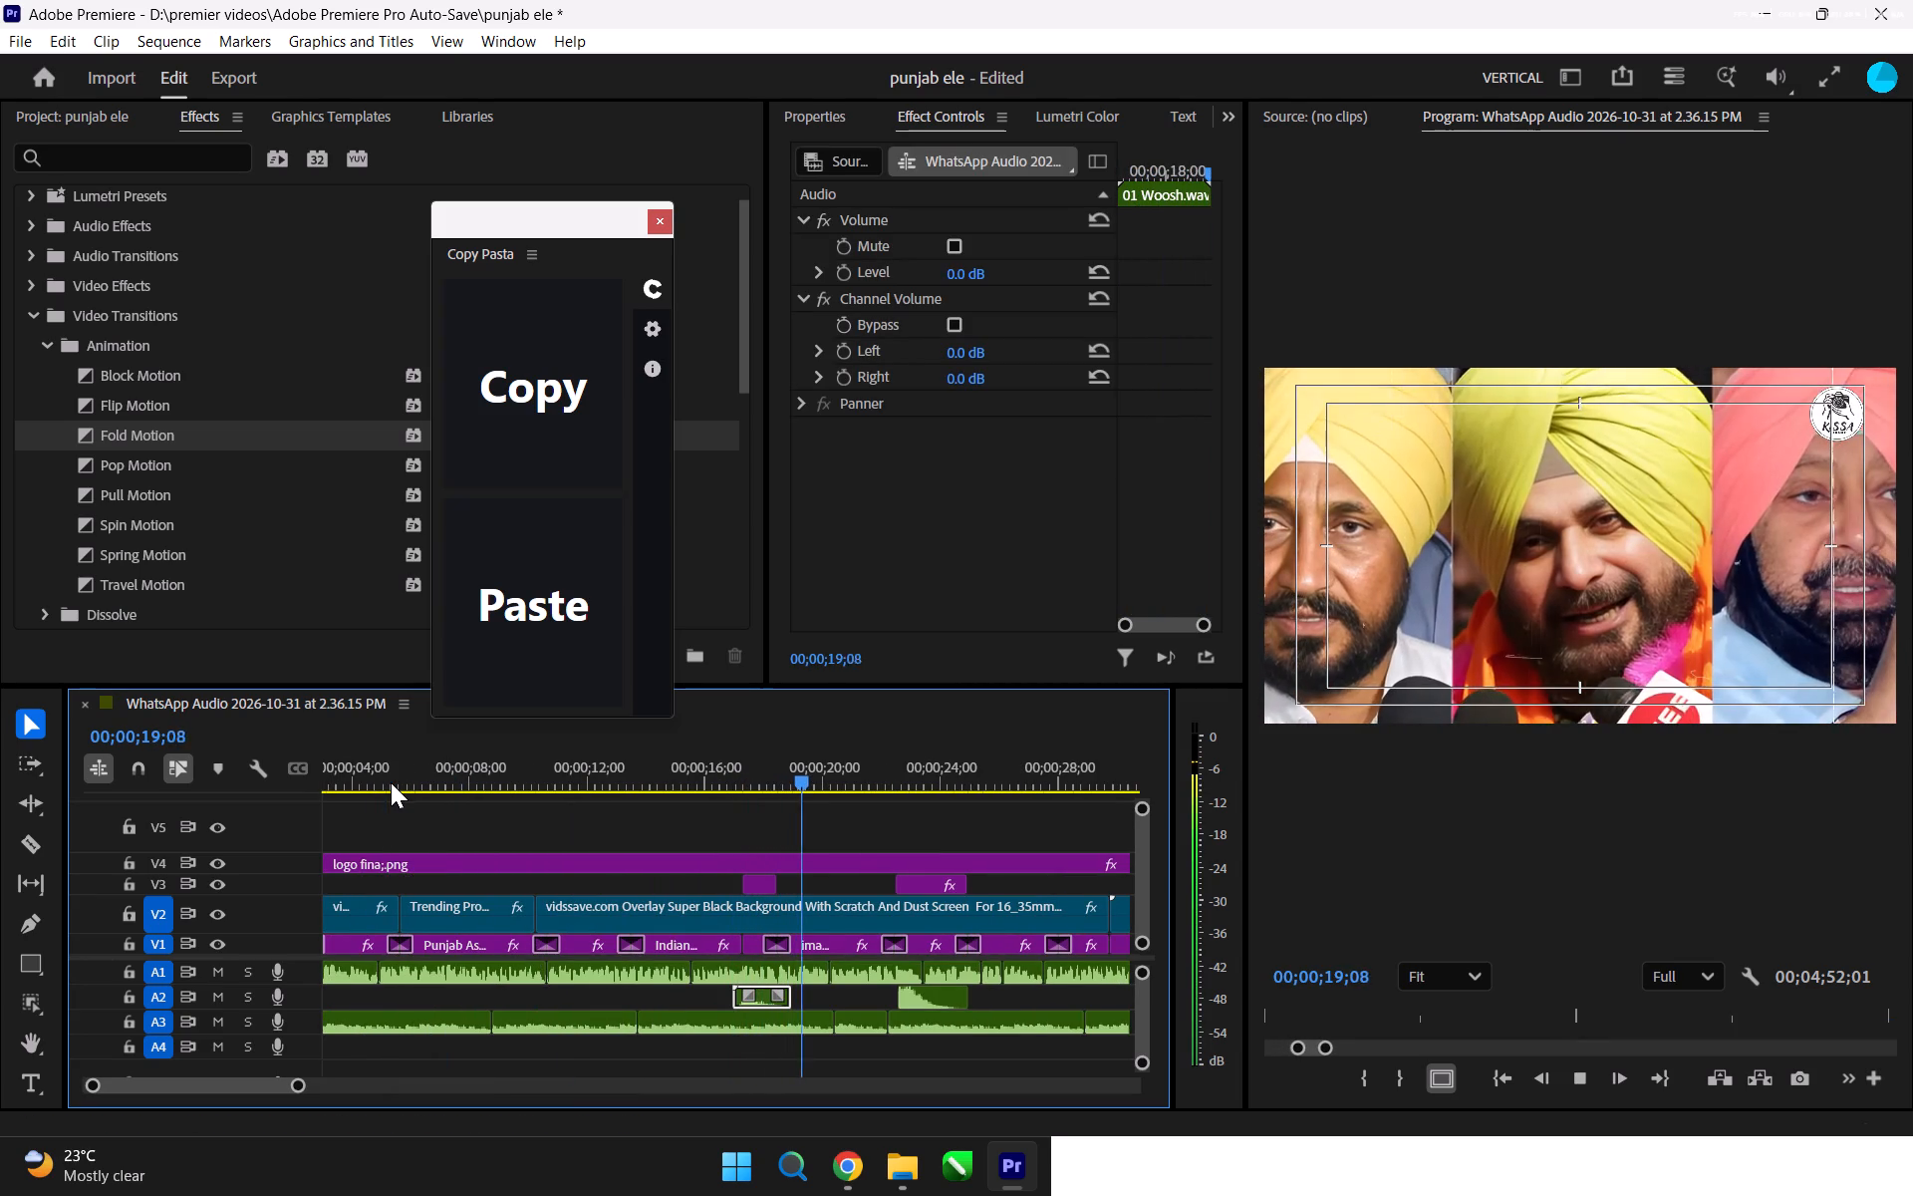
pyautogui.press('space')
# Return the playhead to the sequence start and play through the first transition to 00;00;03;05.
pyautogui.write('----')
pyautogui.write('==-')
pyautogui.moveTo(372, 781); pyautogui.dragTo(340, 772)
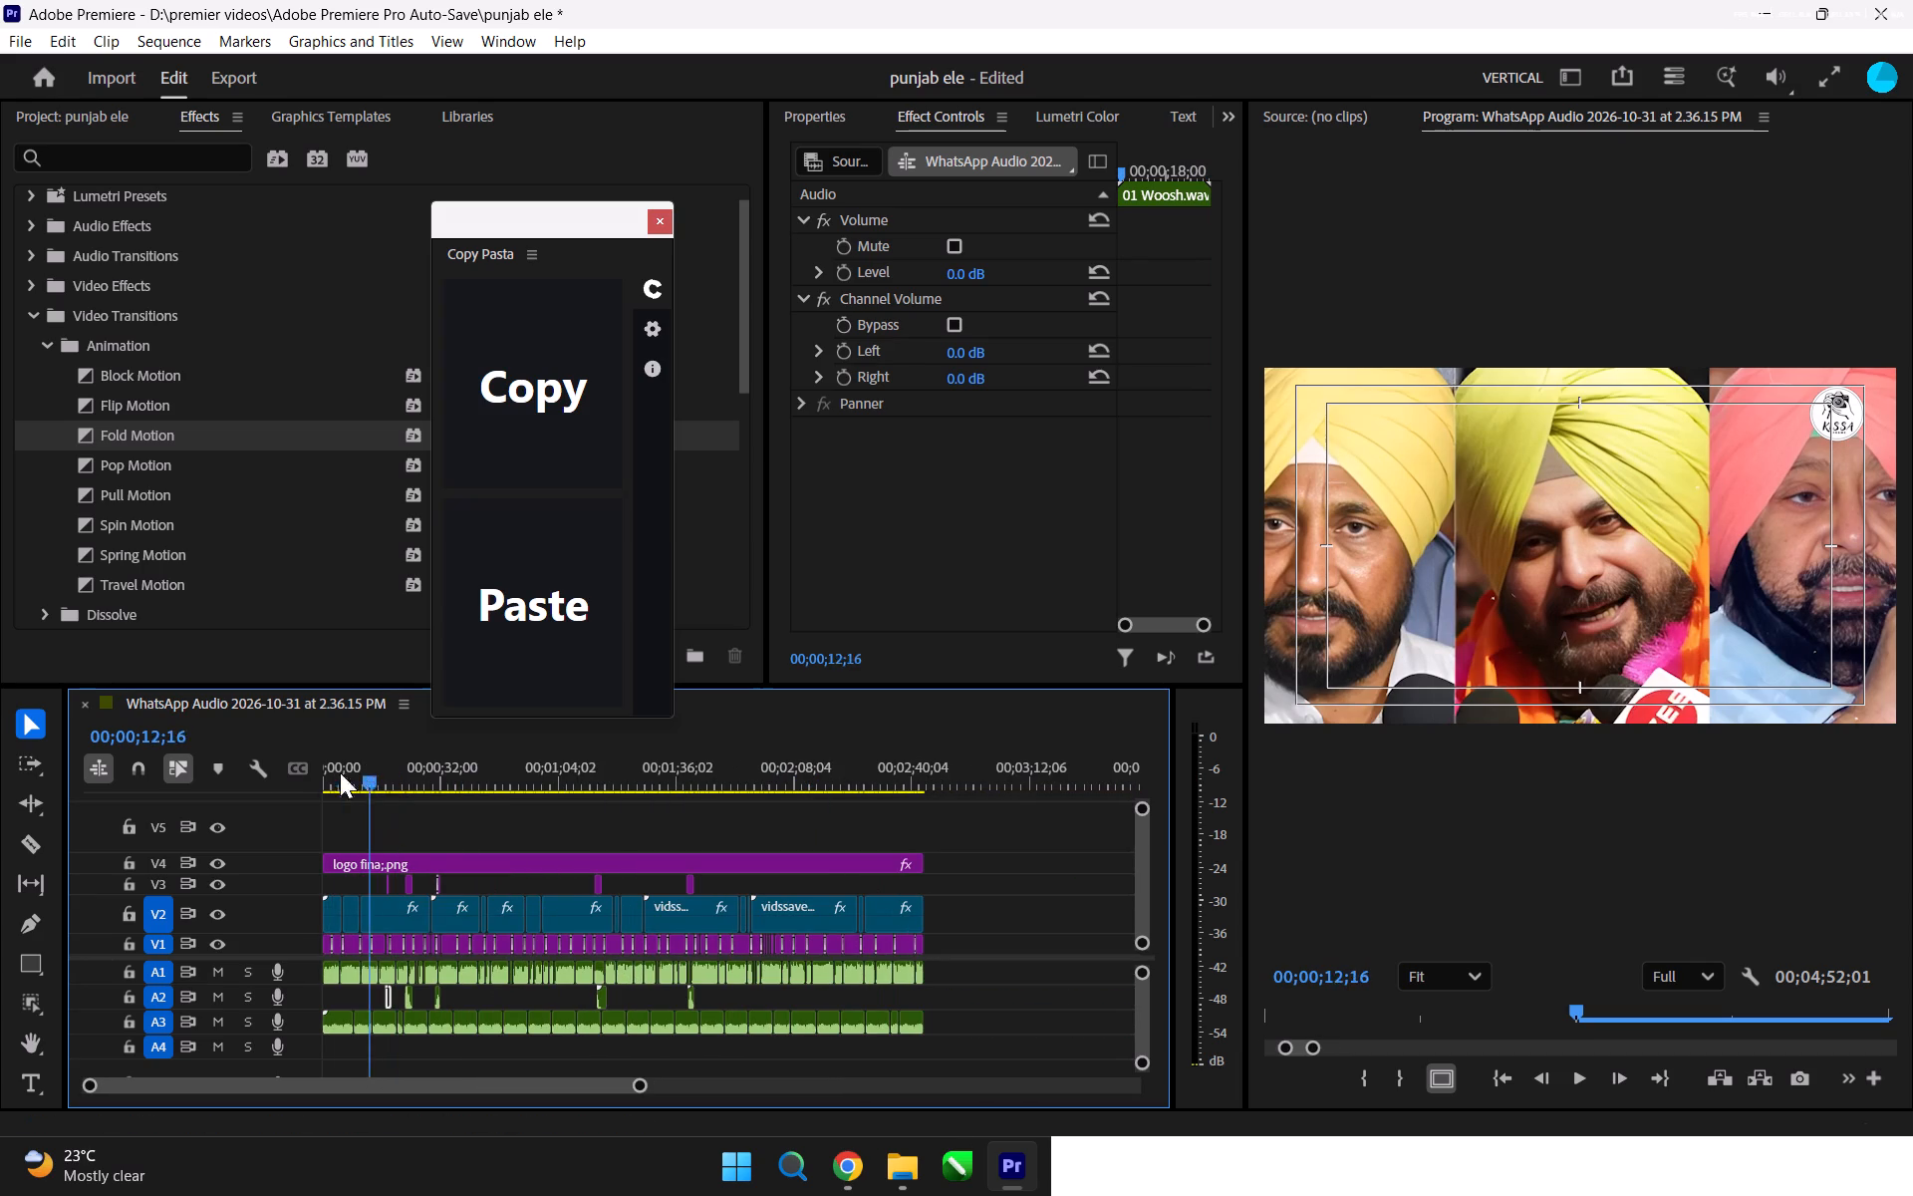
pyautogui.moveTo(340, 772); pyautogui.dragTo(288, 772)
pyautogui.doubleClick(288, 772)
pyautogui.press('=')
pyautogui.write('===')
pyautogui.press('-')
pyautogui.click(443, 821)
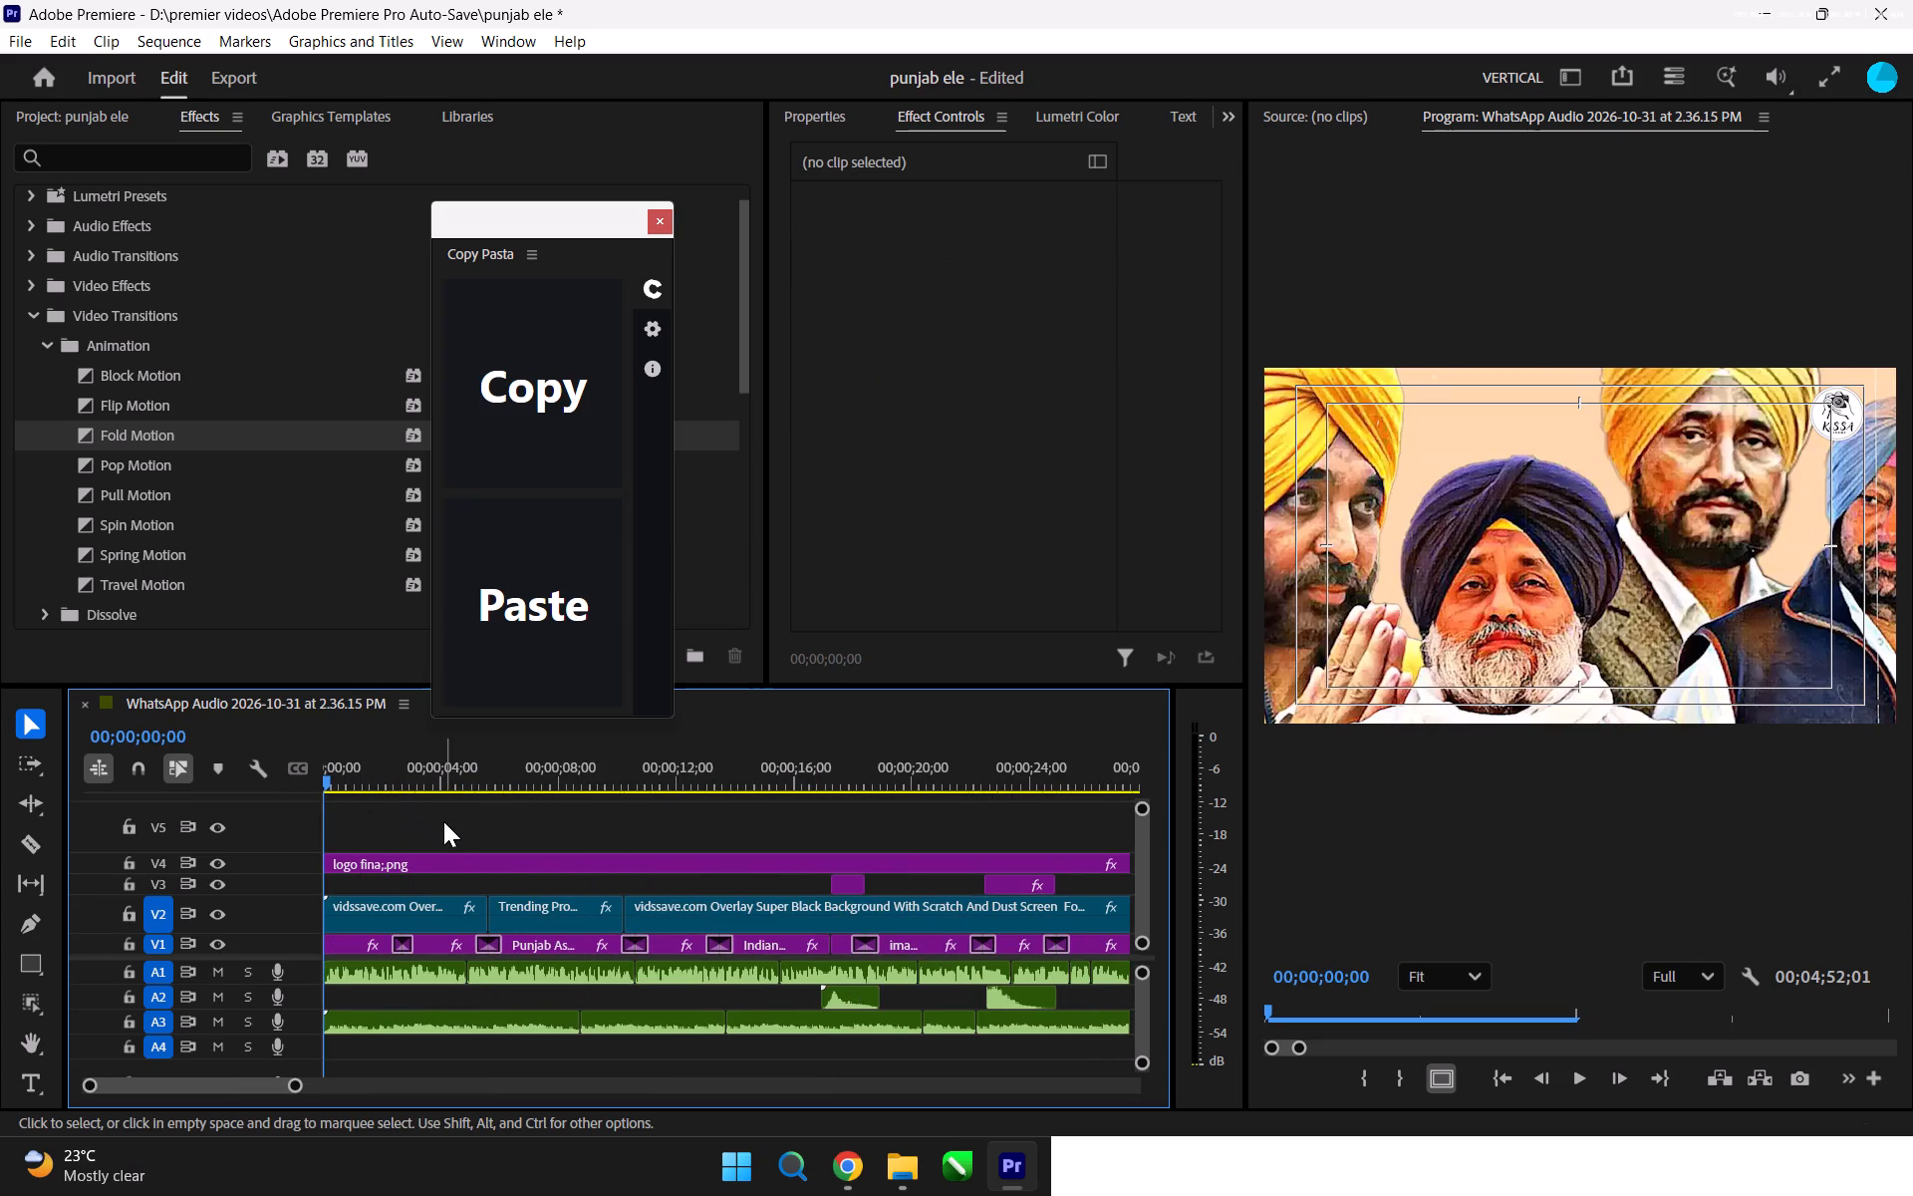
pyautogui.press('space')
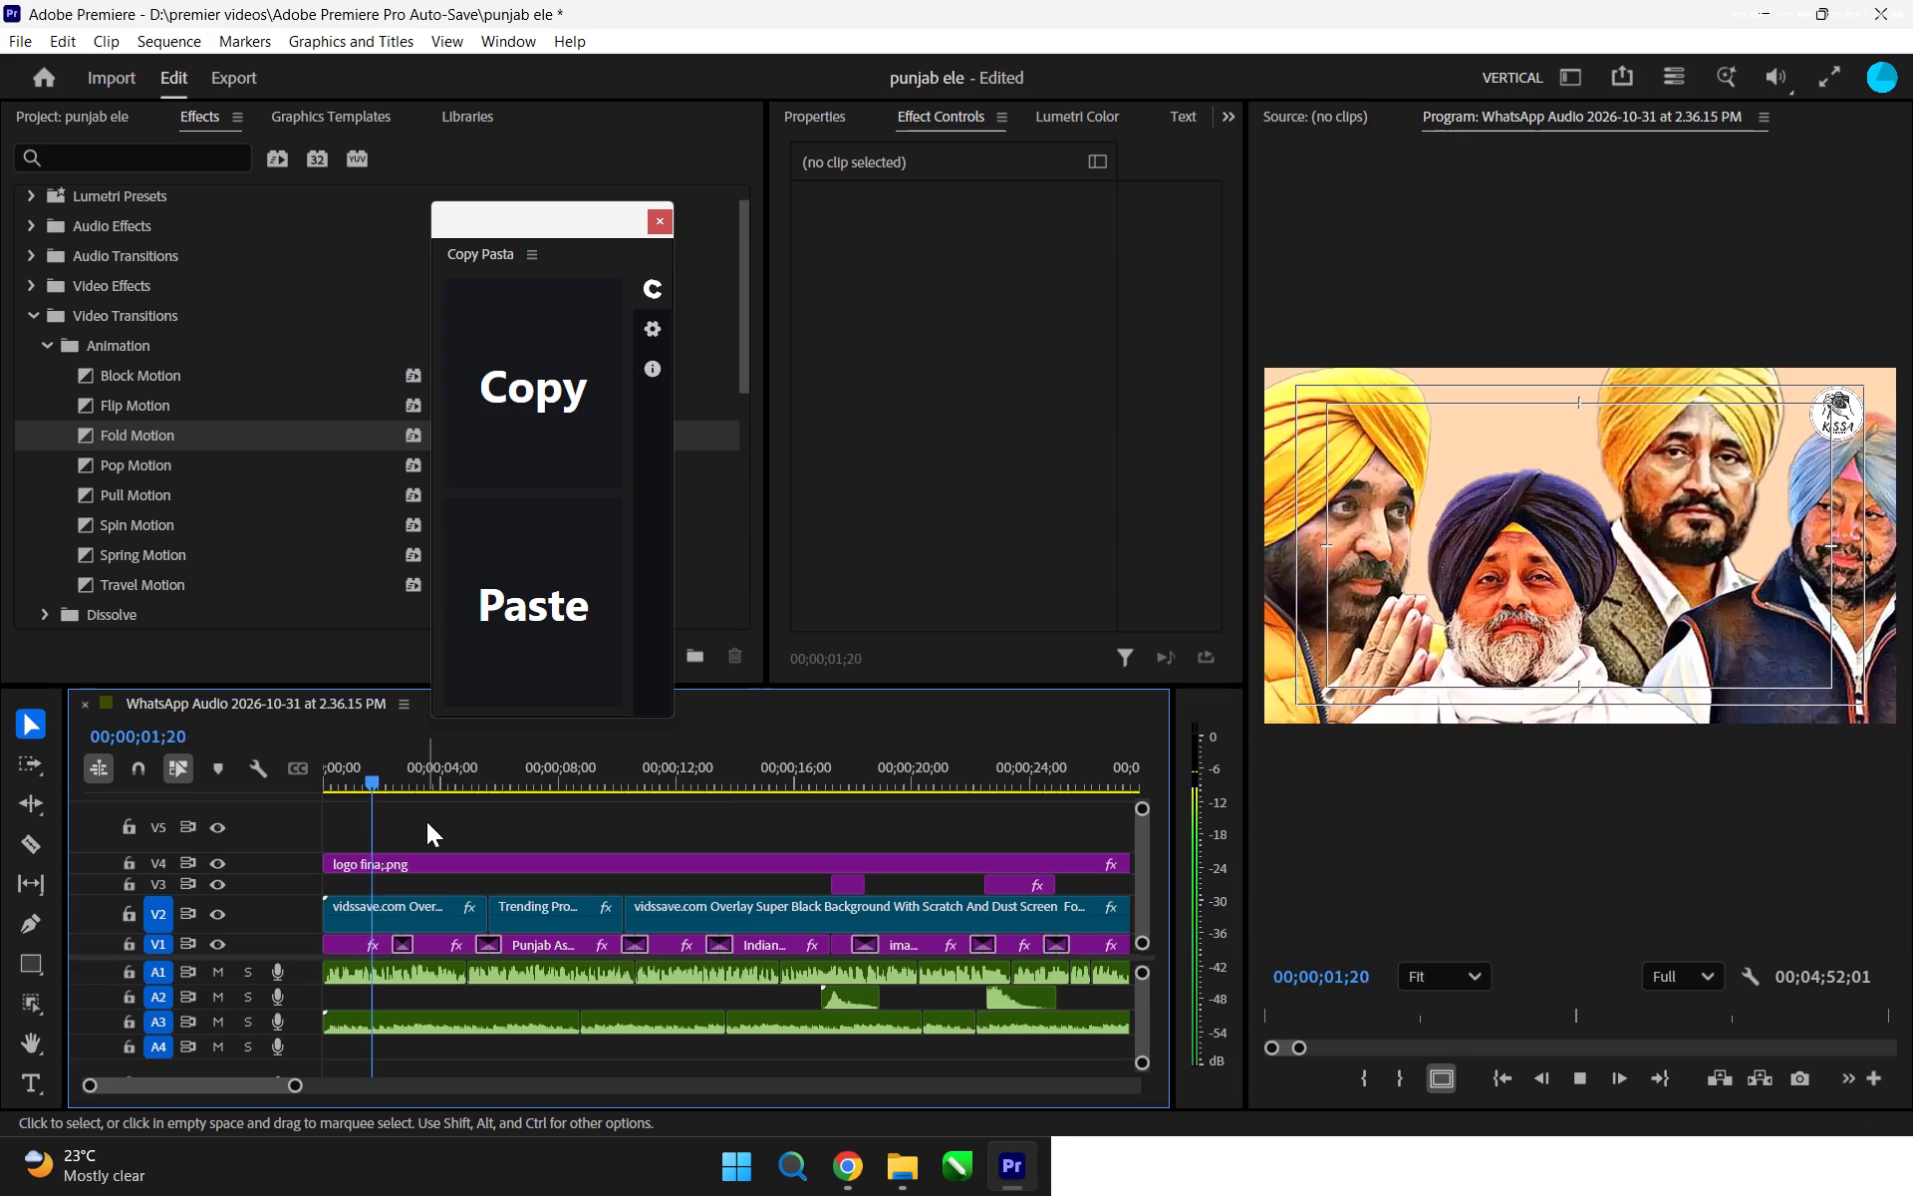
pyautogui.press('space')
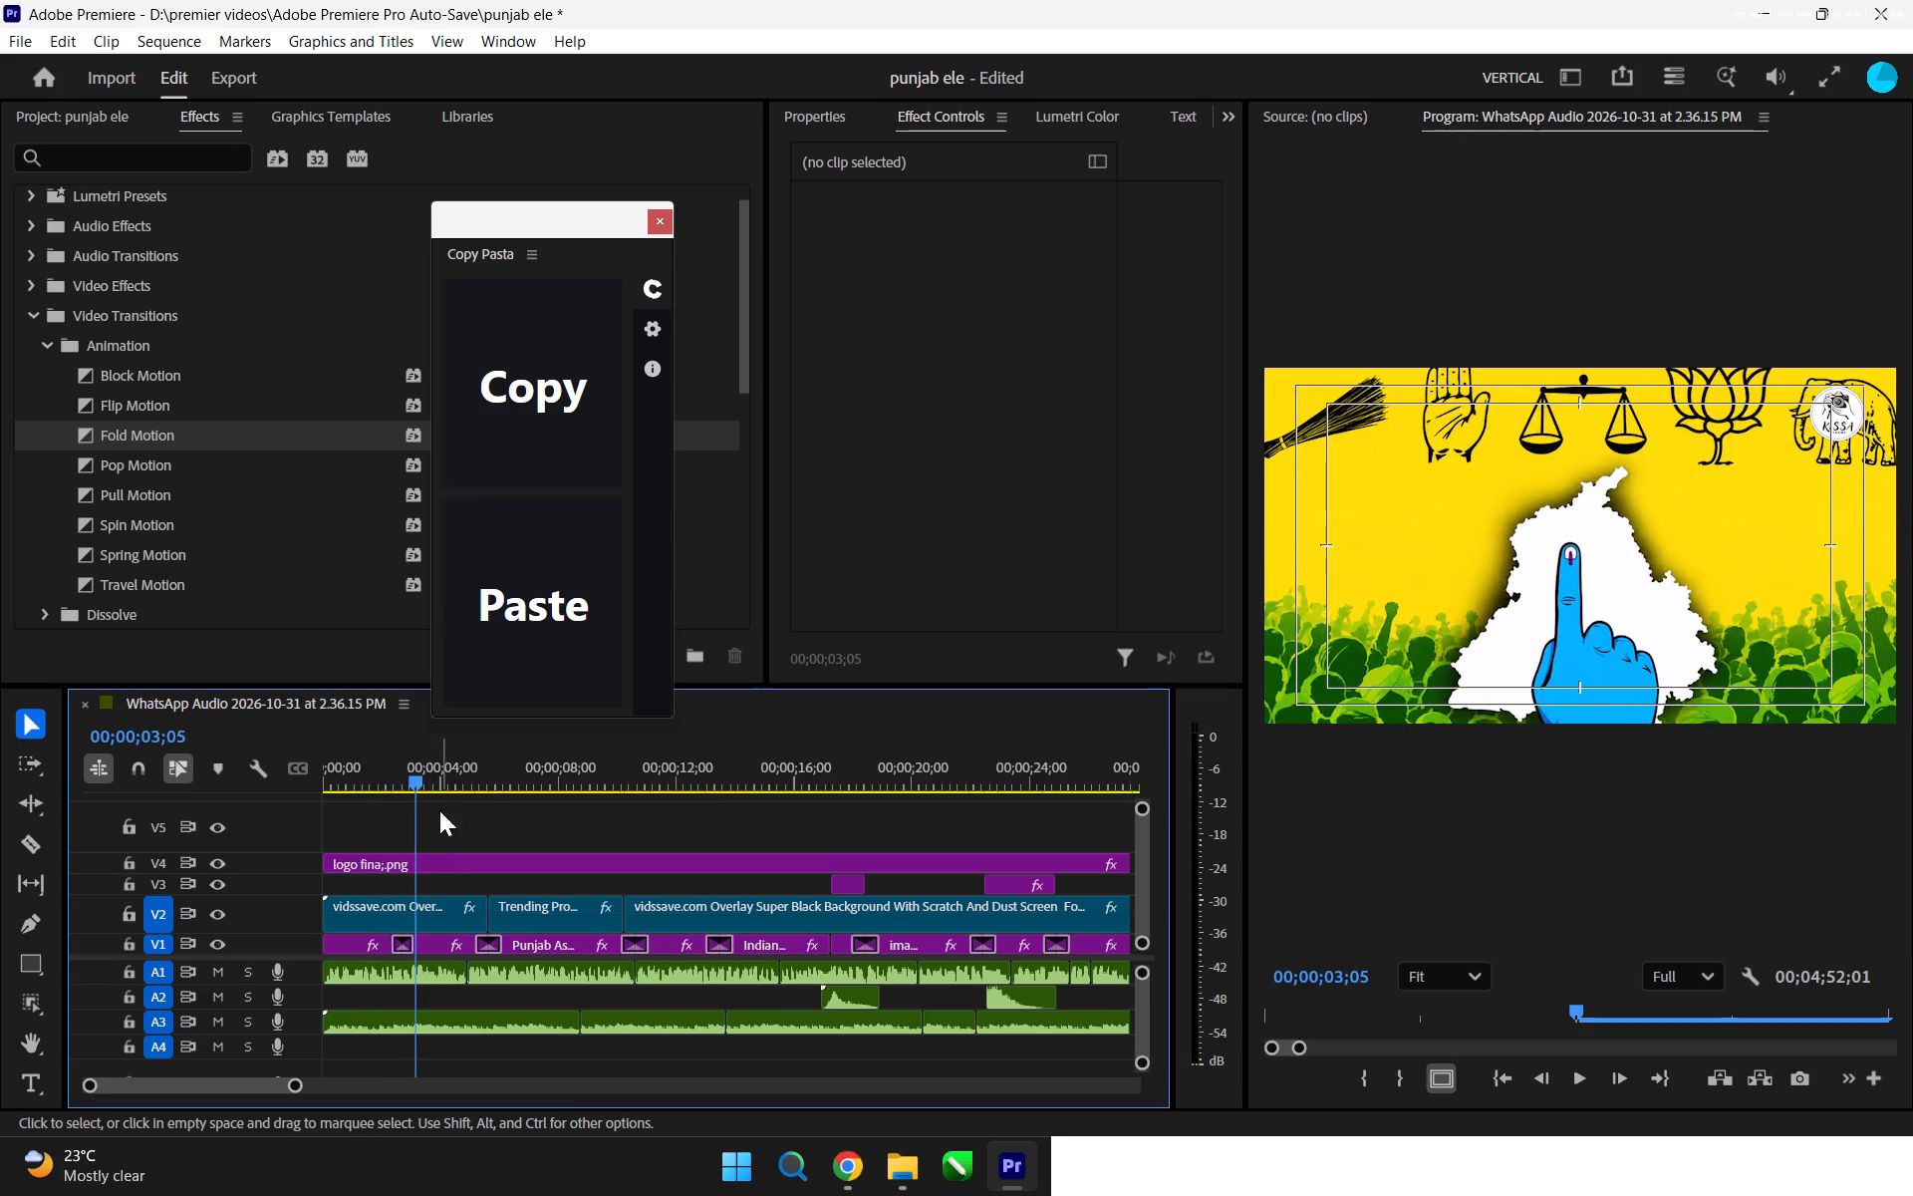
# Scrub back from about 00;00;03;23 to the sequence start and play the opening to 00;00;00;17.
pyautogui.moveTo(424, 763); pyautogui.dragTo(437, 774)
pyautogui.click(437, 774)
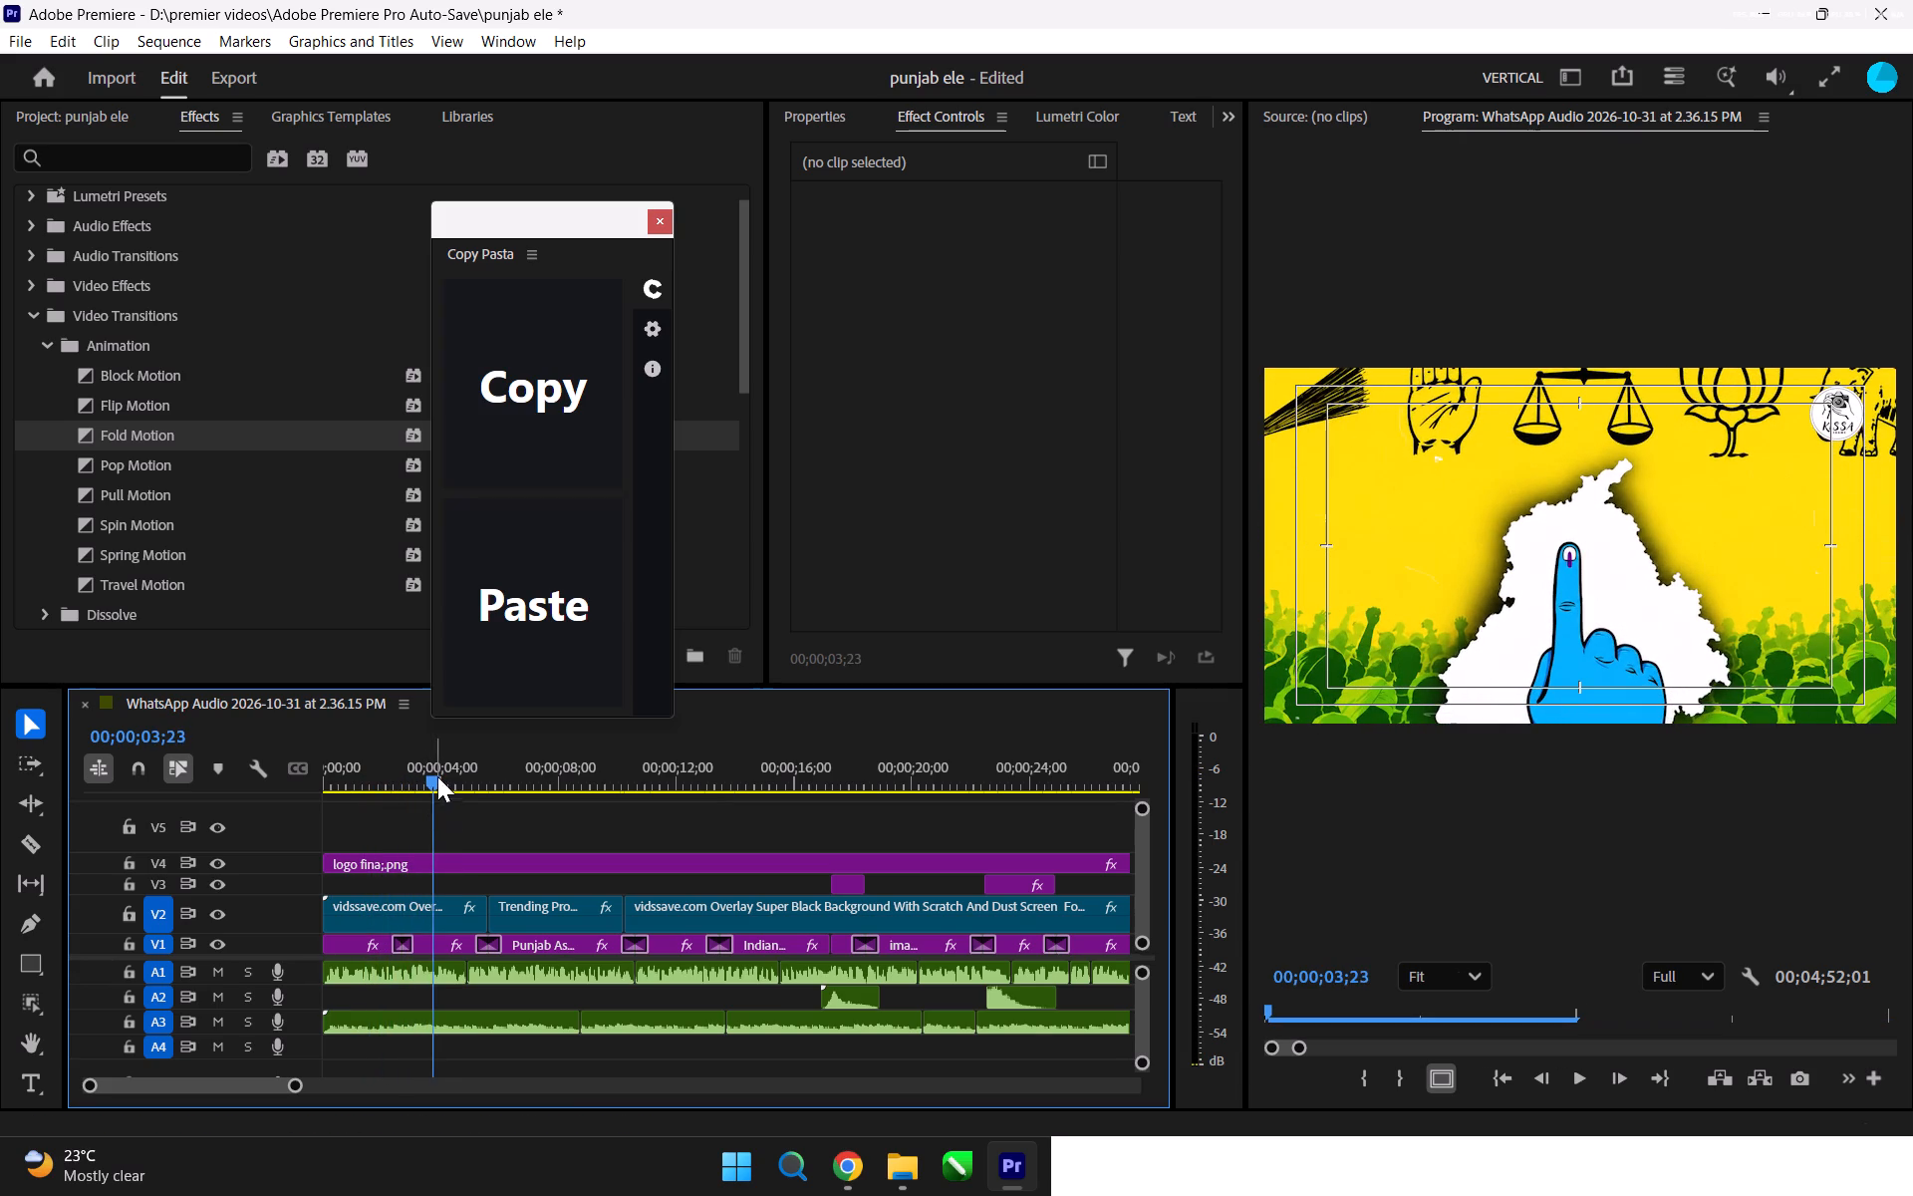
pyautogui.moveTo(430, 770); pyautogui.dragTo(340, 766)
pyautogui.click(391, 815)
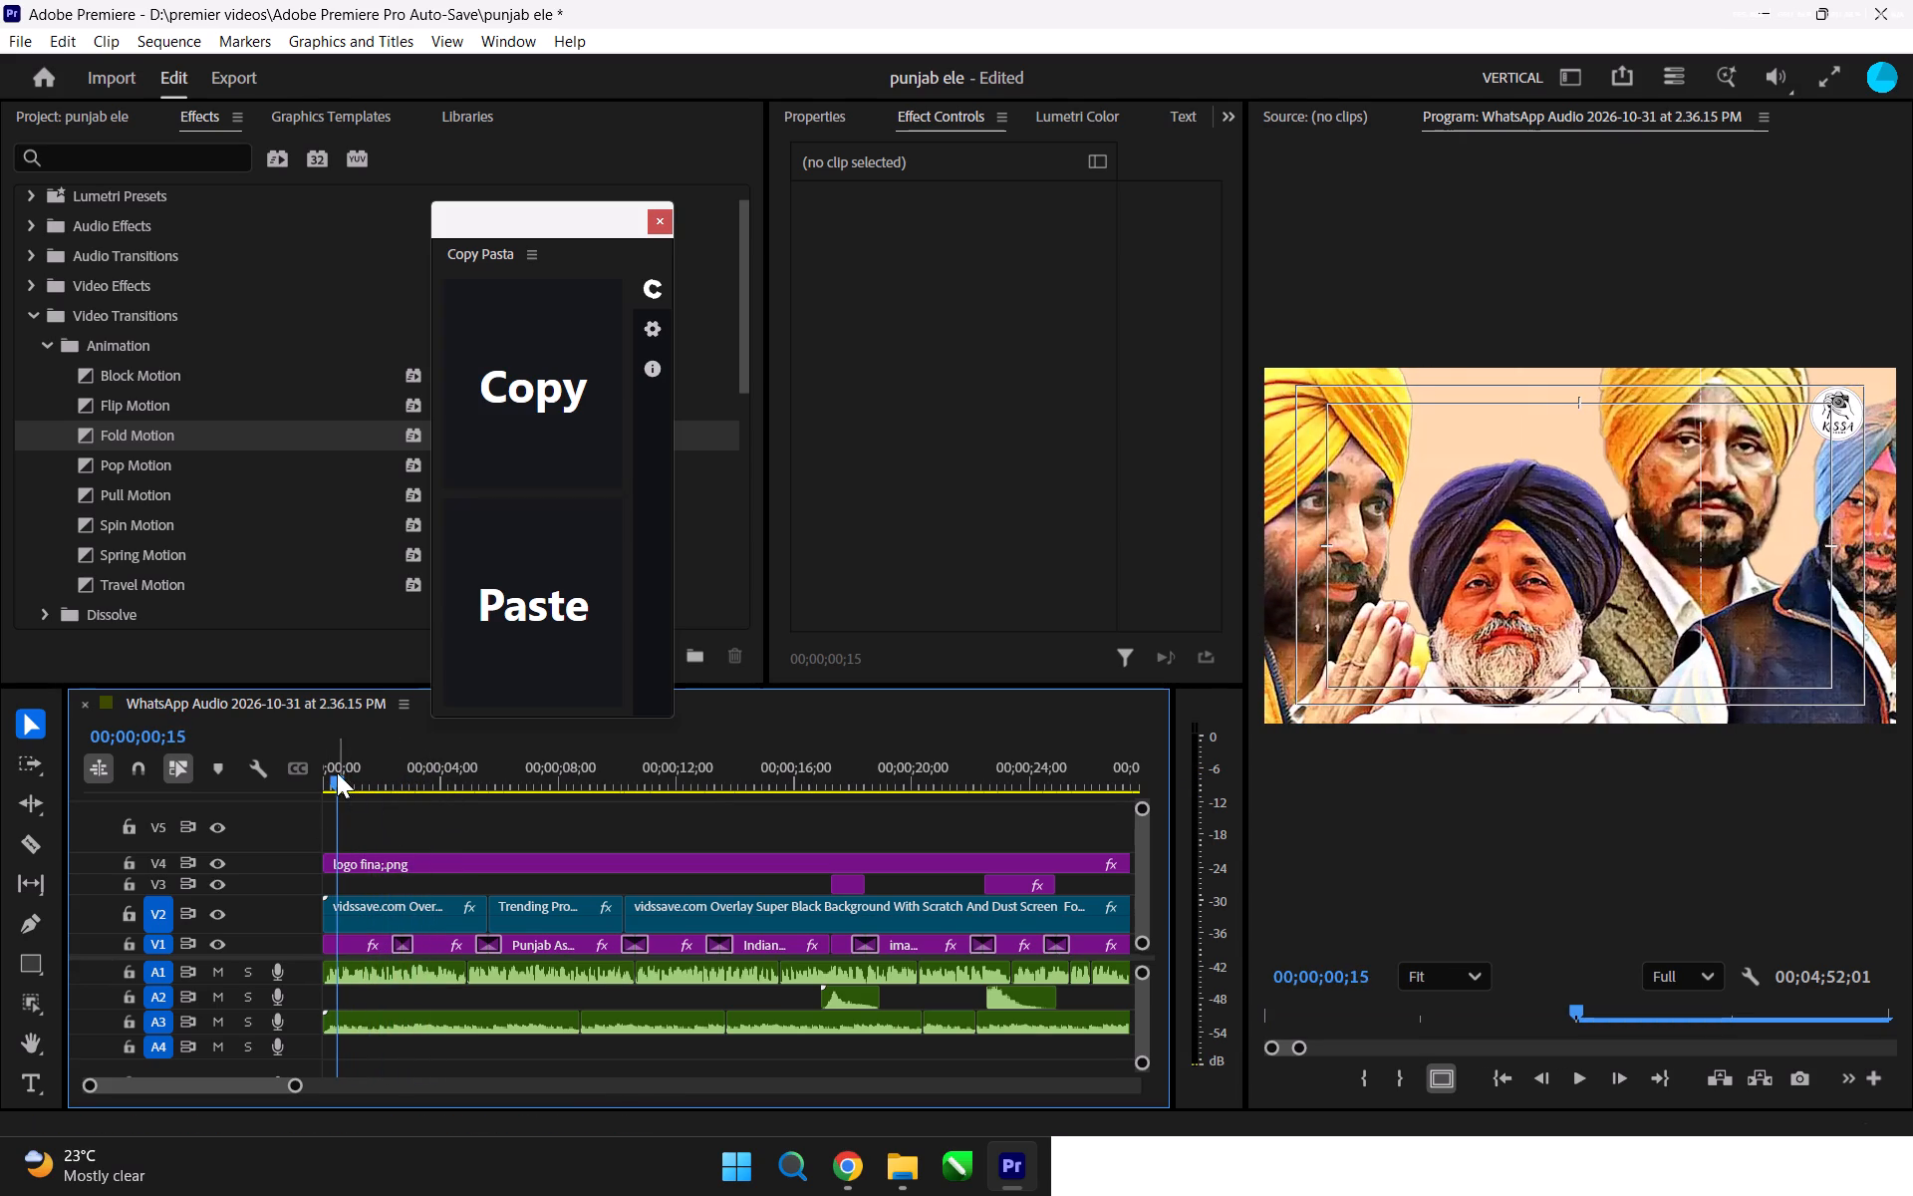
pyautogui.moveTo(335, 772); pyautogui.dragTo(317, 772)
pyautogui.click(306, 775)
pyautogui.click(385, 830)
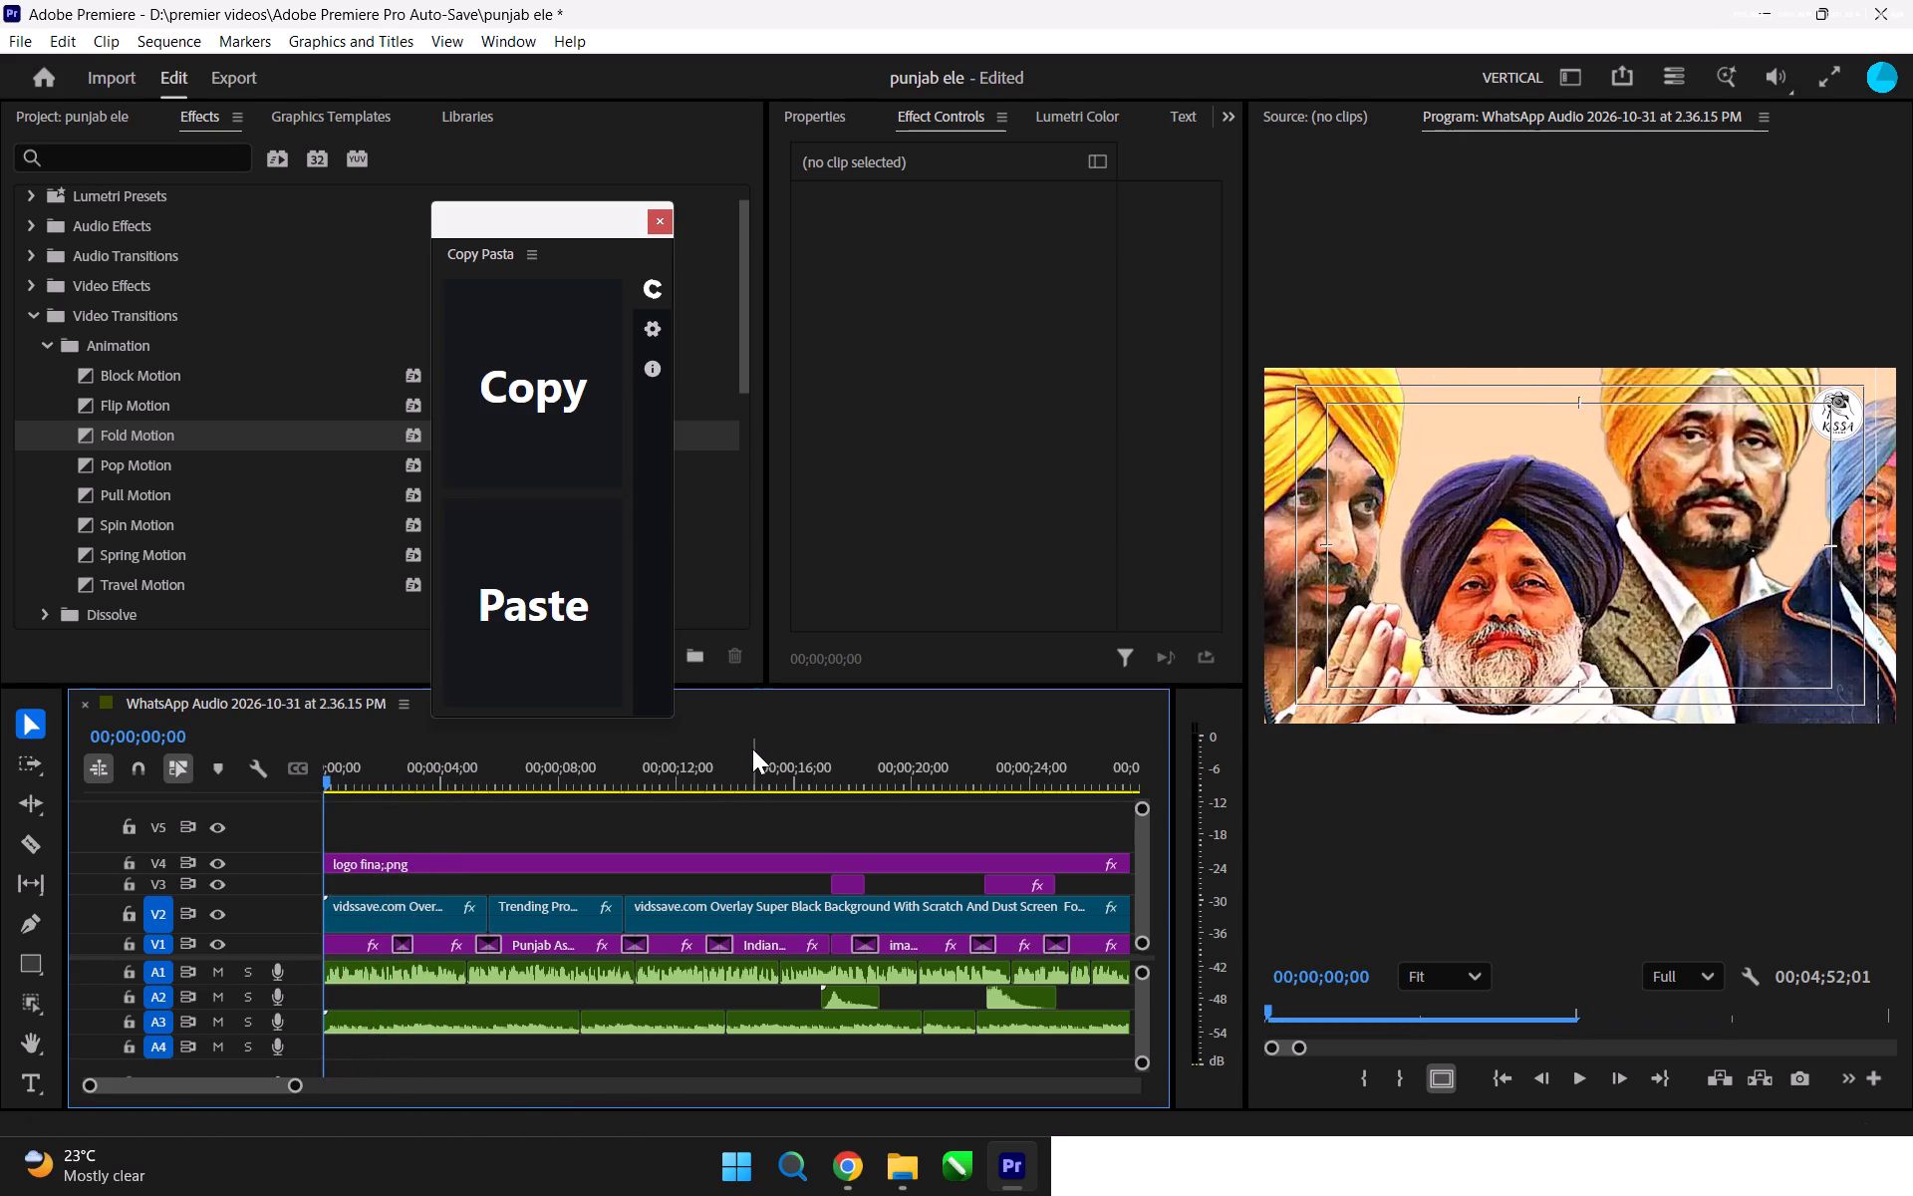
pyautogui.press('space')
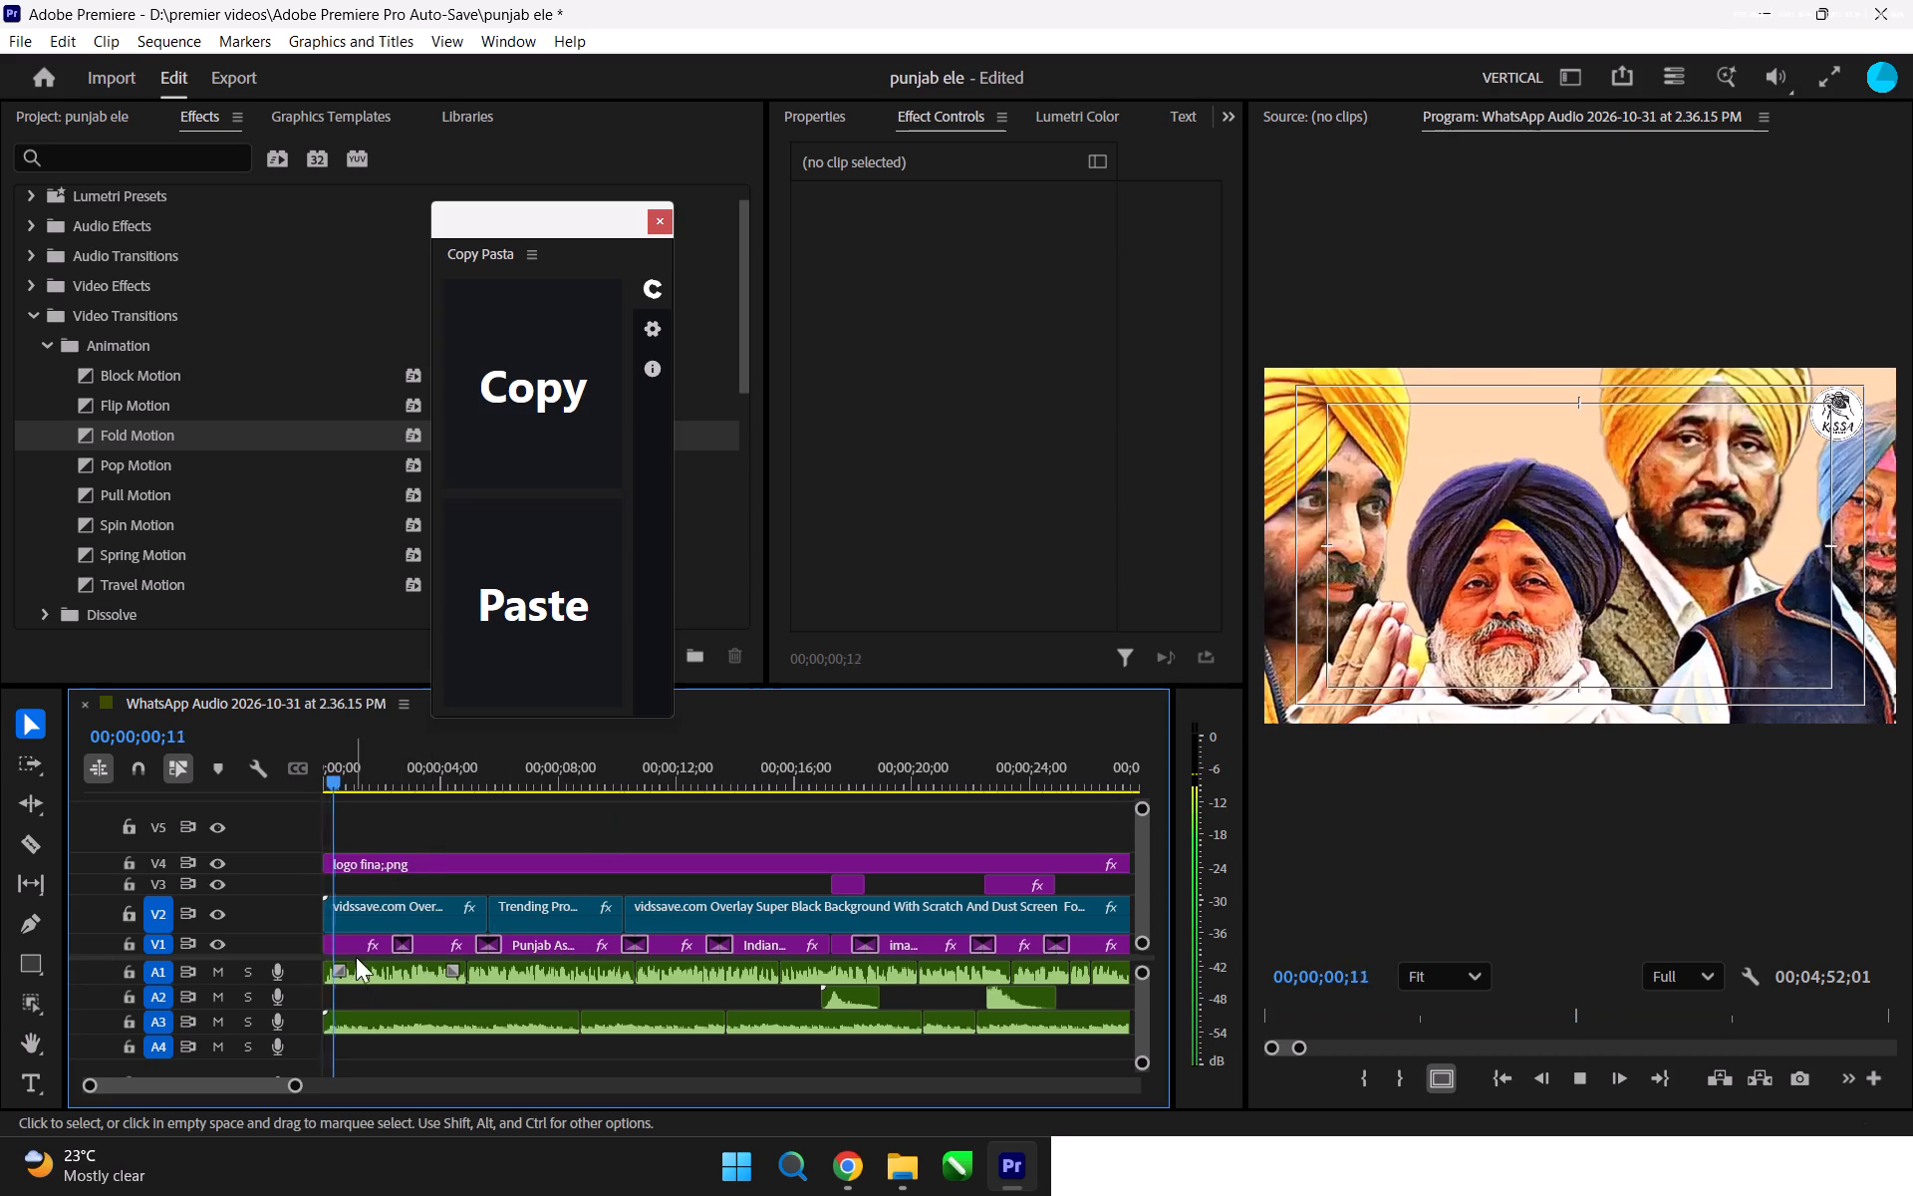
pyautogui.press('space')
# Select the first image clip on V1 and scrub through the following transitions to 00;00;12;02.
pyautogui.click(358, 941)
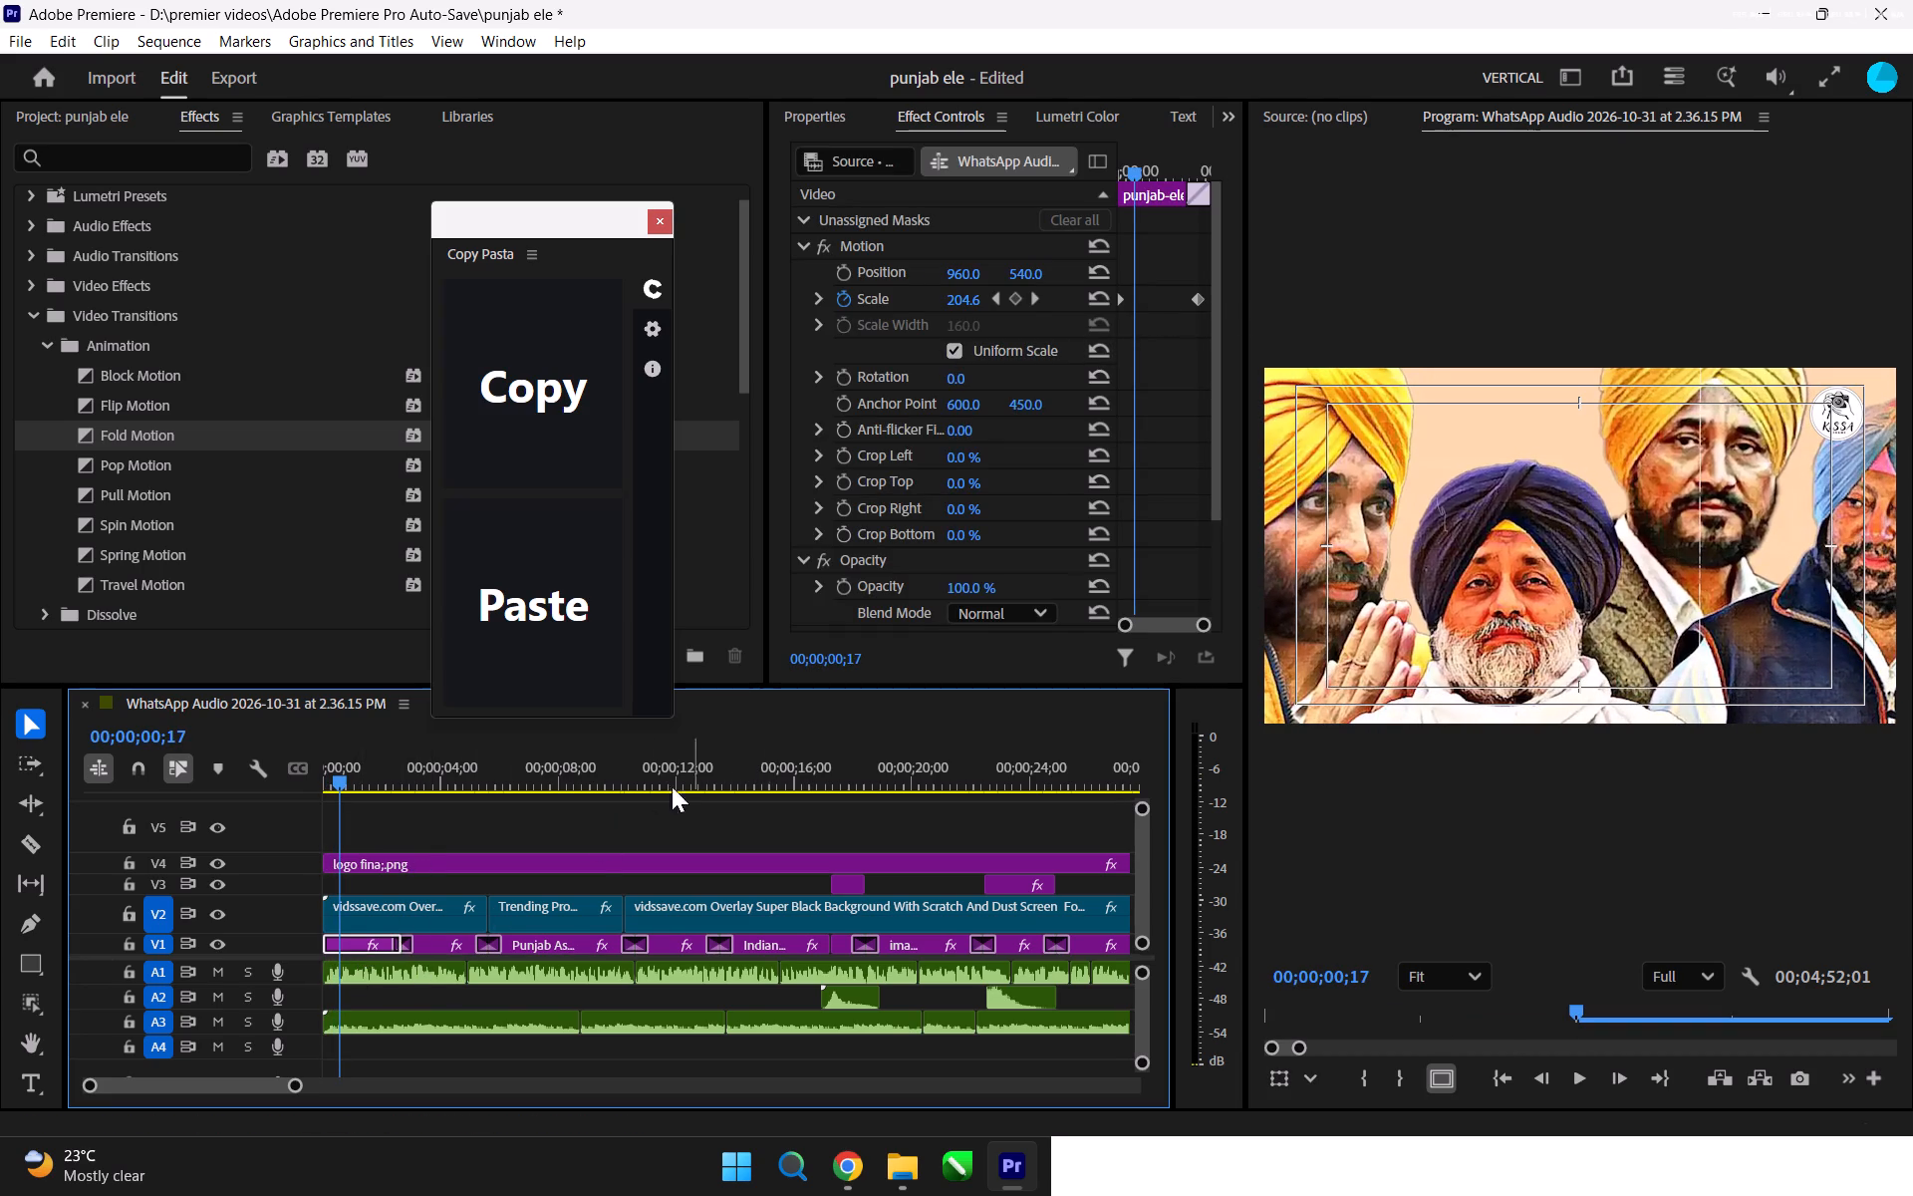
pyautogui.moveTo(396, 759); pyautogui.dragTo(418, 770)
pyautogui.moveTo(419, 770); pyautogui.dragTo(447, 784)
pyautogui.moveTo(466, 787); pyautogui.dragTo(571, 787)
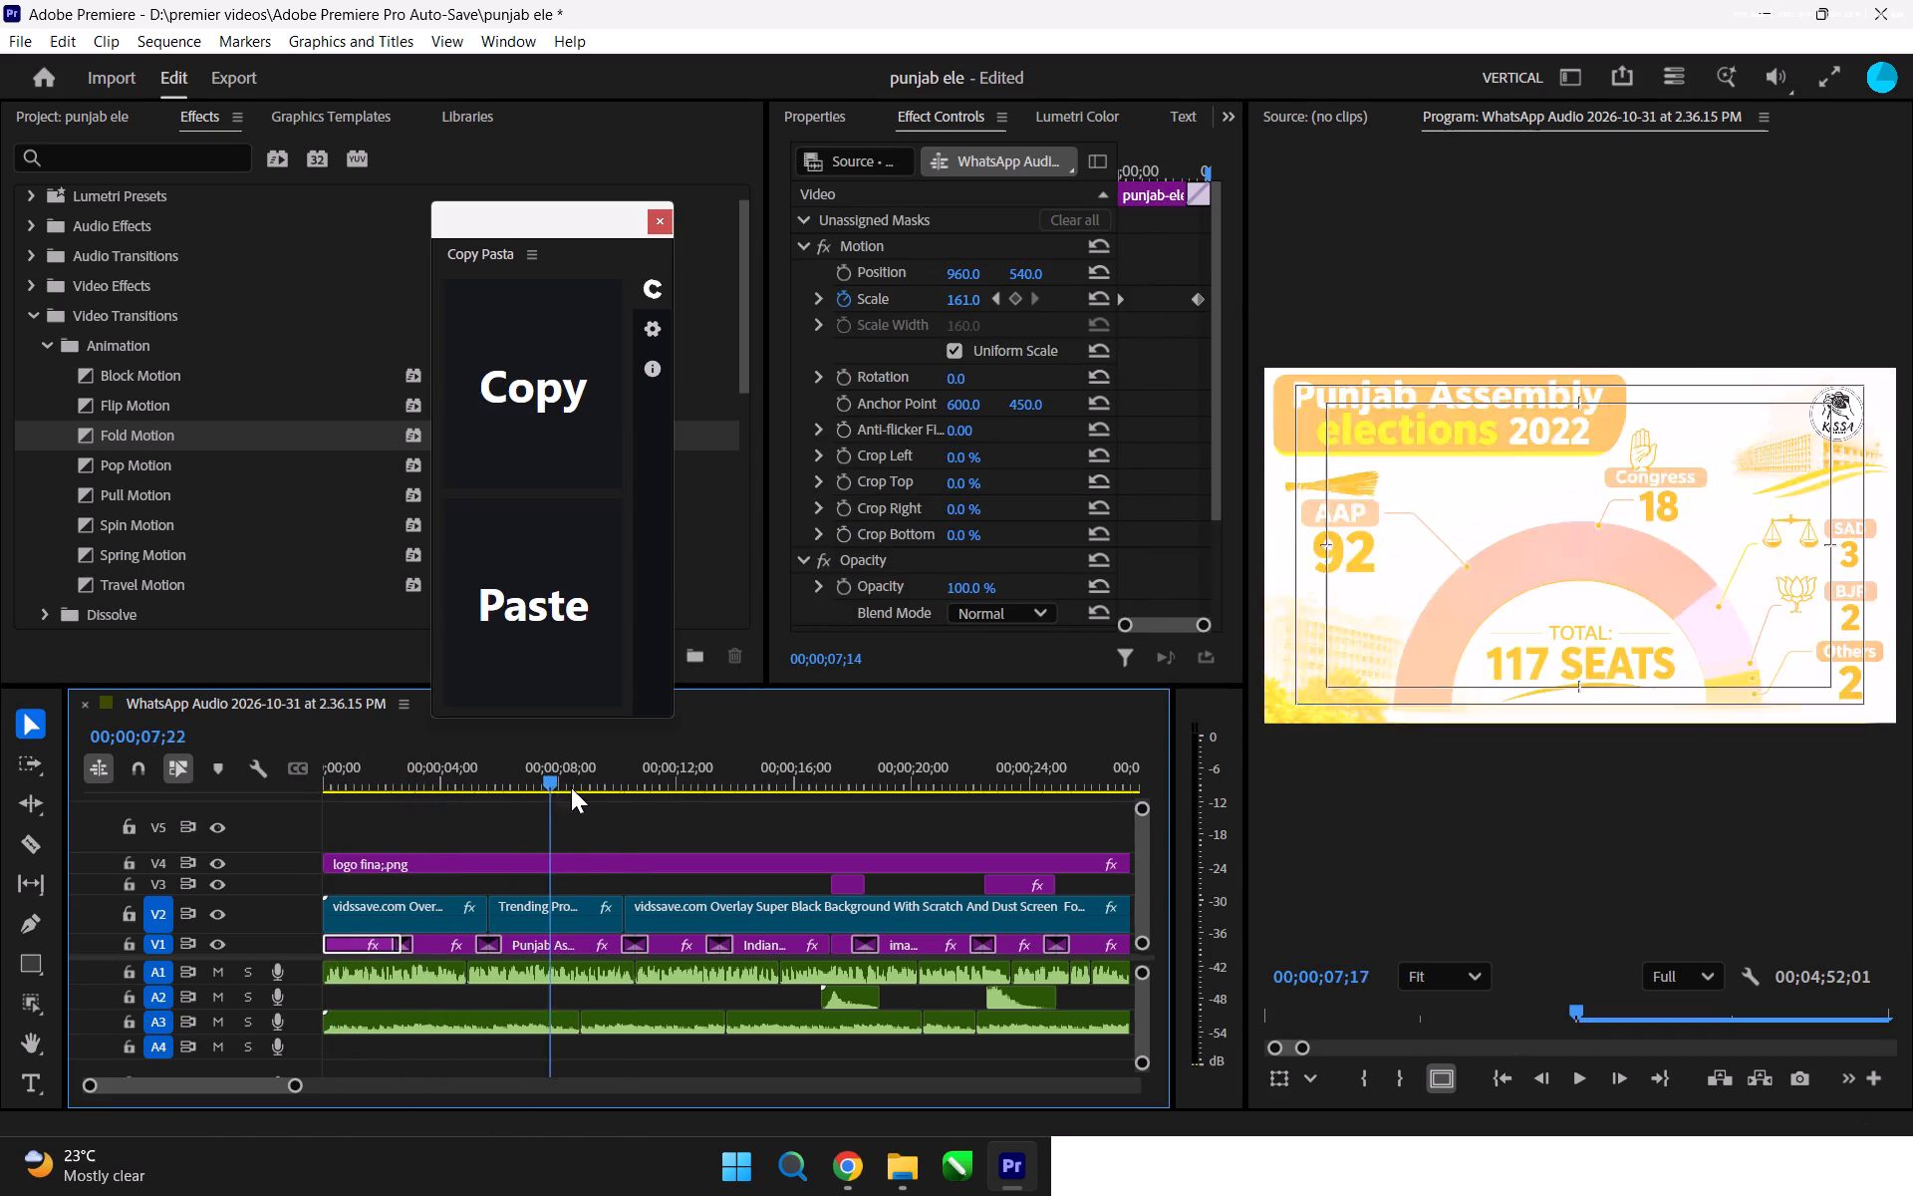
pyautogui.moveTo(571, 787); pyautogui.dragTo(682, 786)
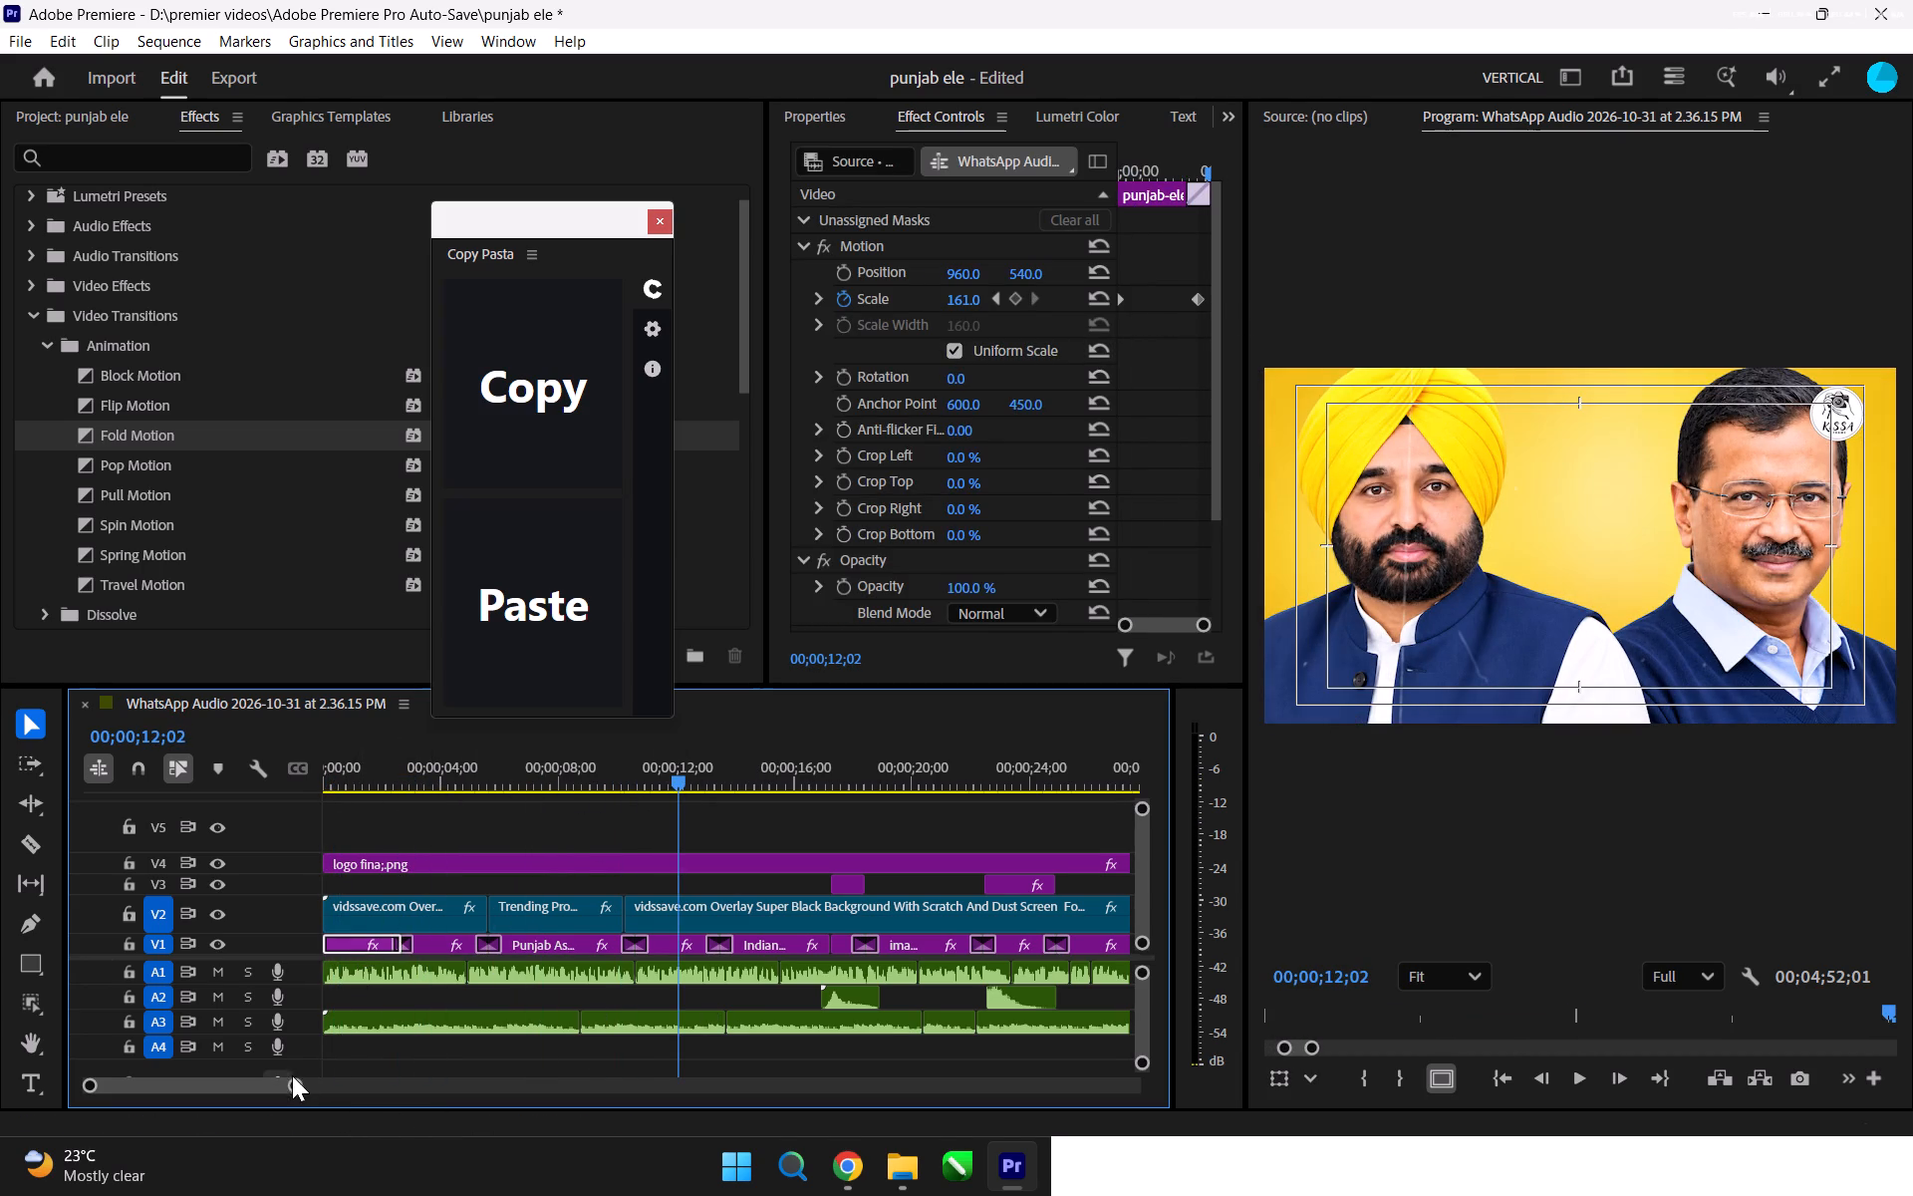
# Look over the whole sequence in the timeline, out to the separate CopyPasta clip on V1, and dismiss the system notice.
pyautogui.click(293, 1078)
pyautogui.moveTo(323, 1078); pyautogui.dragTo(612, 1053)
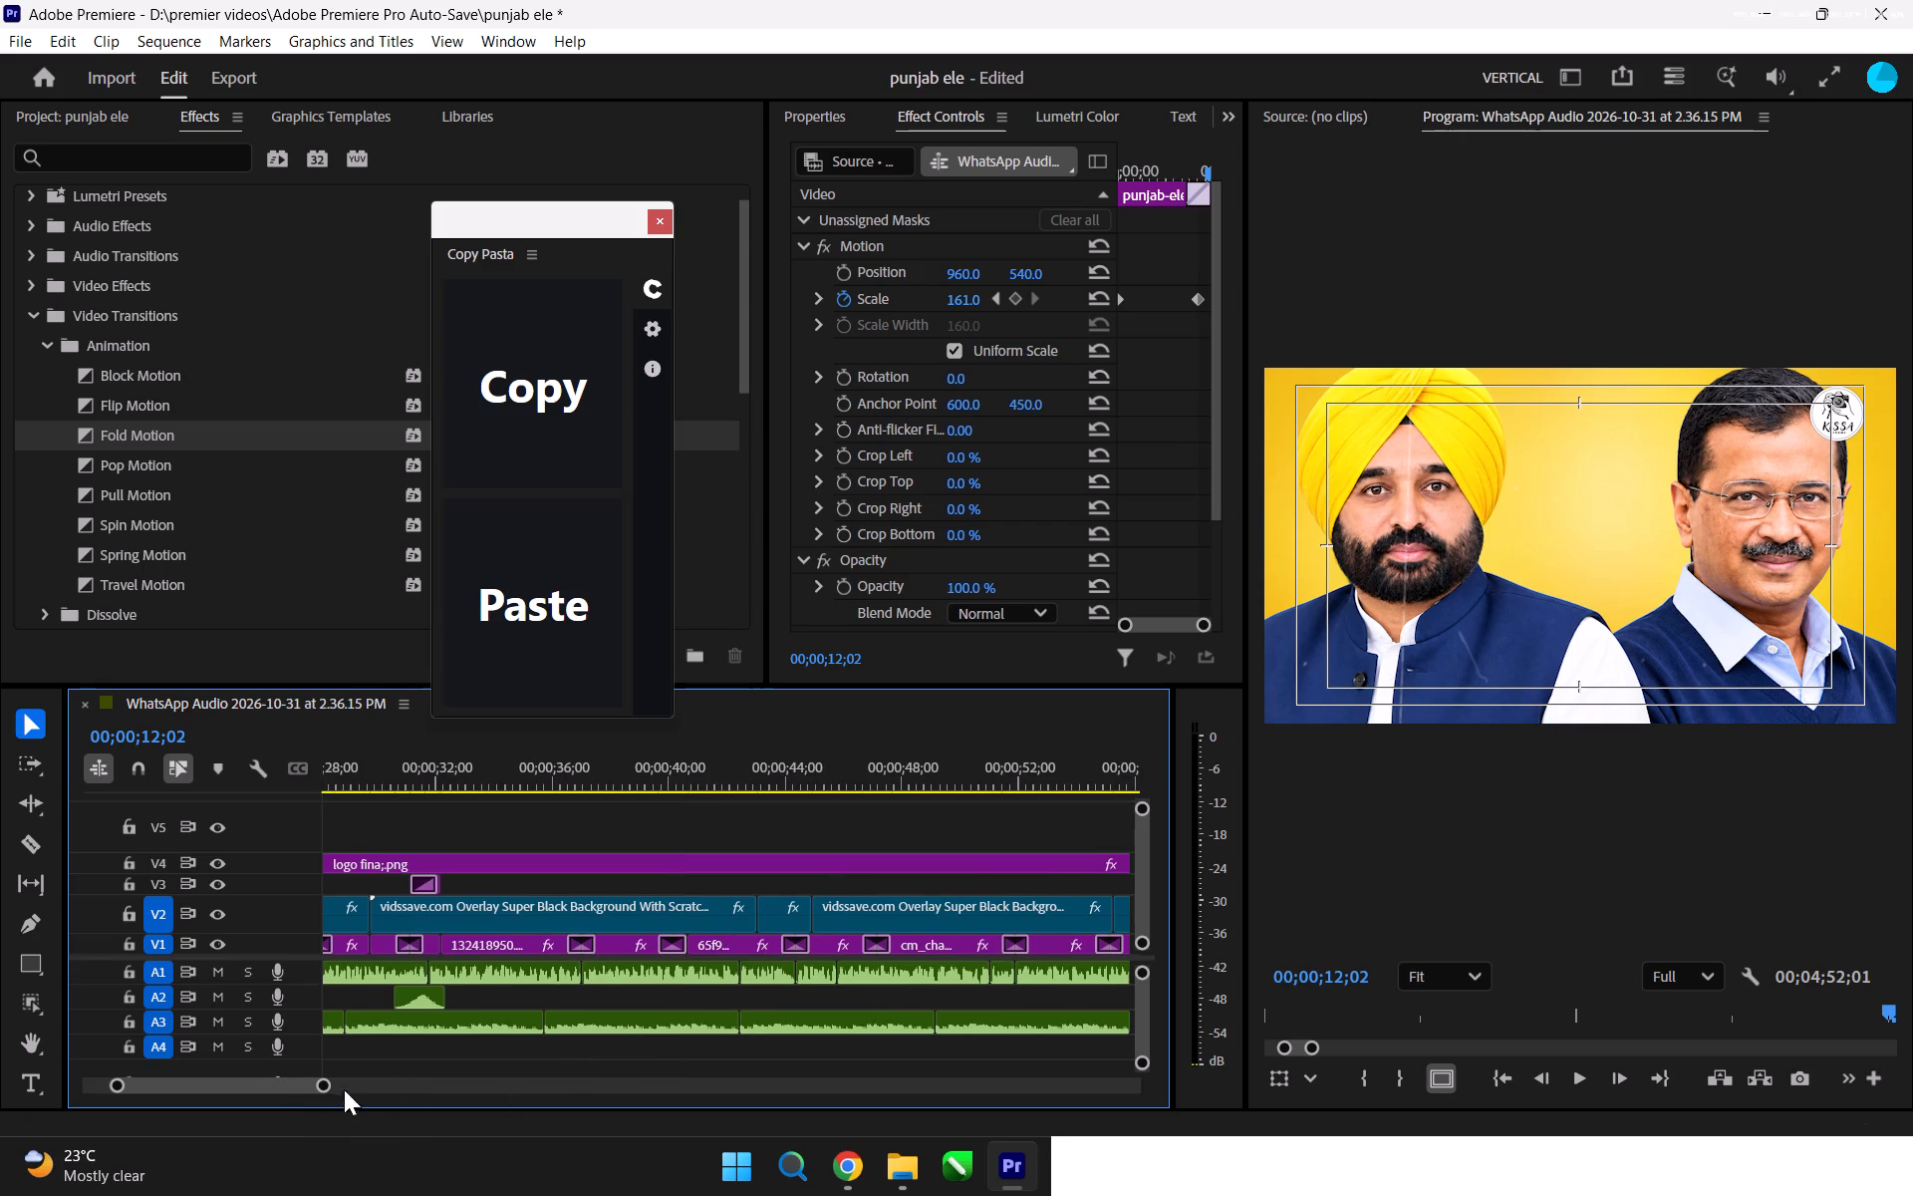
pyautogui.moveTo(325, 1081); pyautogui.dragTo(562, 1079)
pyautogui.click(562, 1079)
pyautogui.moveTo(456, 1087); pyautogui.dragTo(369, 1089)
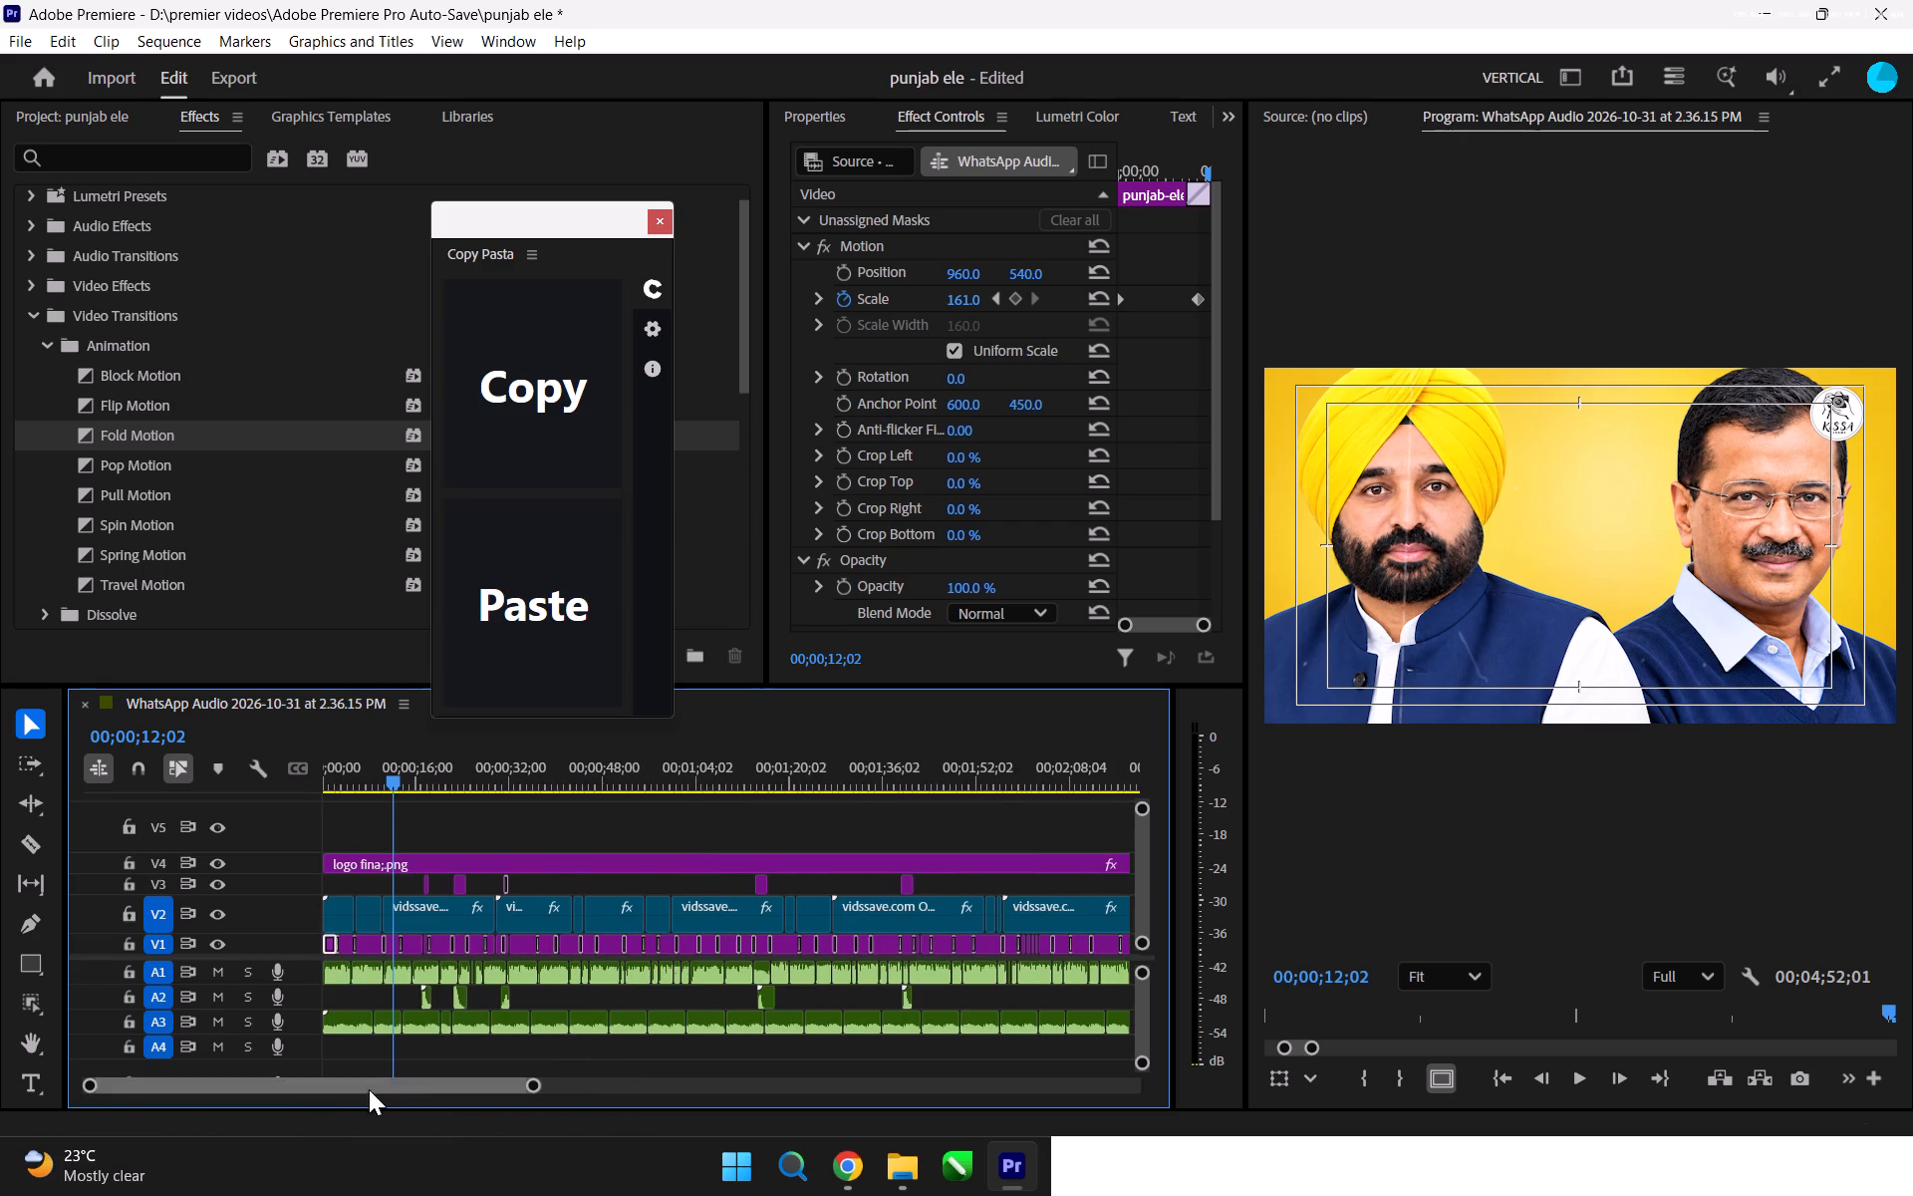
pyautogui.moveTo(534, 1084); pyautogui.dragTo(495, 1082)
pyautogui.moveTo(487, 1082); pyautogui.dragTo(694, 1075)
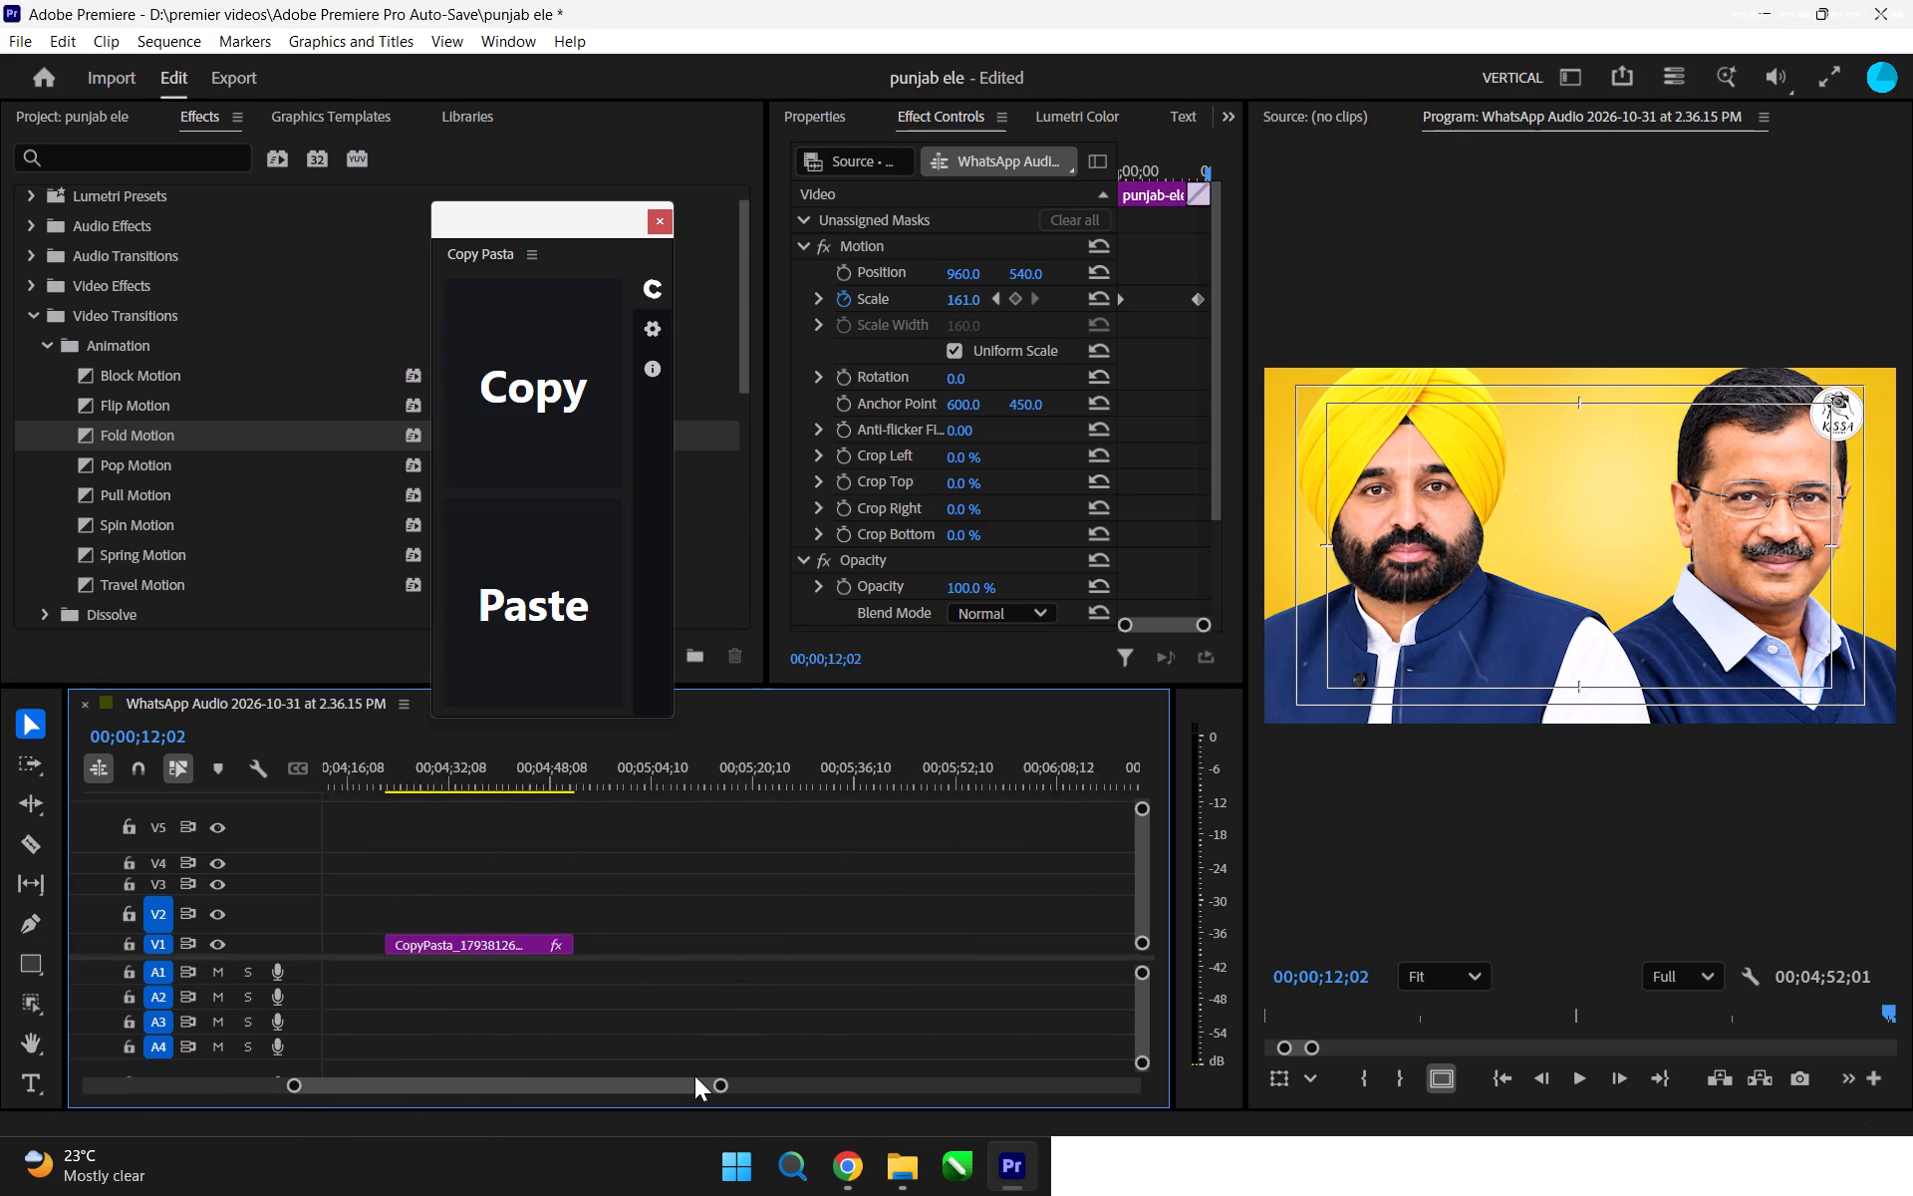
pyautogui.moveTo(694, 1075); pyautogui.dragTo(690, 1074)
pyautogui.moveTo(654, 1084); pyautogui.dragTo(256, 1115)
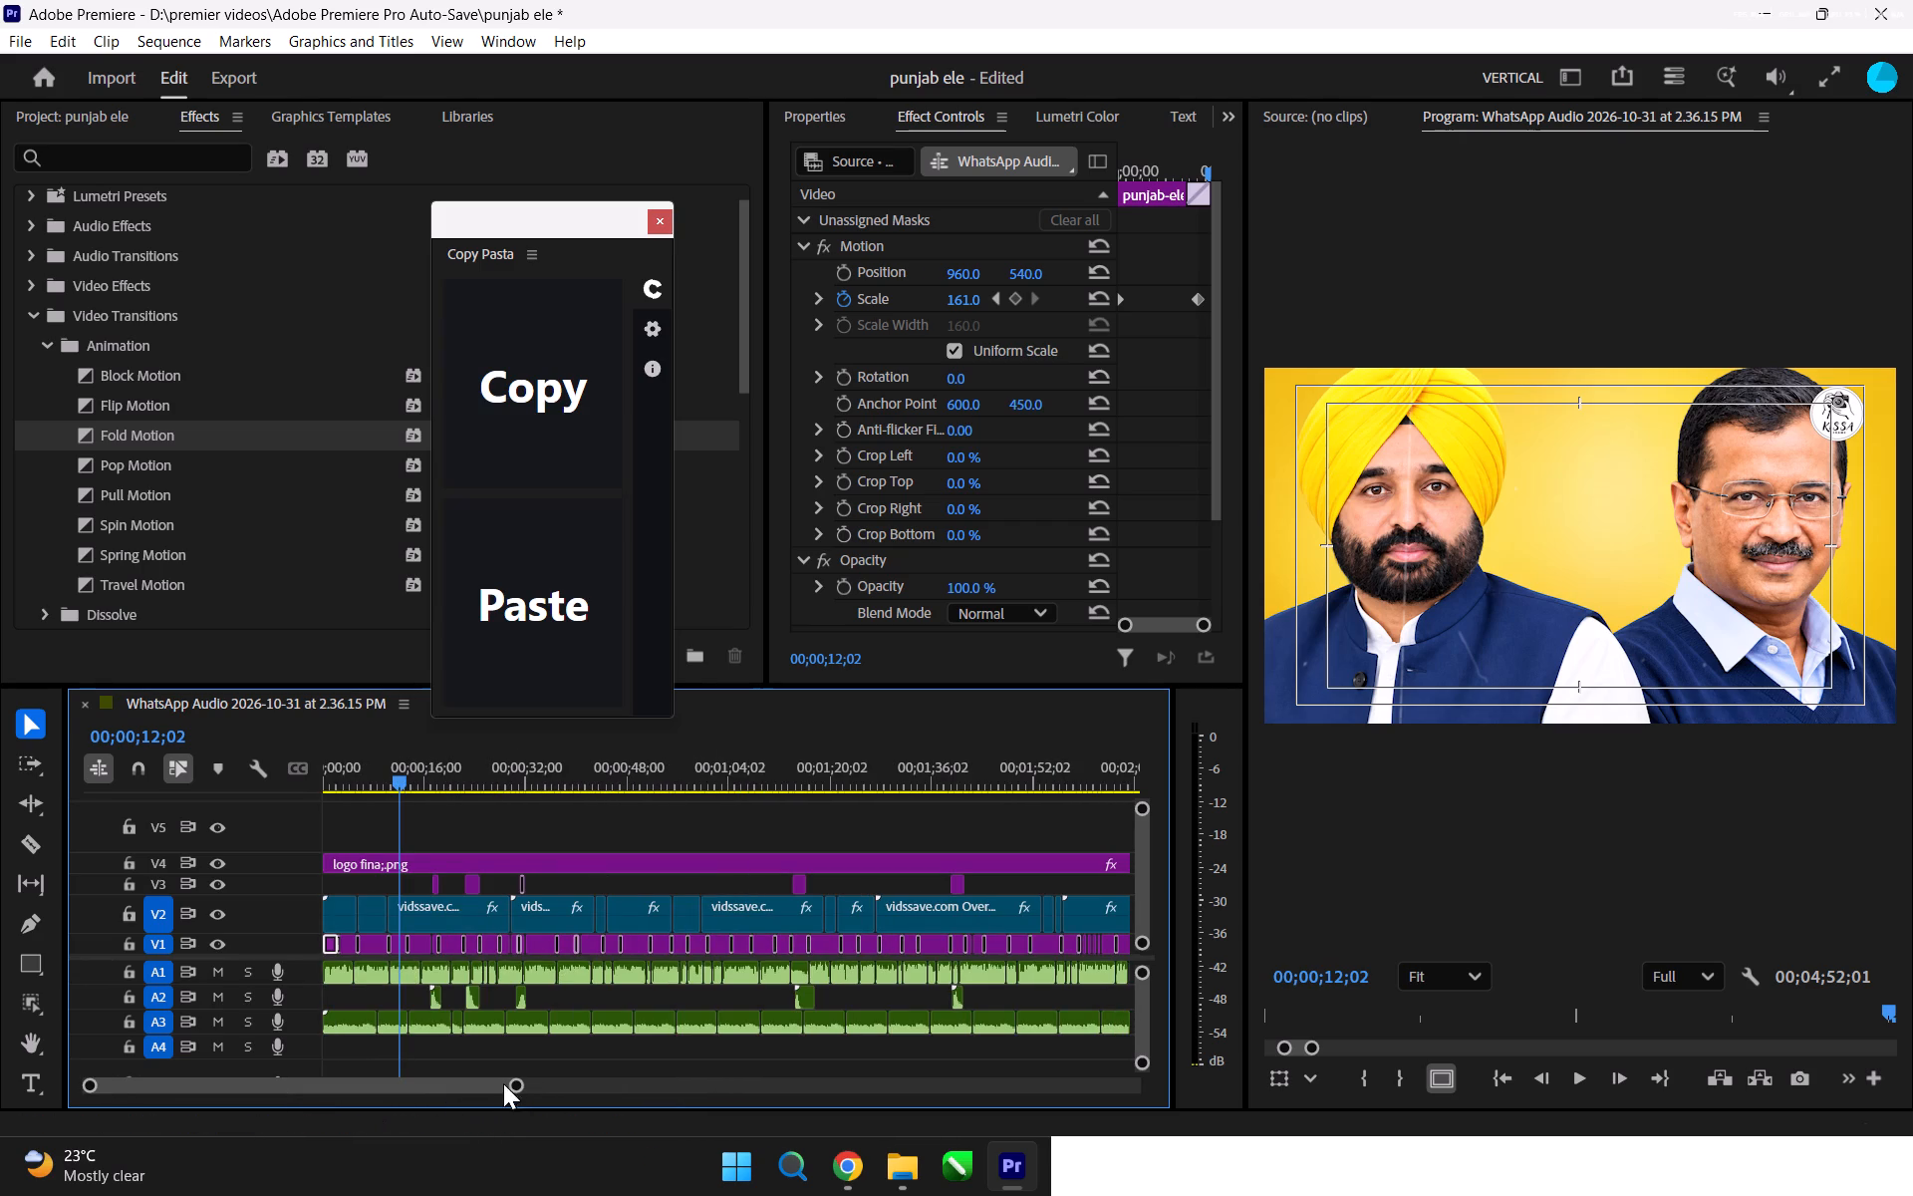
pyautogui.moveTo(519, 1078); pyautogui.dragTo(568, 1079)
pyautogui.click(568, 1079)
pyautogui.doubleClick(516, 1083)
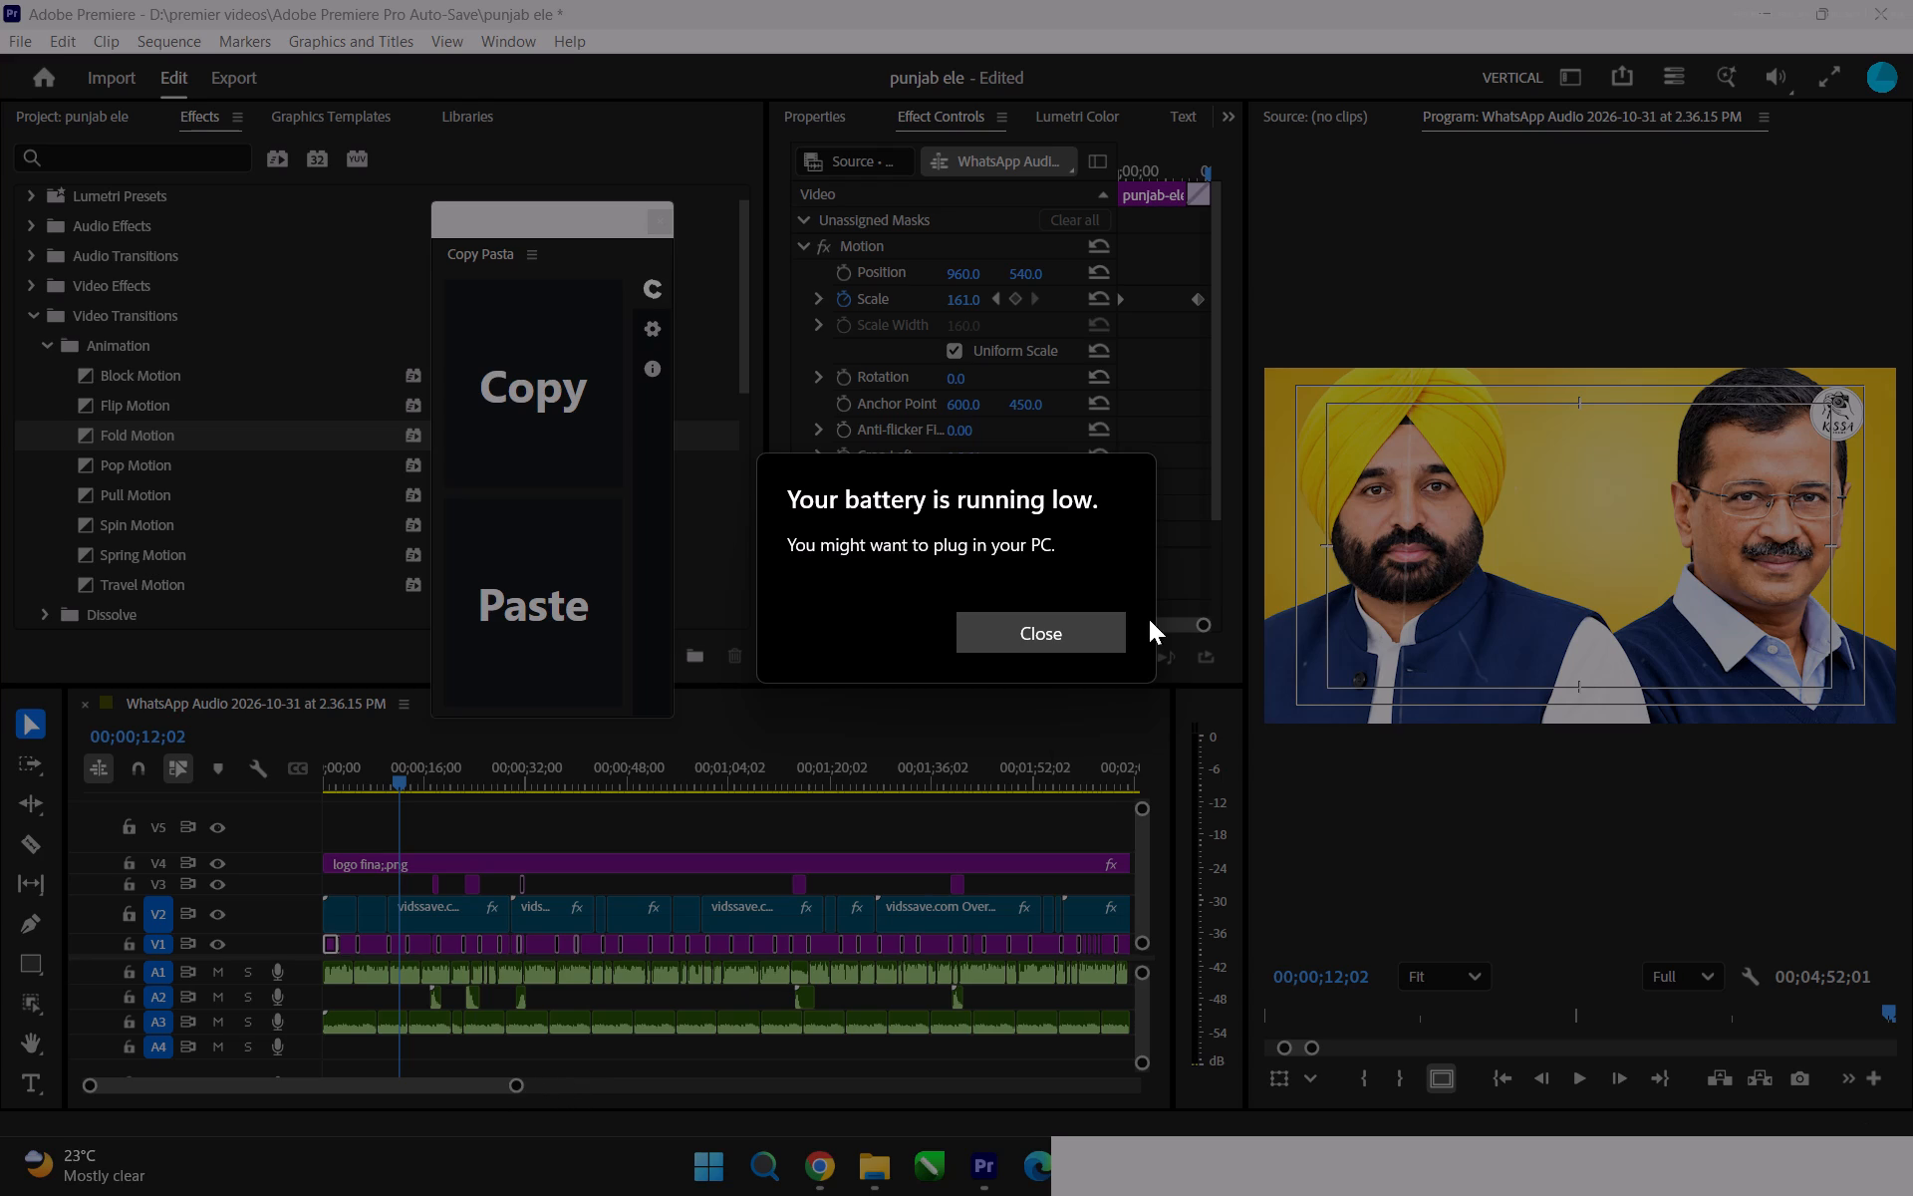
pyautogui.click(1076, 619)
pyautogui.moveTo(517, 1083); pyautogui.dragTo(637, 1081)
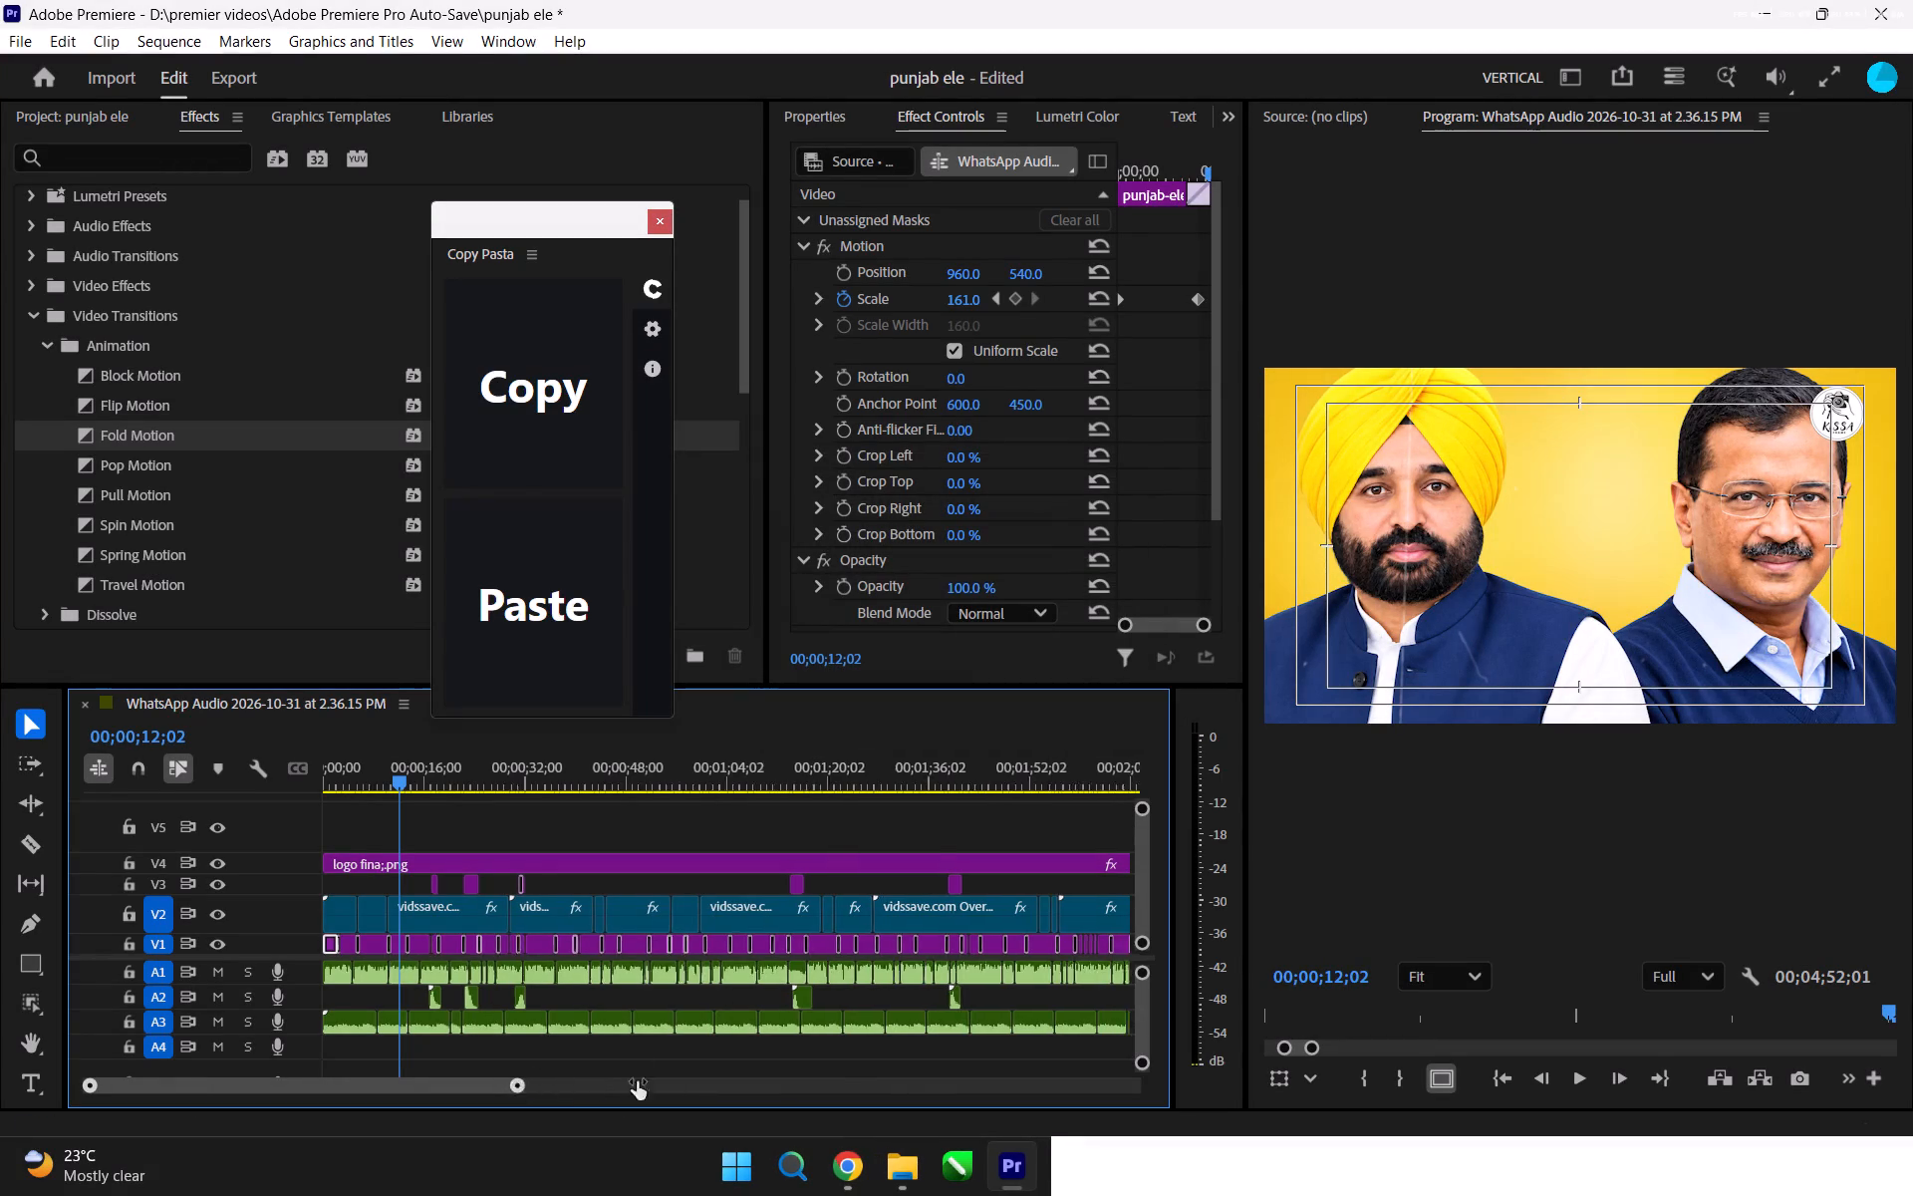
pyautogui.moveTo(637, 1081); pyautogui.dragTo(648, 1052)
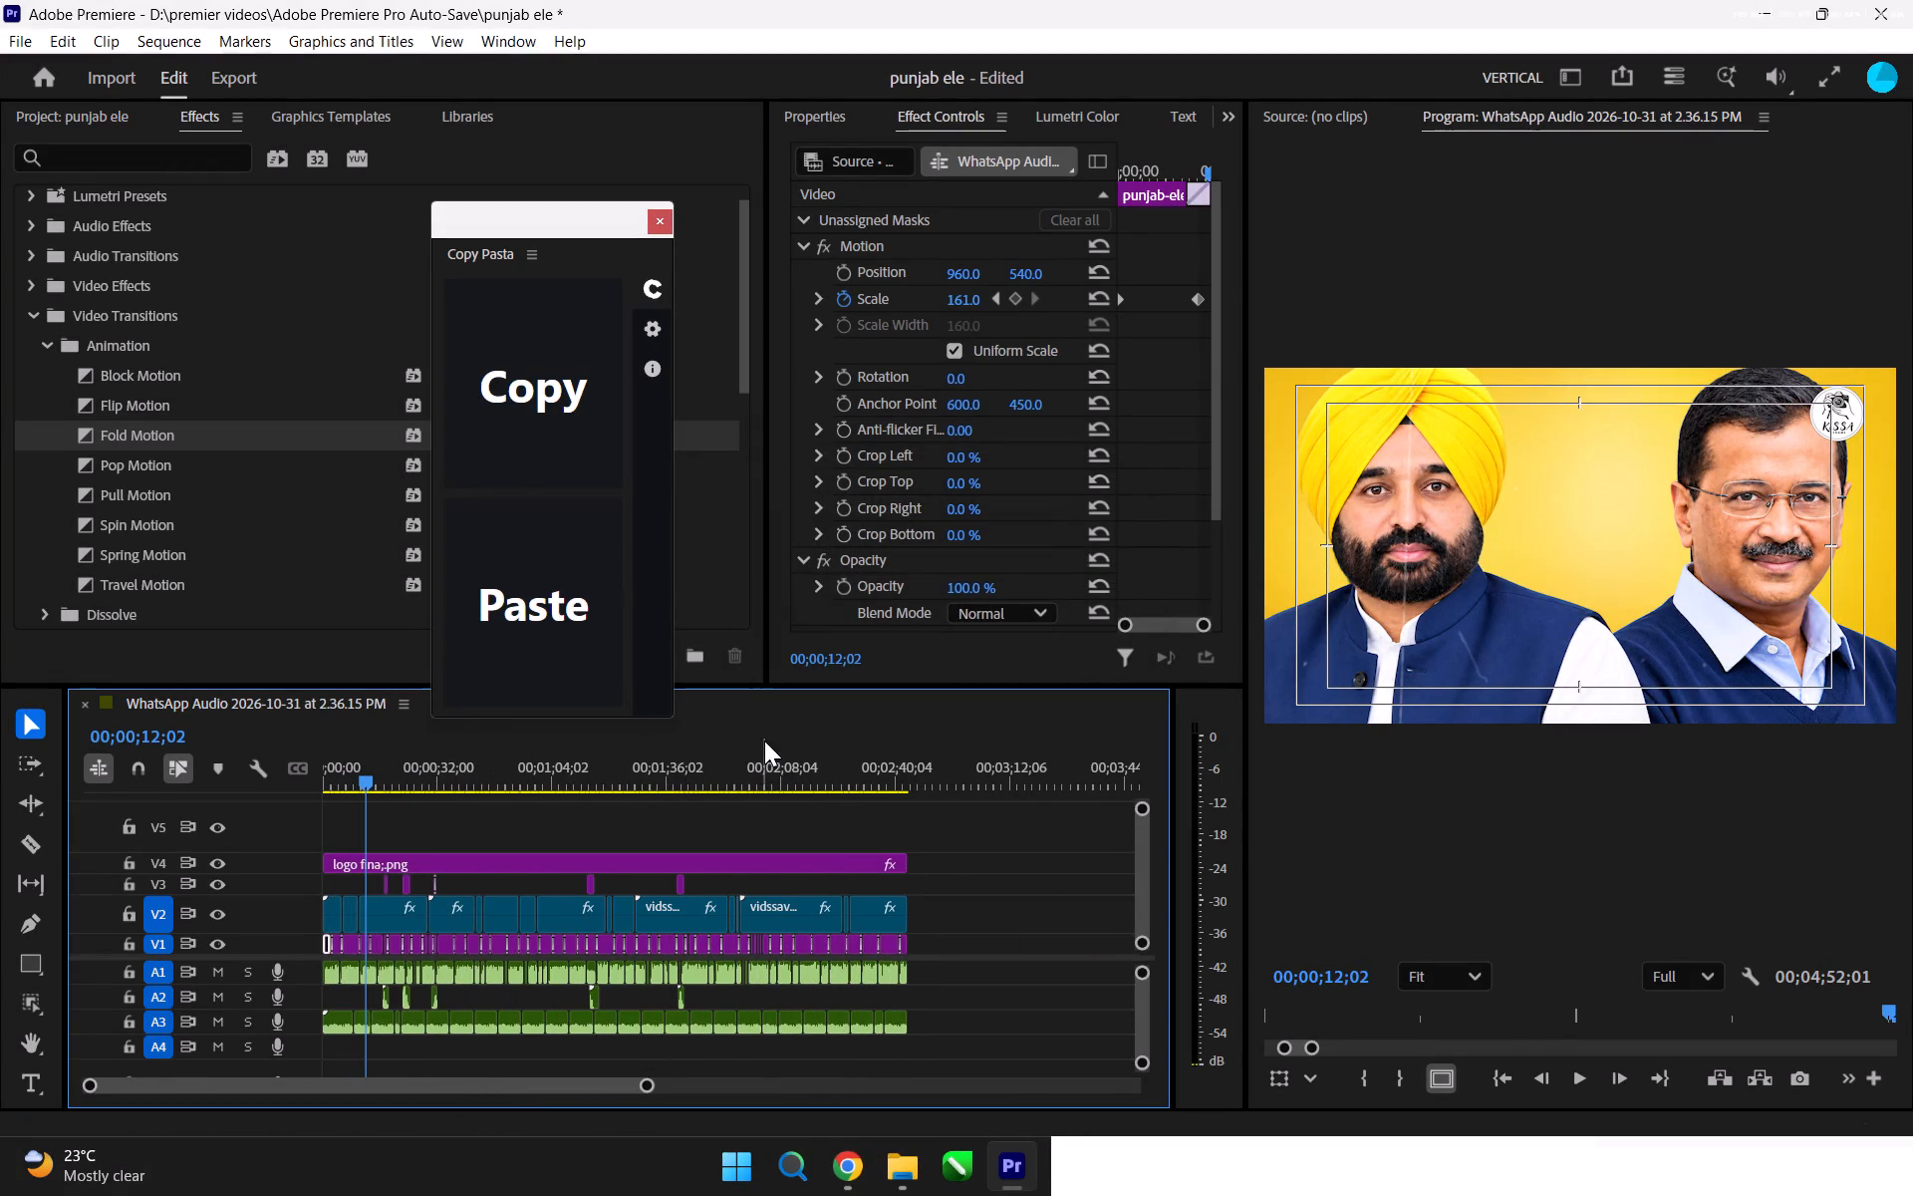
# Jump ahead in the sequence and play the transitions from about 00;02;05;05 to 00;02;12;19.
pyautogui.moveTo(764, 742); pyautogui.dragTo(768, 767)
pyautogui.press('space')
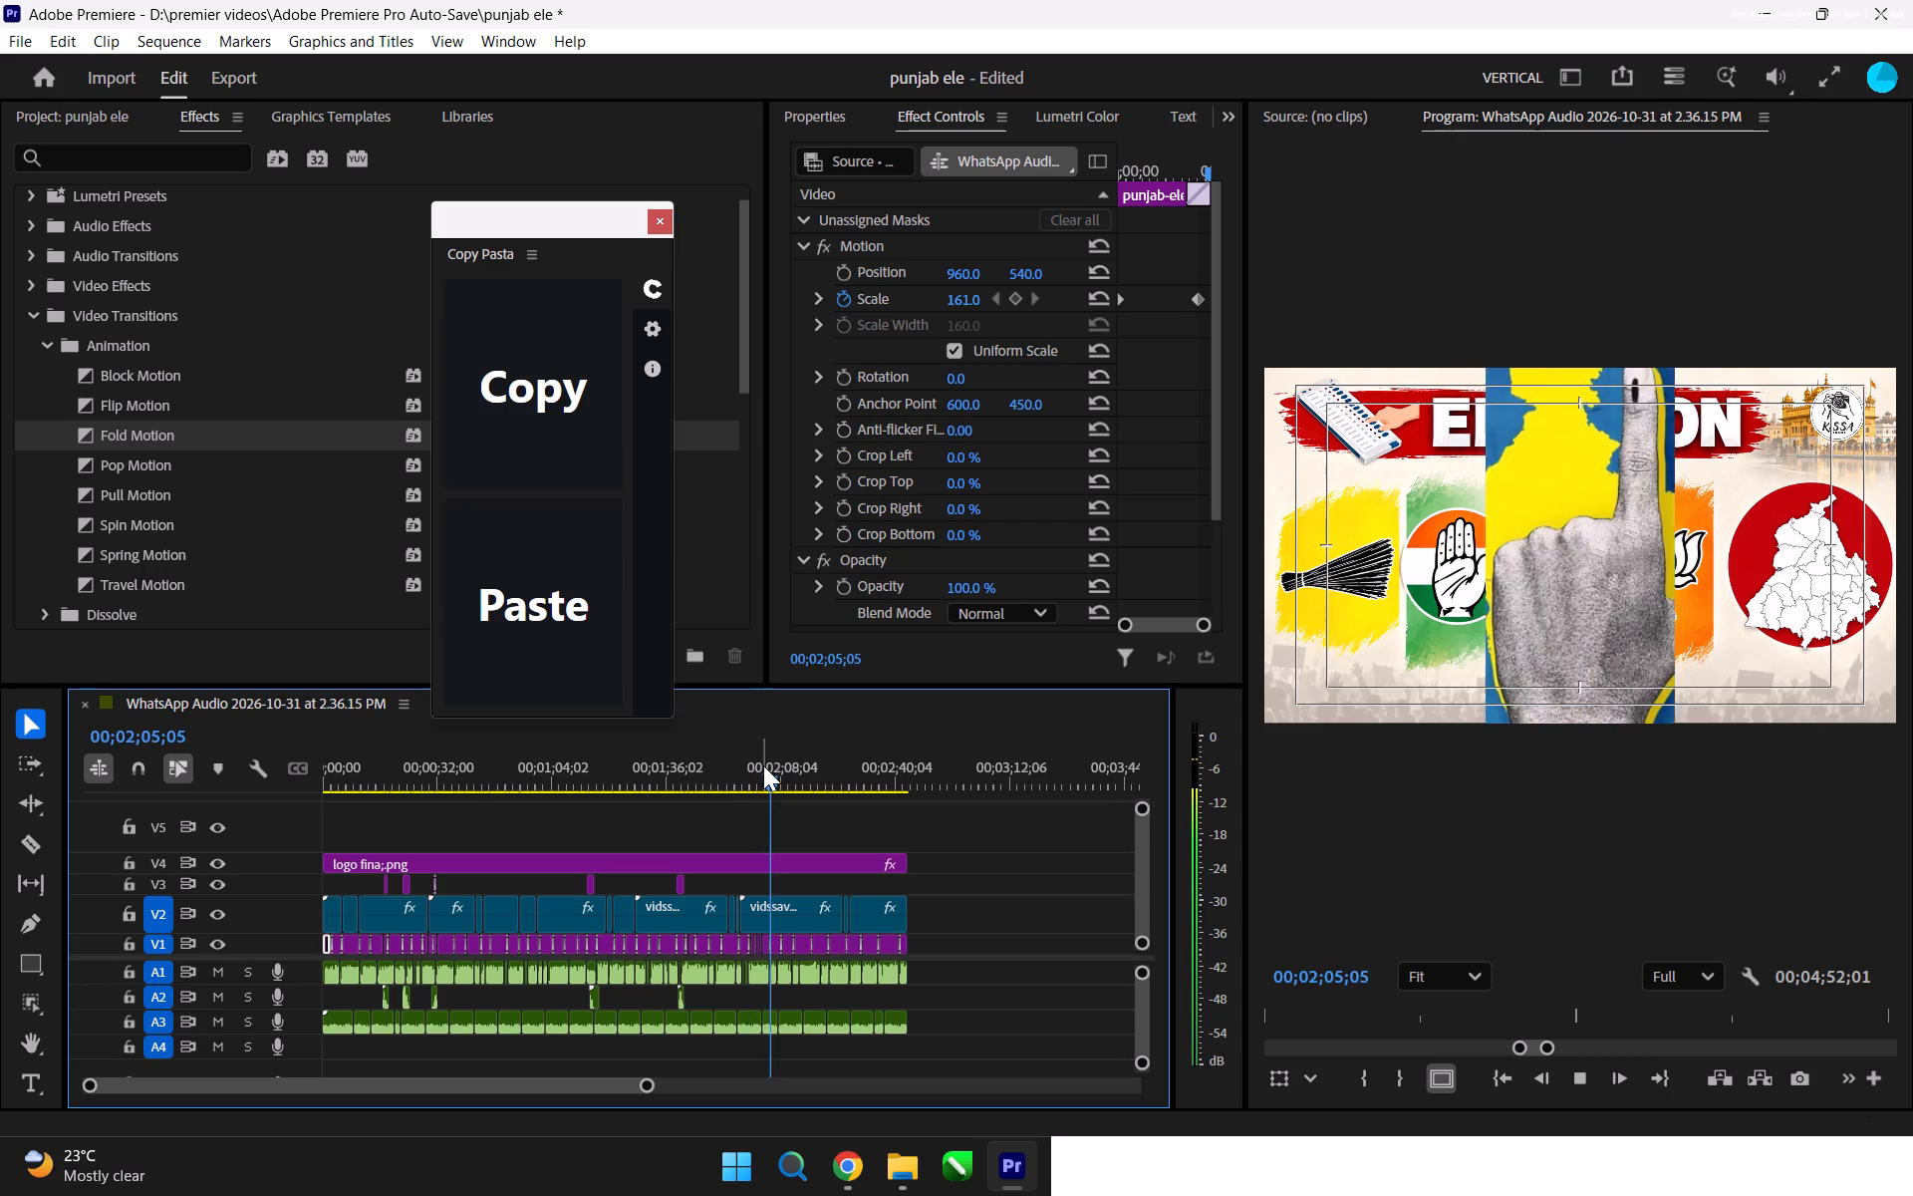
pyautogui.press('space')
pyautogui.press('space')
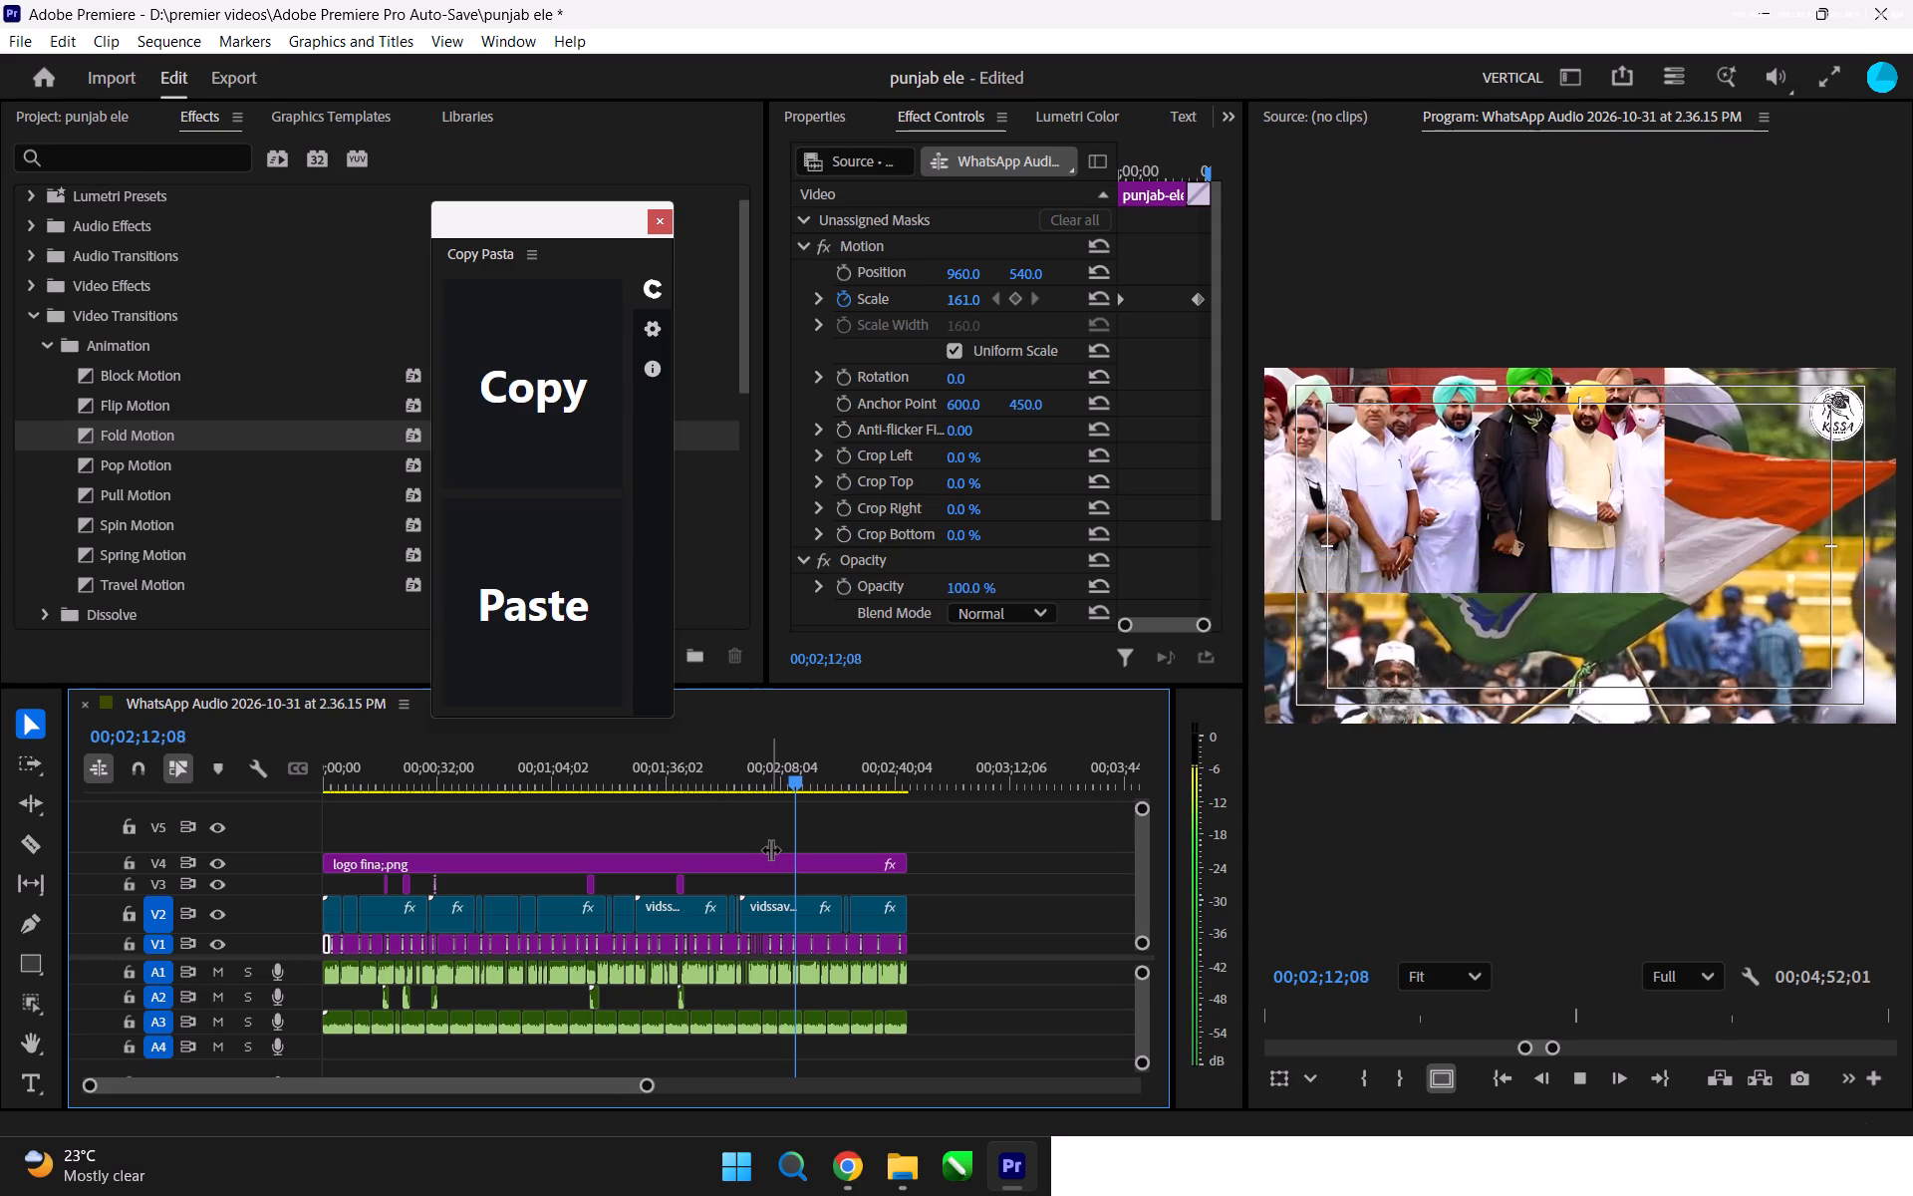
pyautogui.press('space')
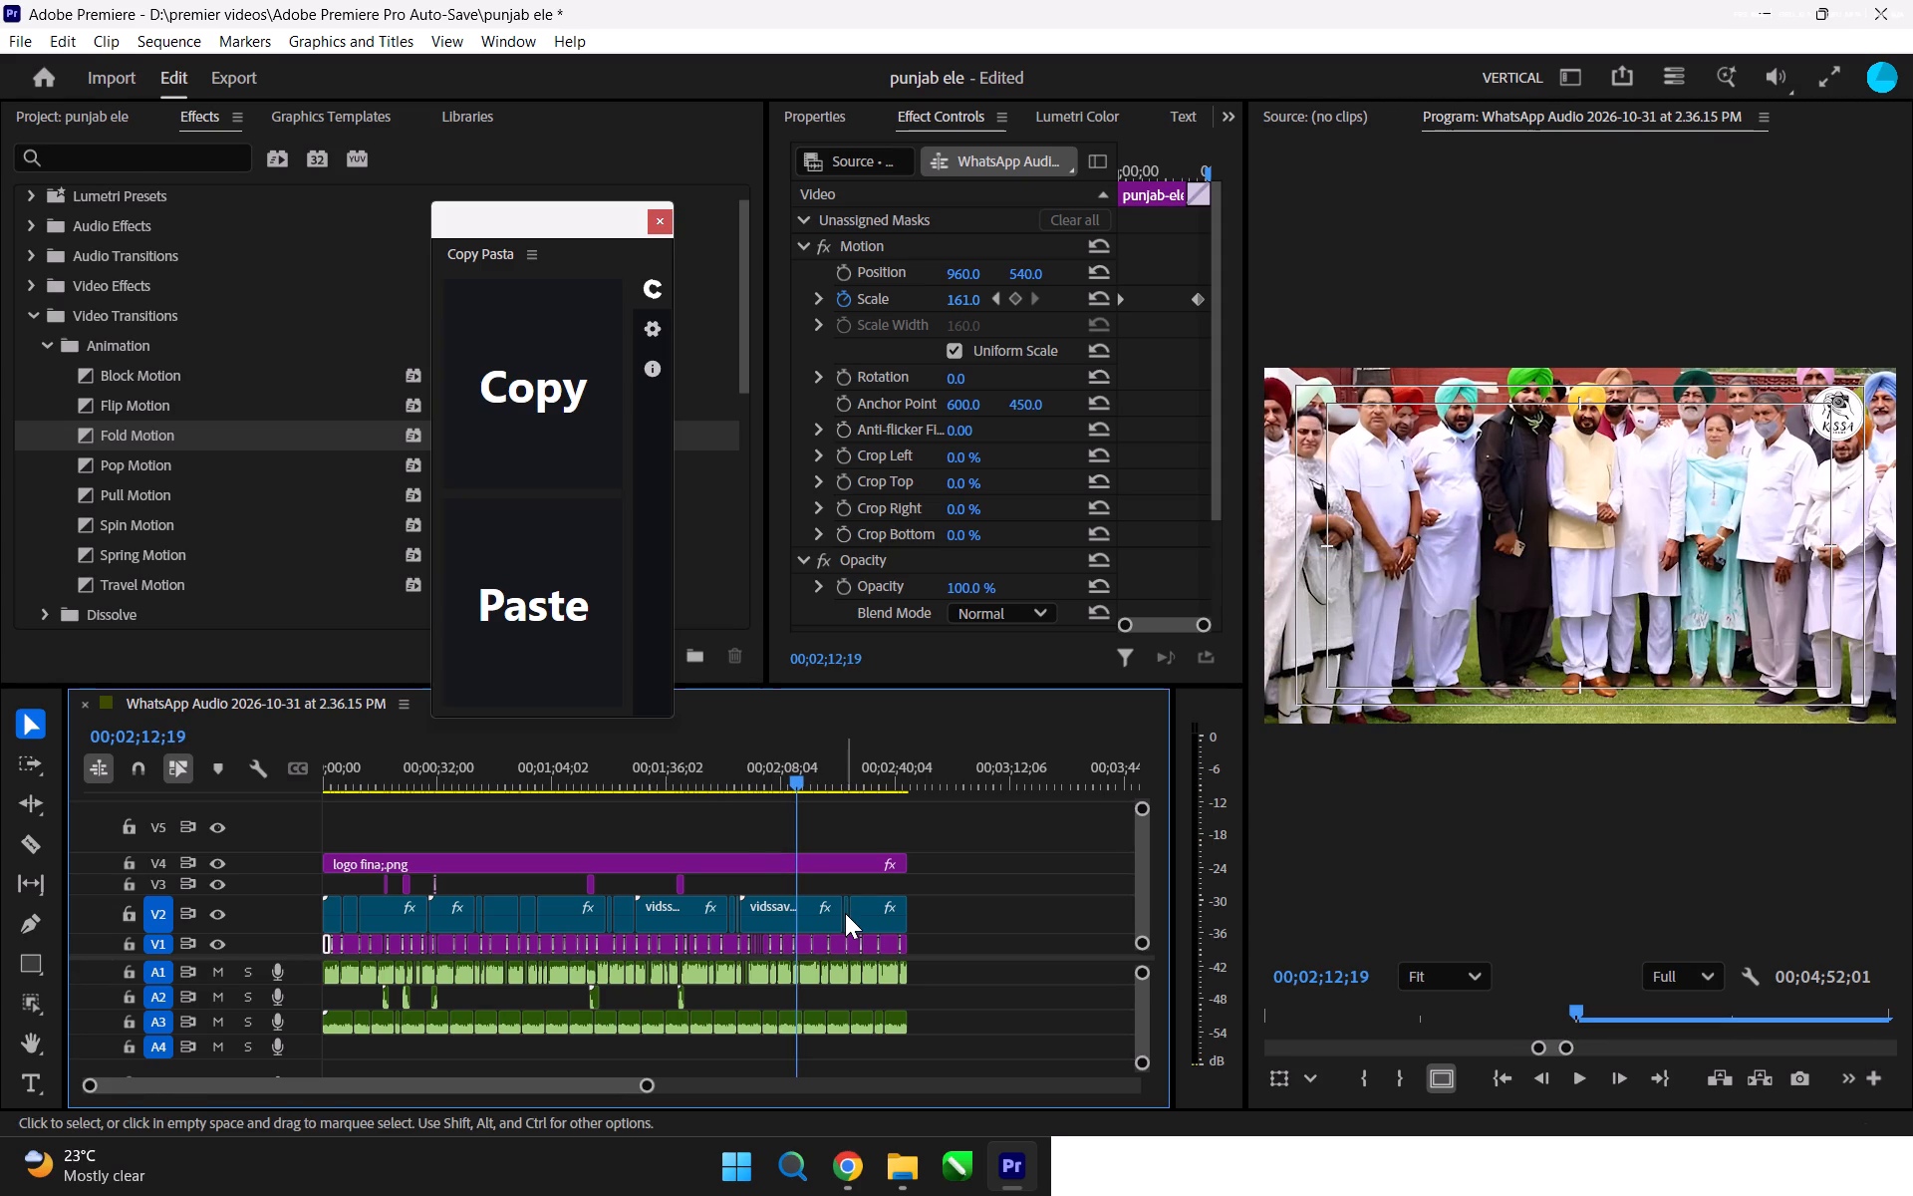
# Scrub back over the transition into the group photo on V1, leaving the playhead at 00;02;11;24.
pyautogui.press('=')
pyautogui.press('=')
pyautogui.press('=')
pyautogui.press('=')
pyautogui.moveTo(716, 788); pyautogui.dragTo(673, 774)
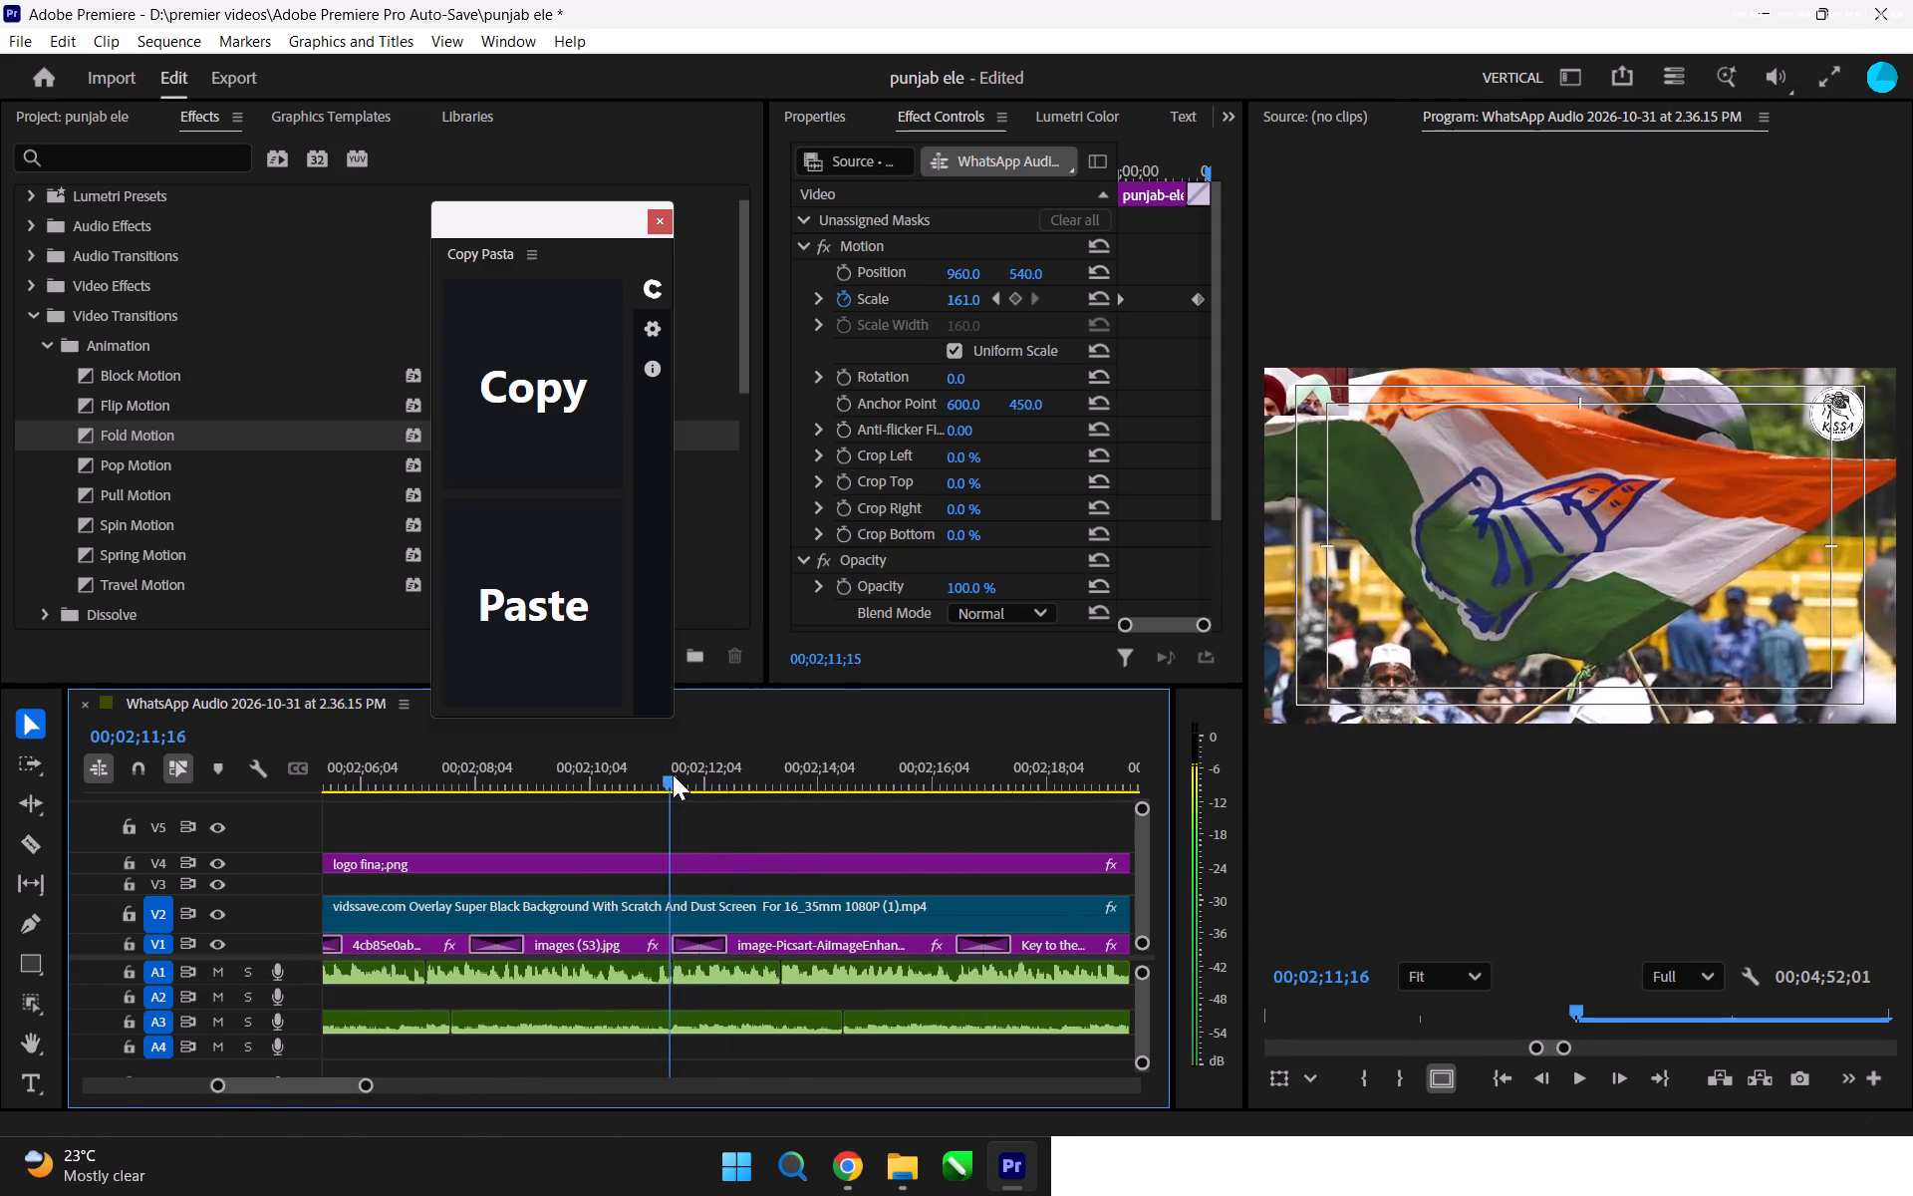
pyautogui.moveTo(673, 774); pyautogui.dragTo(688, 793)
pyautogui.write('-----')
pyautogui.press('=')
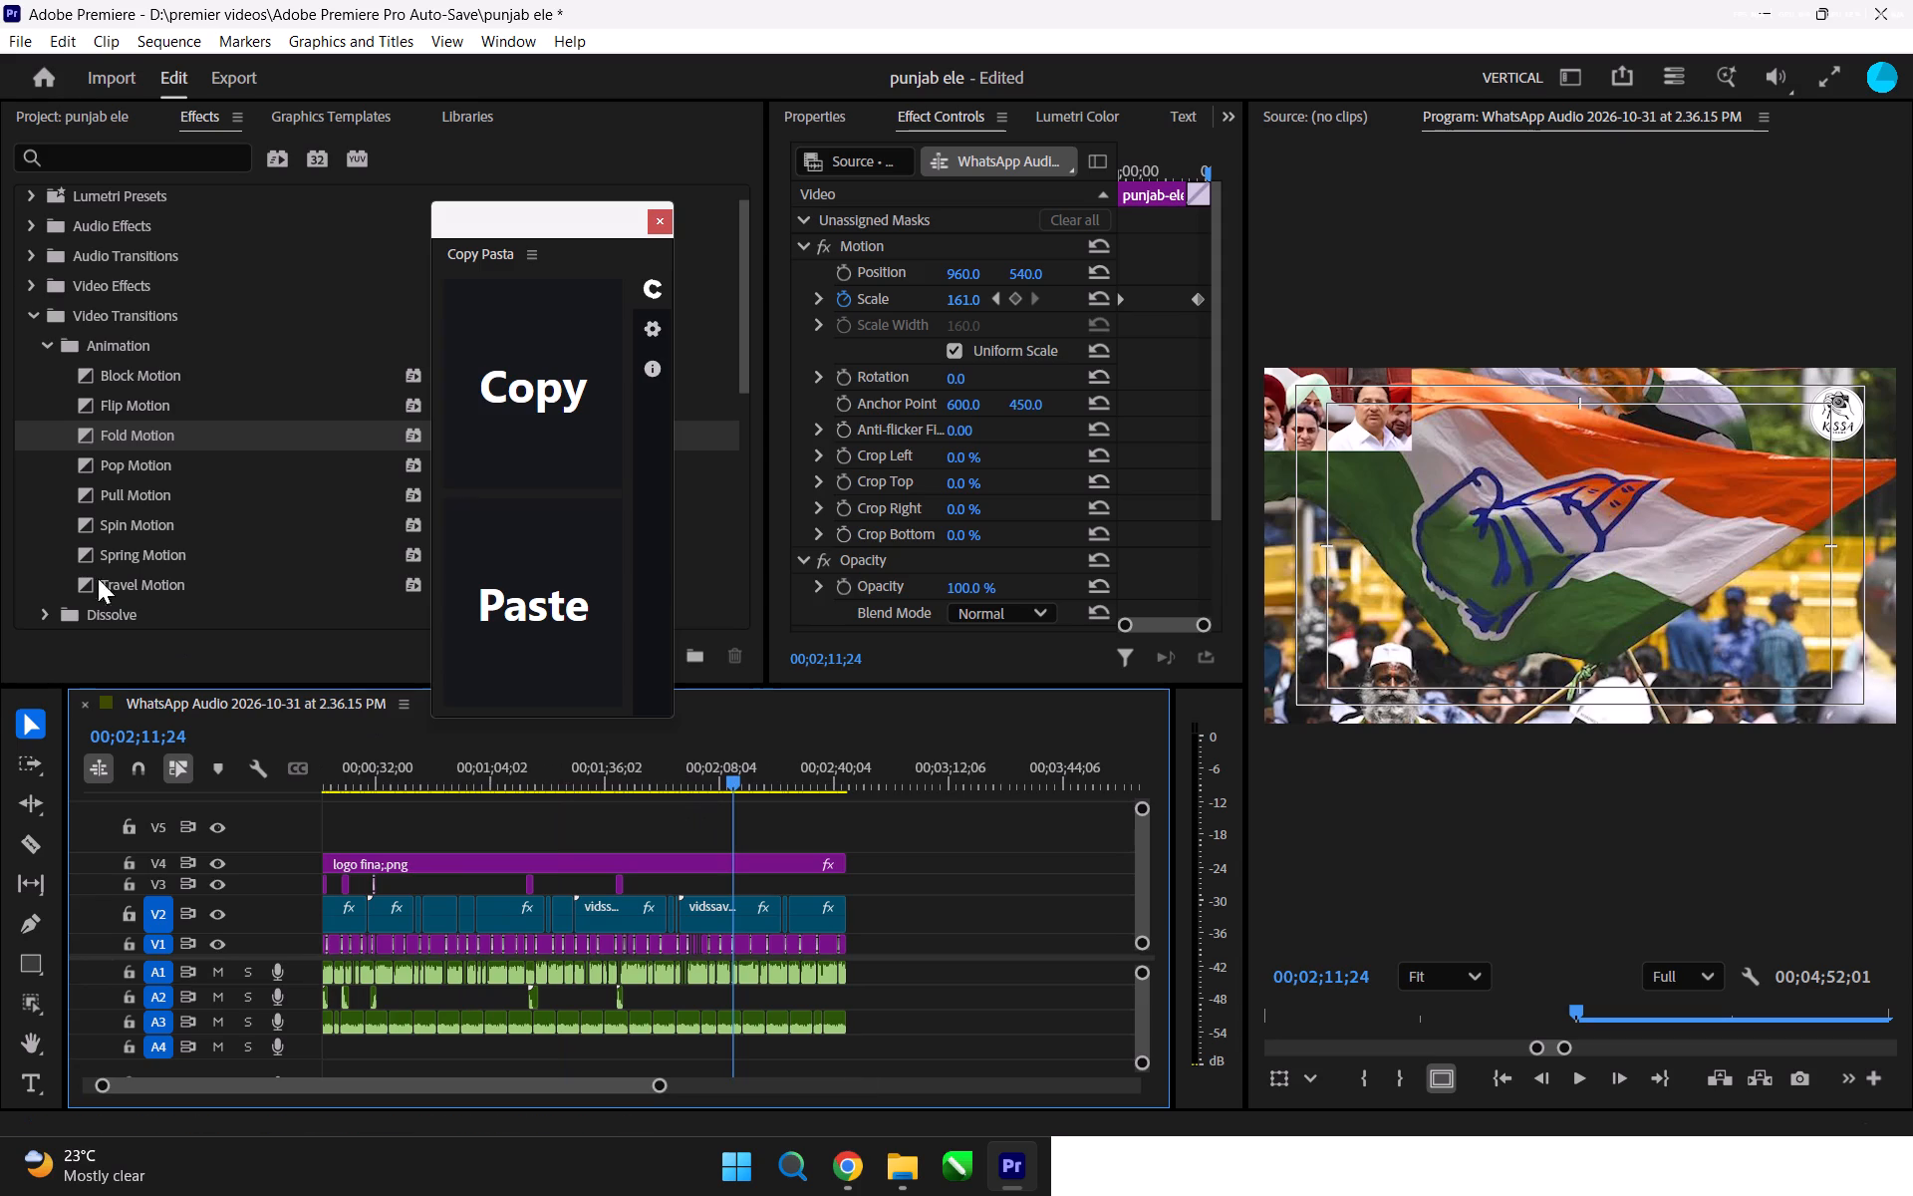
# Browse the Video Transitions categories in the effects library, from Animation down to Transformers.
pyautogui.scroll(1, 118, 372)
pyautogui.scroll(-1, 118, 383)
pyautogui.scroll(4, 118, 394)
pyautogui.scroll(-1, 122, 423)
pyautogui.scroll(2, 123, 433)
pyautogui.scroll(-1, 128, 460)
pyautogui.scroll(2, 134, 483)
pyautogui.scroll(-2, 159, 560)
pyautogui.scroll(1, 159, 560)
pyautogui.scroll(-6, 159, 560)
pyautogui.scroll(1, 159, 560)
pyautogui.scroll(-2, 159, 560)
pyautogui.scroll(1, 159, 560)
pyautogui.scroll(-1, 159, 560)
pyautogui.scroll(1, 159, 560)
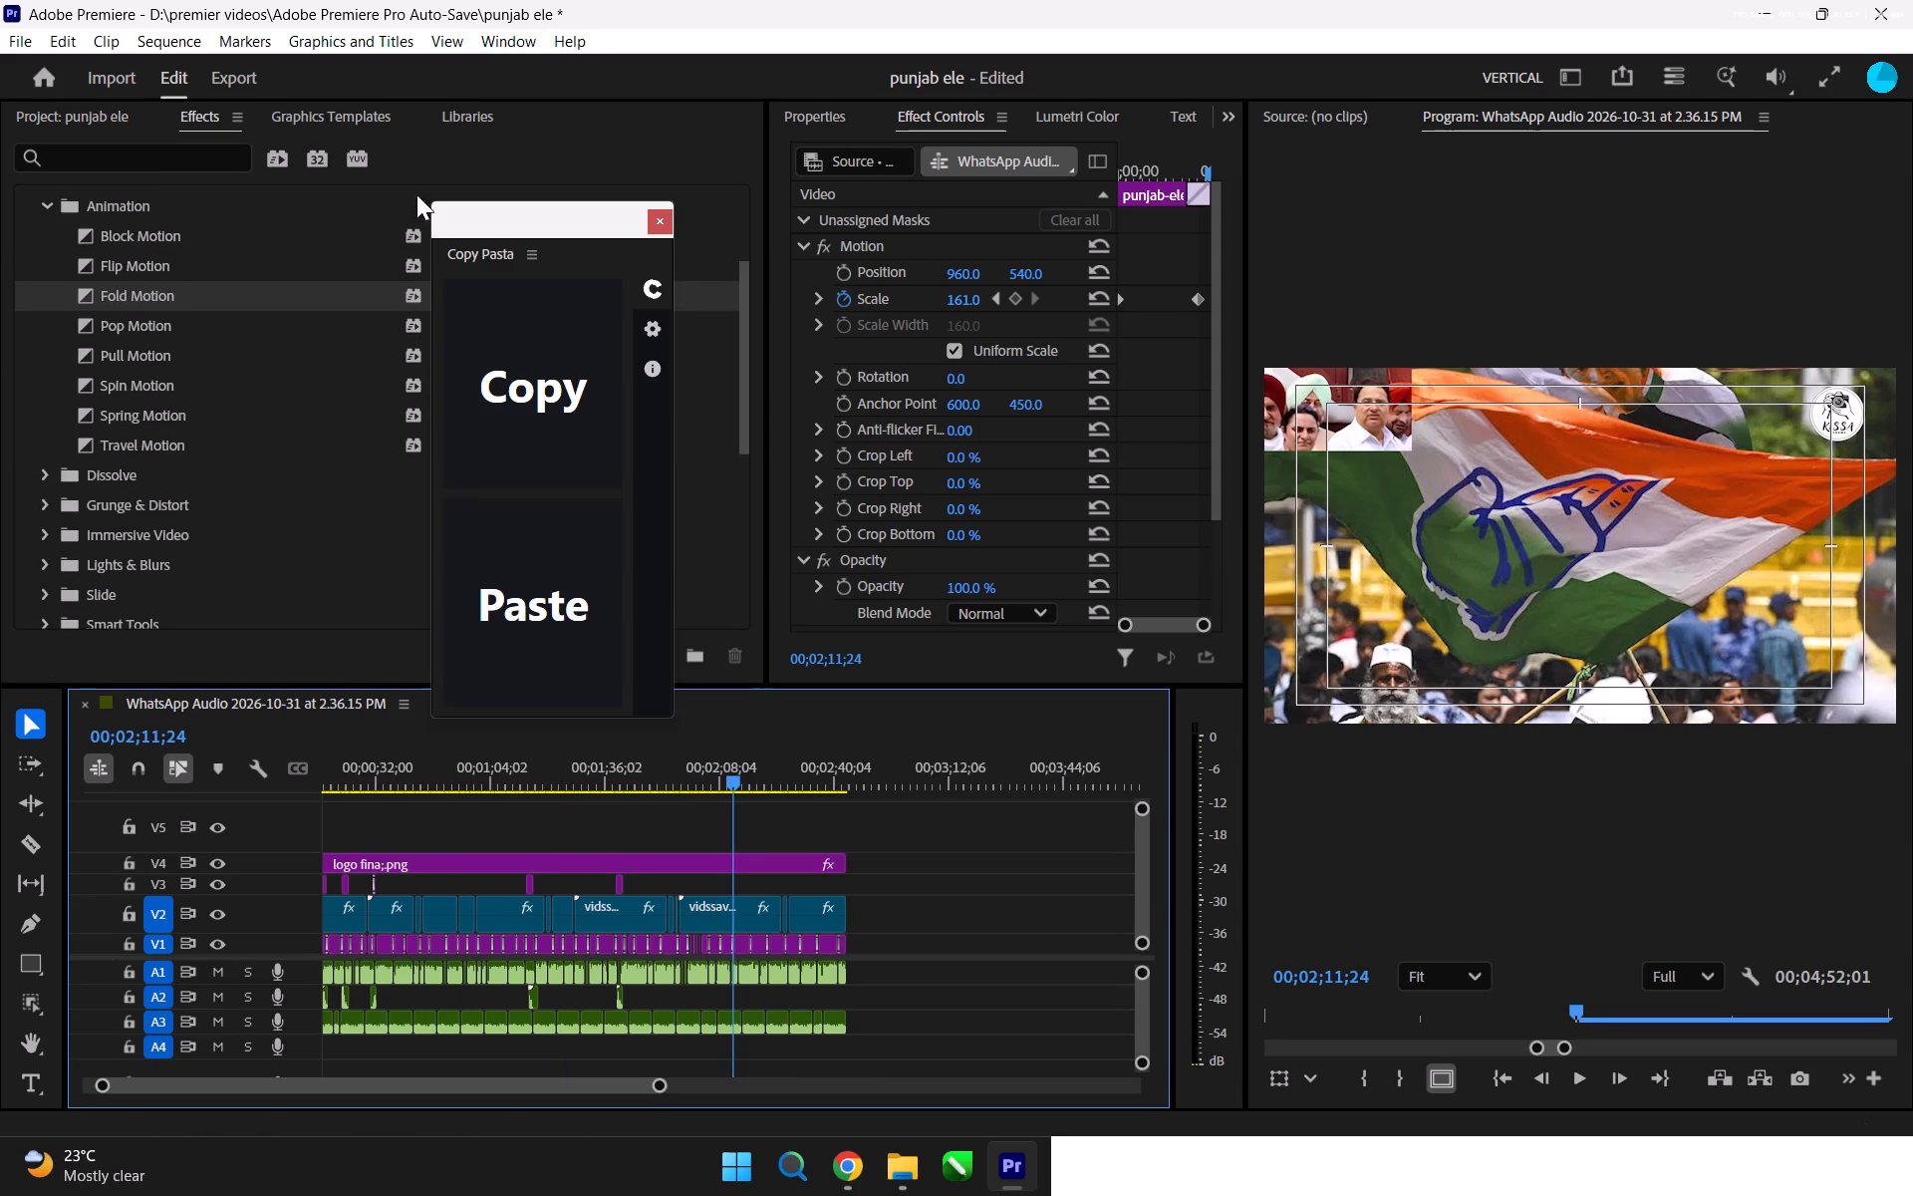
pyautogui.scroll(1, 178, 383)
pyautogui.scroll(-3, 178, 383)
pyautogui.scroll(2, 178, 383)
pyautogui.moveTo(747, 340); pyautogui.dragTo(747, 341)
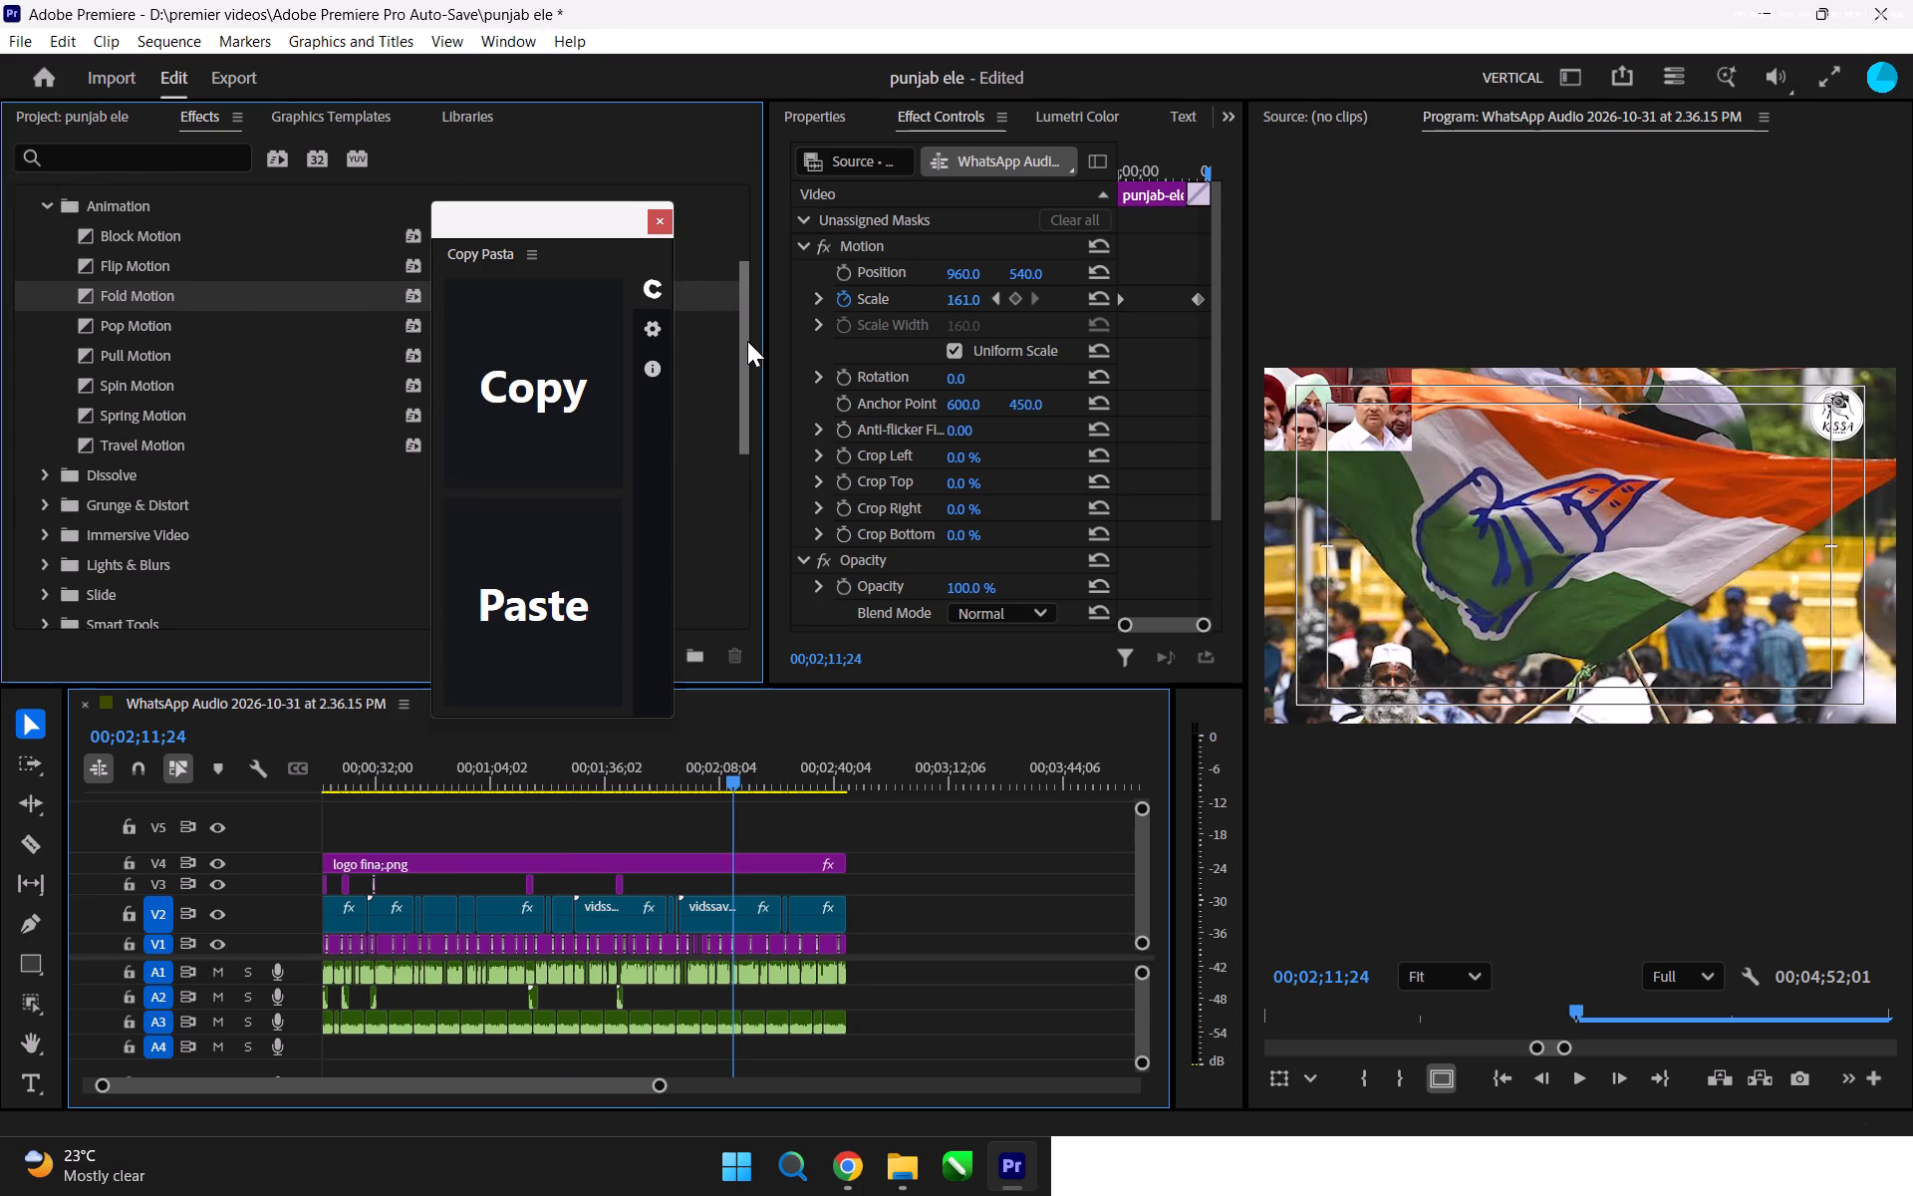
pyautogui.moveTo(747, 341); pyautogui.dragTo(744, 446)
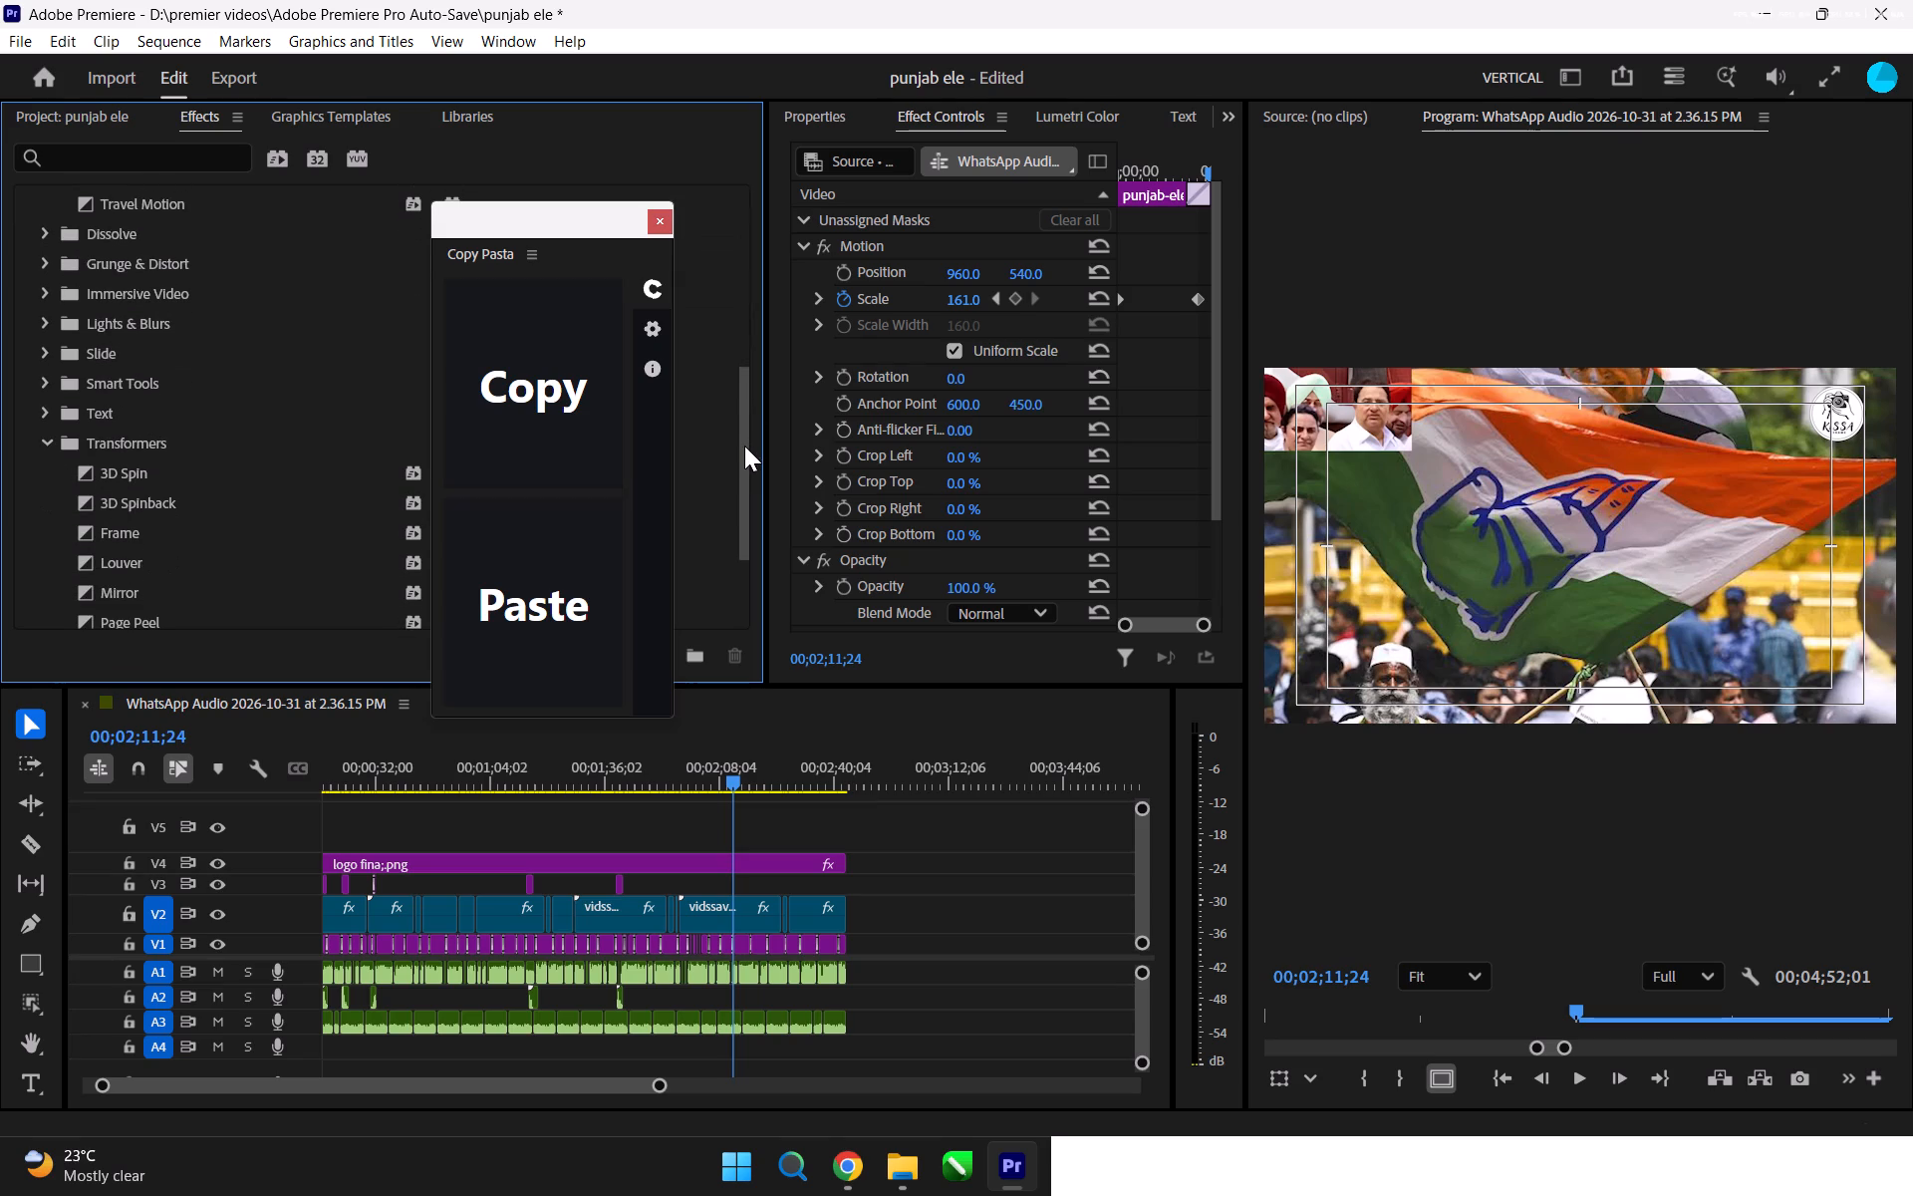
pyautogui.moveTo(744, 446); pyautogui.dragTo(744, 447)
# Open the Animation Composer extension, shorten its window, and move it clear of the timeline.
pyautogui.click(524, 38)
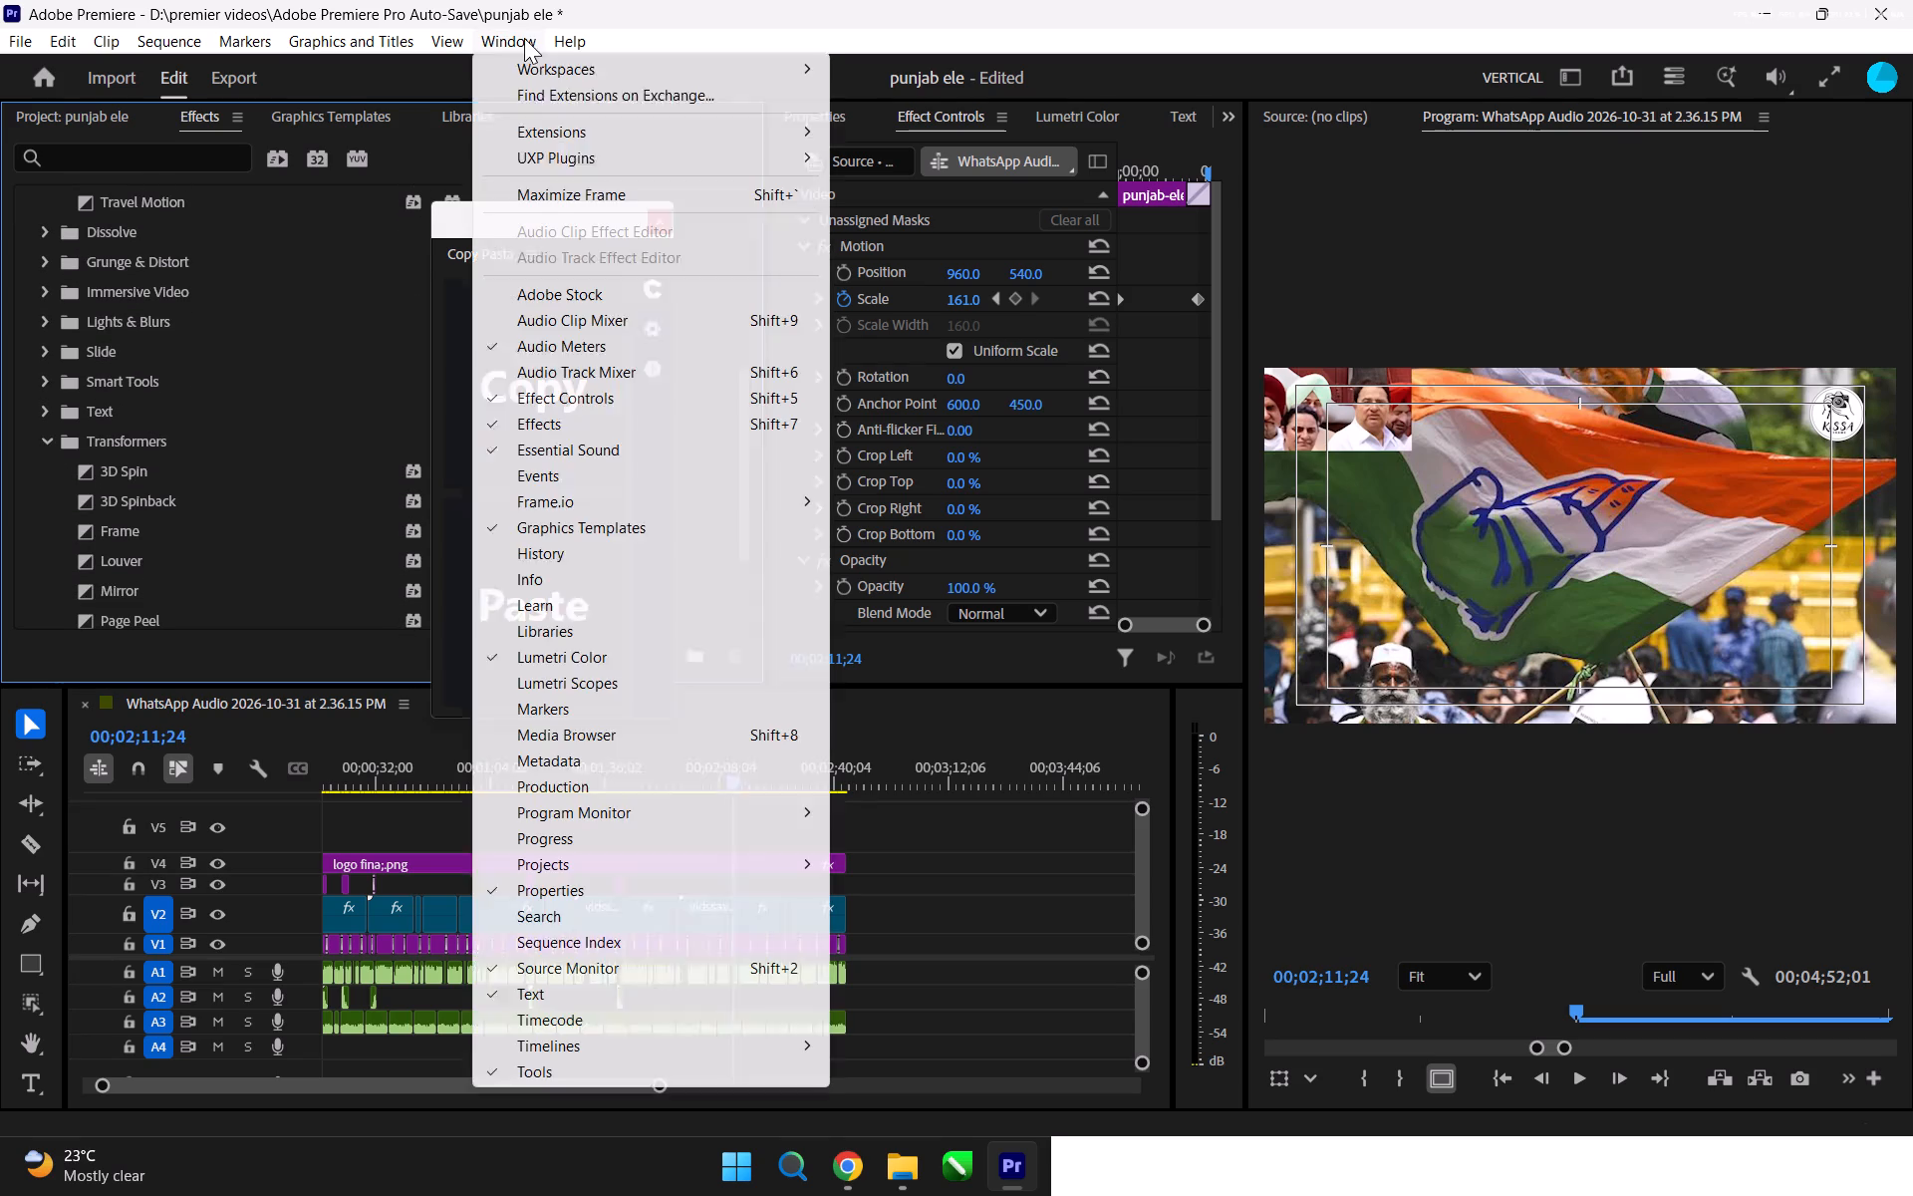
pyautogui.click(581, 134)
pyautogui.doubleClick(899, 131)
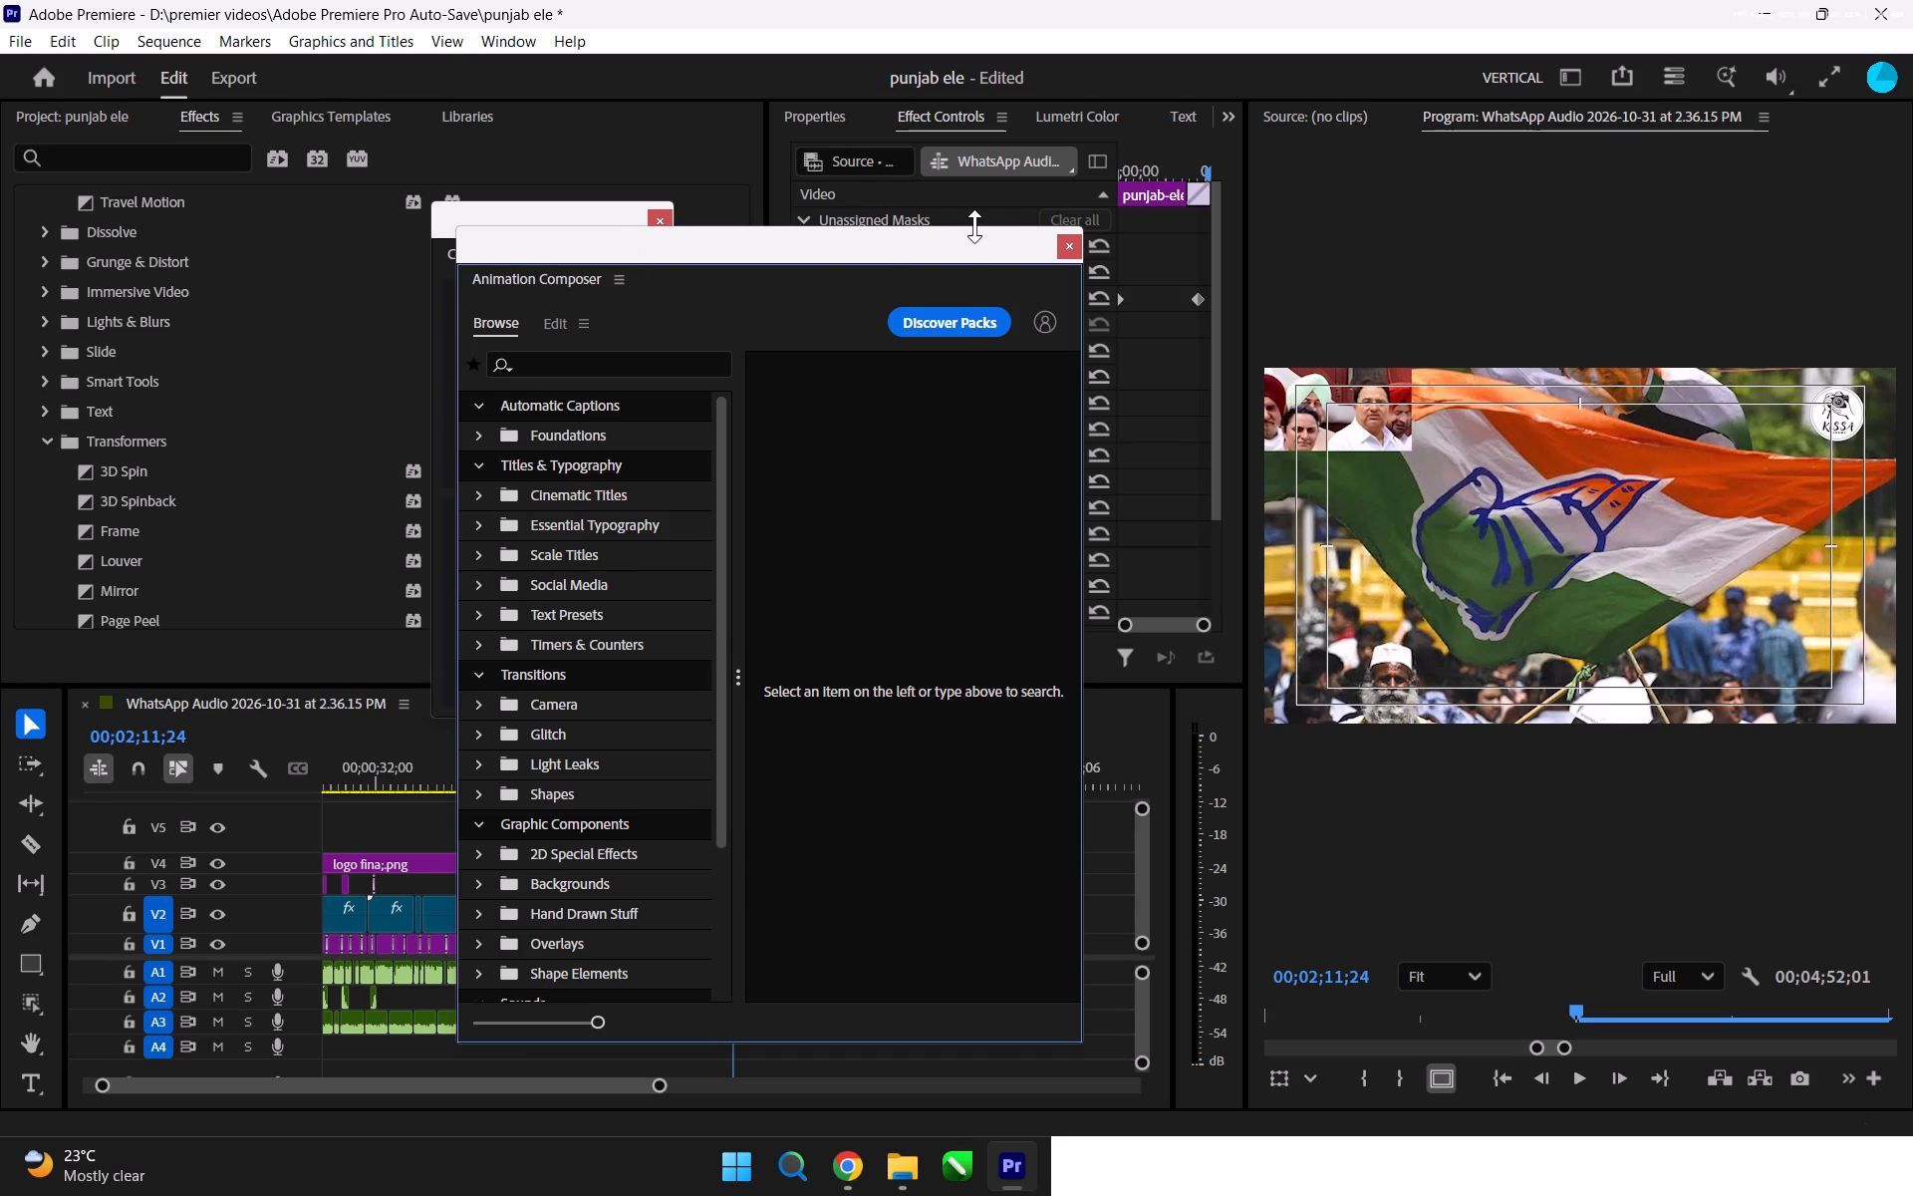
pyautogui.moveTo(974, 226); pyautogui.dragTo(959, 407)
pyautogui.moveTo(755, 438); pyautogui.dragTo(794, 360)
pyautogui.moveTo(835, 300); pyautogui.dragTo(915, 135)
pyautogui.moveTo(788, 343); pyautogui.dragTo(926, 105)
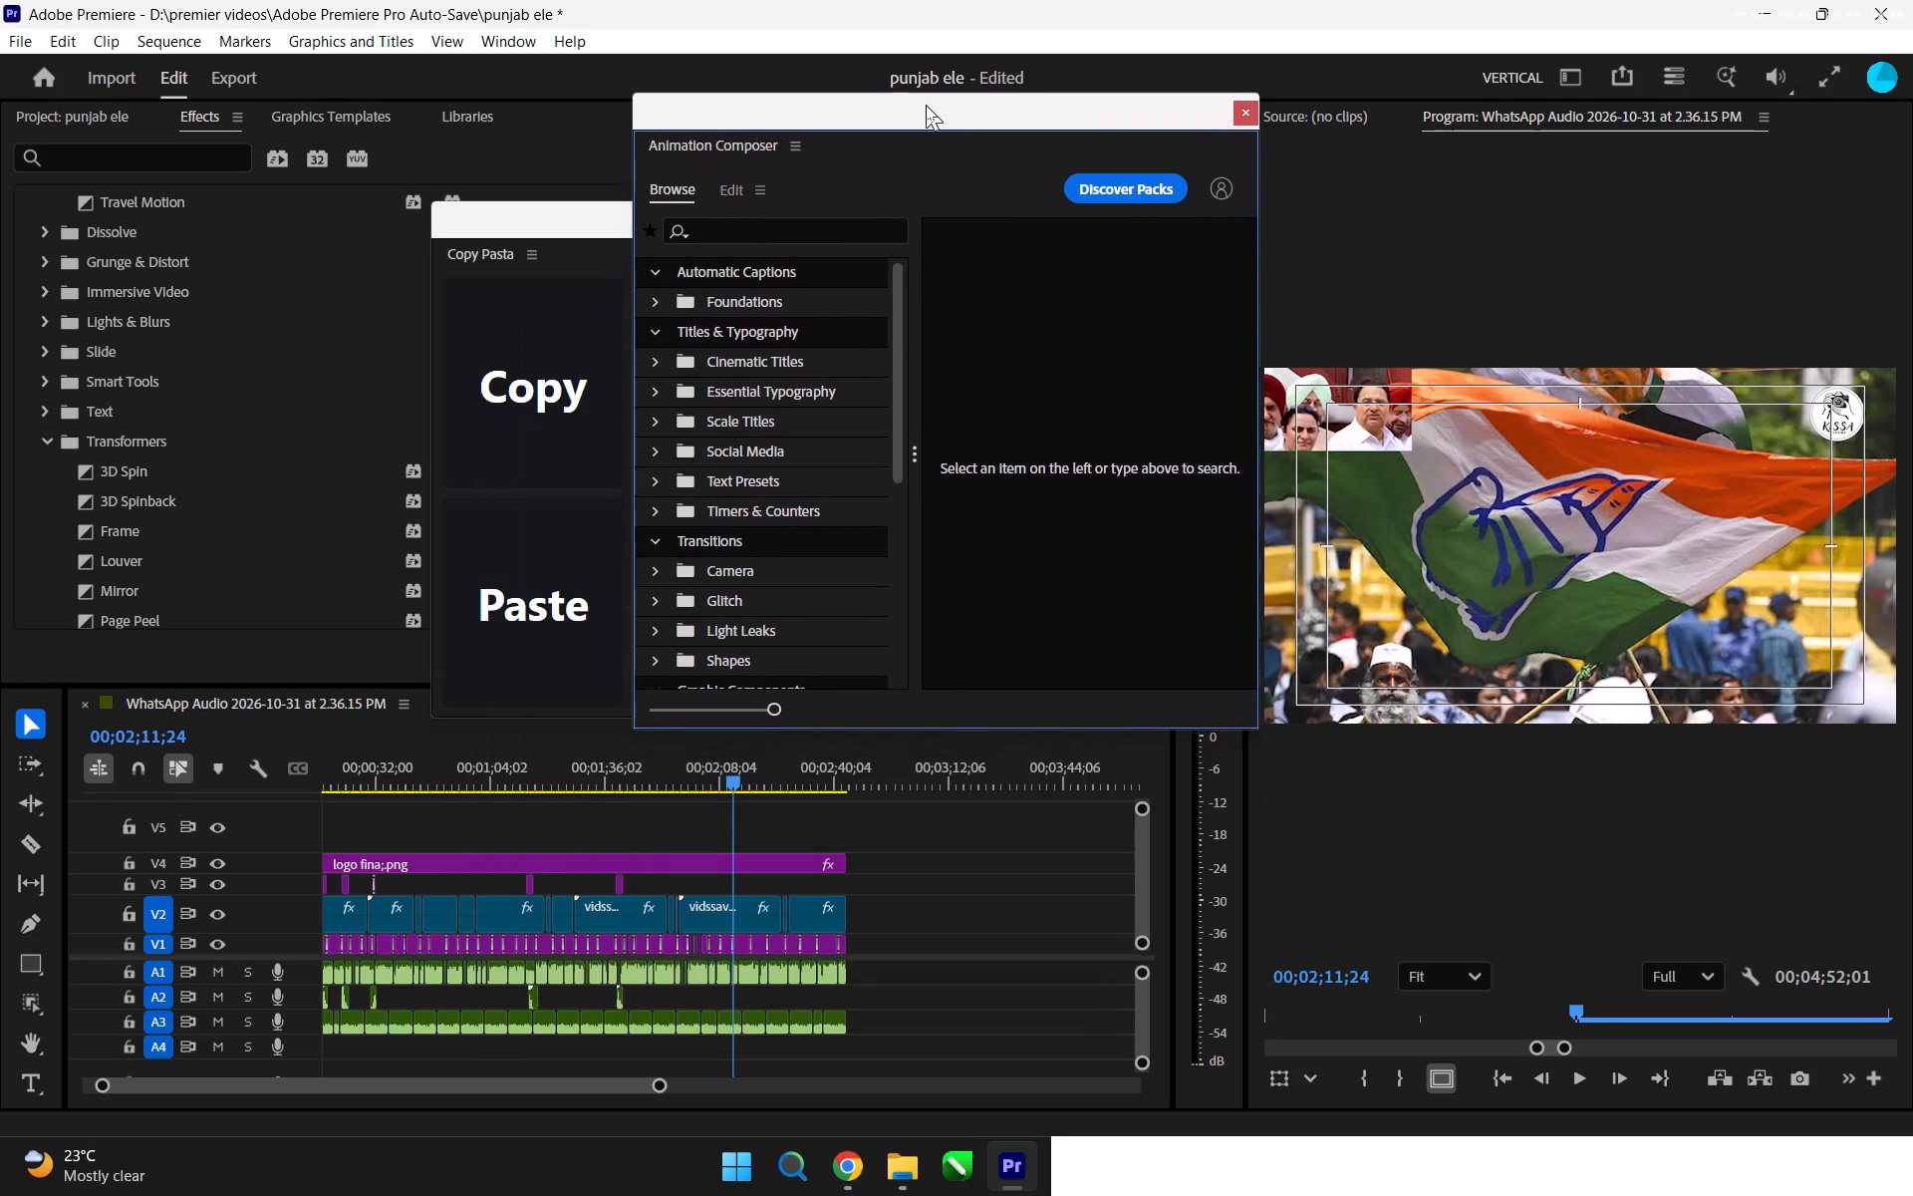
# Browse the Animation Composer categories, opening 2D Special Effects and previewing its Electric and Energy presets.
pyautogui.moveTo(926, 105); pyautogui.dragTo(810, 84)
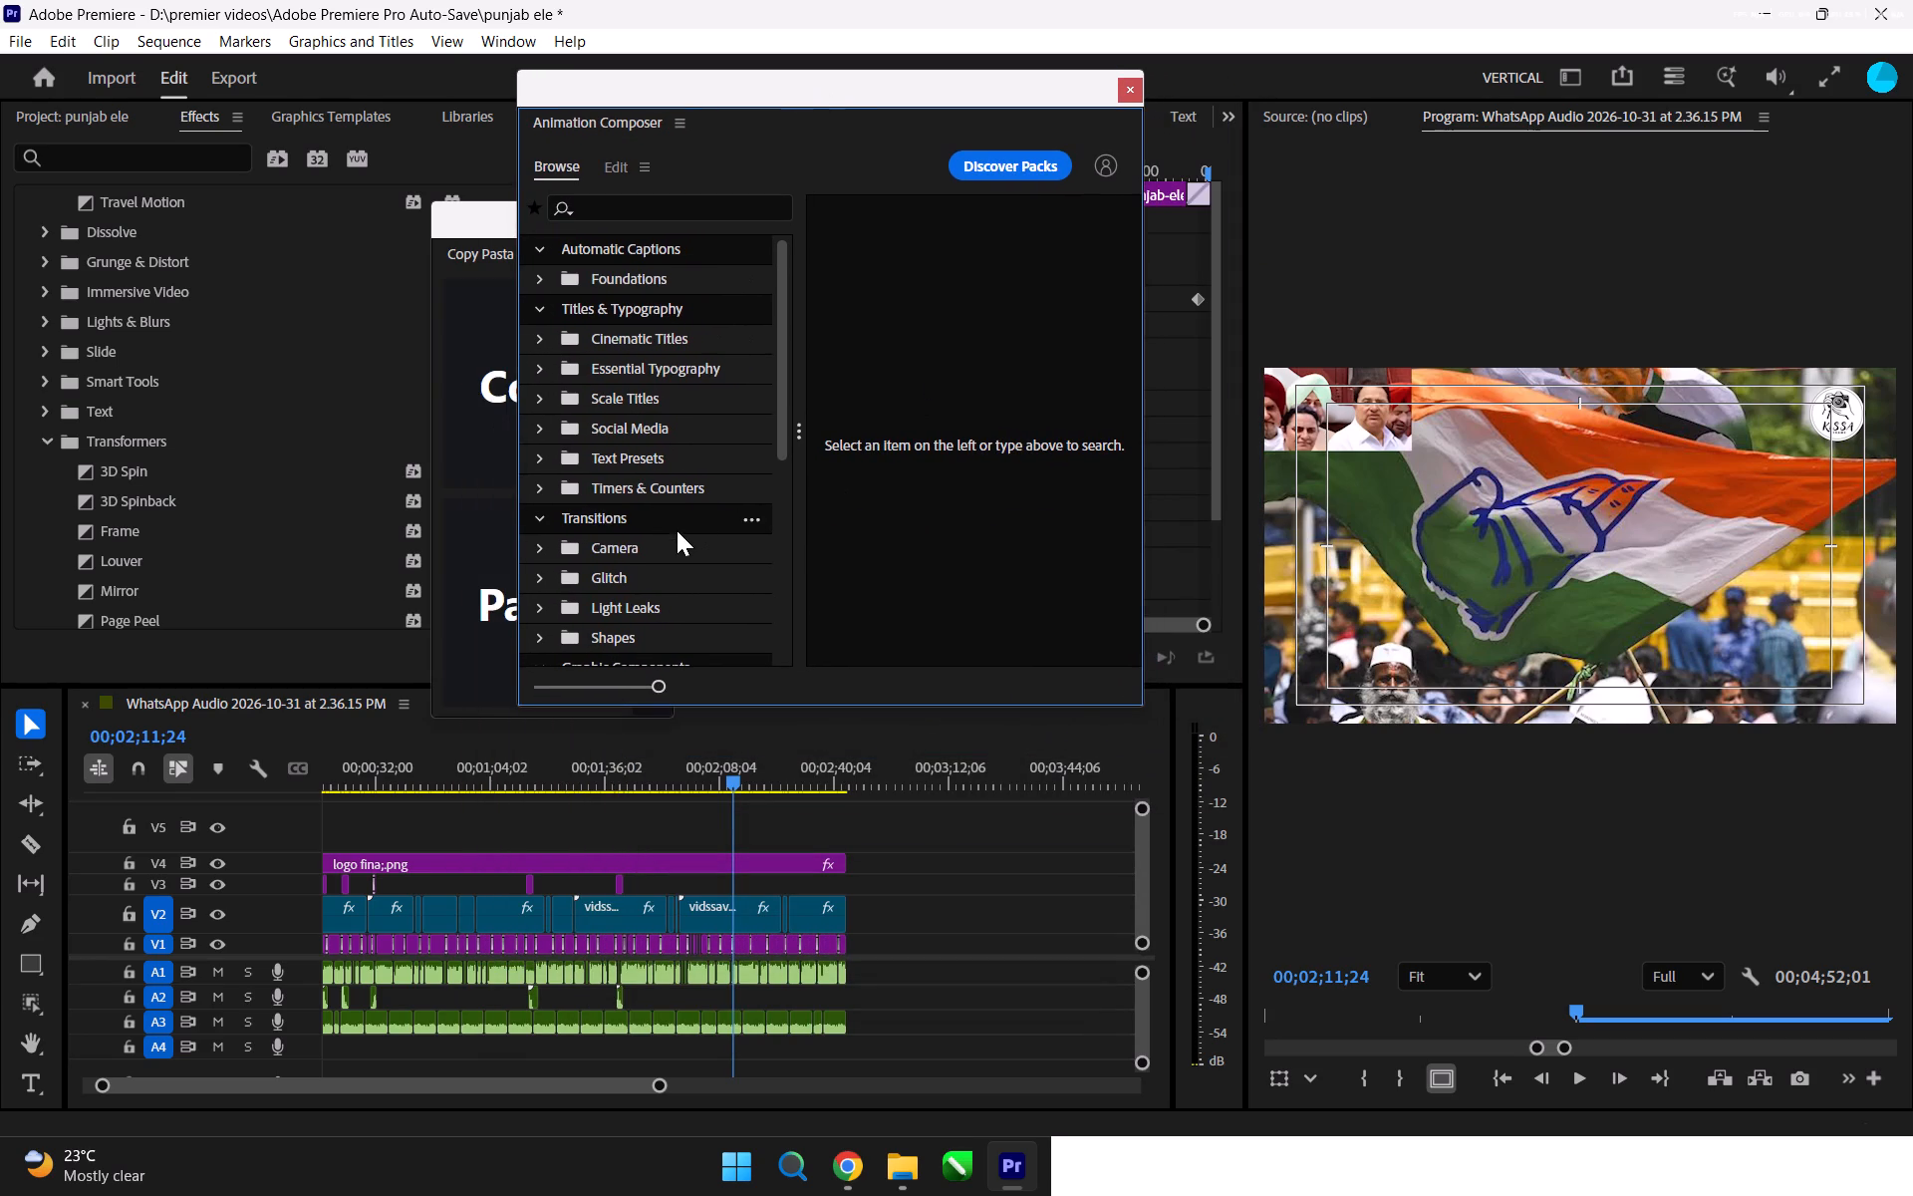
pyautogui.scroll(-1, 671, 534)
pyautogui.scroll(1, 671, 534)
pyautogui.scroll(-4, 671, 534)
pyautogui.scroll(1, 634, 478)
pyautogui.scroll(-2, 632, 468)
pyautogui.scroll(2, 629, 444)
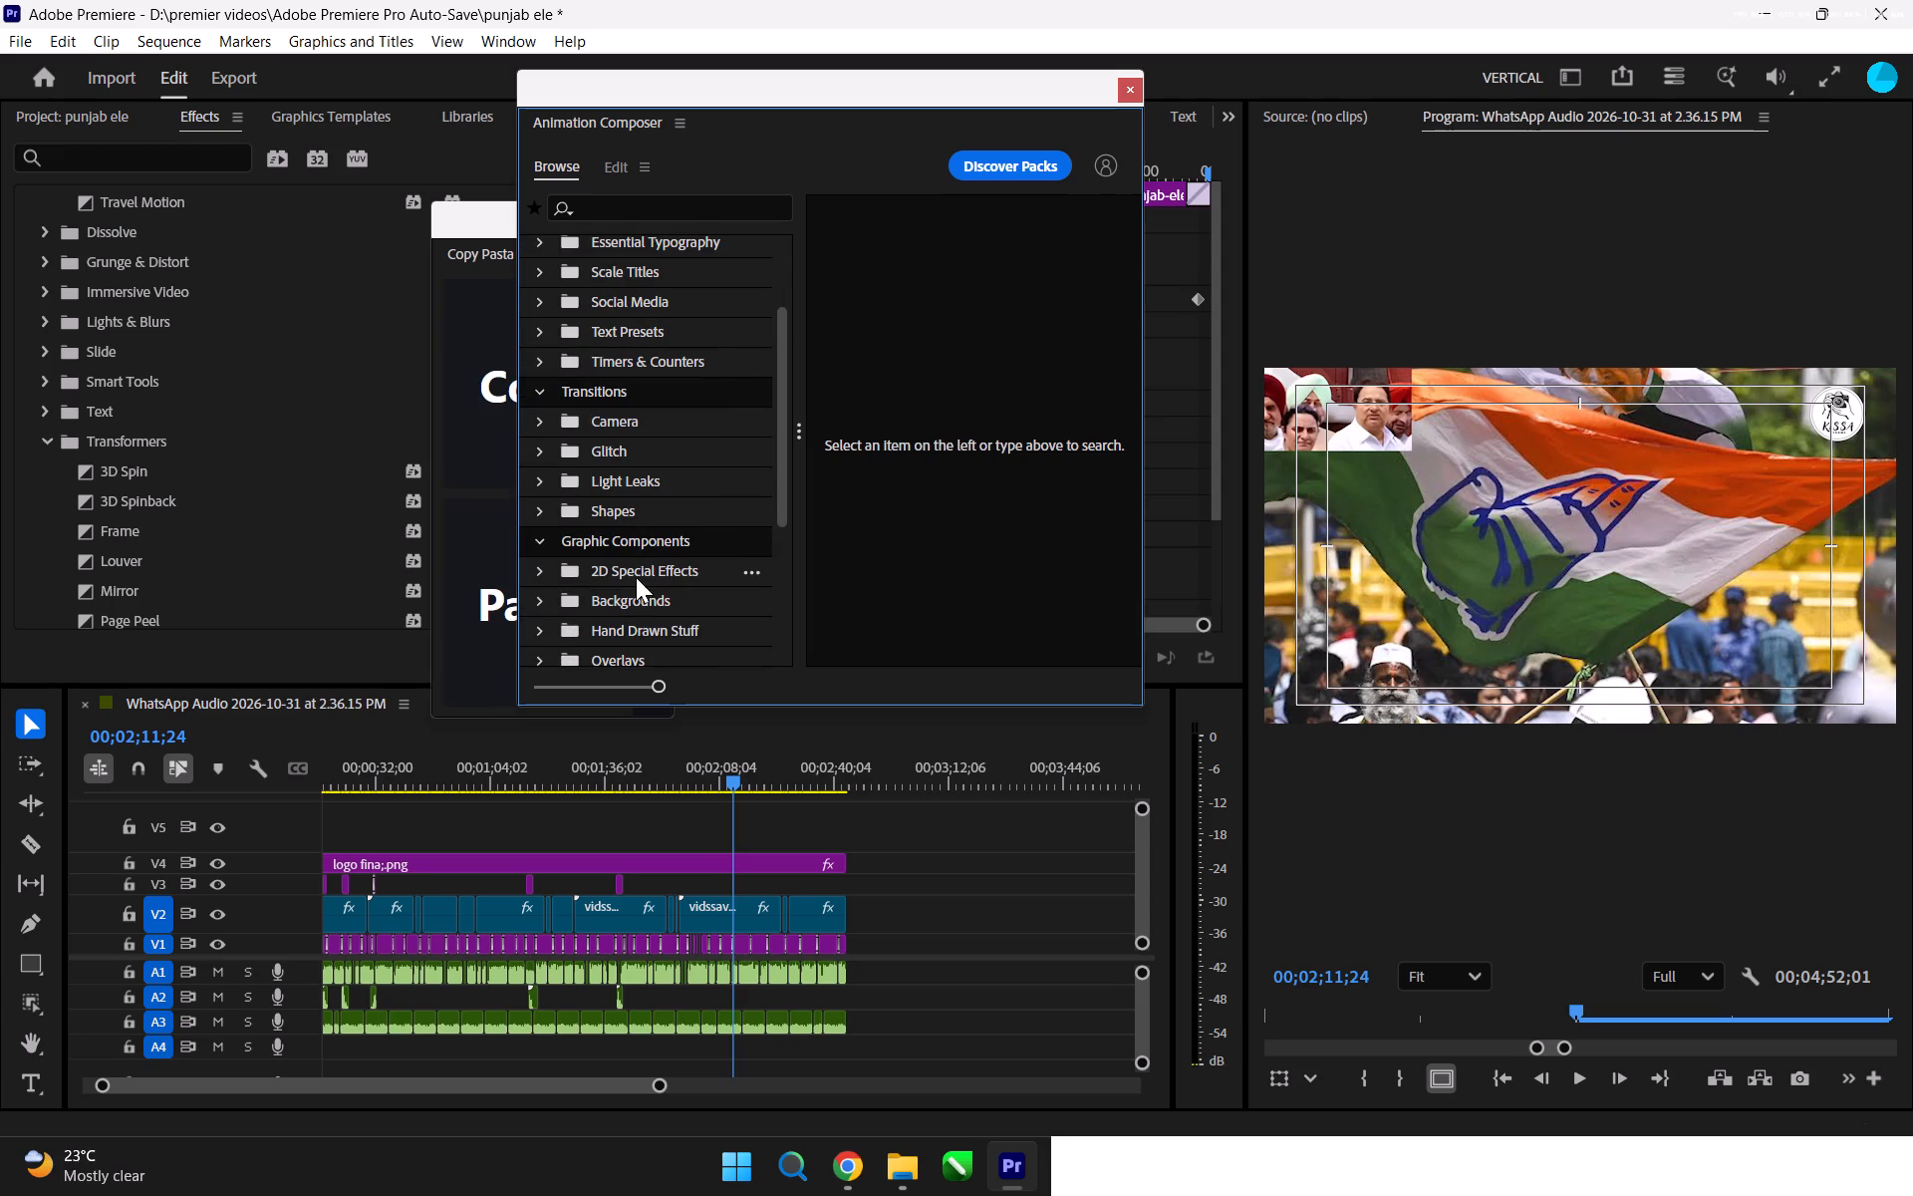
pyautogui.doubleClick(632, 576)
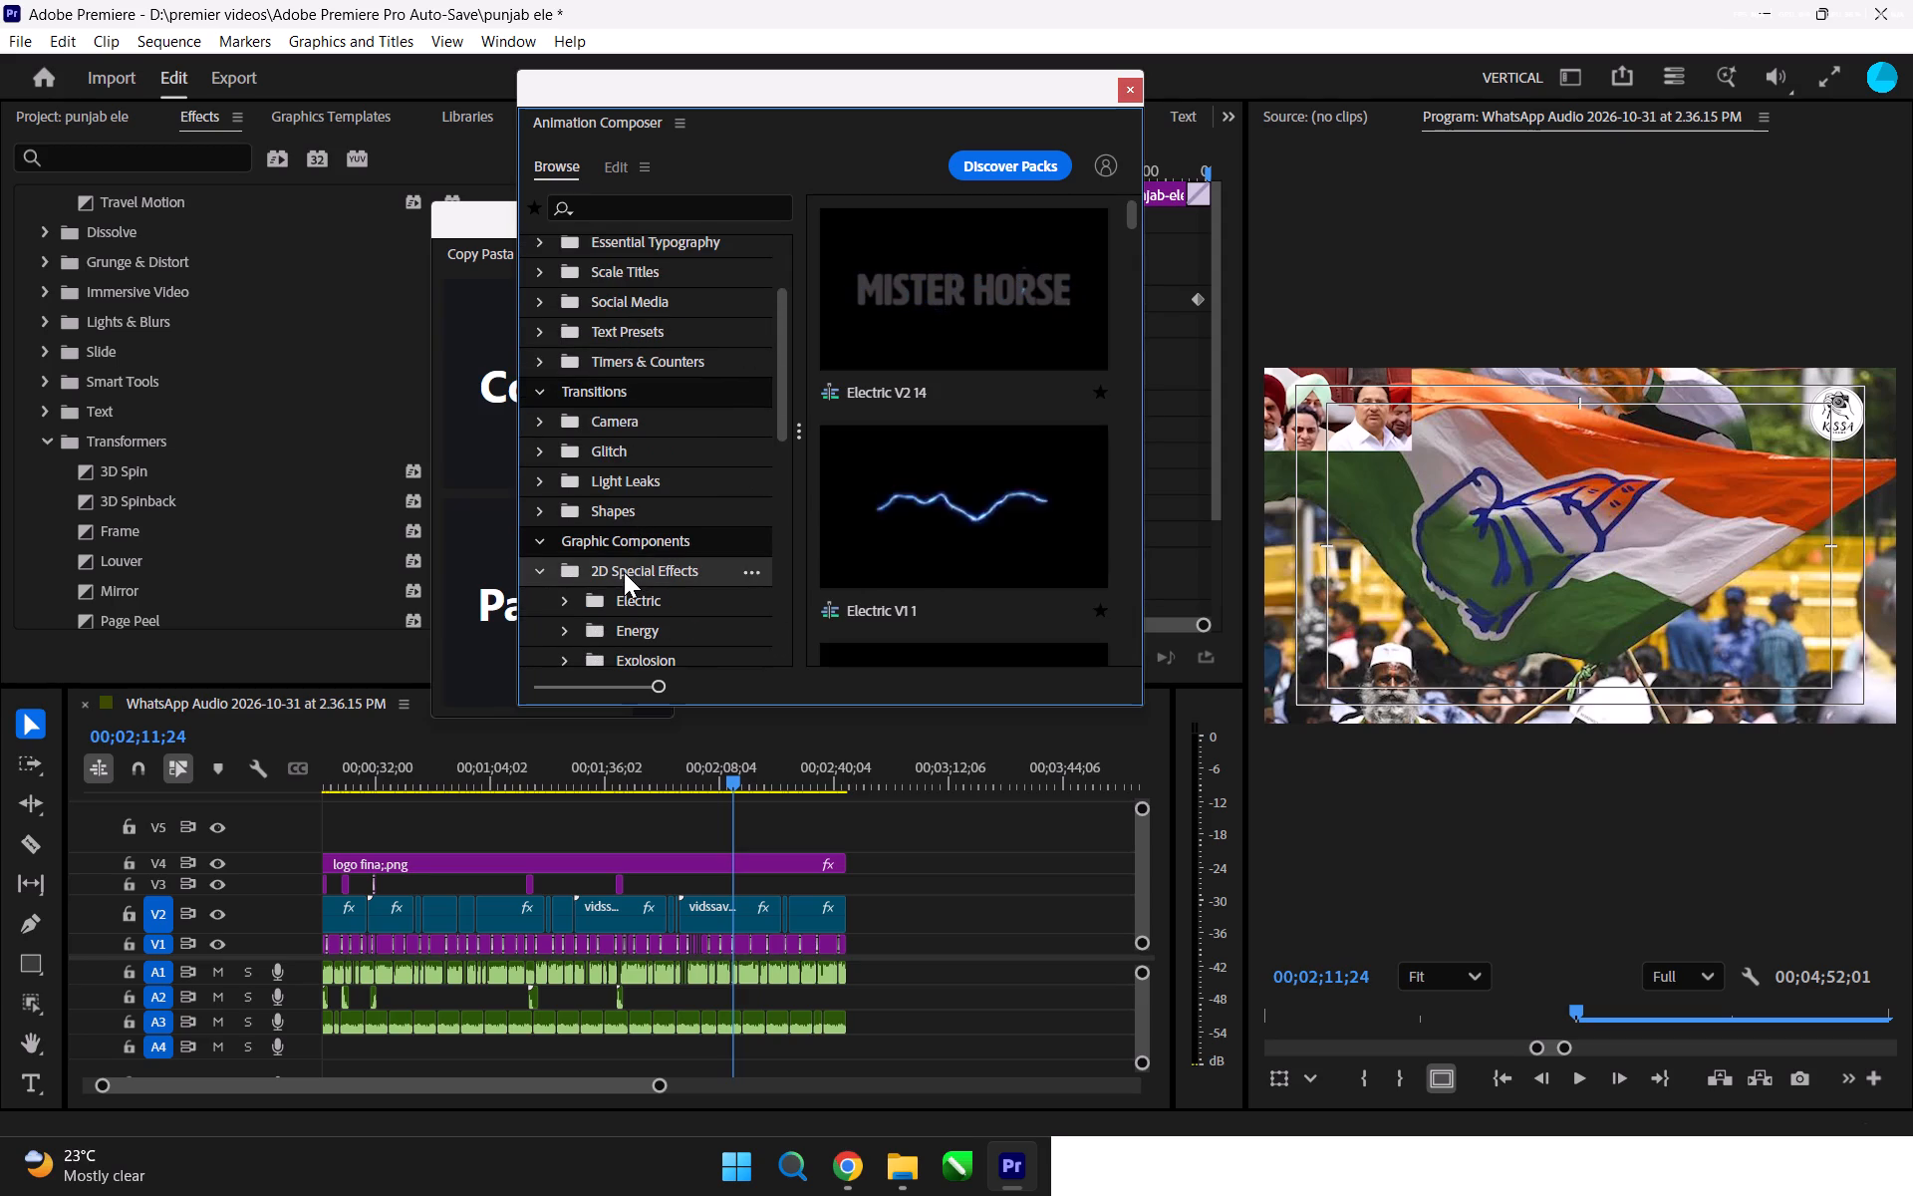
pyautogui.click(602, 605)
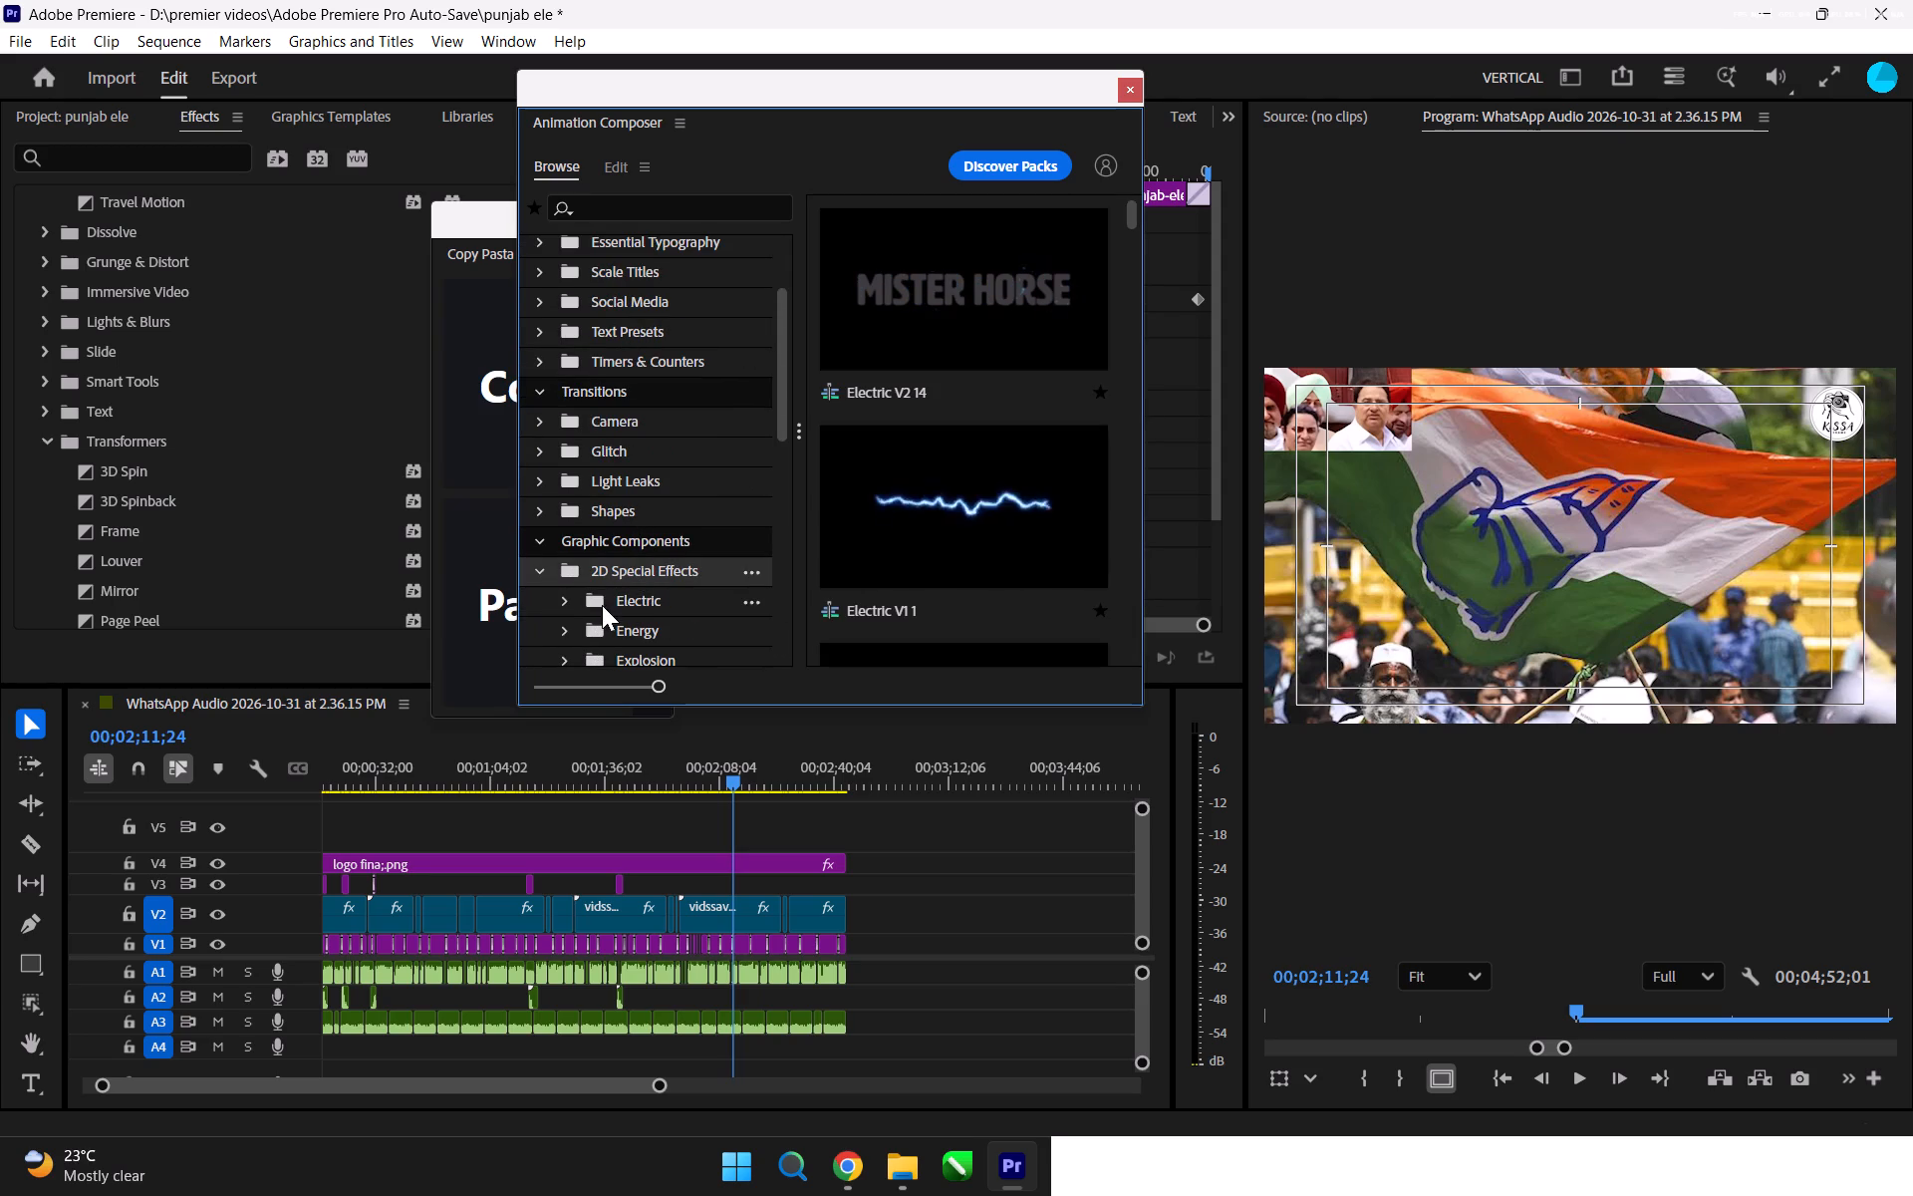
pyautogui.click(656, 616)
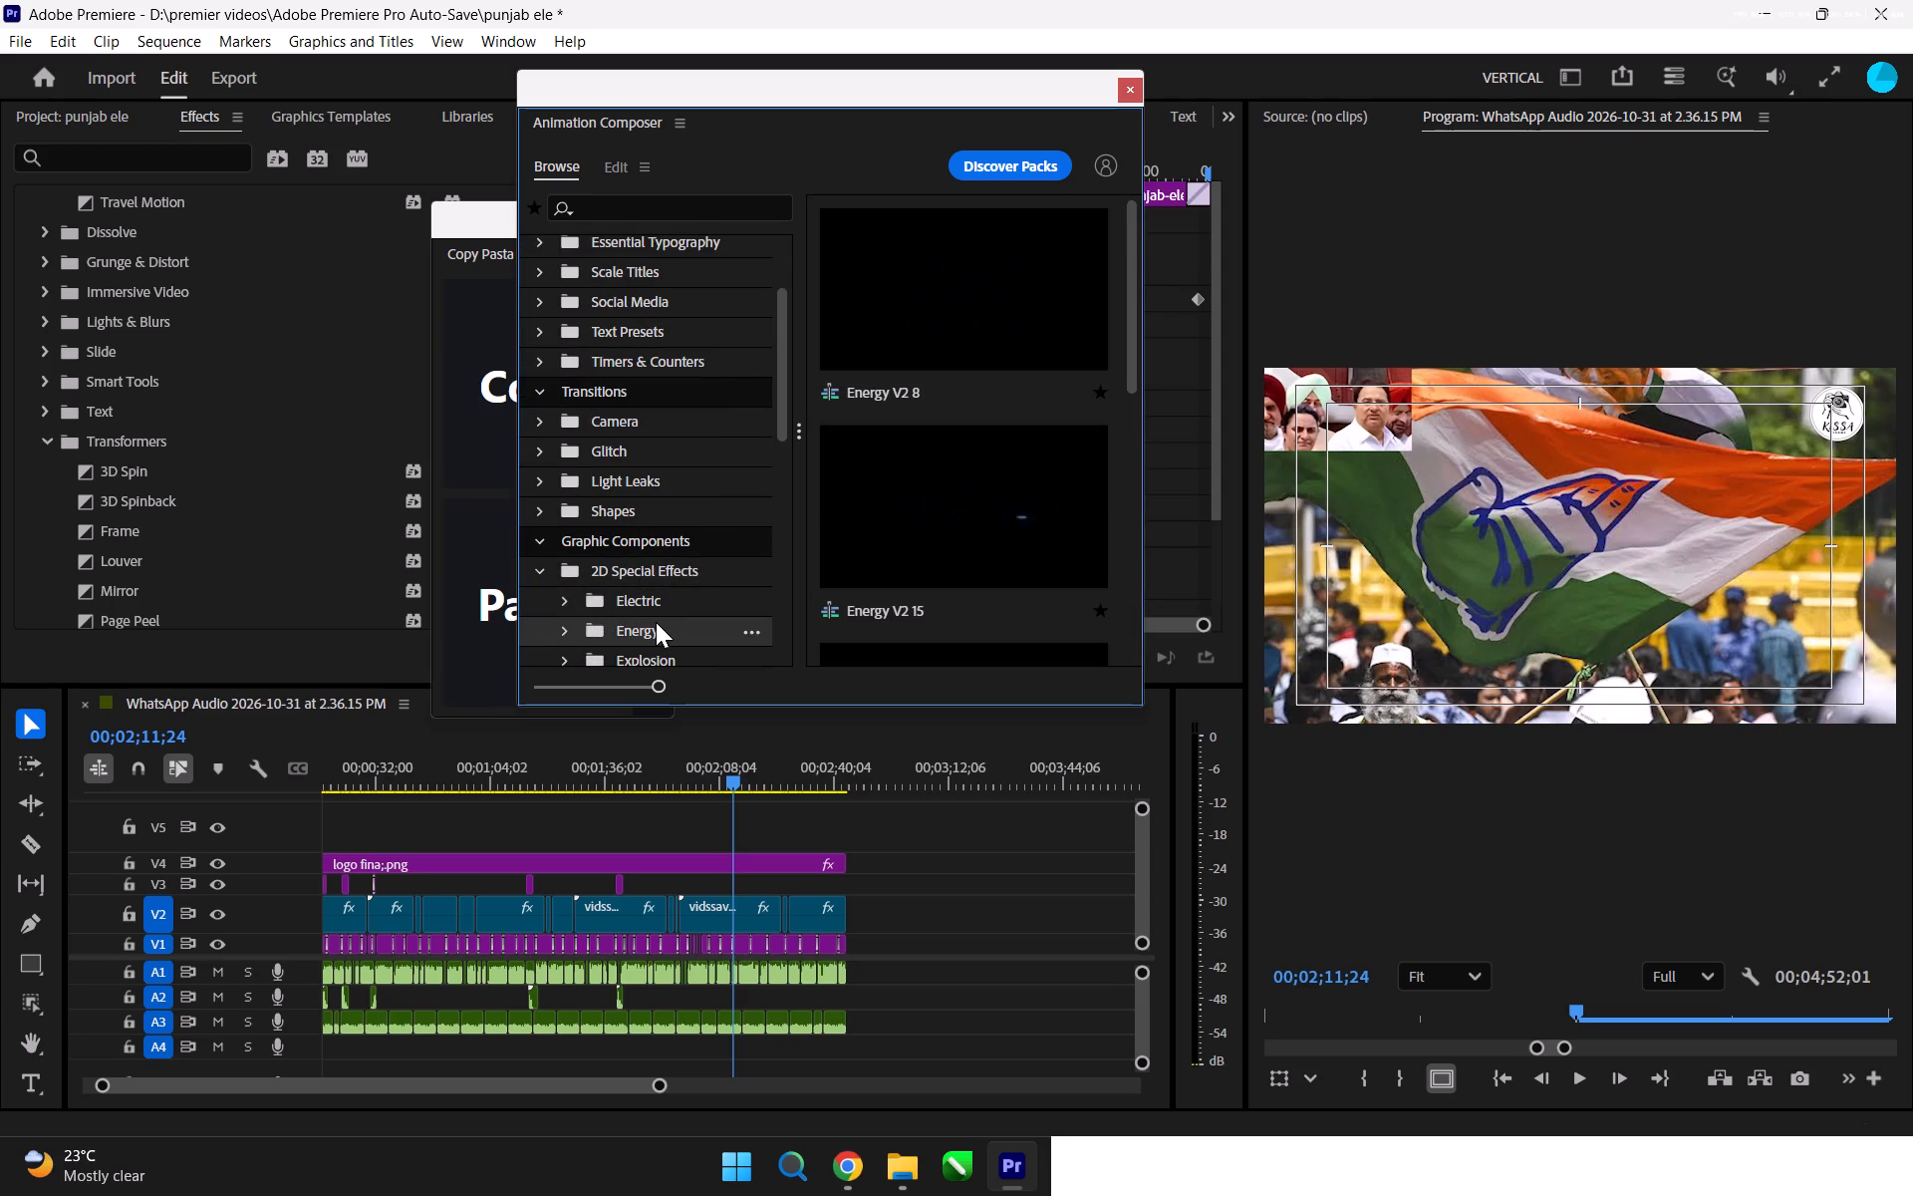
# Examine the animated previews in the Camera transitions category, from Fade to Black down to Zoom & Rotate Out 1.
pyautogui.click(630, 423)
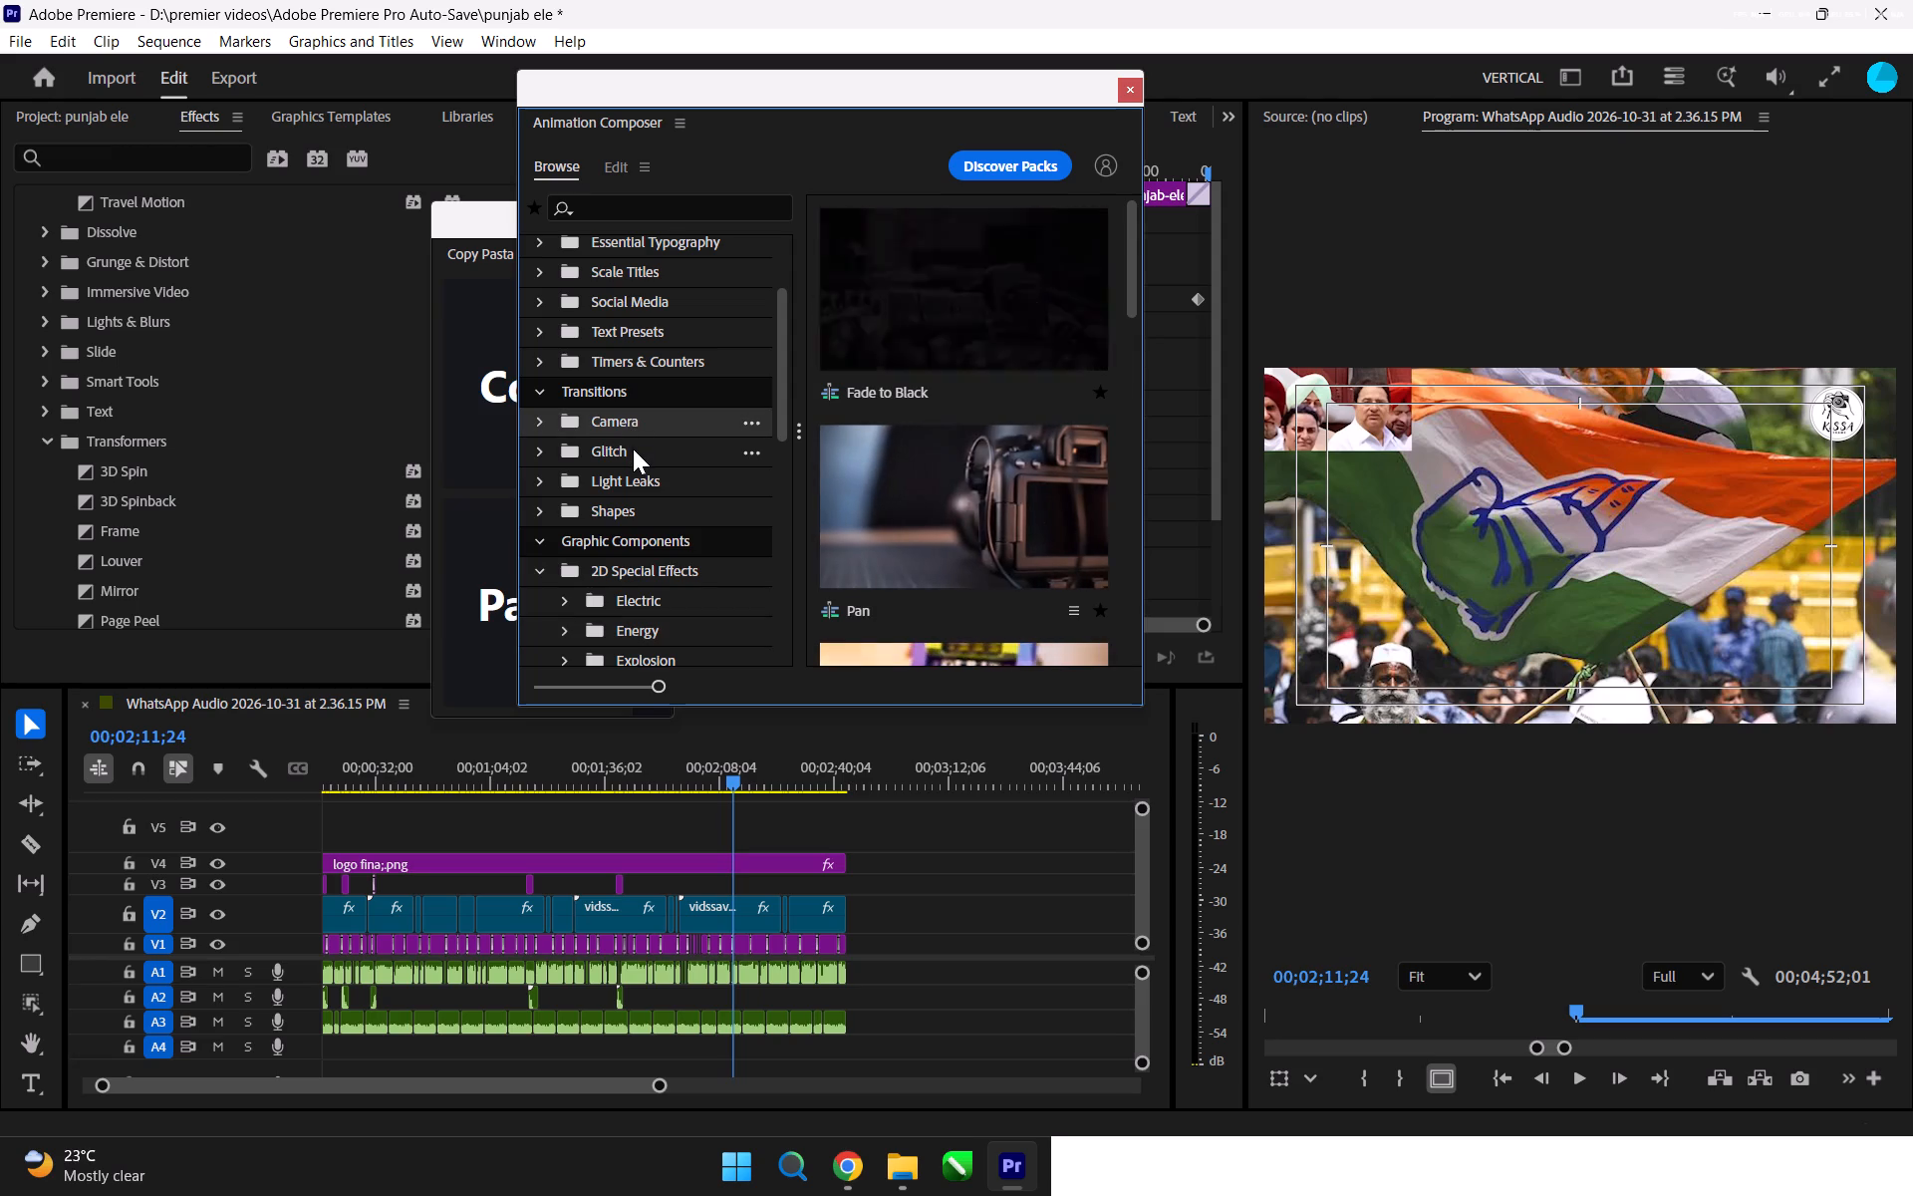
pyautogui.press('8')
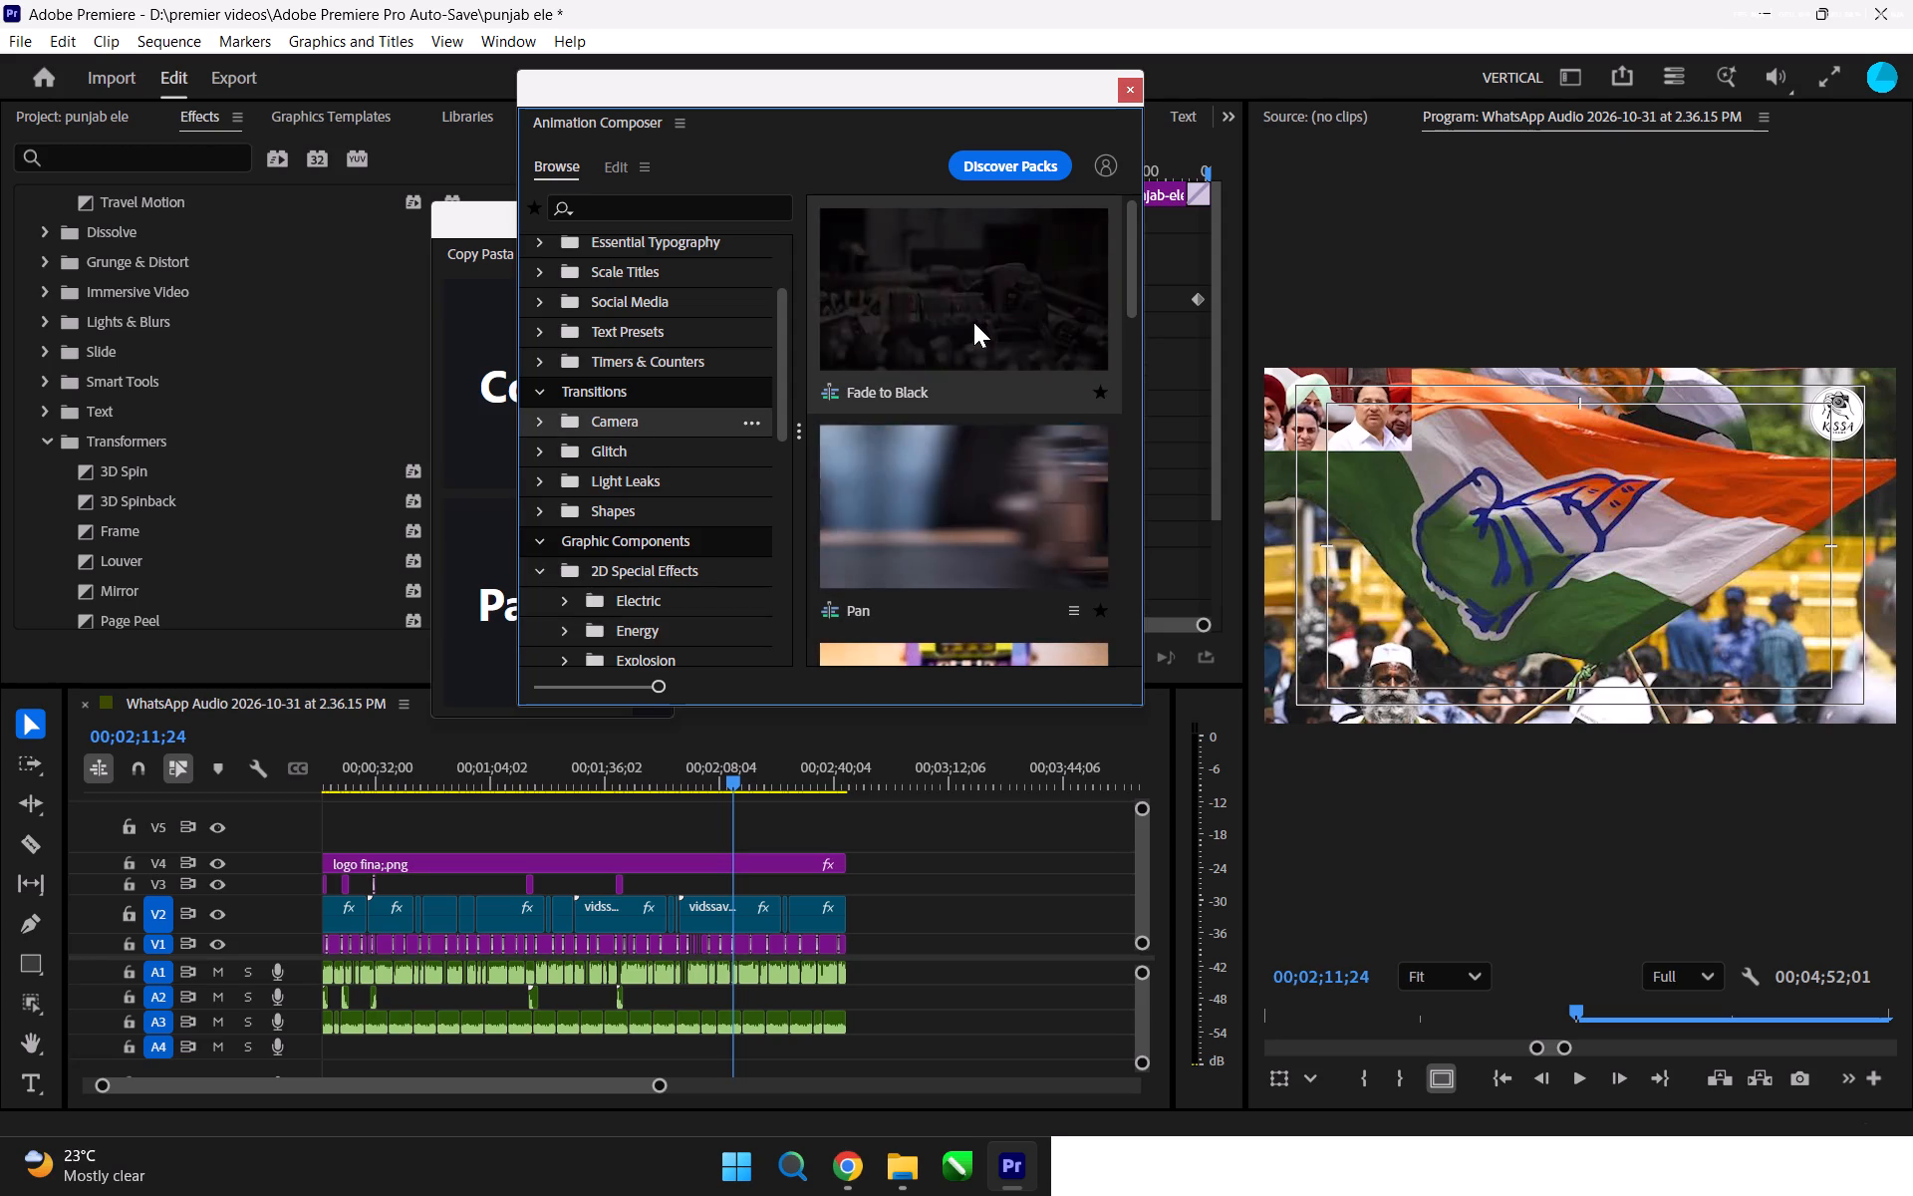
pyautogui.scroll(2, 984, 423)
pyautogui.scroll(-4, 984, 425)
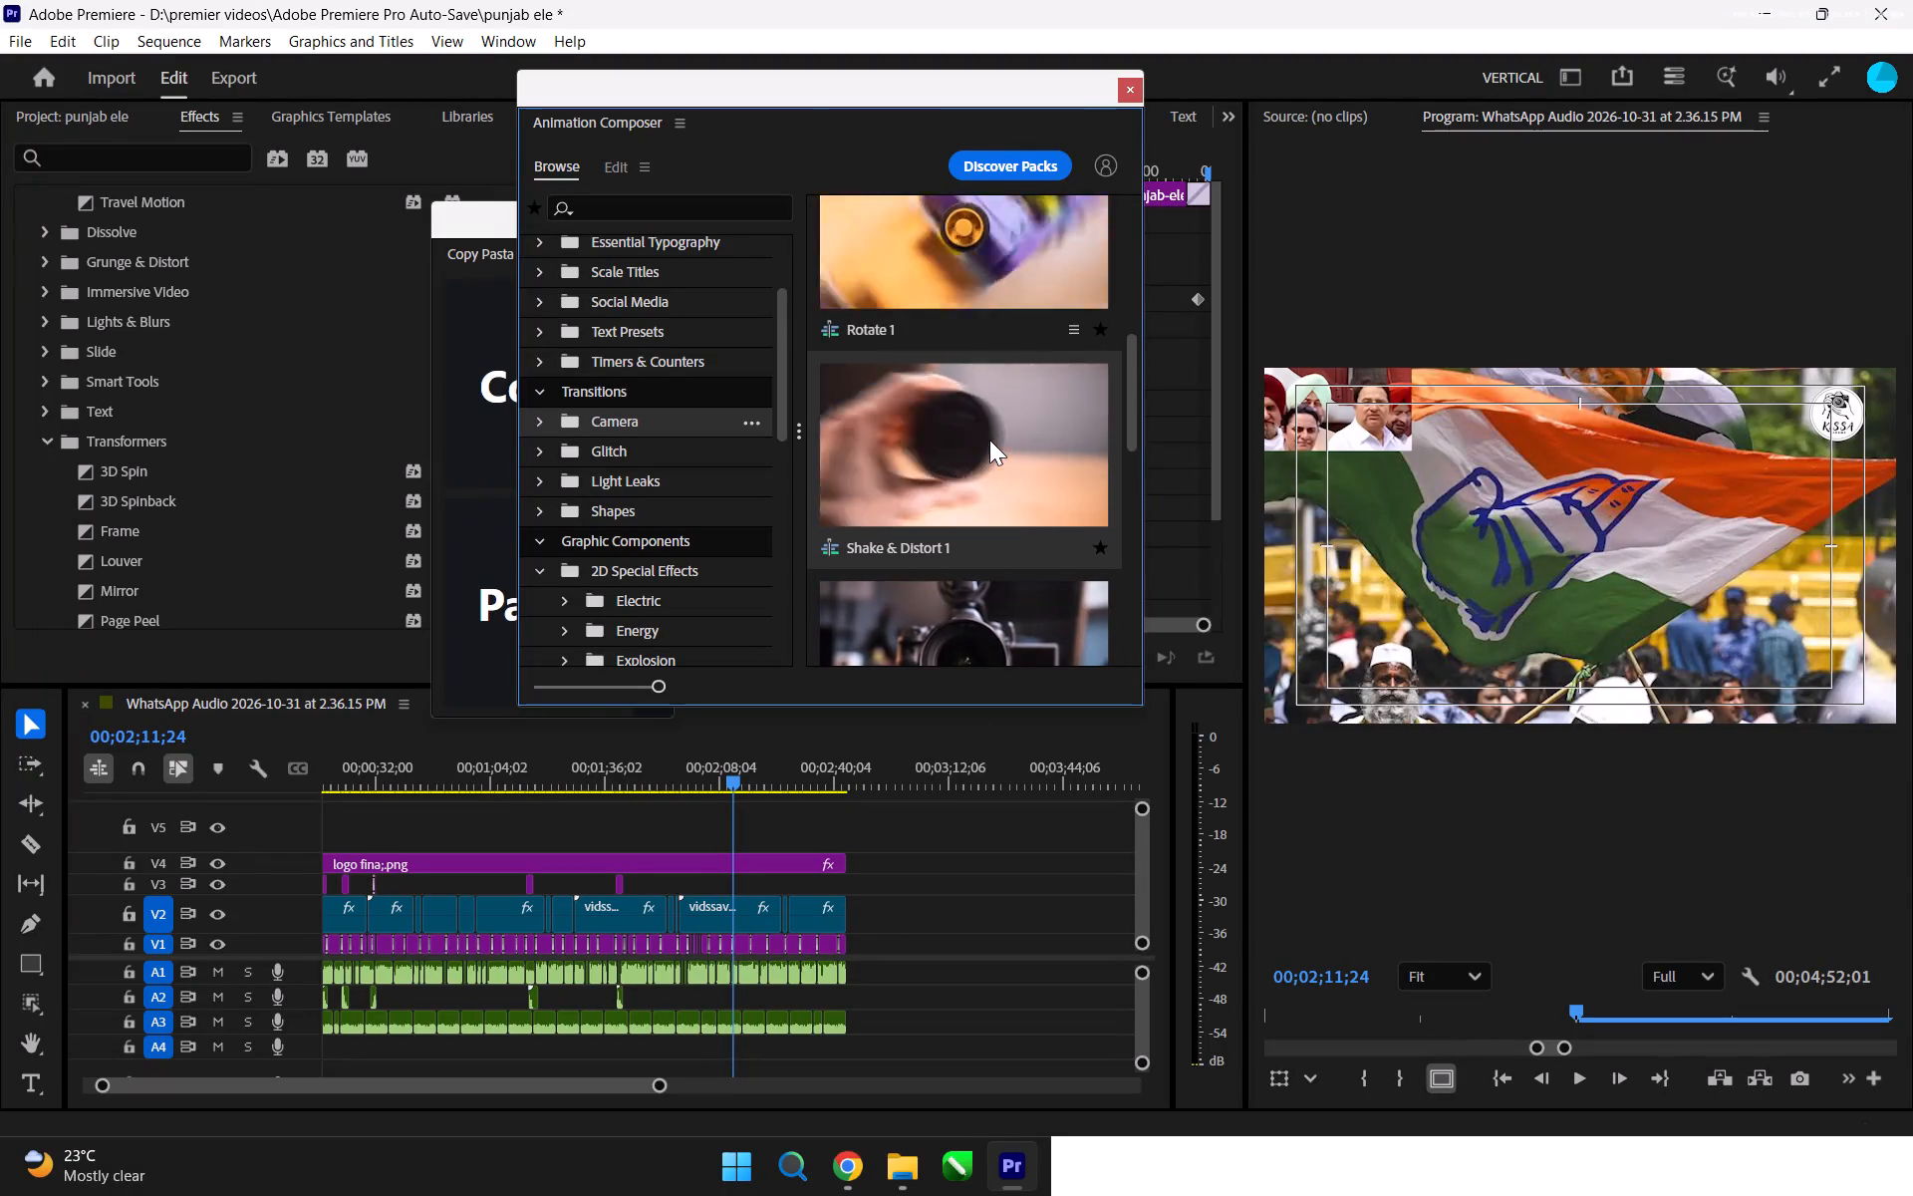
pyautogui.scroll(-2, 989, 440)
pyautogui.scroll(1, 989, 440)
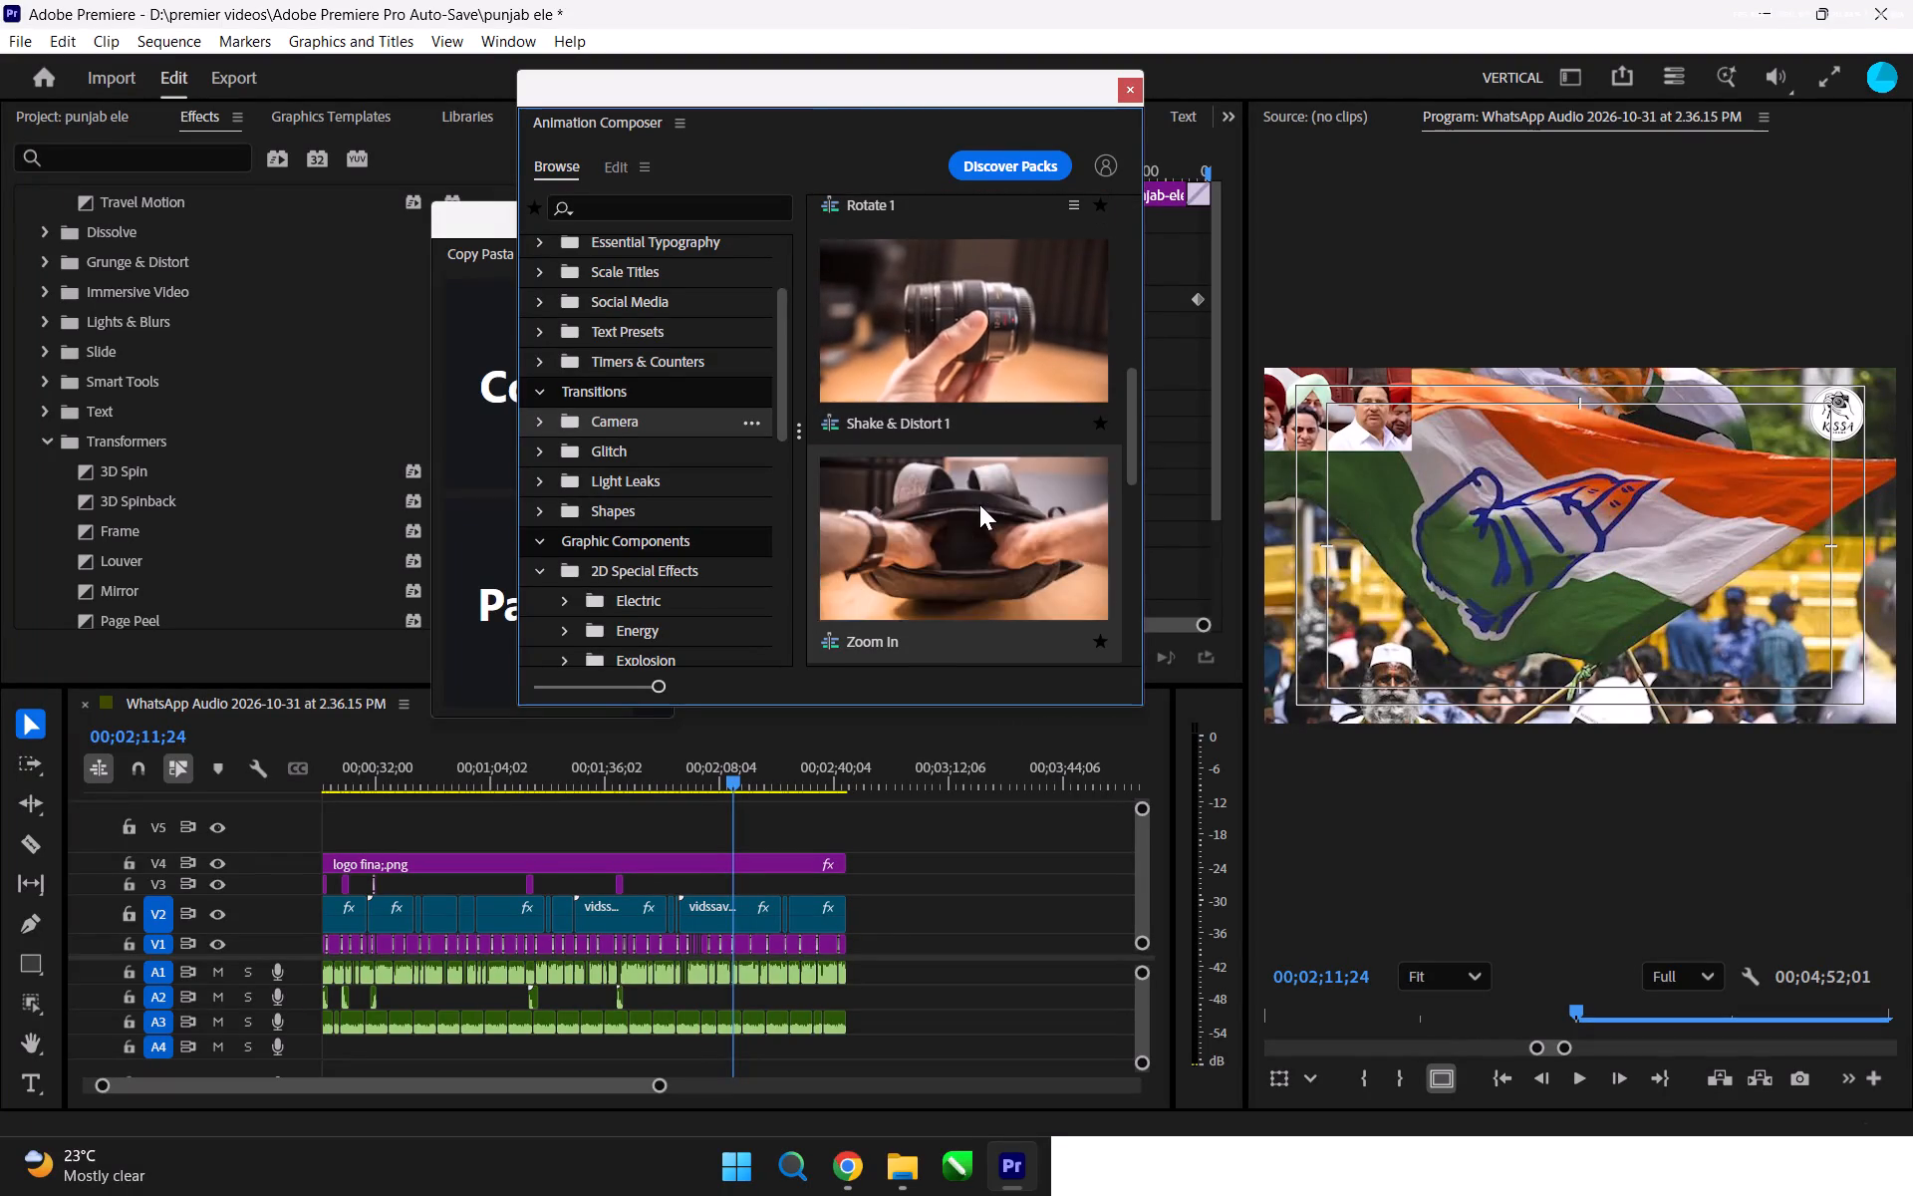
pyautogui.scroll(-6, 979, 504)
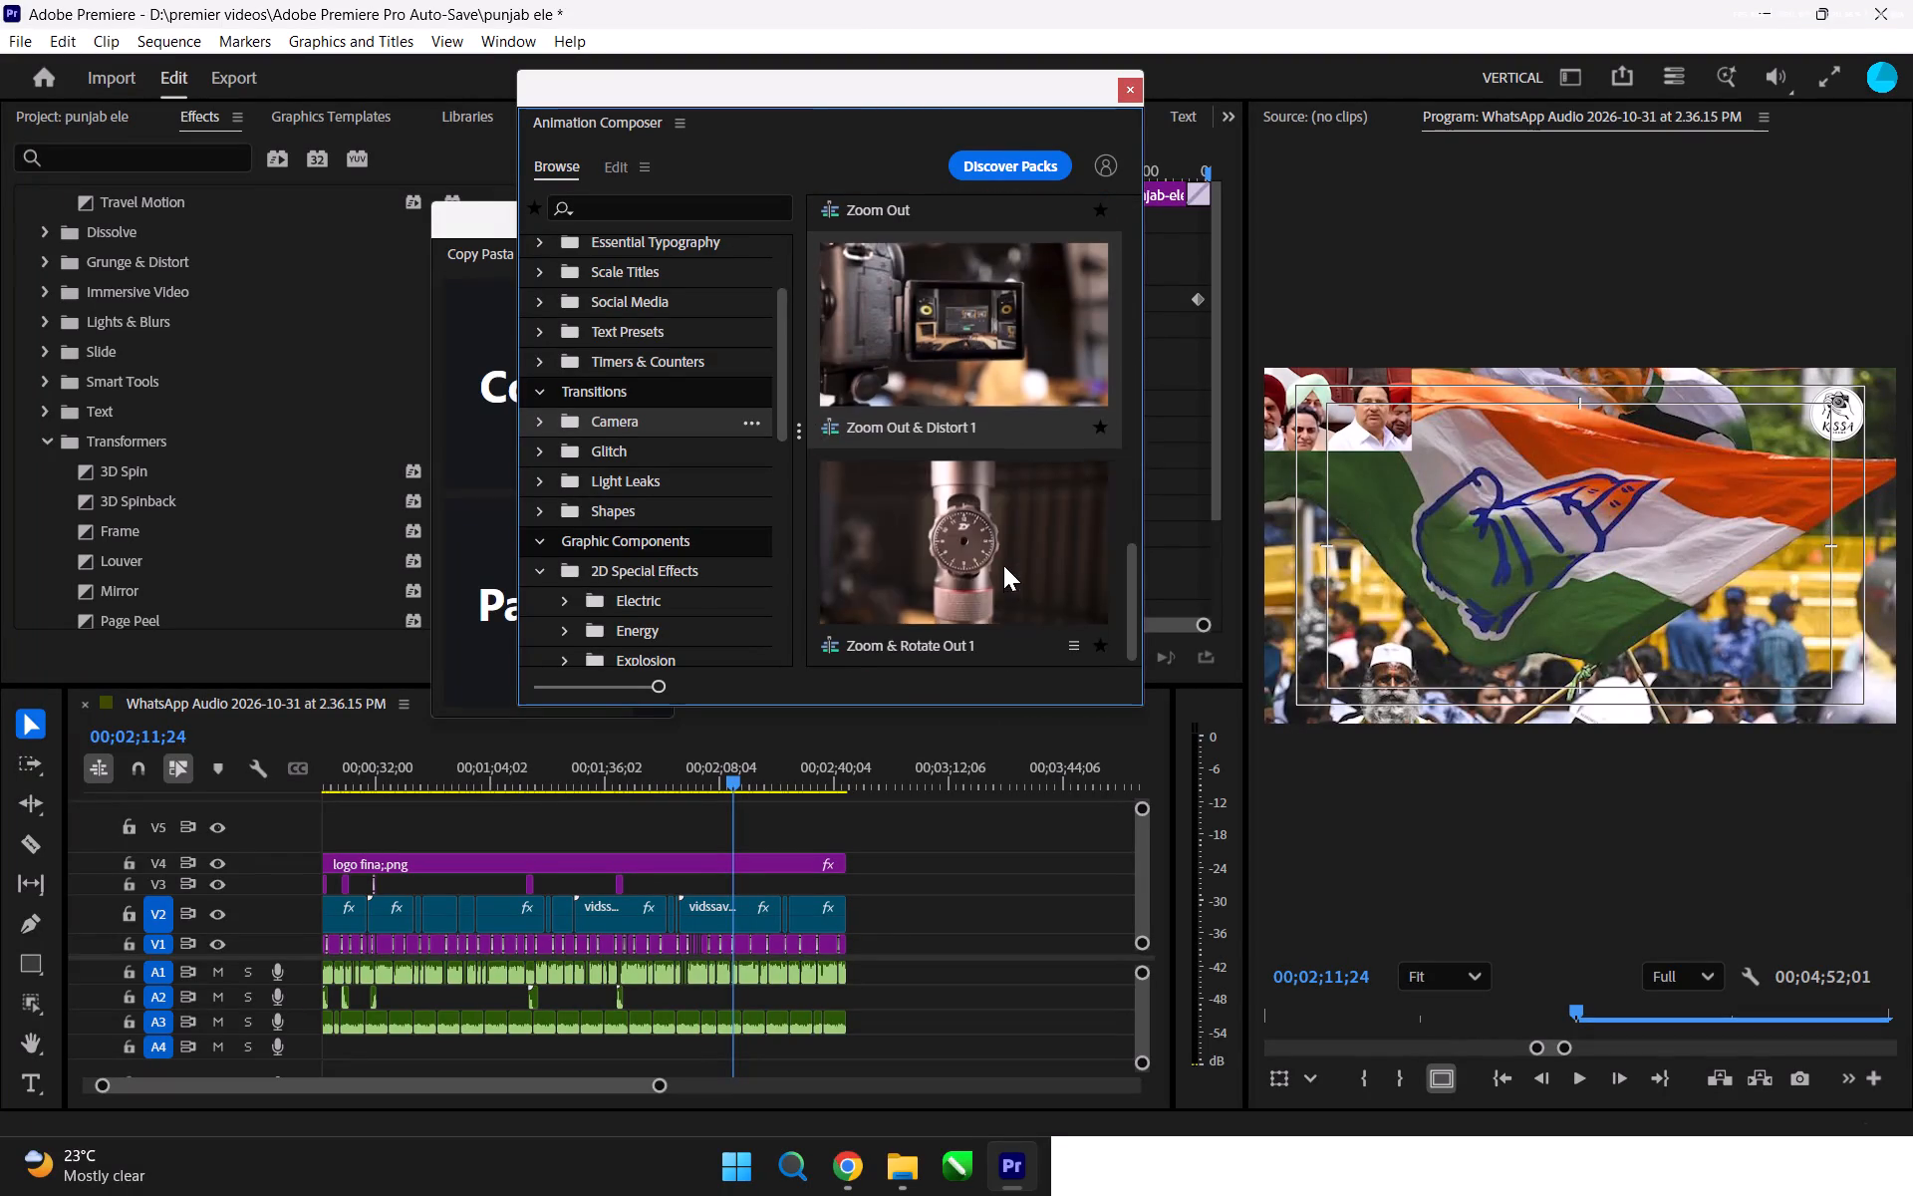
pyautogui.scroll(1, 1001, 556)
pyautogui.scroll(-1, 1001, 556)
pyautogui.scroll(1, 1001, 556)
pyautogui.scroll(-1, 1001, 556)
pyautogui.scroll(1, 1001, 556)
pyautogui.scroll(-1, 1001, 556)
pyautogui.scroll(1, 1001, 556)
pyautogui.scroll(-3, 1001, 556)
pyautogui.scroll(1, 1001, 556)
pyautogui.scroll(-1, 1001, 556)
pyautogui.scroll(4, 1001, 556)
pyautogui.scroll(-4, 1001, 556)
pyautogui.scroll(1, 1001, 556)
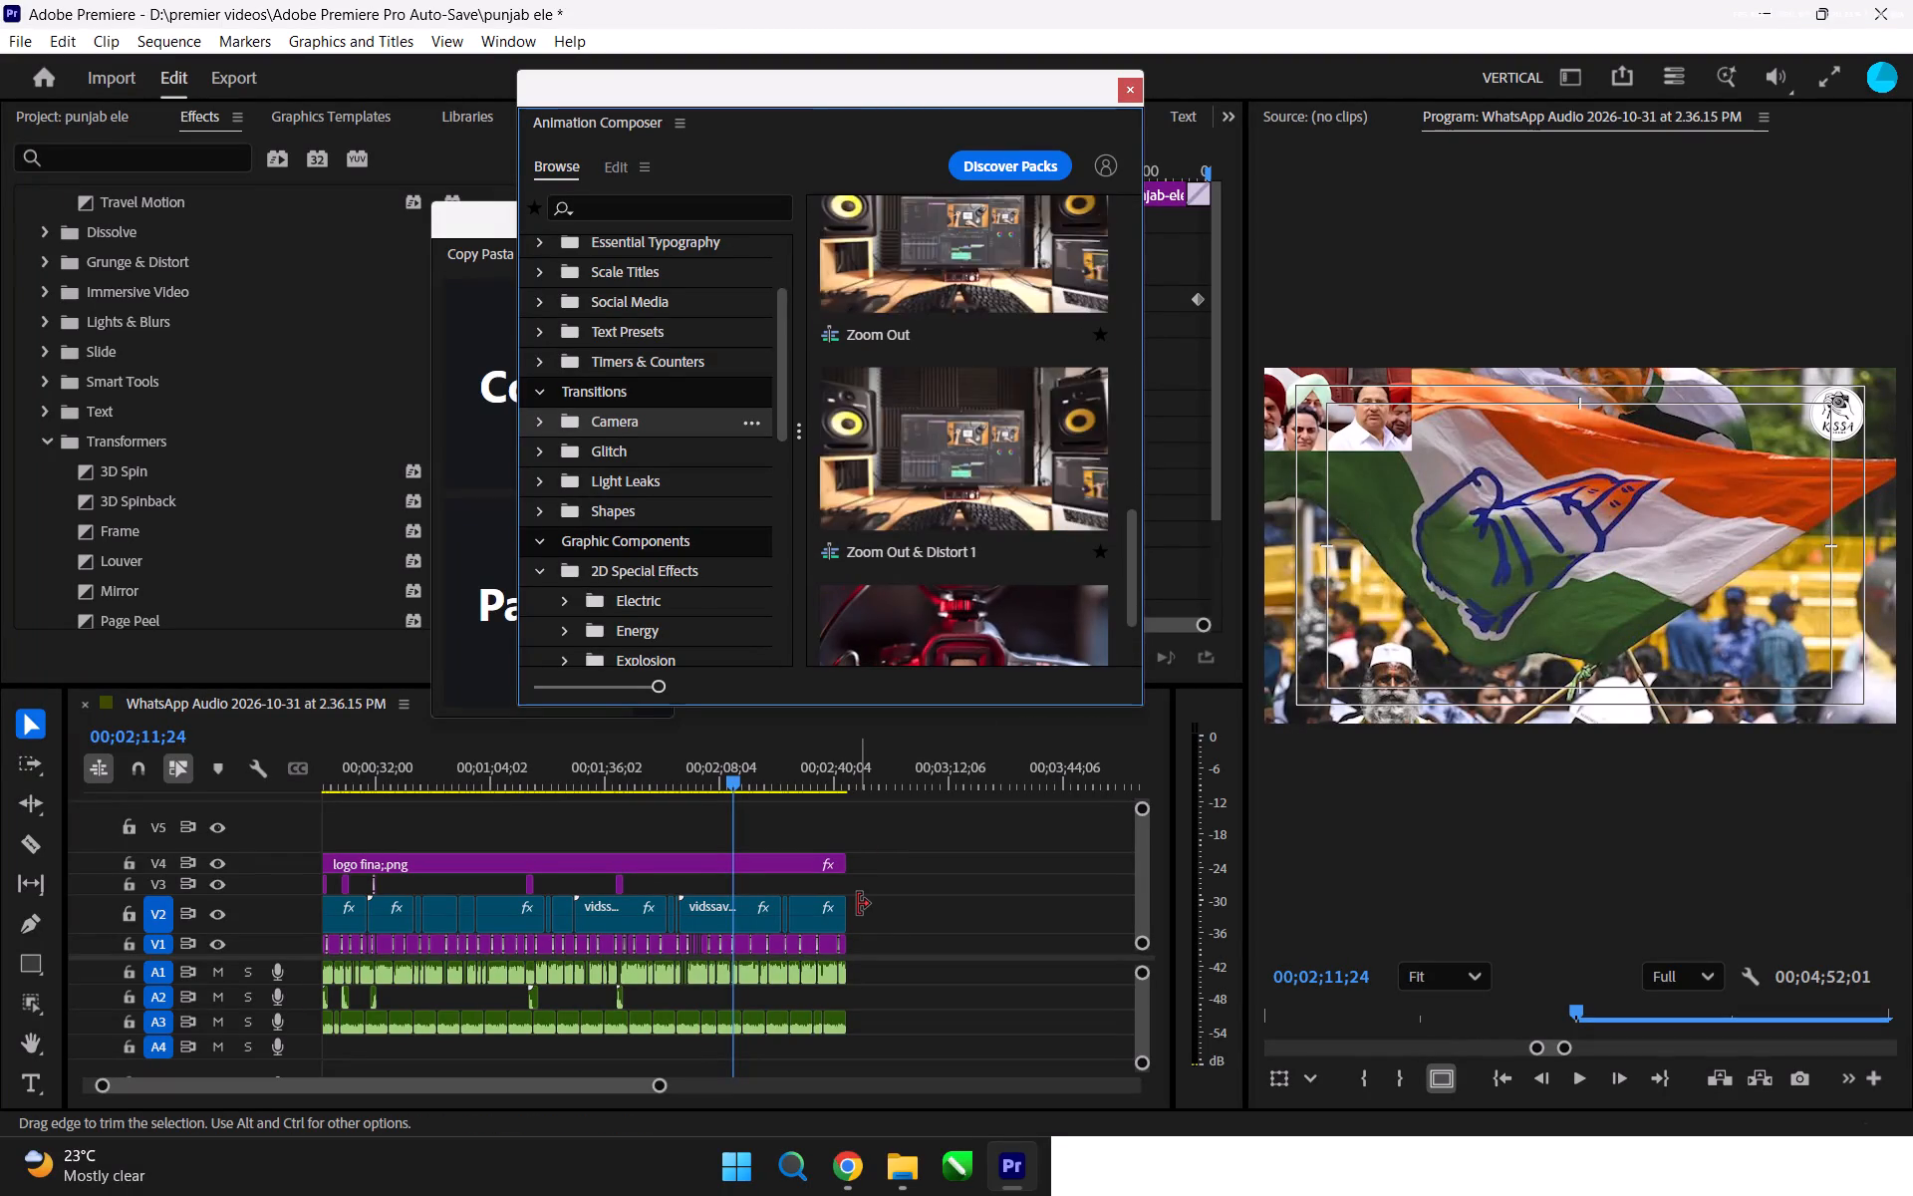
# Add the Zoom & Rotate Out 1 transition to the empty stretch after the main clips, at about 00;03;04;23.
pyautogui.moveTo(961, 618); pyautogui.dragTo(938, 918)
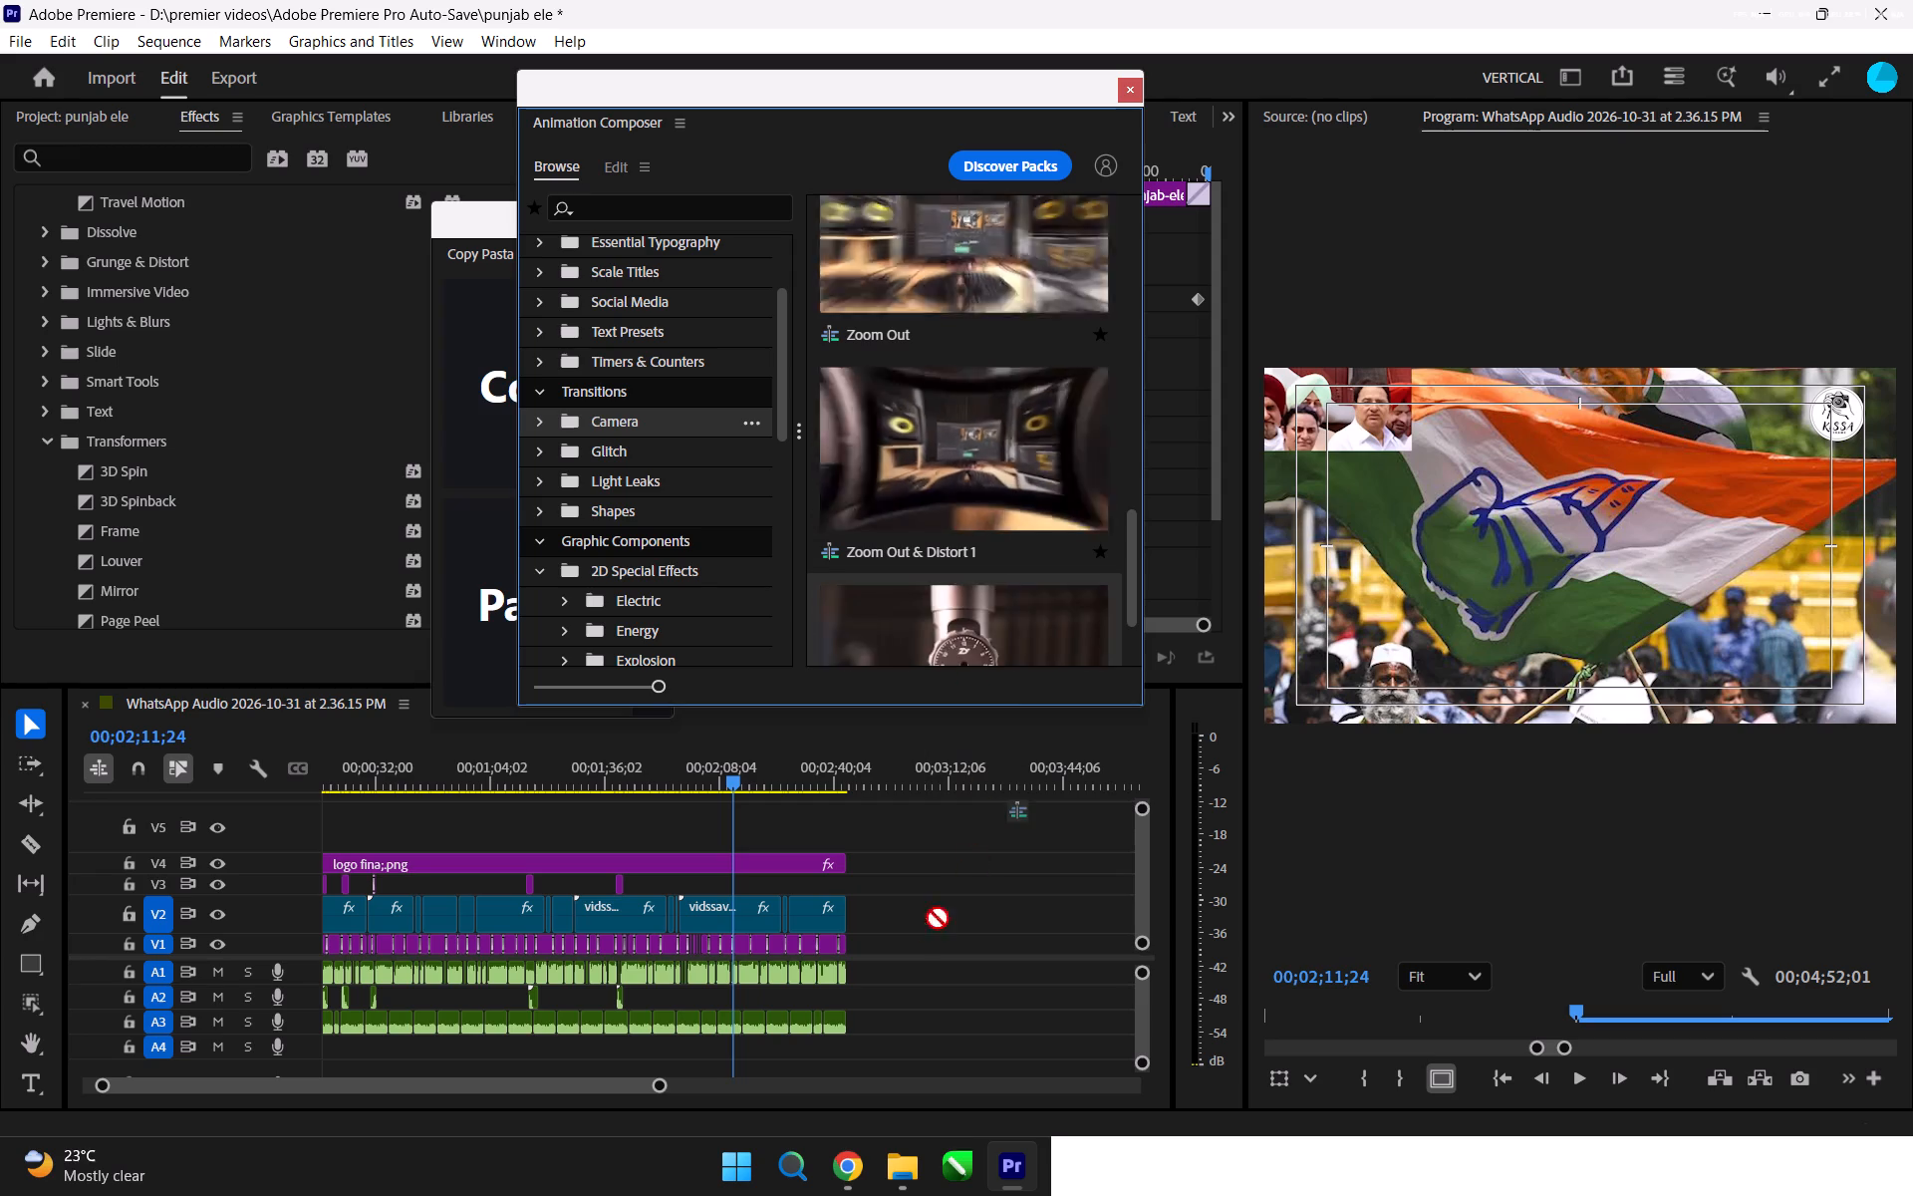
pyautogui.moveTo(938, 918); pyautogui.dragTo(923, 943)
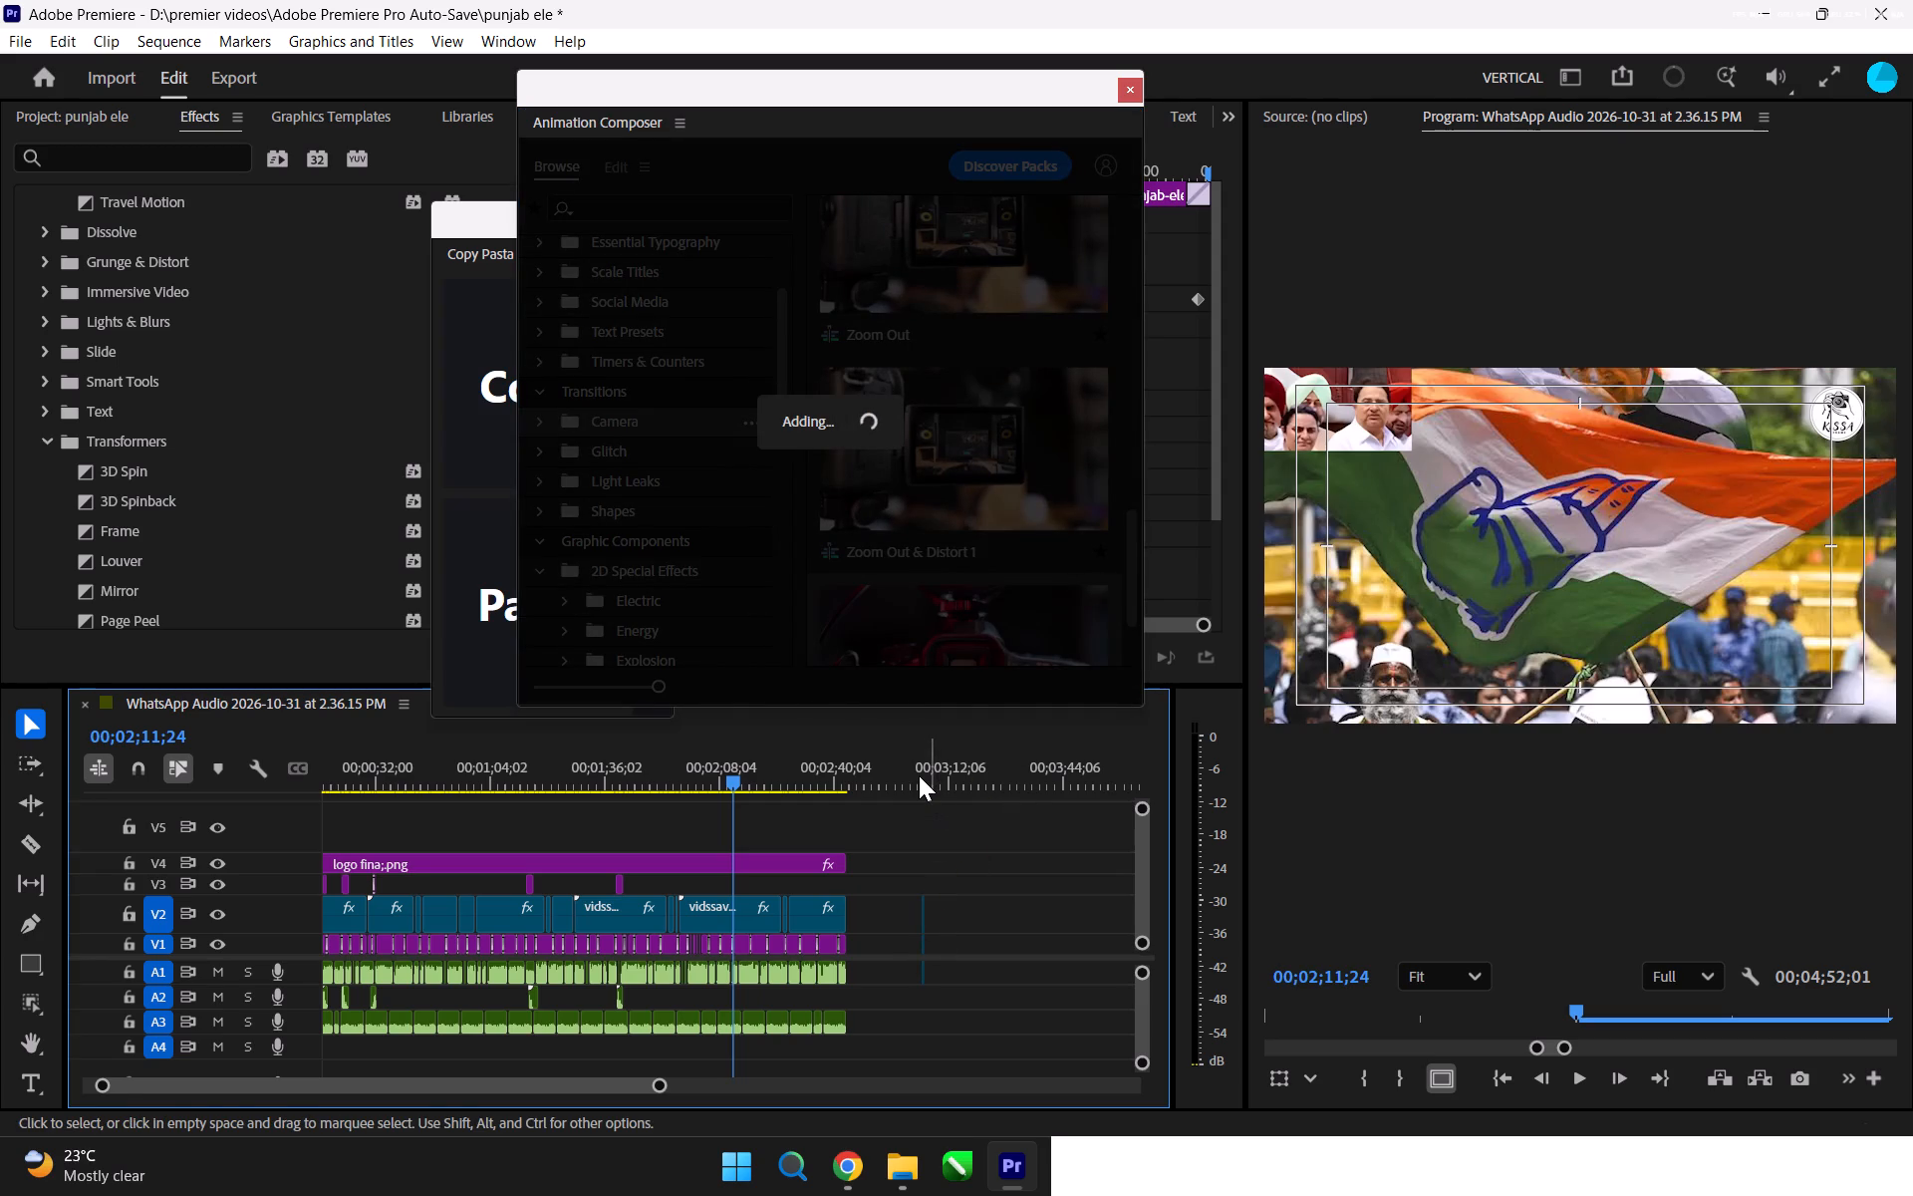
# Inspect the added transition's adjustment and audio clips up close on the timeline, scrubbing between about 00;03;04;23 and 00;03;05;02.
pyautogui.doubleClick(919, 775)
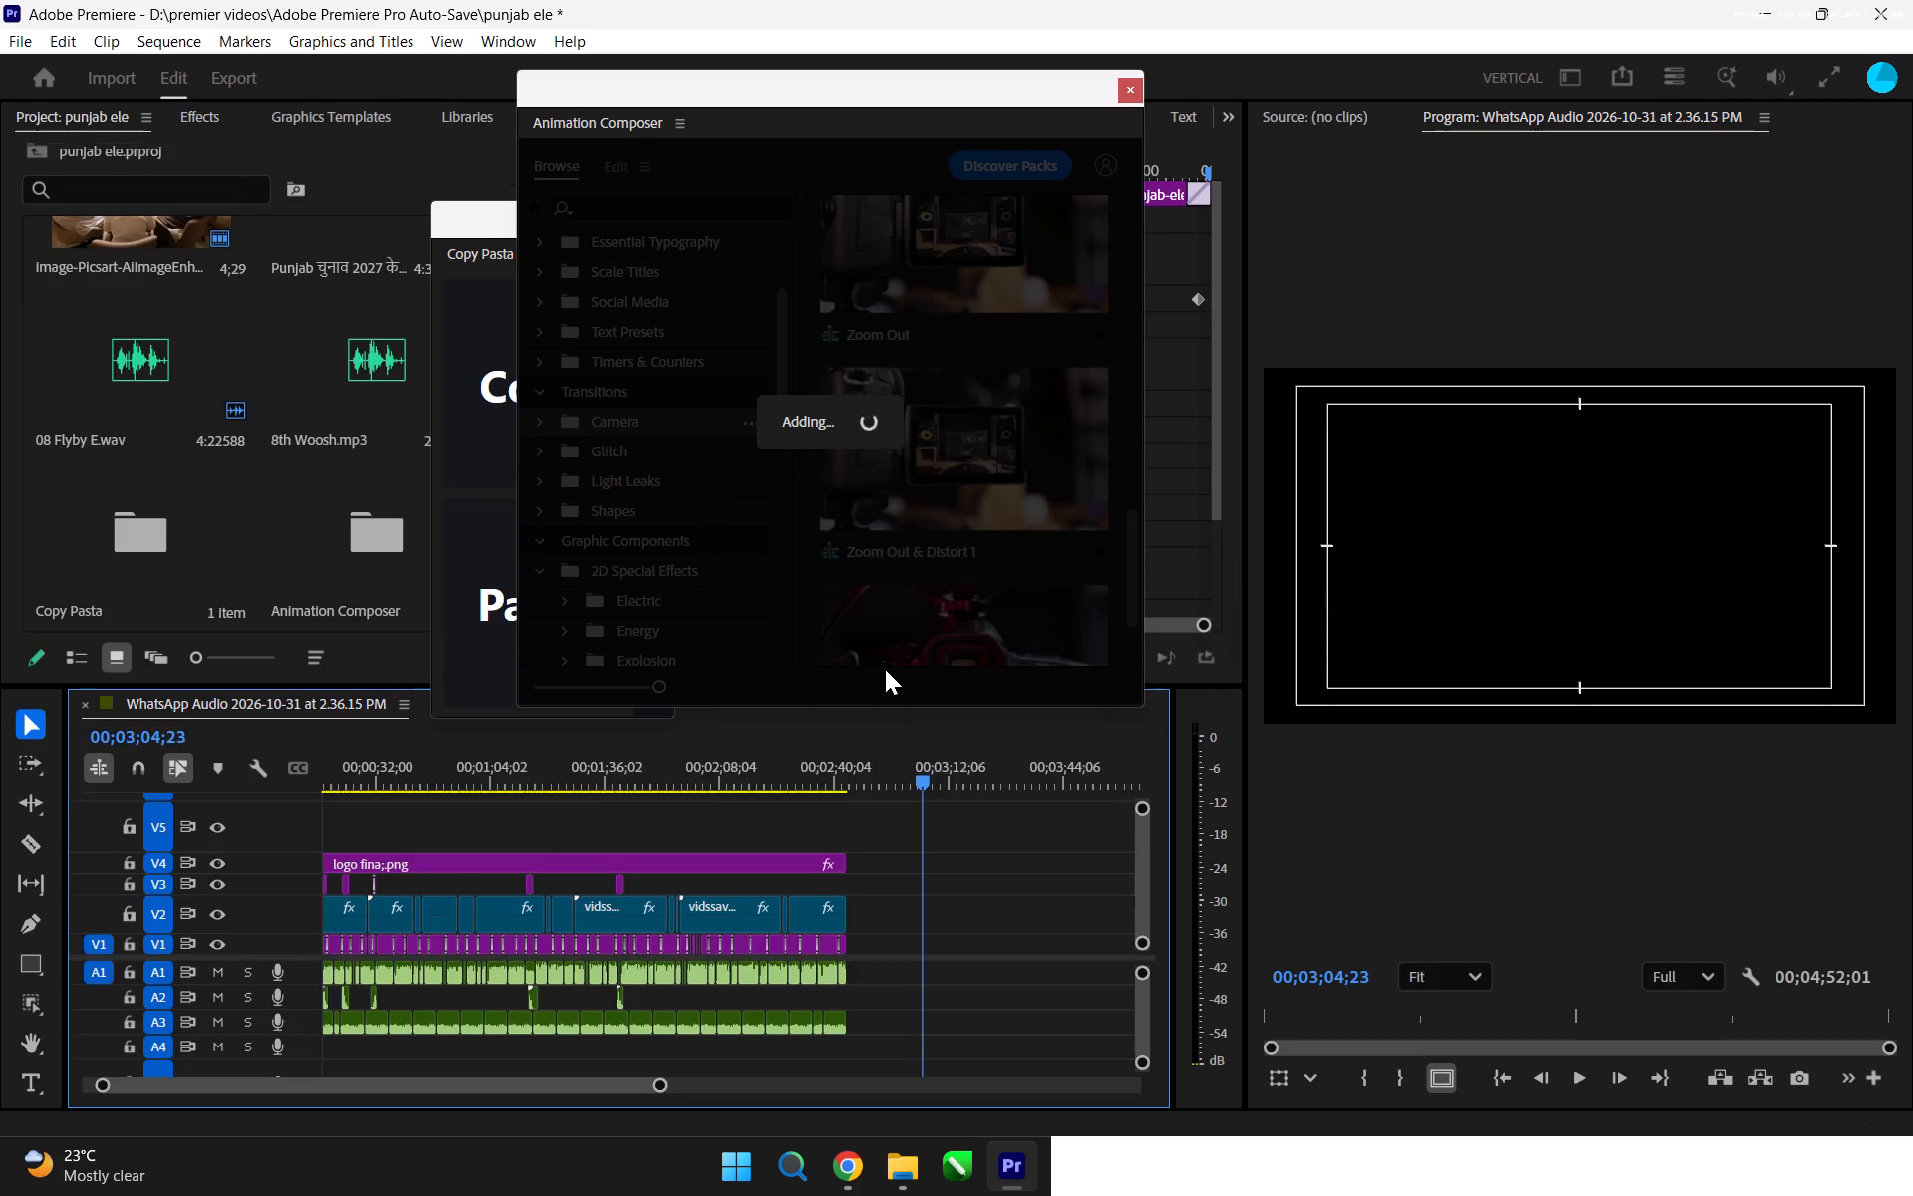
pyautogui.write('===')
pyautogui.press('=')
pyautogui.press('=')
pyautogui.press('=')
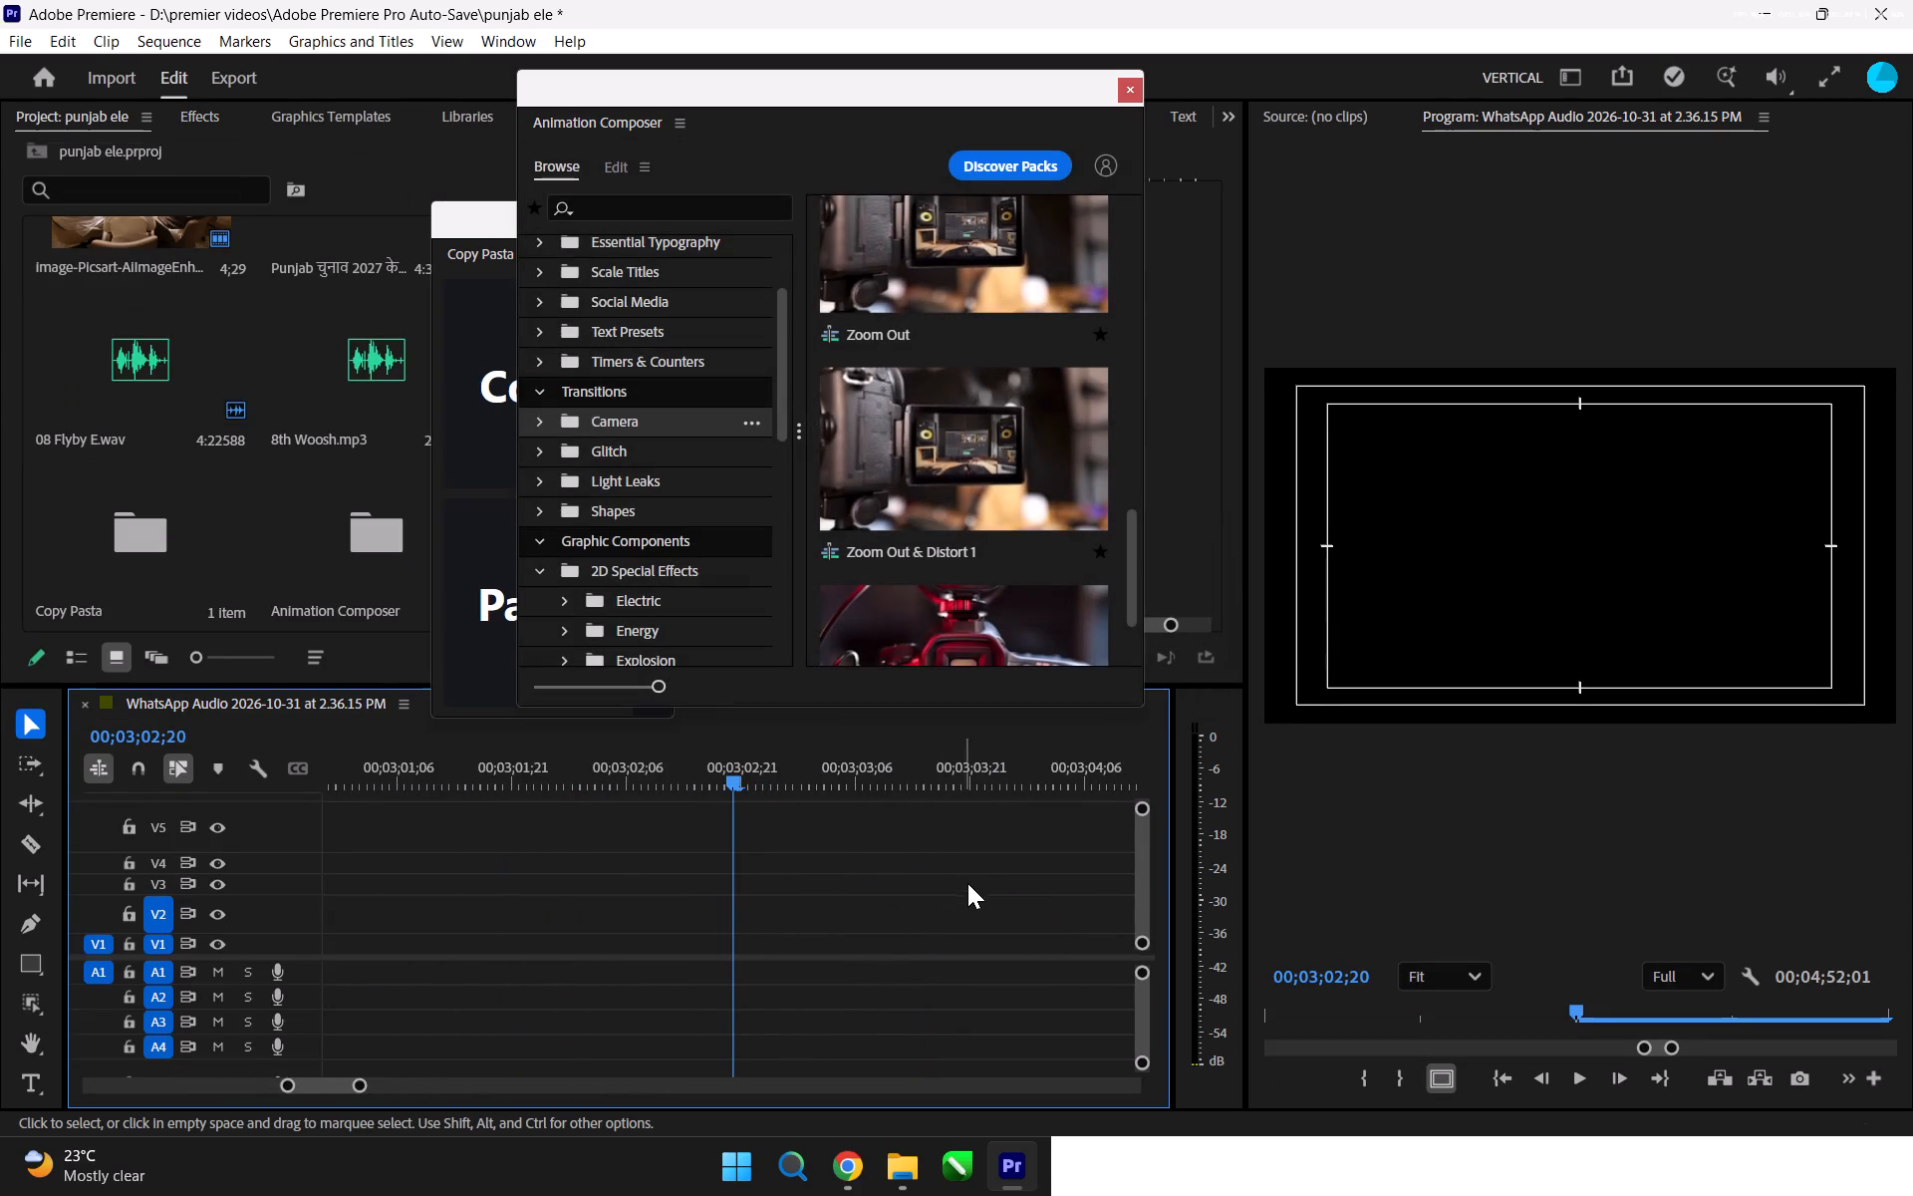
pyautogui.press('-')
pyautogui.press('-')
pyautogui.moveTo(846, 765); pyautogui.dragTo(857, 771)
pyautogui.click(920, 883)
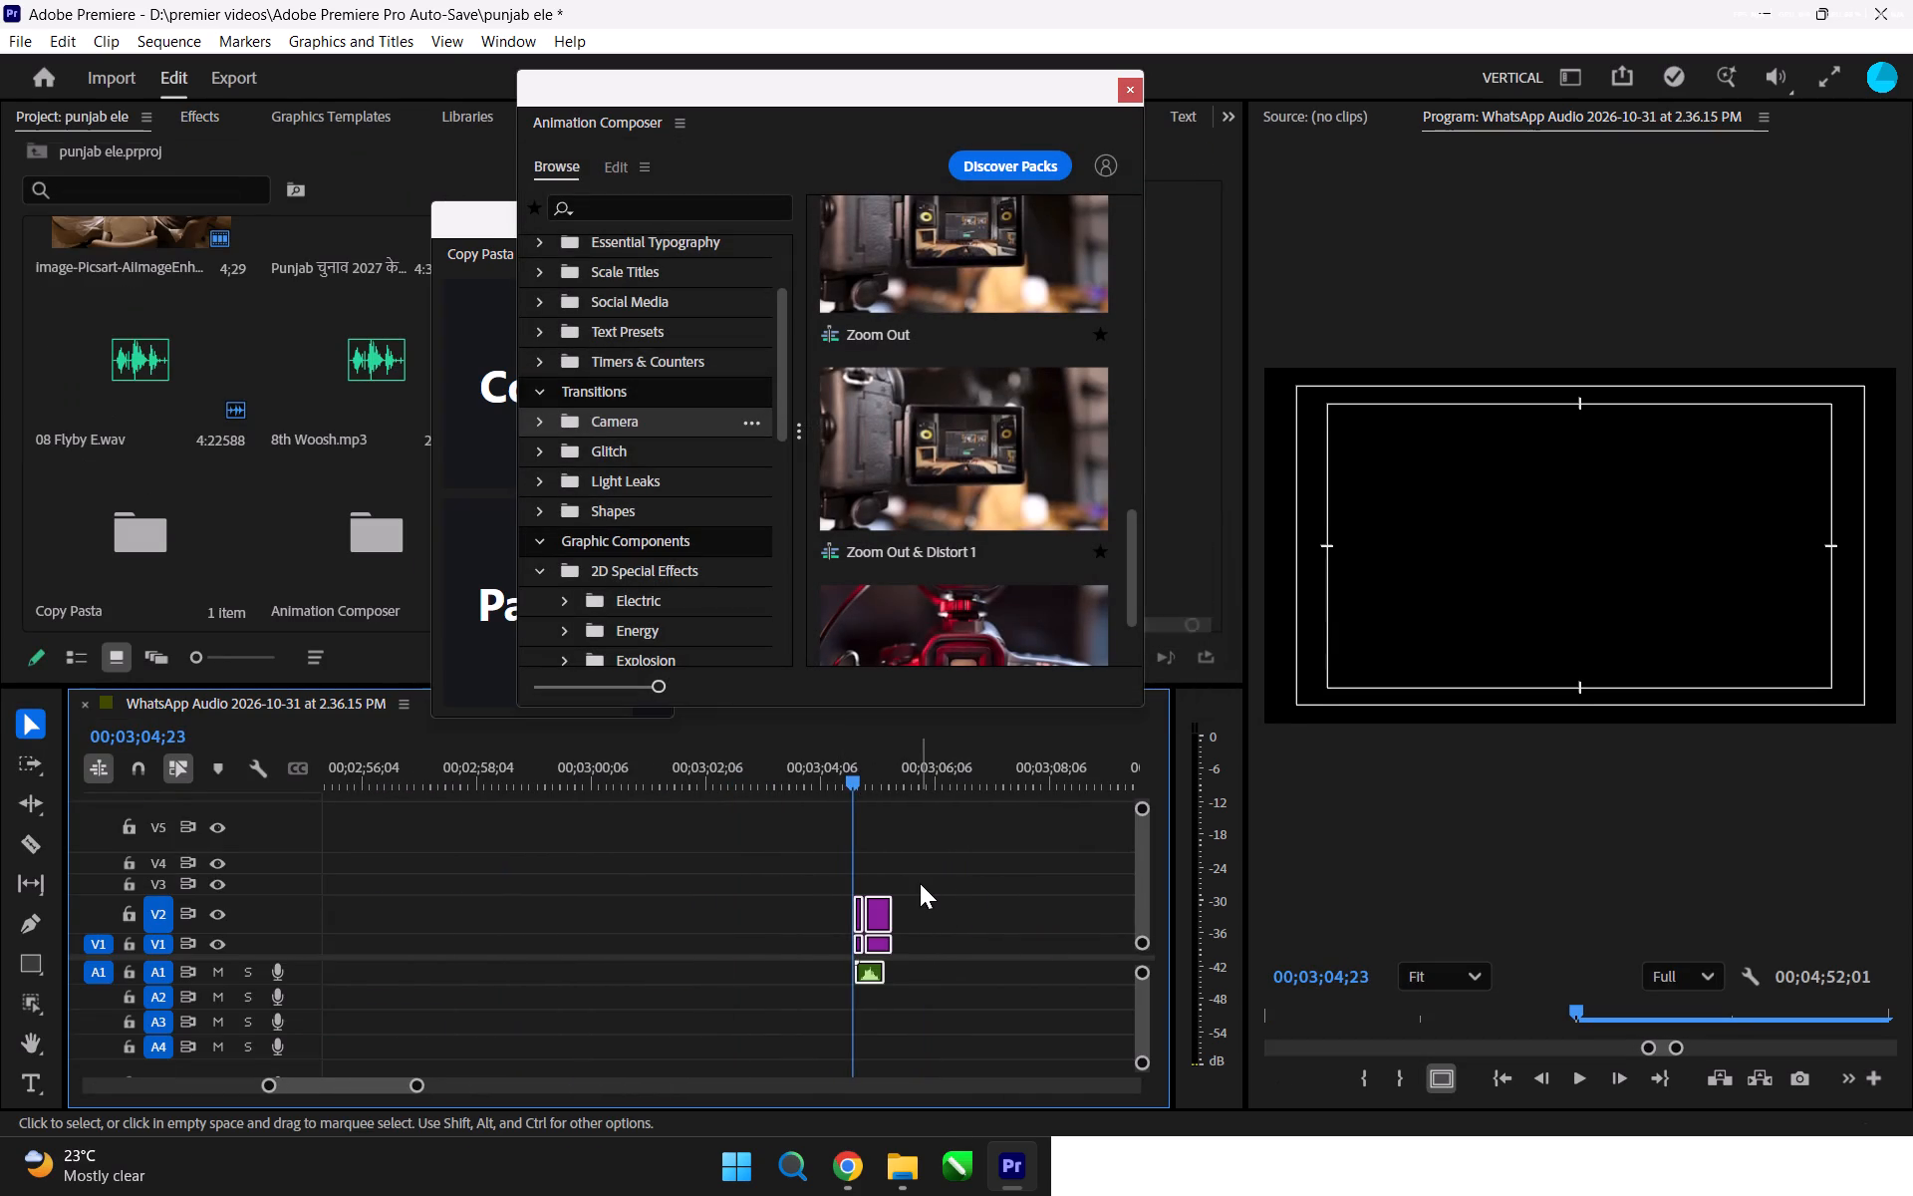
pyautogui.press('=')
pyautogui.press('=')
pyautogui.press('=')
pyautogui.moveTo(763, 771); pyautogui.dragTo(801, 785)
pyautogui.moveTo(809, 785); pyautogui.dragTo(868, 789)
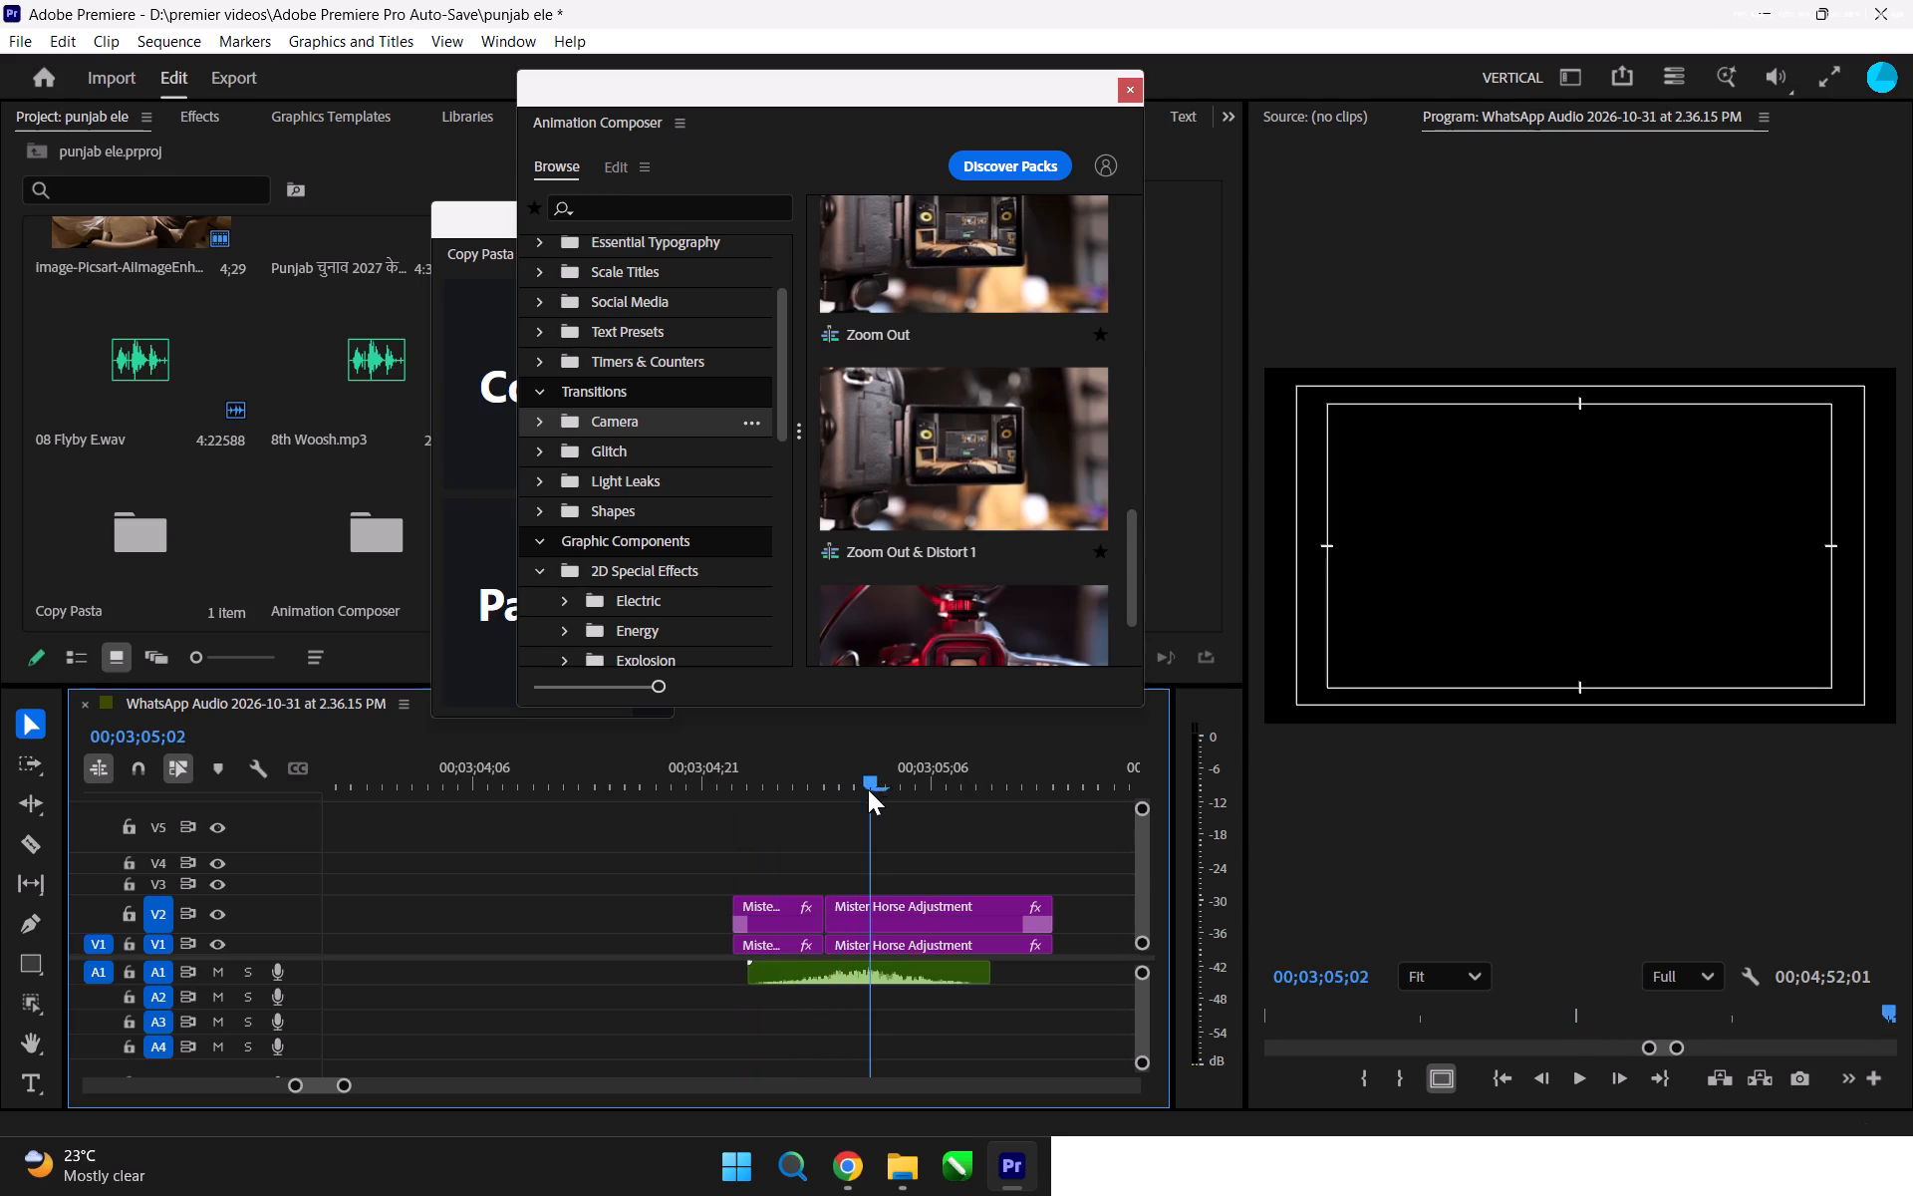
pyautogui.moveTo(868, 789); pyautogui.dragTo(790, 790)
pyautogui.press('-')
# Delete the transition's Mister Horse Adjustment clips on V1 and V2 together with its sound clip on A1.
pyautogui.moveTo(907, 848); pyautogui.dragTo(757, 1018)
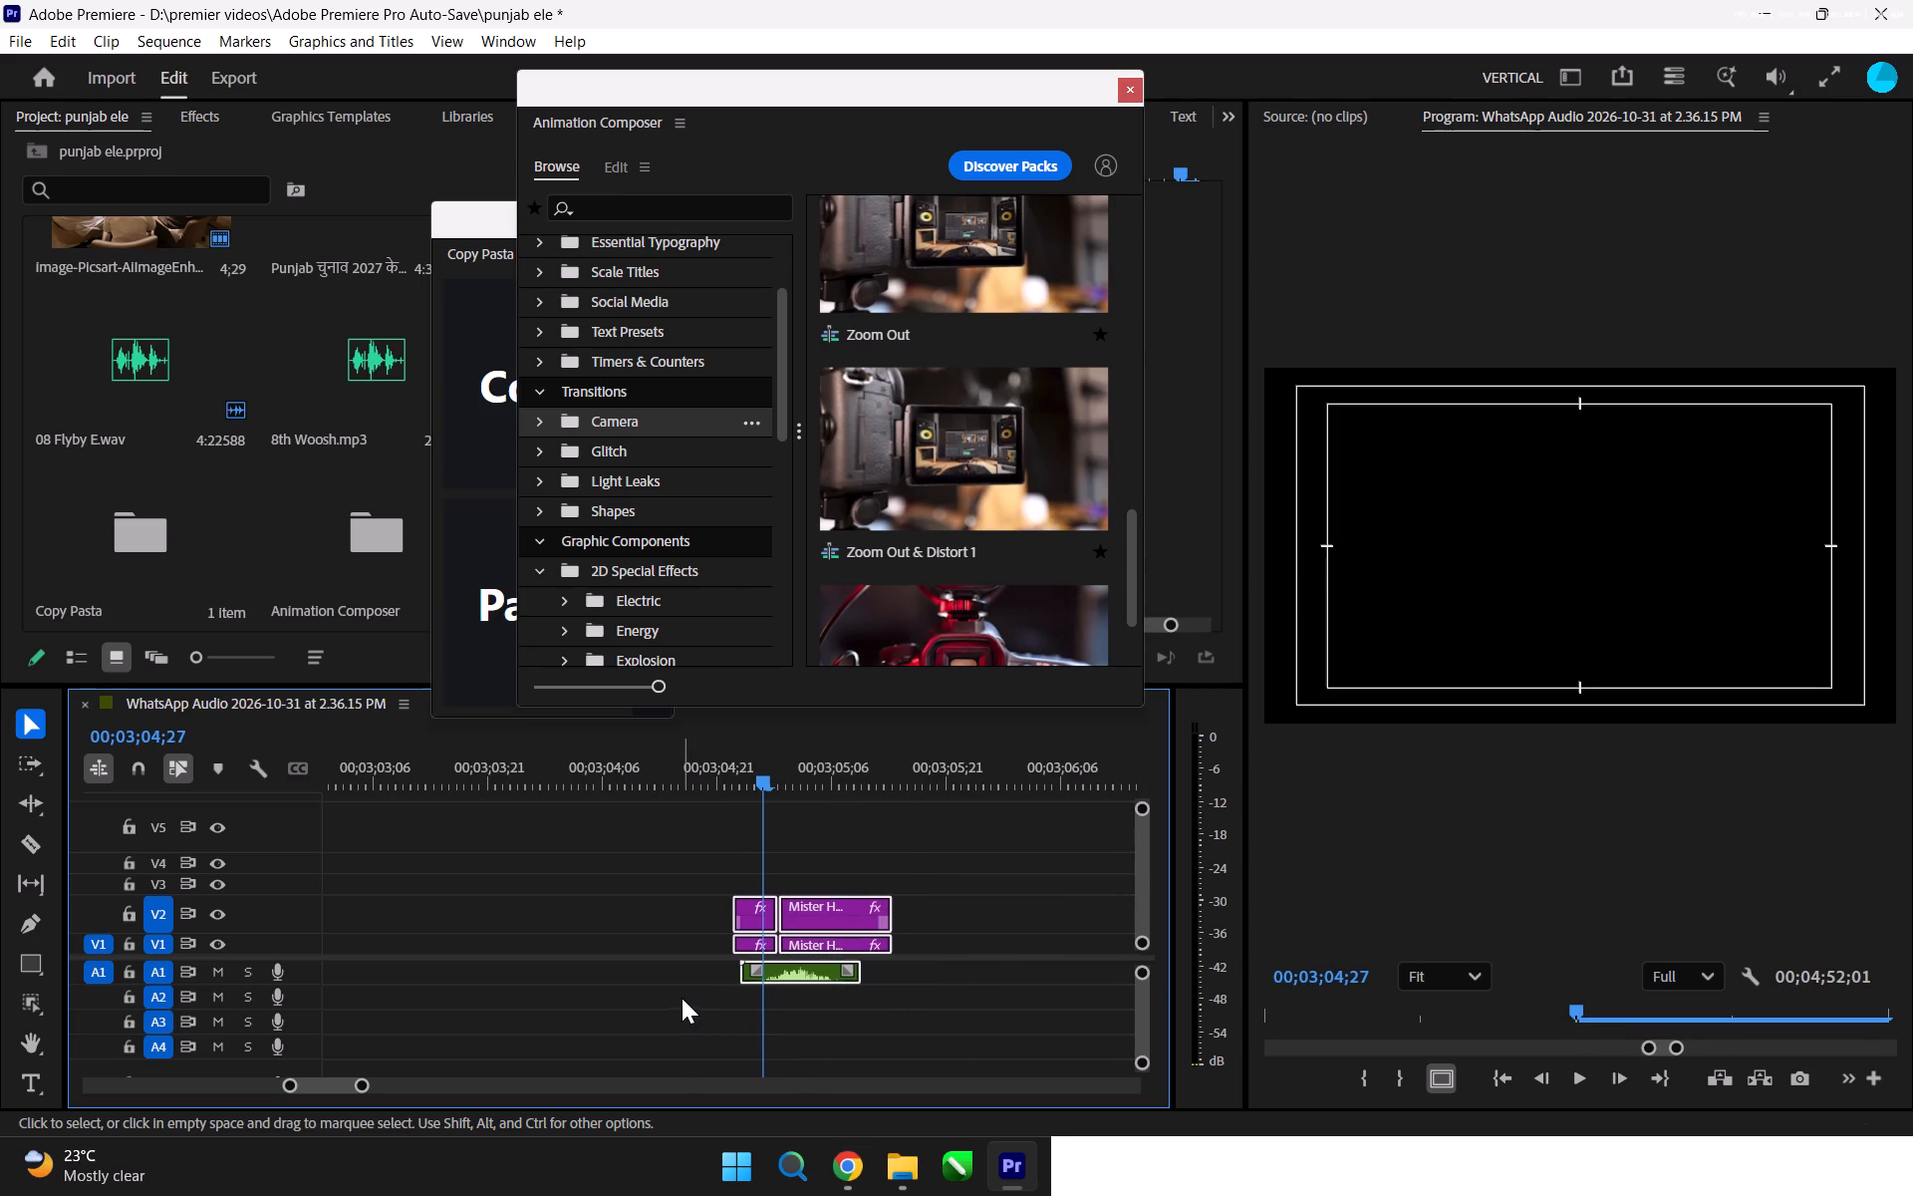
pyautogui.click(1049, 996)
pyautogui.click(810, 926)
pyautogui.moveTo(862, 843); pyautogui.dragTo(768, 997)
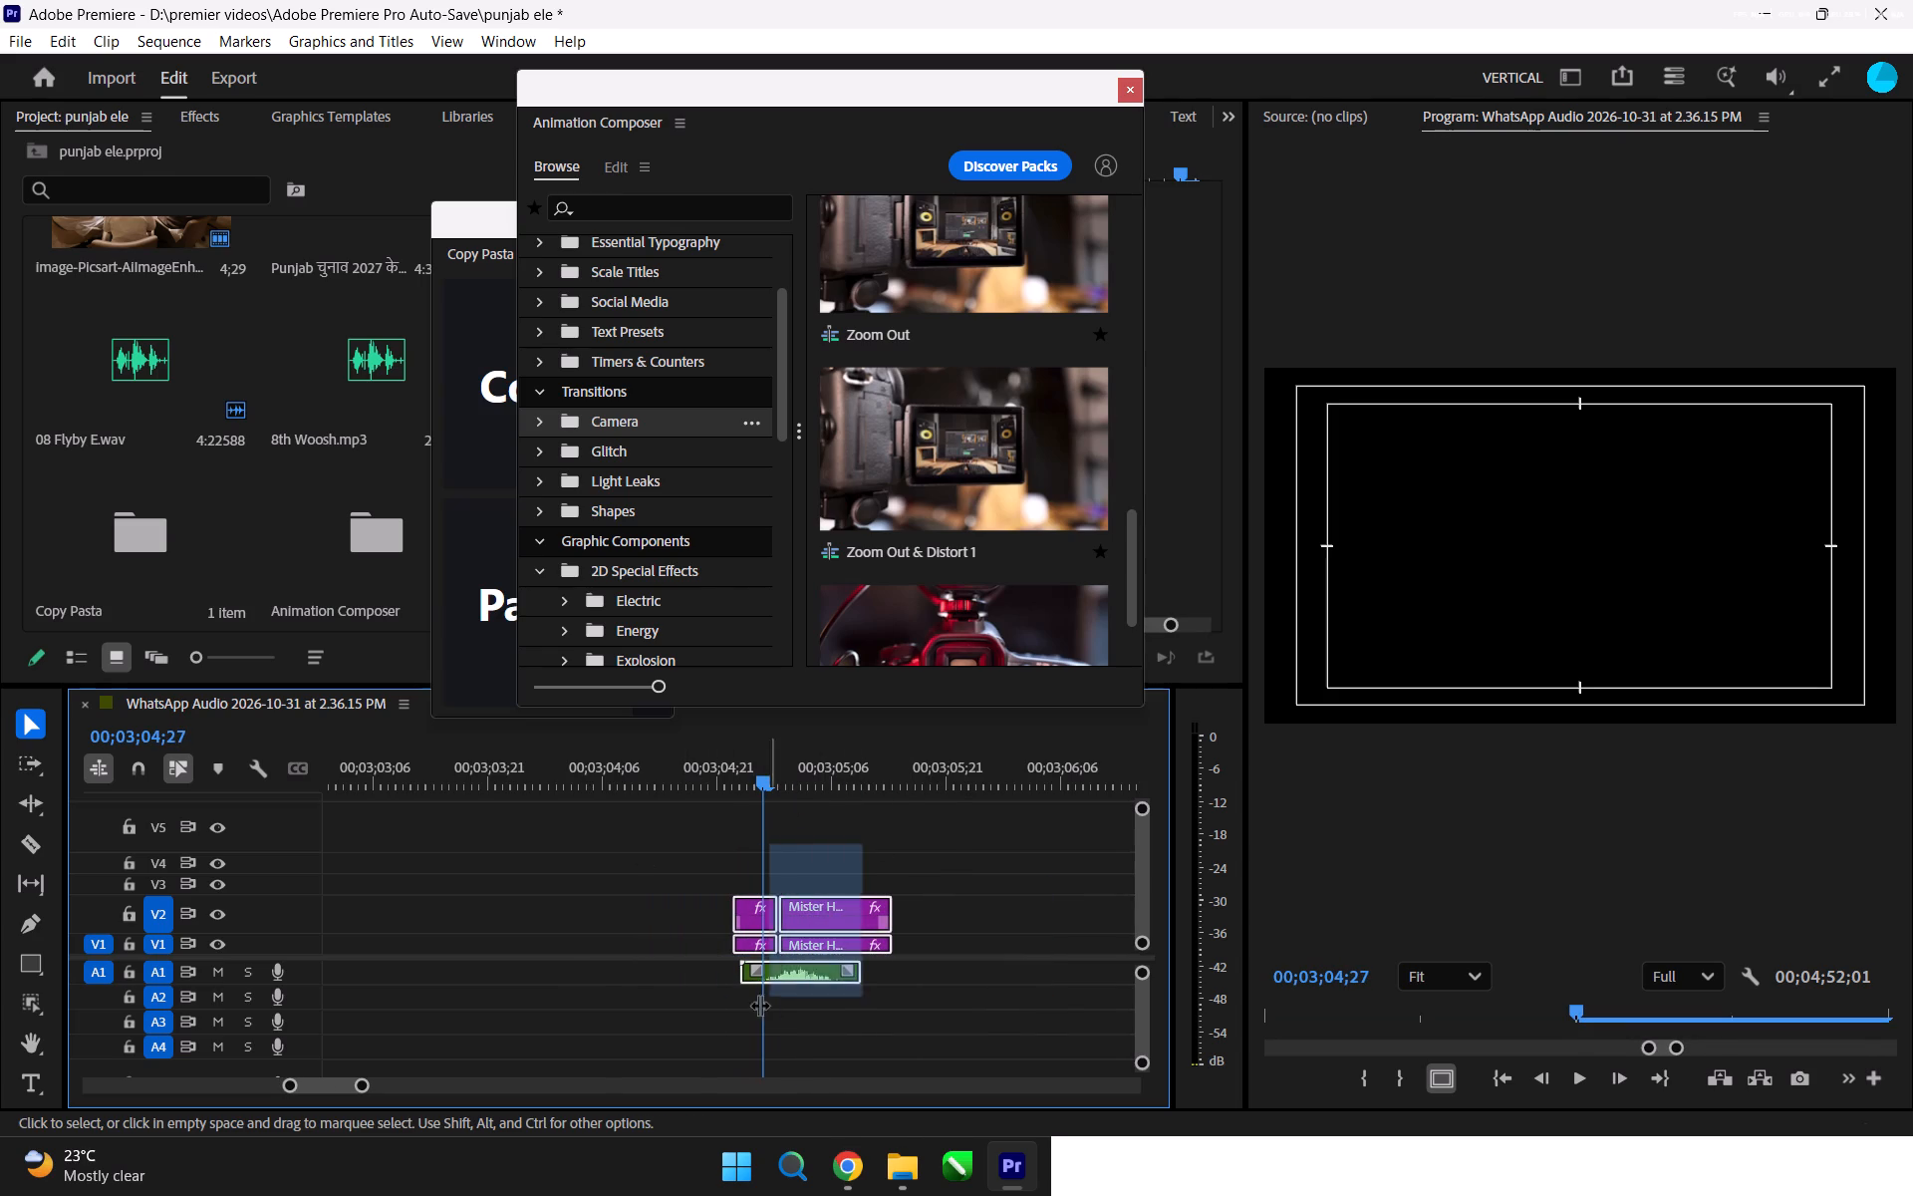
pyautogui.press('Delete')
# Return to the start of the sequence and play the opening in short bursts to 00;00;01;14.
pyautogui.press('-')
pyautogui.write('--')
pyautogui.press('-')
pyautogui.press('-')
pyautogui.press('-')
pyautogui.press('-')
pyautogui.moveTo(422, 780); pyautogui.dragTo(270, 789)
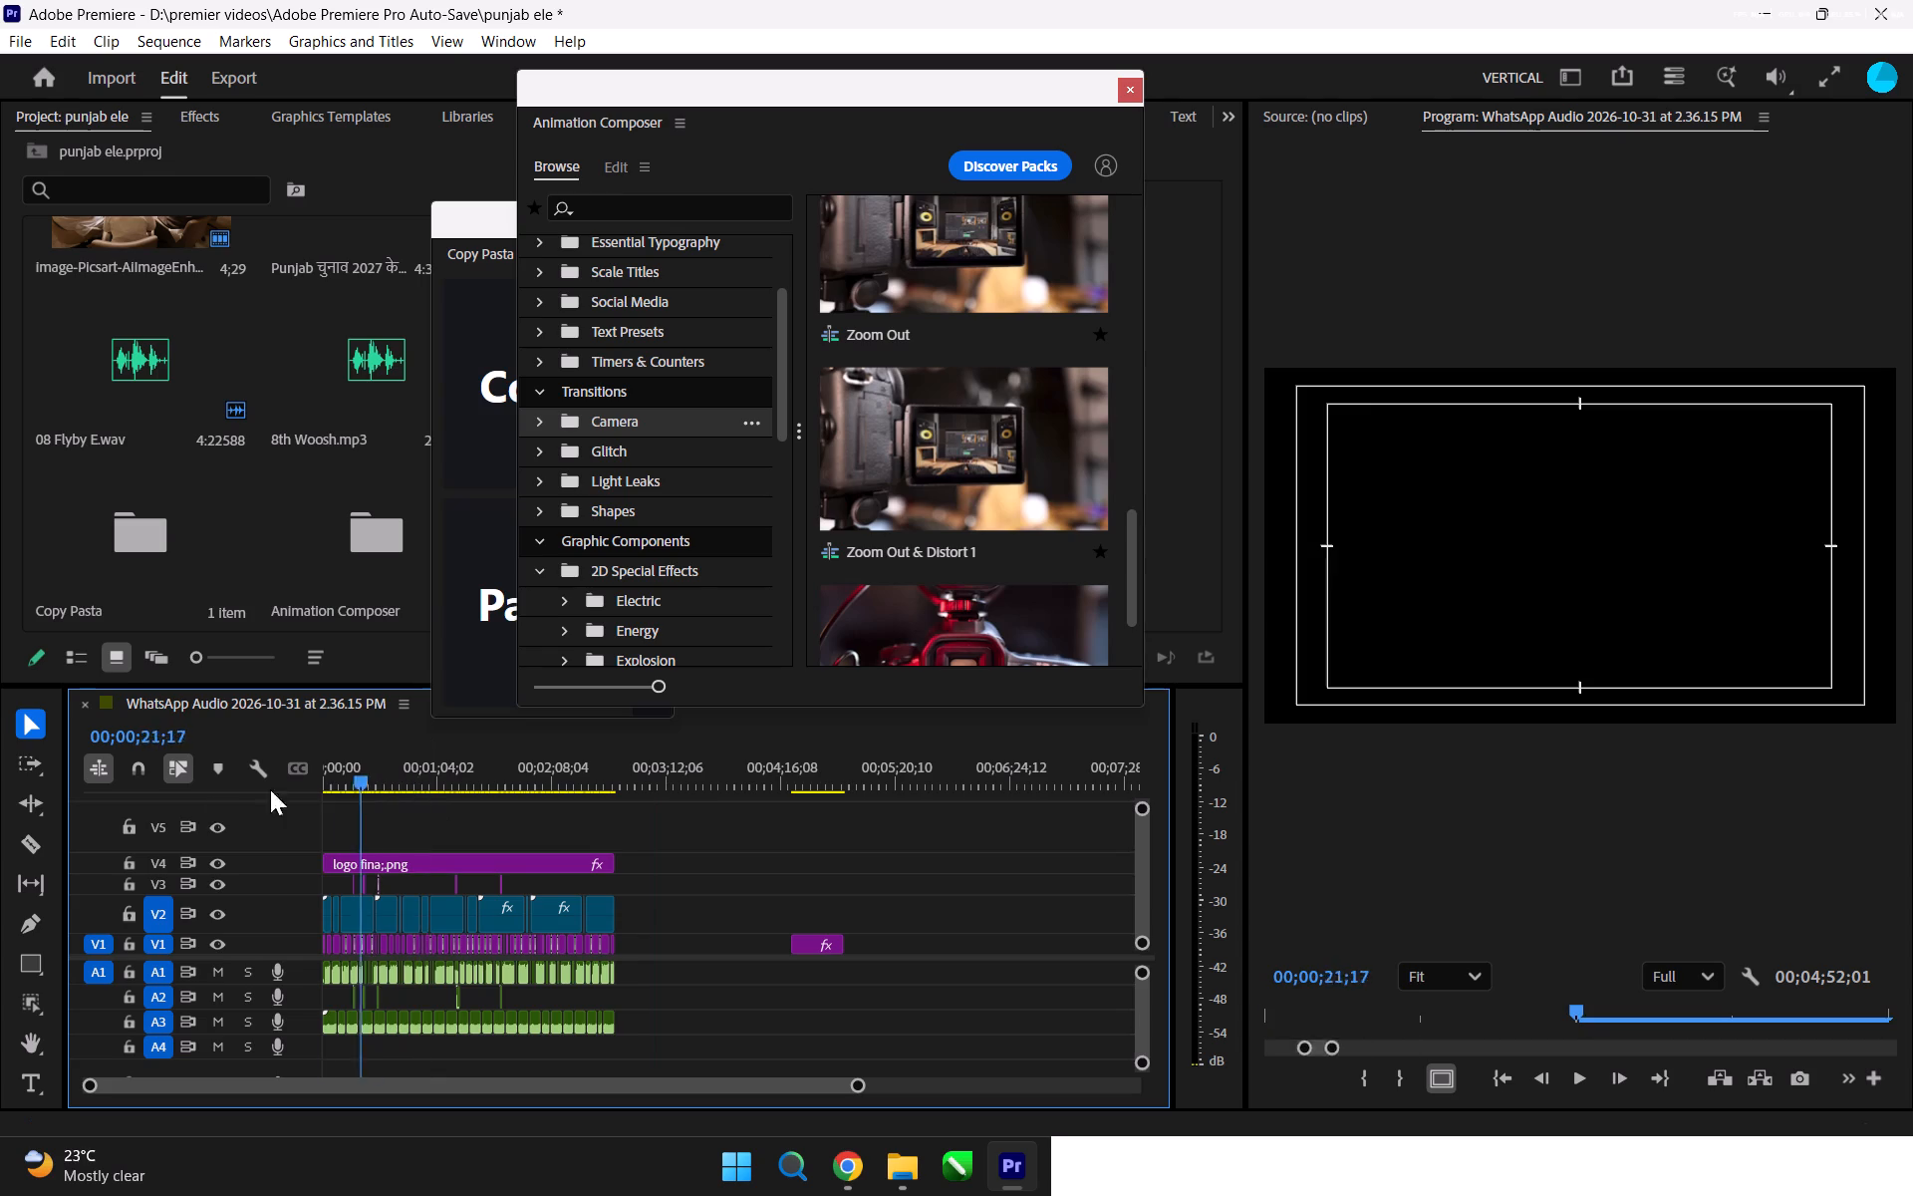
pyautogui.moveTo(270, 789); pyautogui.dragTo(189, 803)
pyautogui.press('space')
pyautogui.press('space')
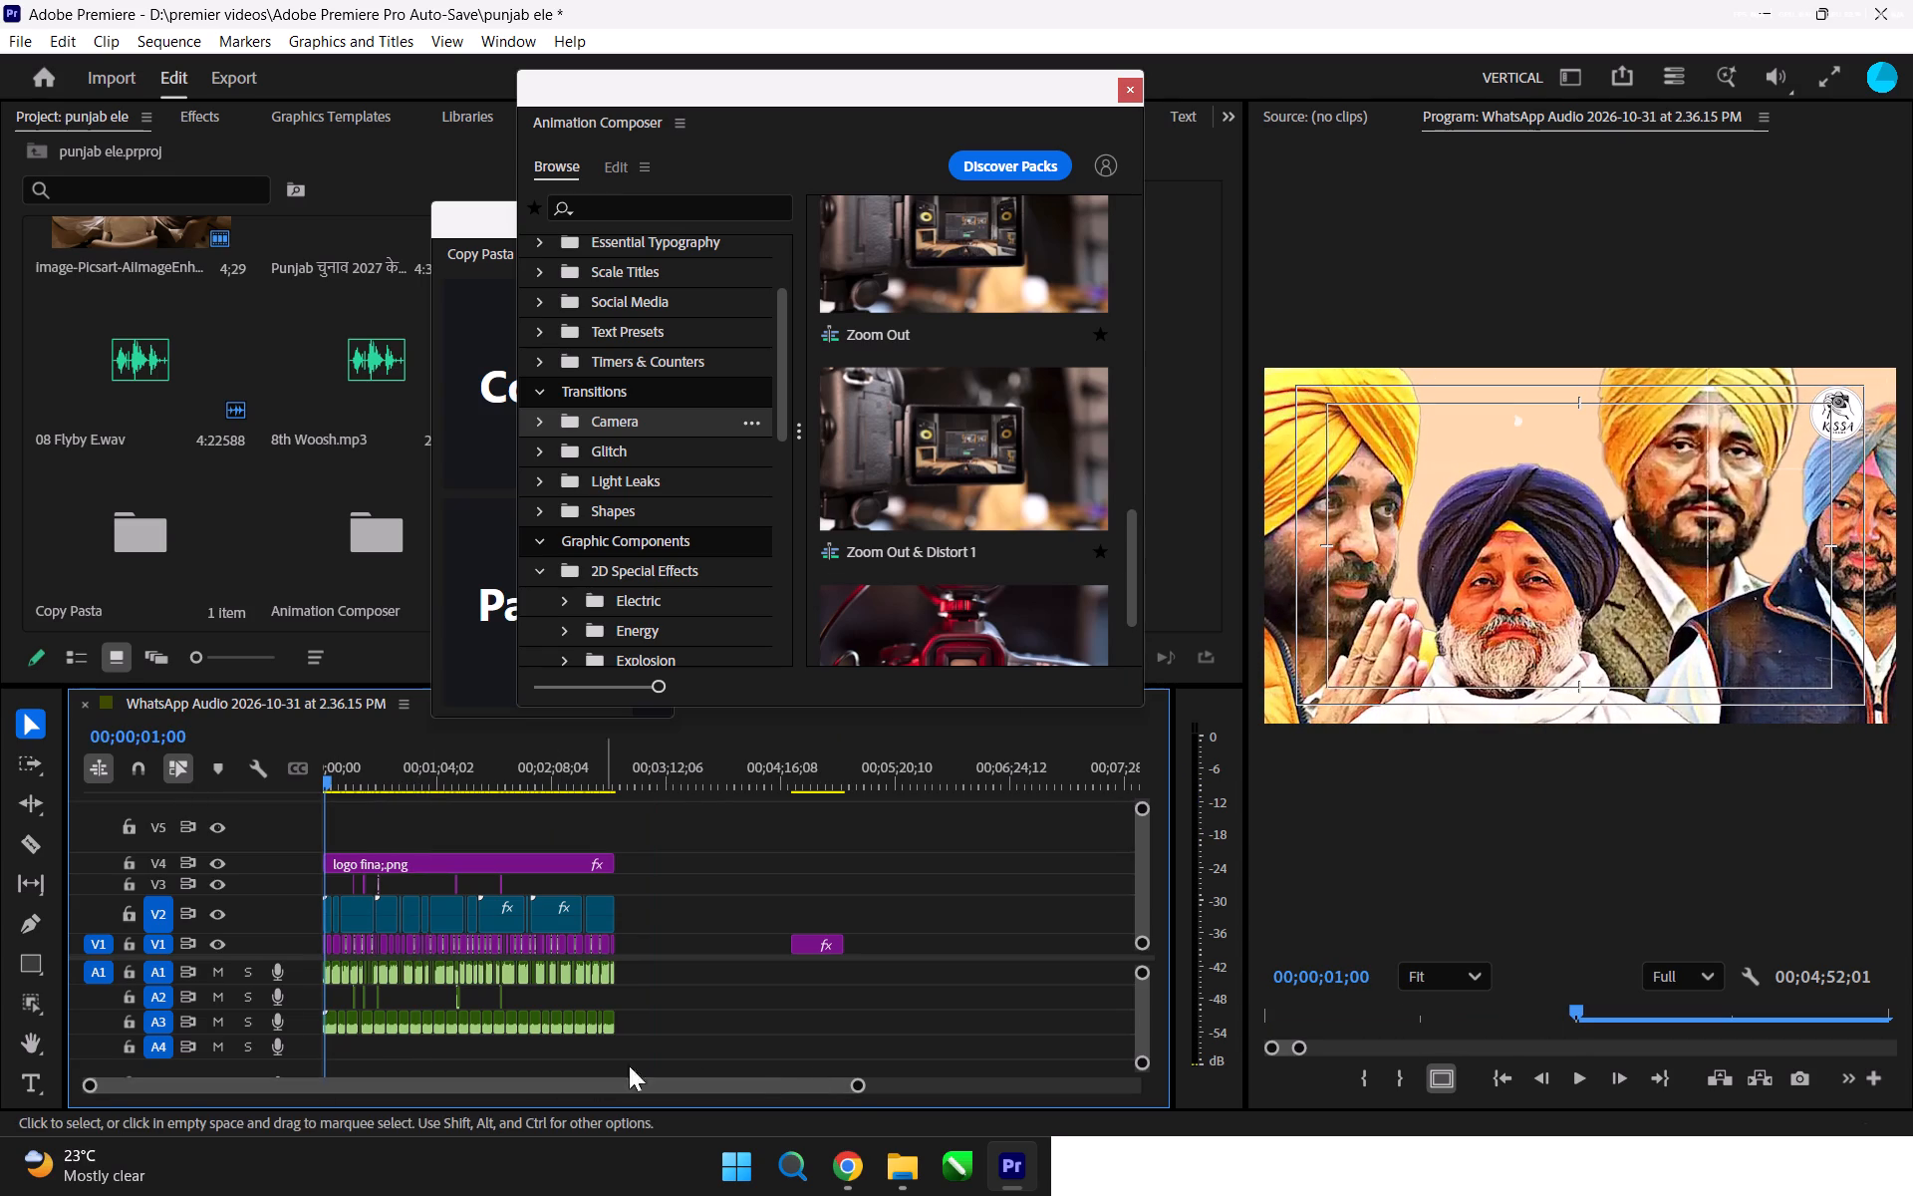
pyautogui.press('space')
pyautogui.press('space')
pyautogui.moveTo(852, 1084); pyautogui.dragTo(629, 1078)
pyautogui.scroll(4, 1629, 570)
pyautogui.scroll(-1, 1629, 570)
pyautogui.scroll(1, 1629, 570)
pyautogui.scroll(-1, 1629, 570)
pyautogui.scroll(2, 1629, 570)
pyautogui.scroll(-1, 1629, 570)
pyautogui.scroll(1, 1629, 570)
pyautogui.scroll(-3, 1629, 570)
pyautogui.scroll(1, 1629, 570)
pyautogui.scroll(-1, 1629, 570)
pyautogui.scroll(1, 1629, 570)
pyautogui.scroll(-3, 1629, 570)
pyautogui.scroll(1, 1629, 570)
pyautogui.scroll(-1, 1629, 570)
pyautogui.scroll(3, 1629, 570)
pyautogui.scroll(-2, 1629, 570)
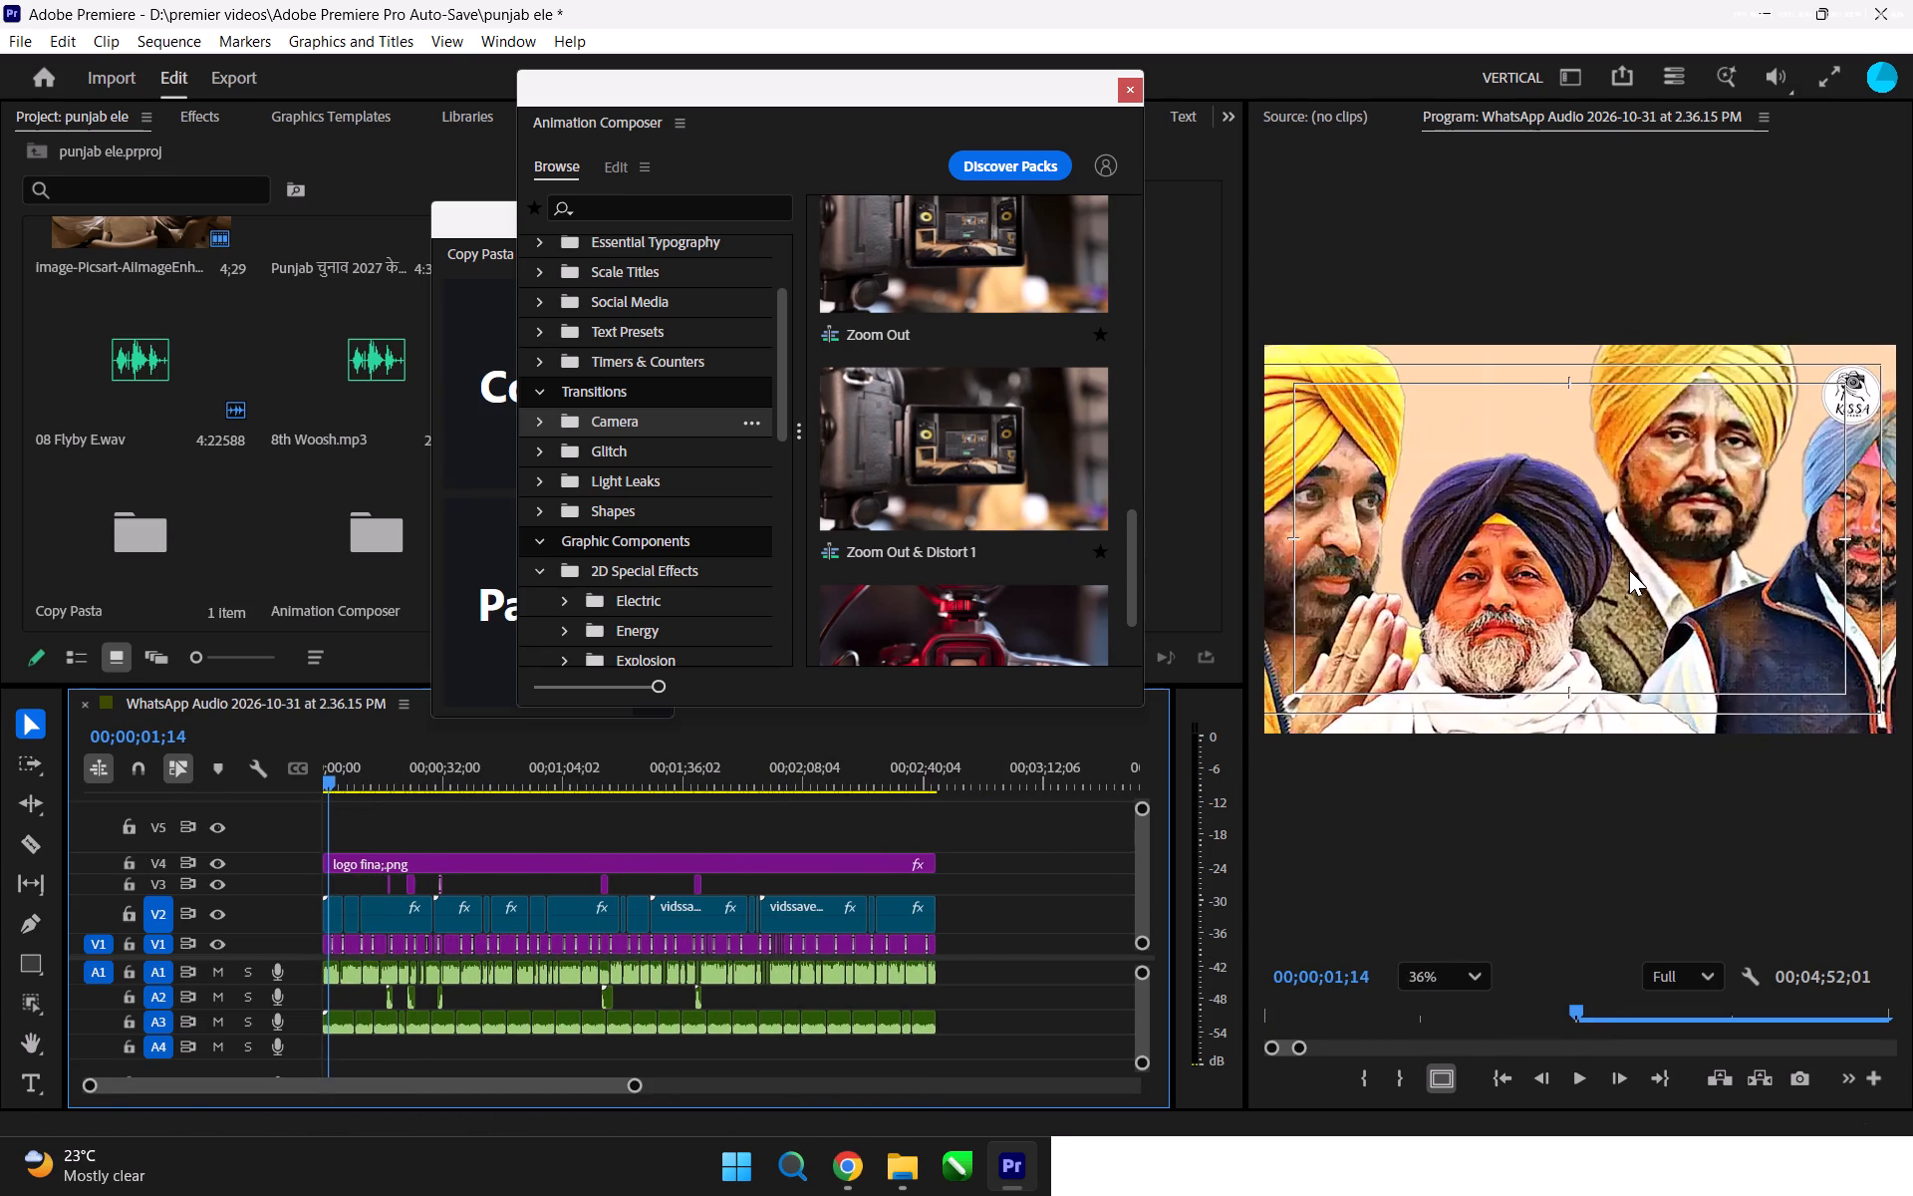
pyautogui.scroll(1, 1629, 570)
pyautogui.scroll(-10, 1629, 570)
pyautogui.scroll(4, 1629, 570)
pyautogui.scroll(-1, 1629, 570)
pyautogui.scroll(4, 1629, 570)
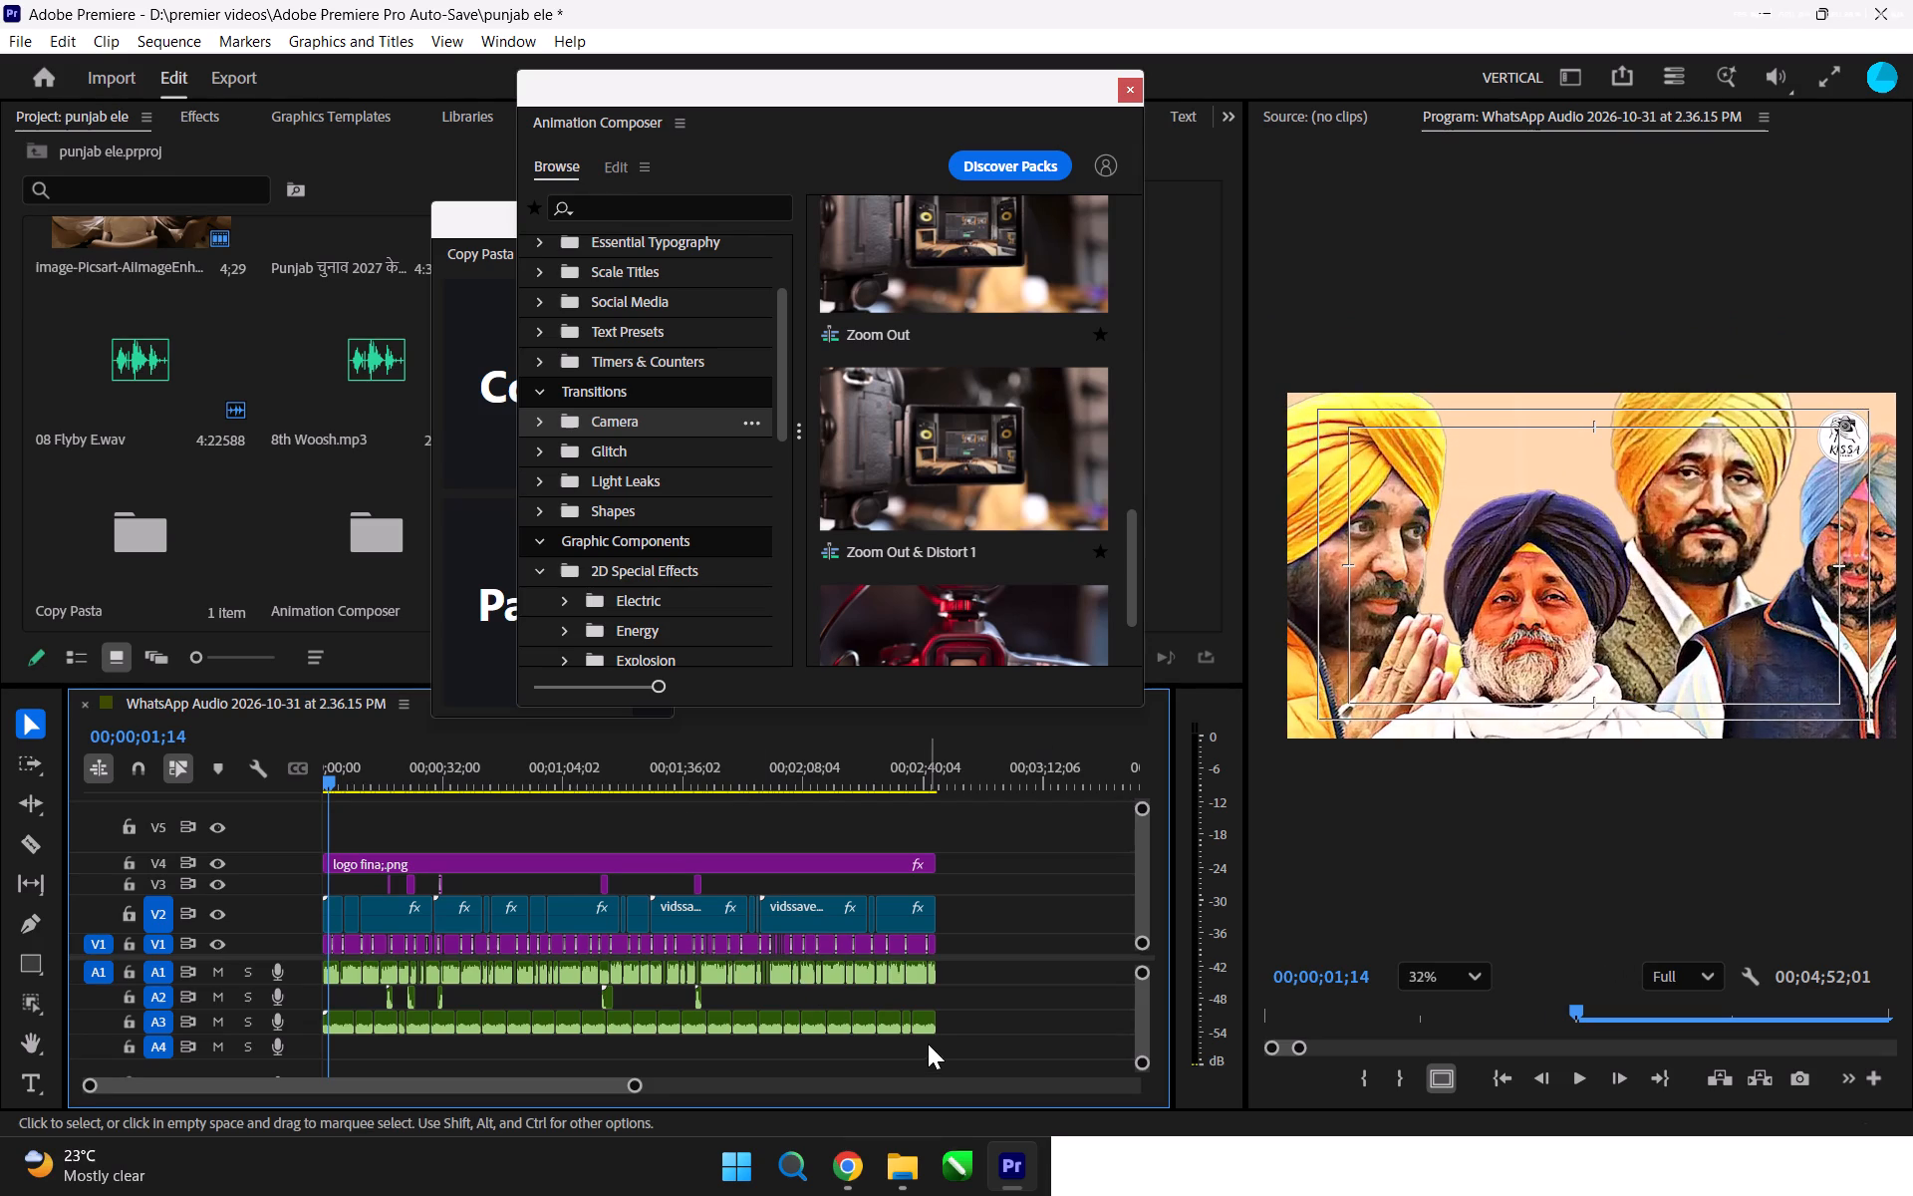
# Scrub to the end of the main edit and check its closing shots, leaving the playhead at 00;02;36;12.
pyautogui.moveTo(634, 1086); pyautogui.dragTo(889, 1070)
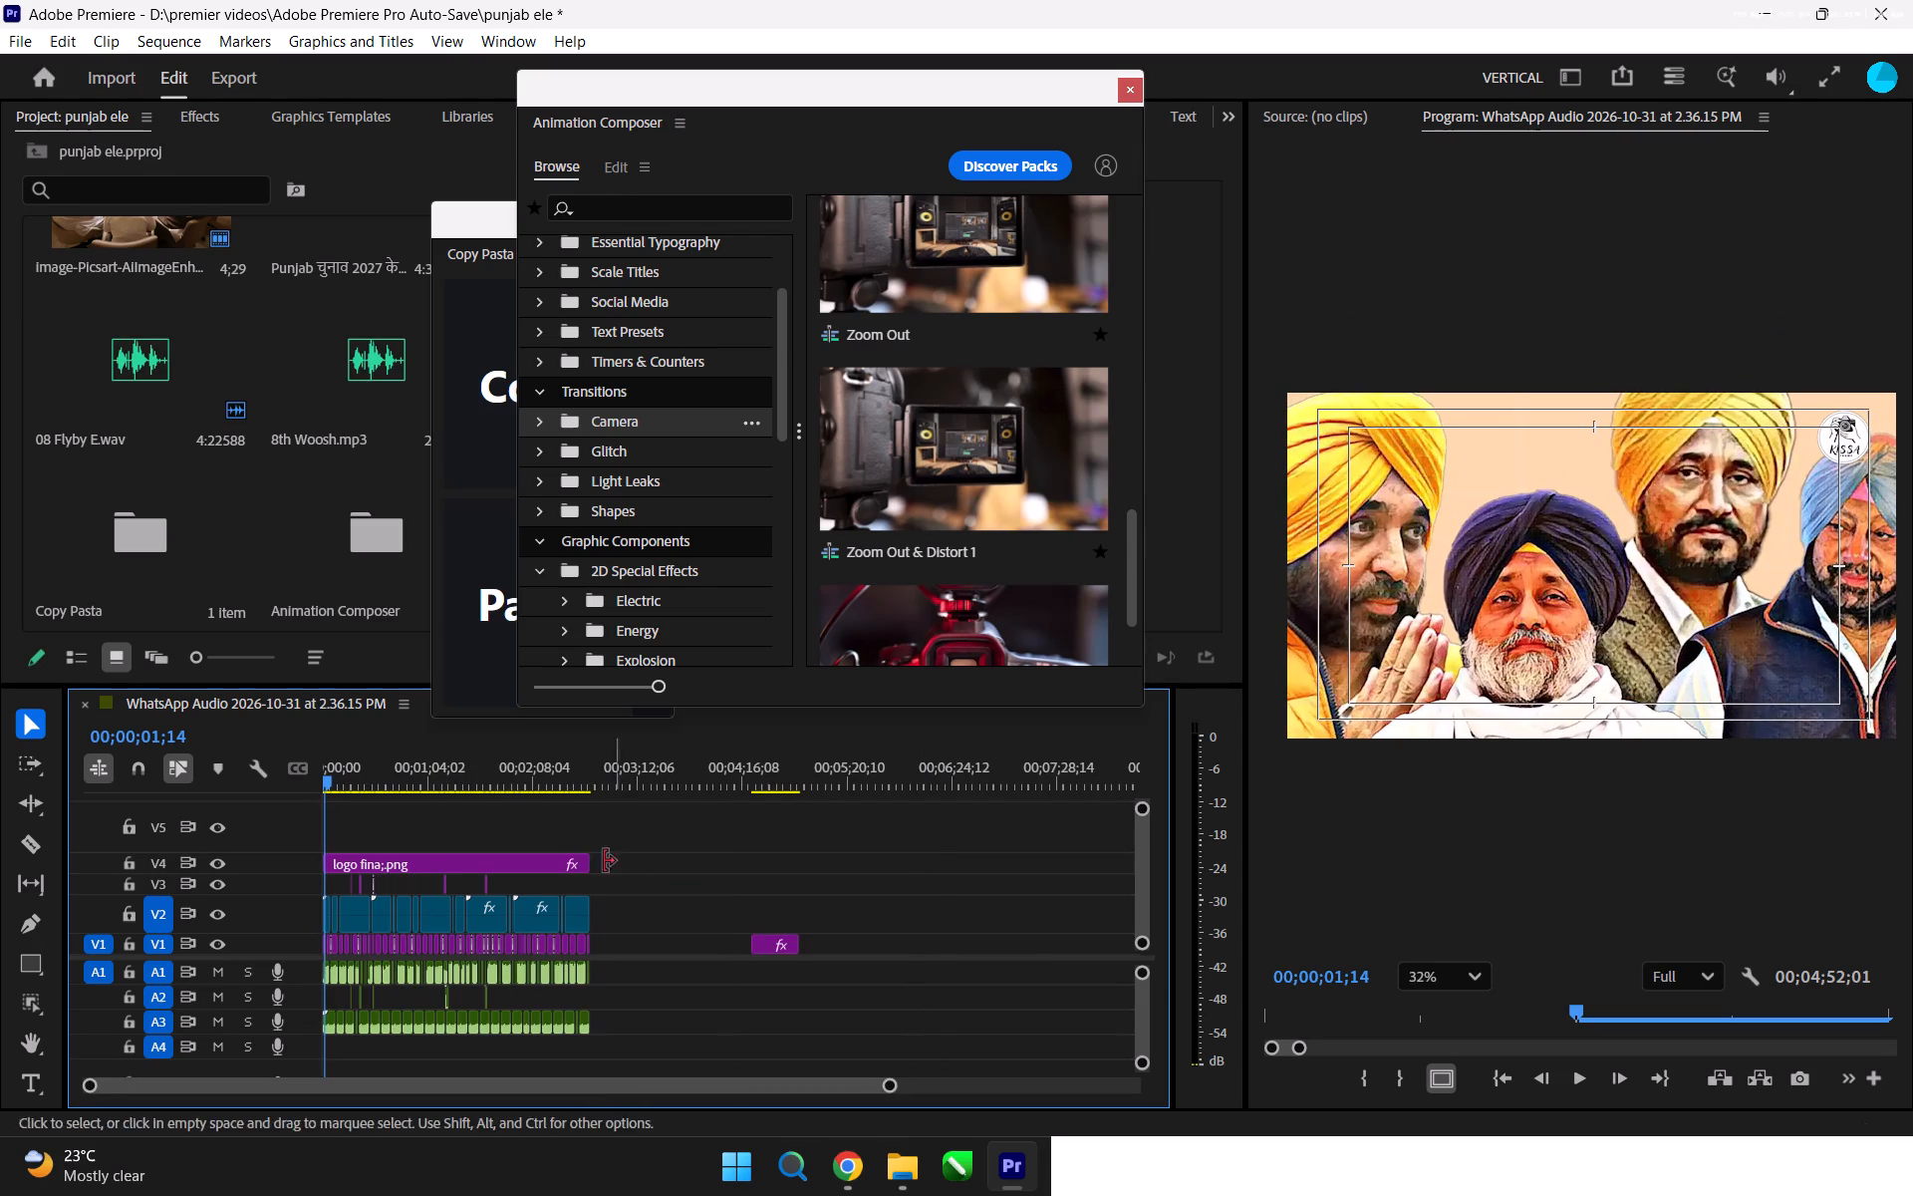
pyautogui.moveTo(356, 785); pyautogui.dragTo(386, 785)
pyautogui.moveTo(410, 785); pyautogui.dragTo(601, 778)
pyautogui.press('Up')
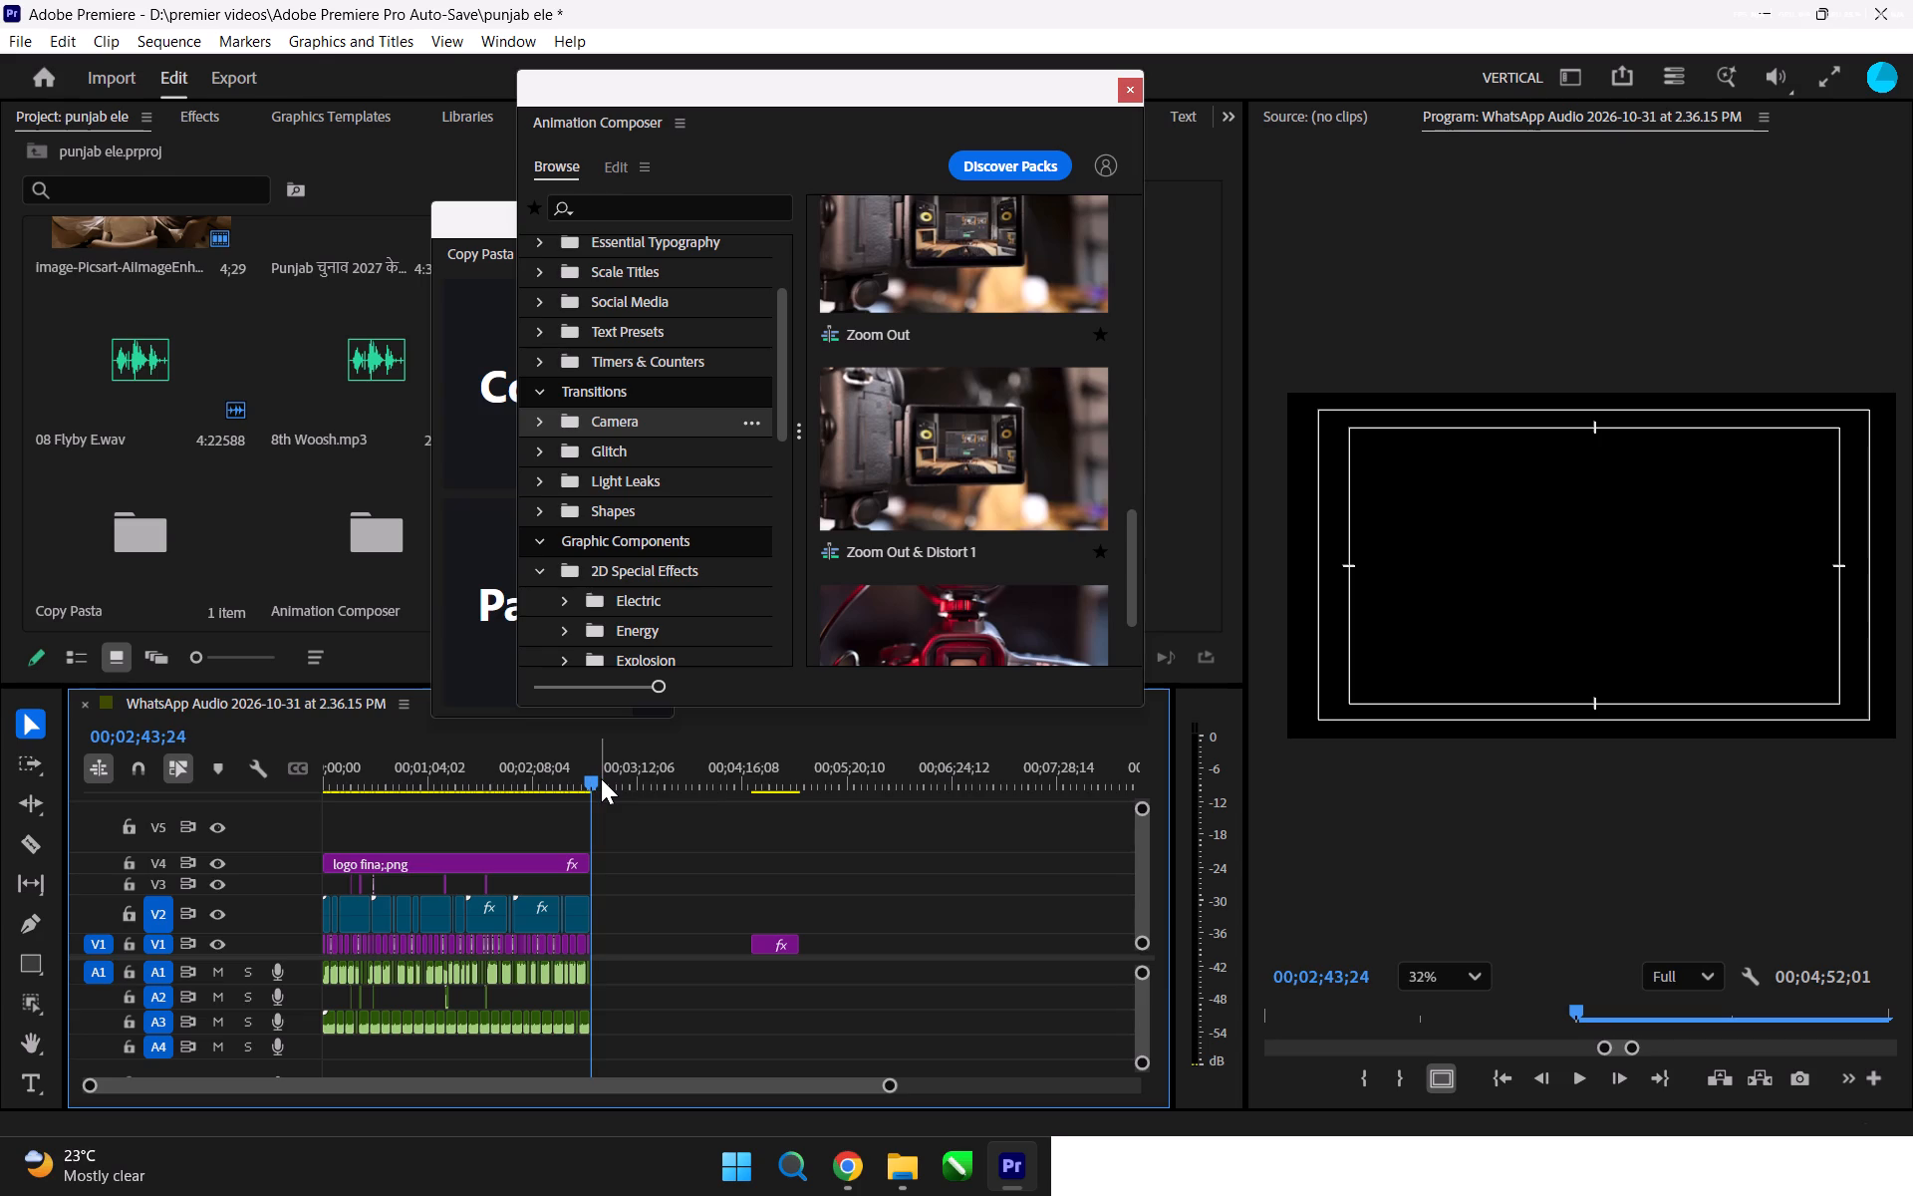
pyautogui.write('===')
pyautogui.press('-')
pyautogui.click(682, 778)
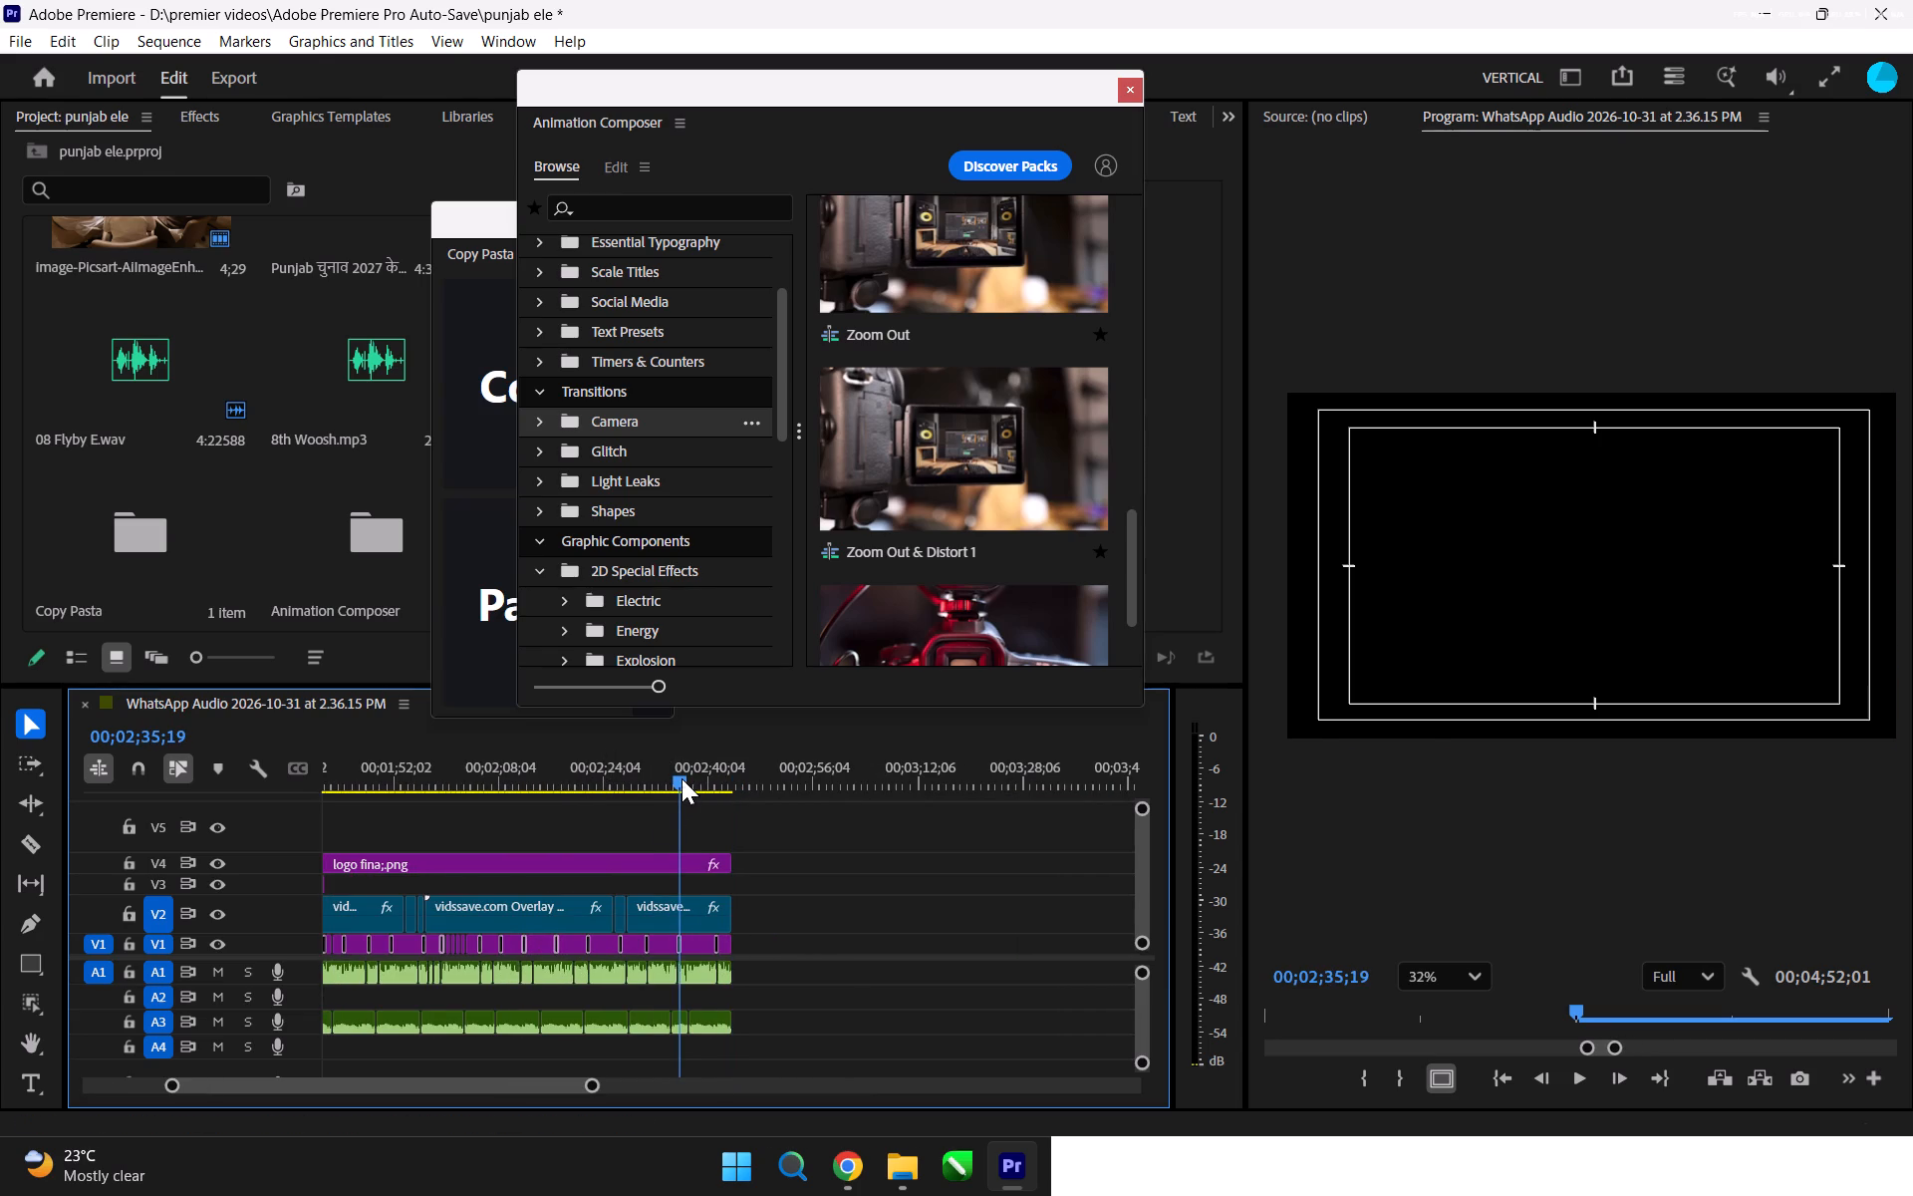
pyautogui.click(684, 777)
pyautogui.click(690, 782)
pyautogui.write('---')
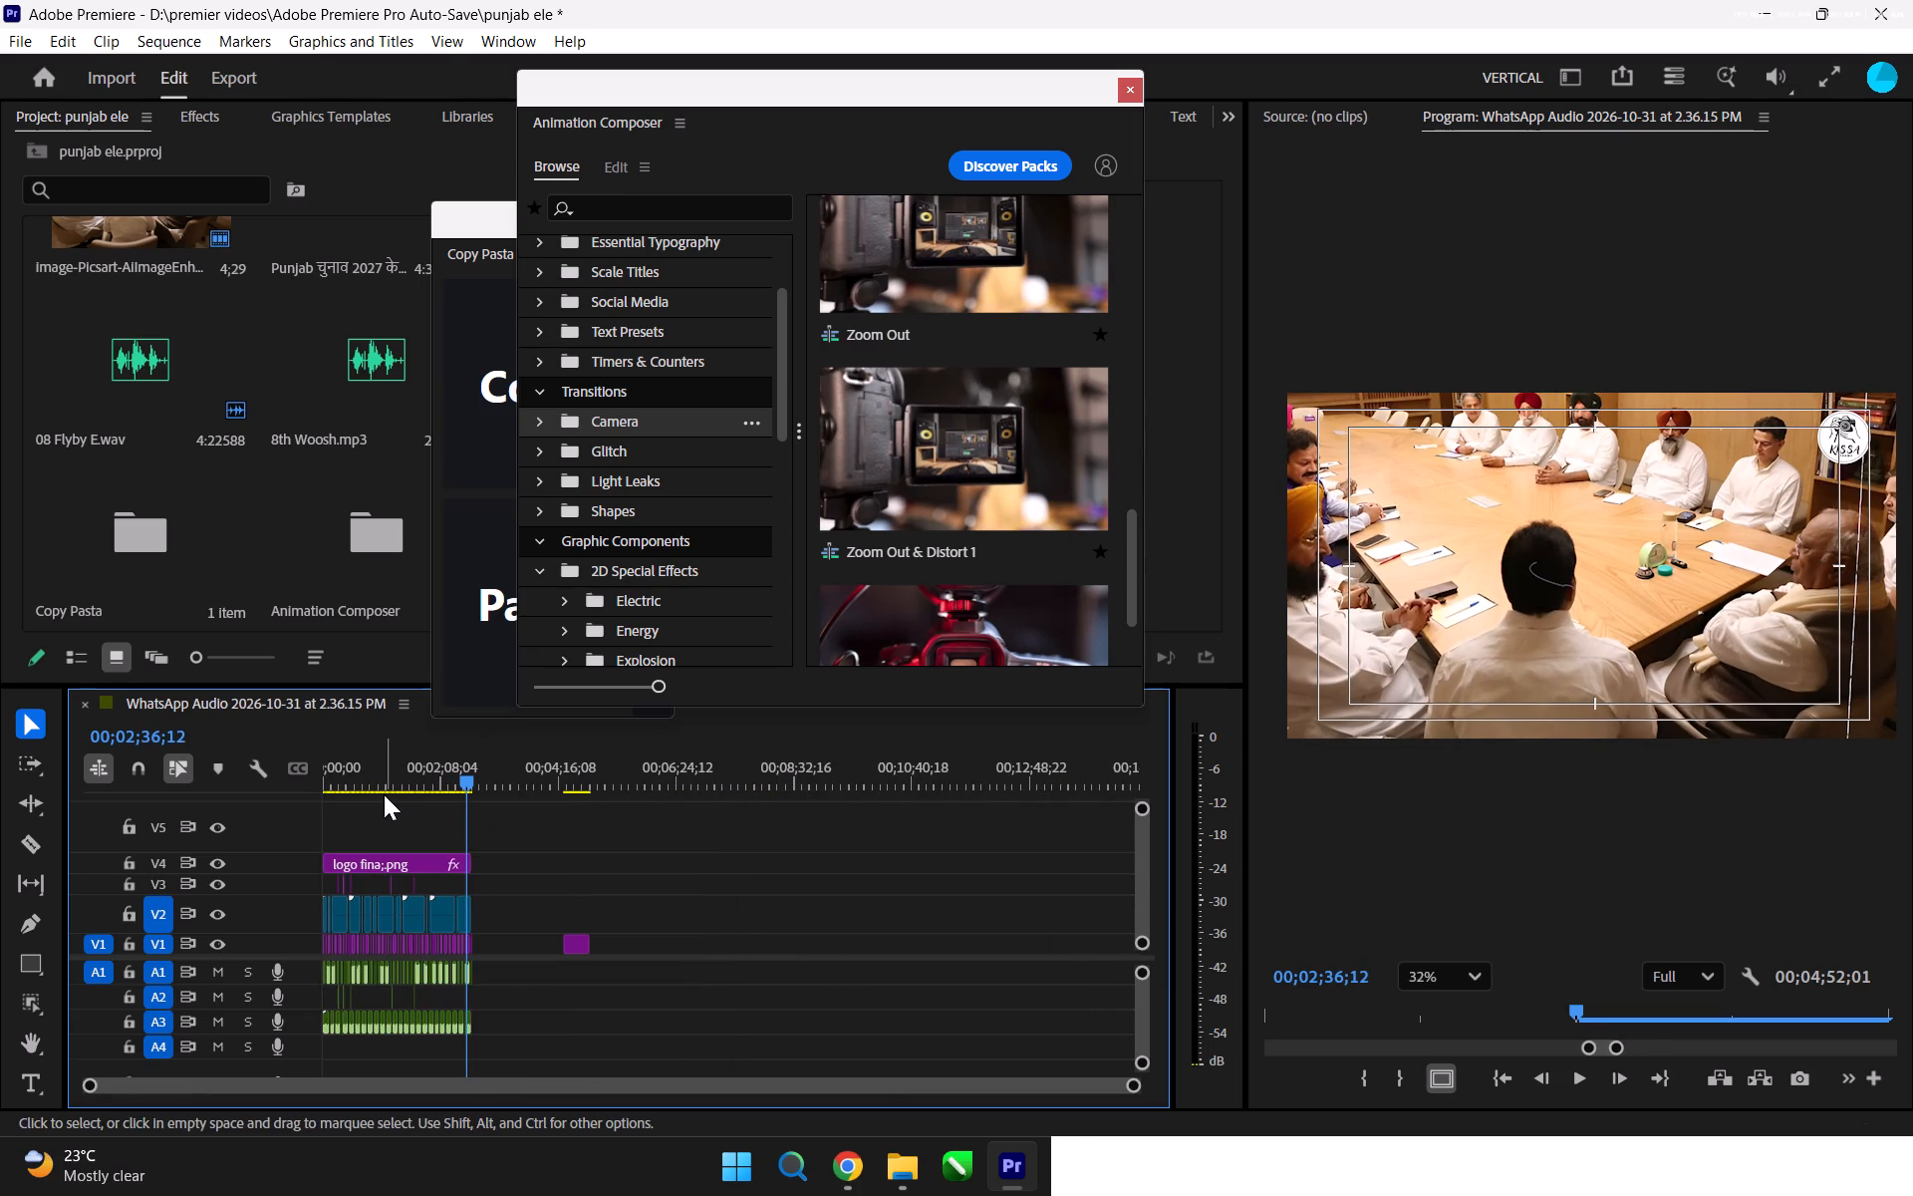
# Scrub through the middle of the sequence from about 00;01;05;02, stopping on the ELECTION graphic at 00;02;03;11.
pyautogui.moveTo(384, 774); pyautogui.dragTo(387, 797)
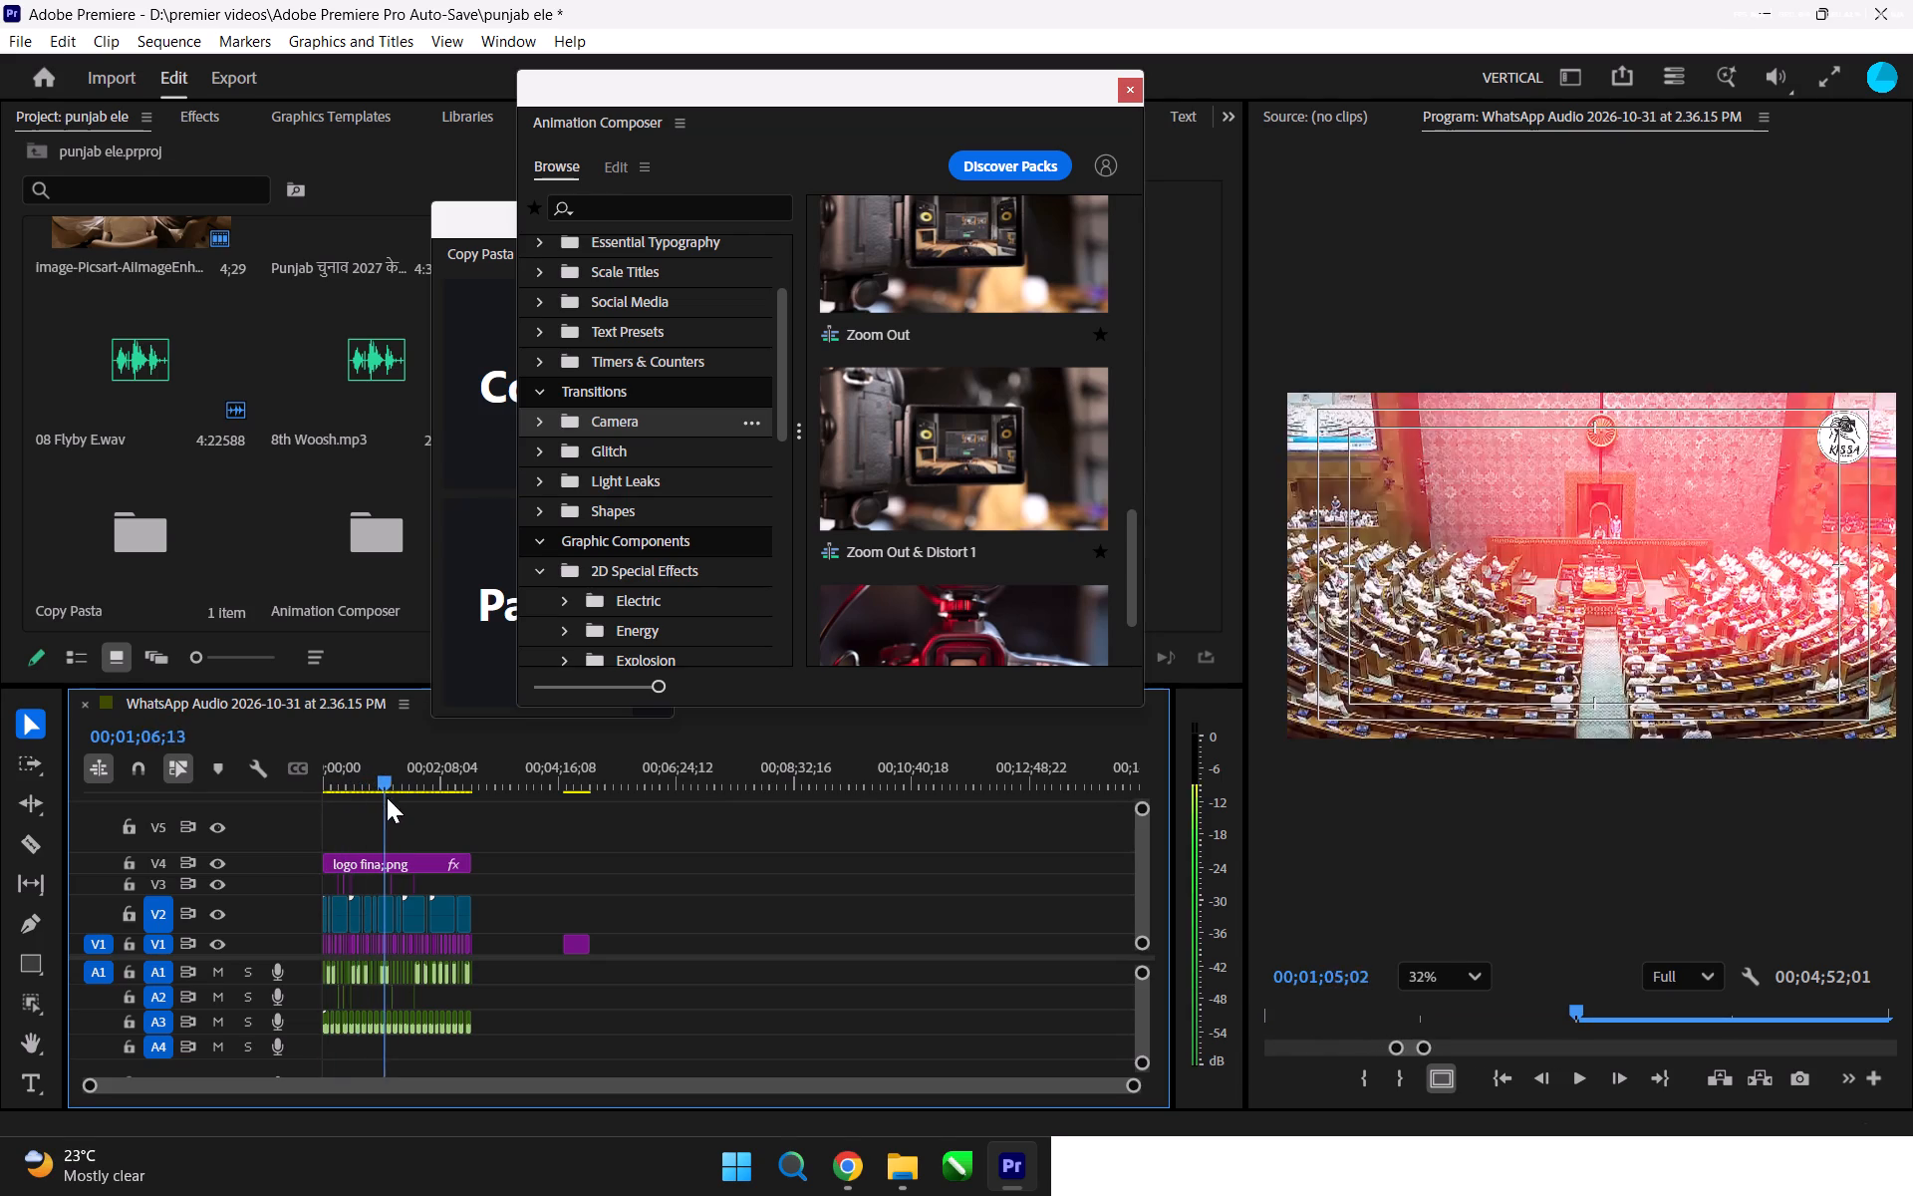
pyautogui.moveTo(387, 797); pyautogui.dragTo(390, 797)
pyautogui.click(390, 797)
pyautogui.moveTo(390, 797); pyautogui.dragTo(407, 806)
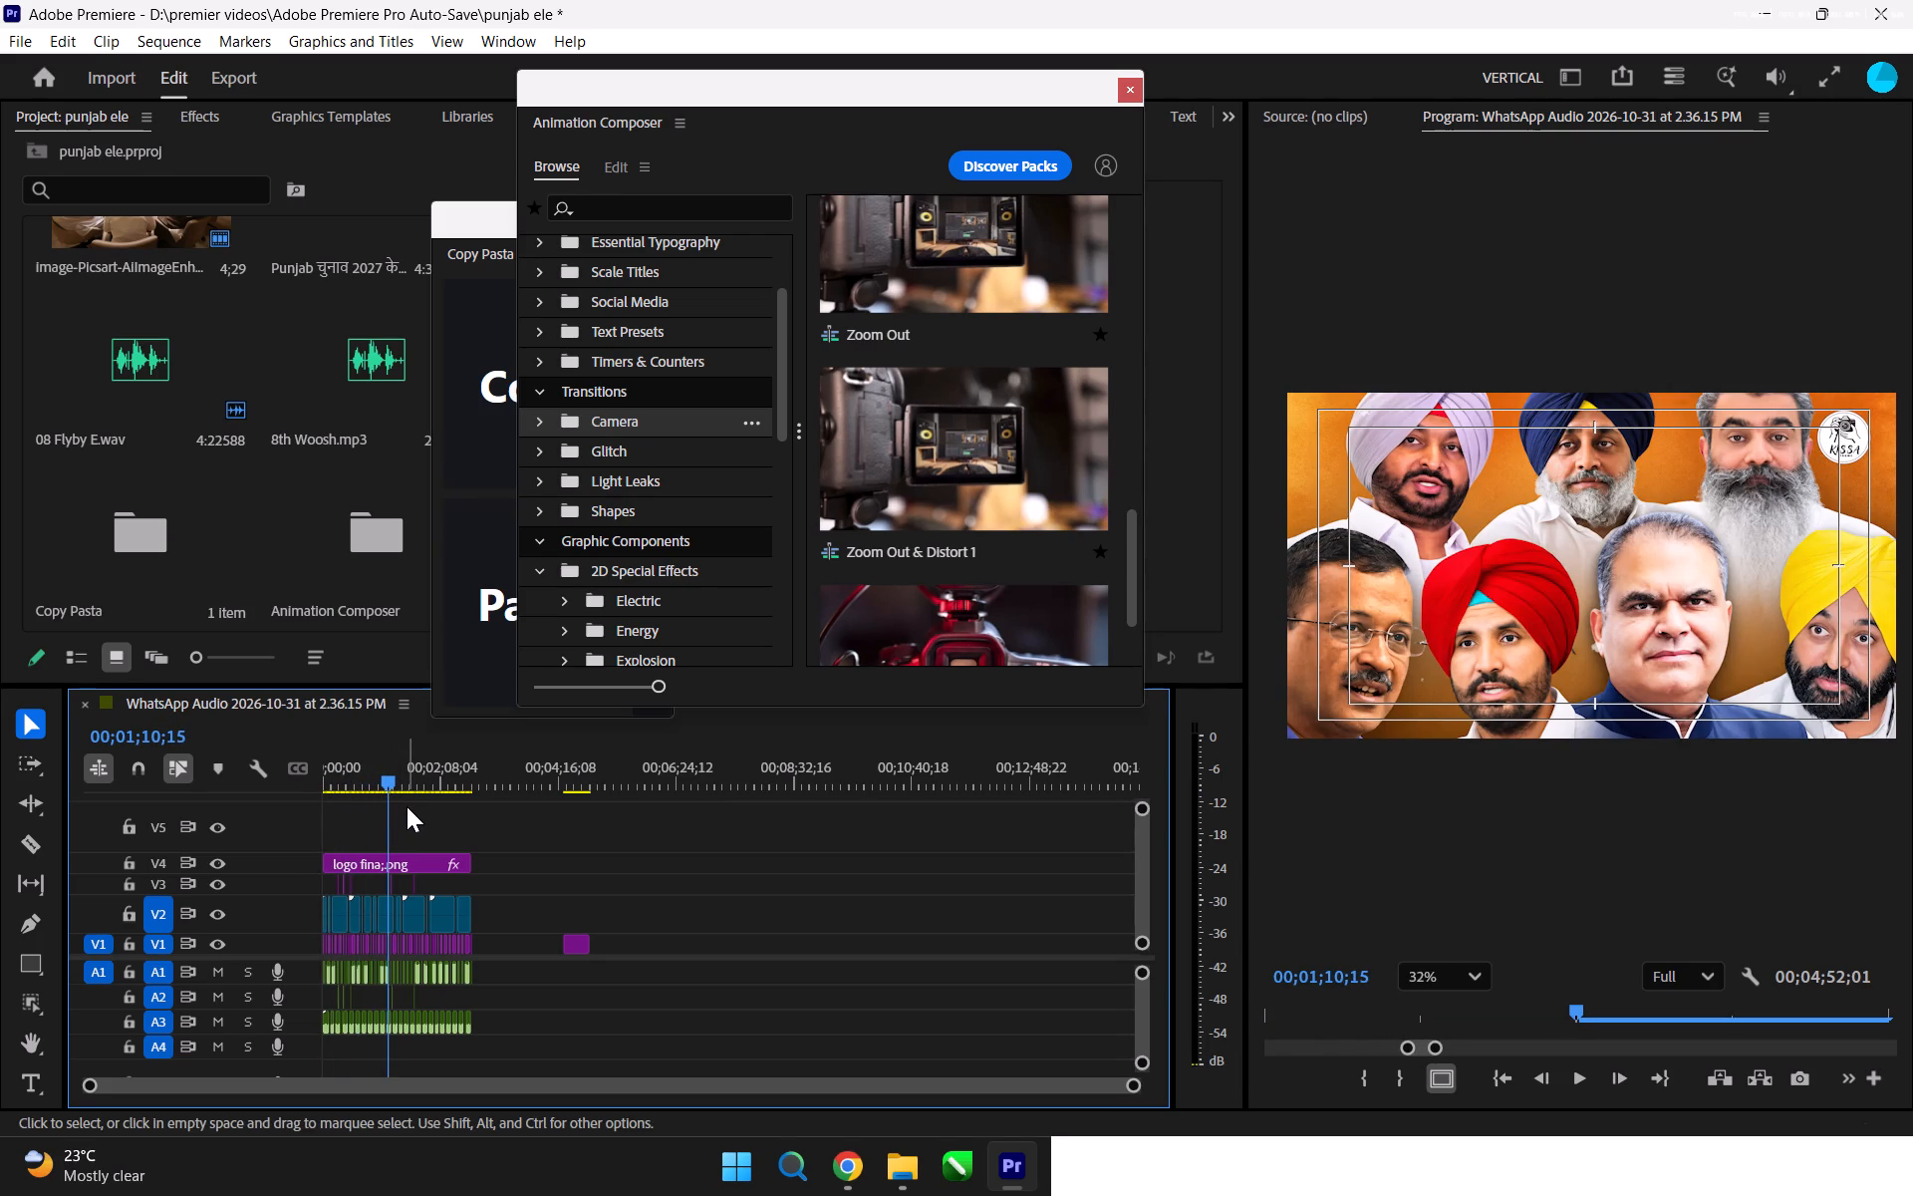
pyautogui.moveTo(407, 806); pyautogui.dragTo(408, 806)
pyautogui.moveTo(420, 753); pyautogui.dragTo(429, 762)
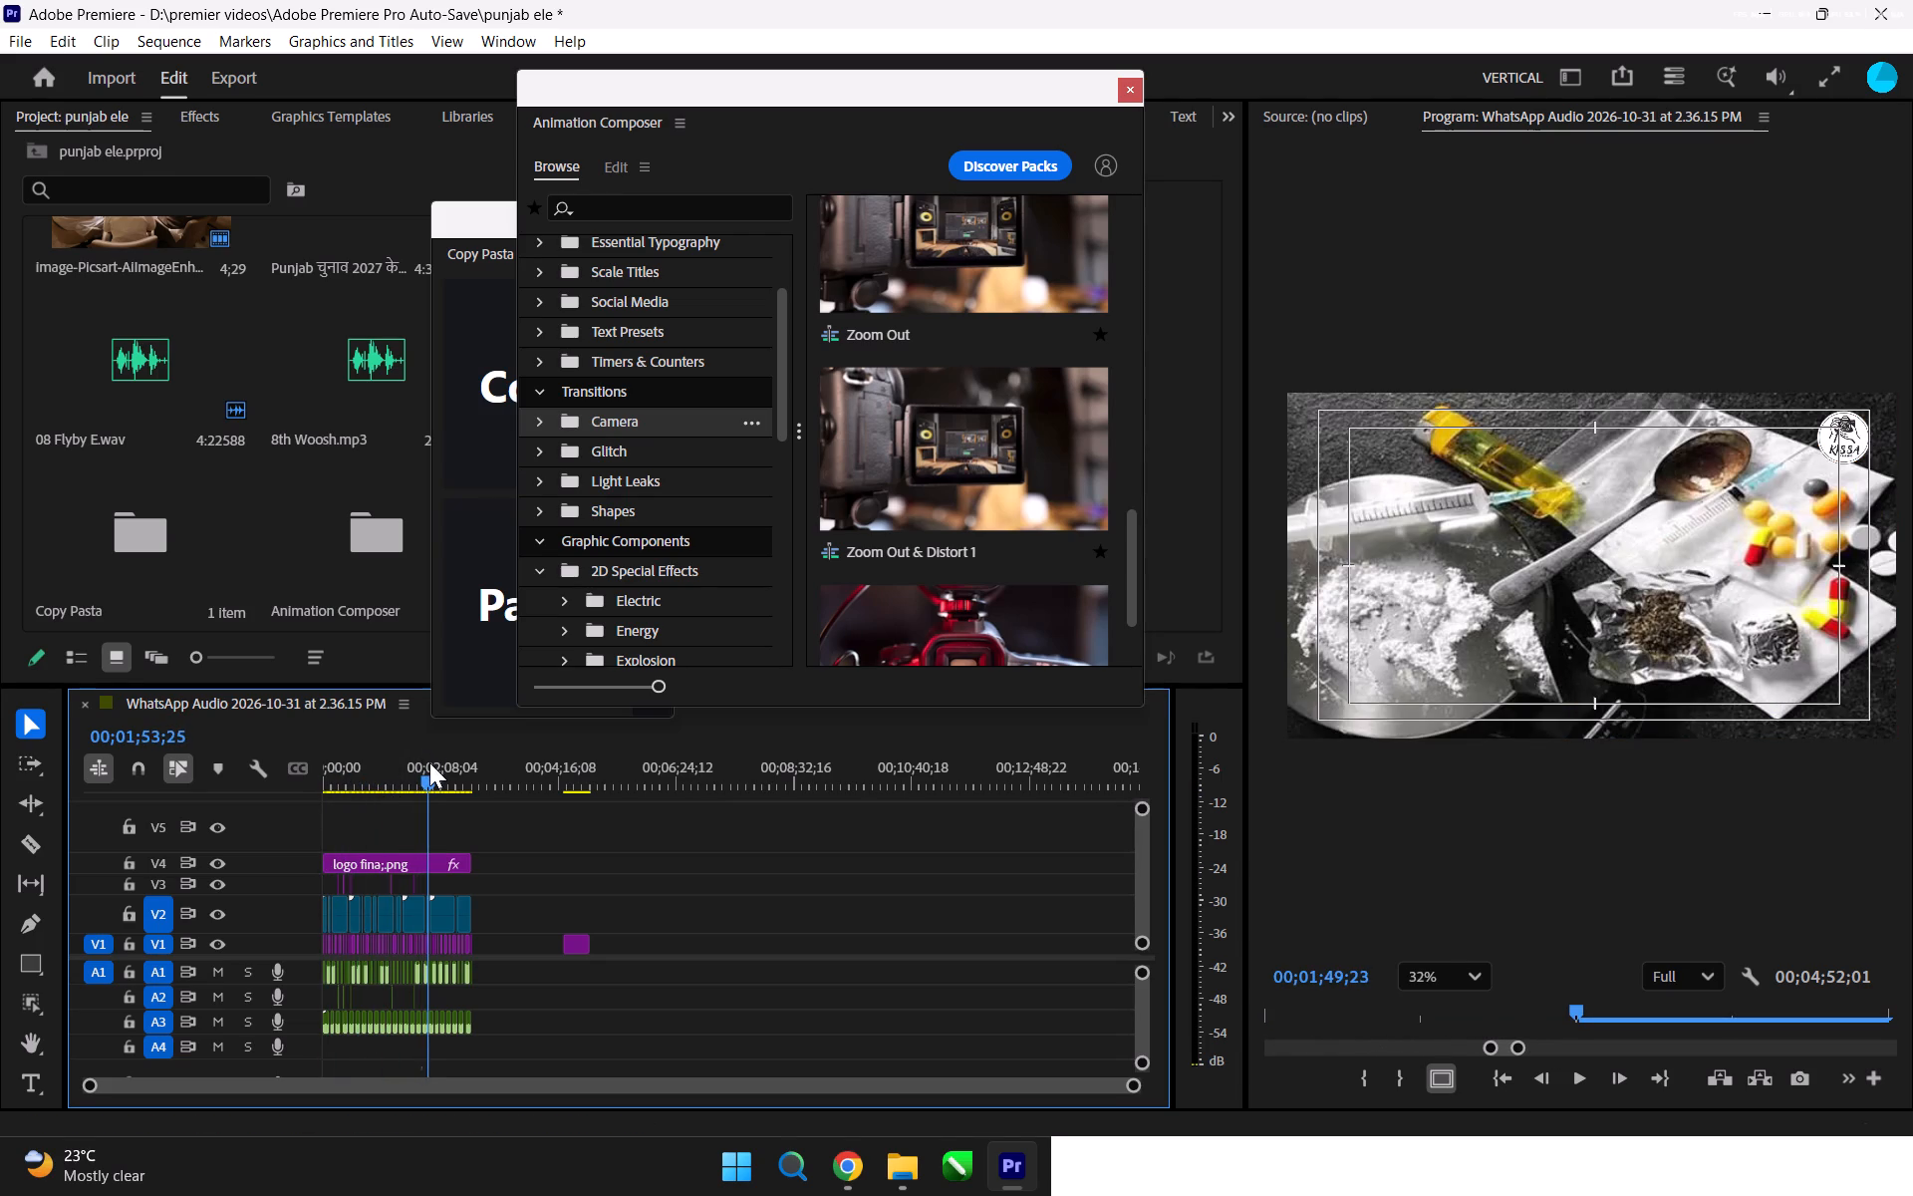
pyautogui.moveTo(429, 762); pyautogui.dragTo(438, 769)
pyautogui.press('-')
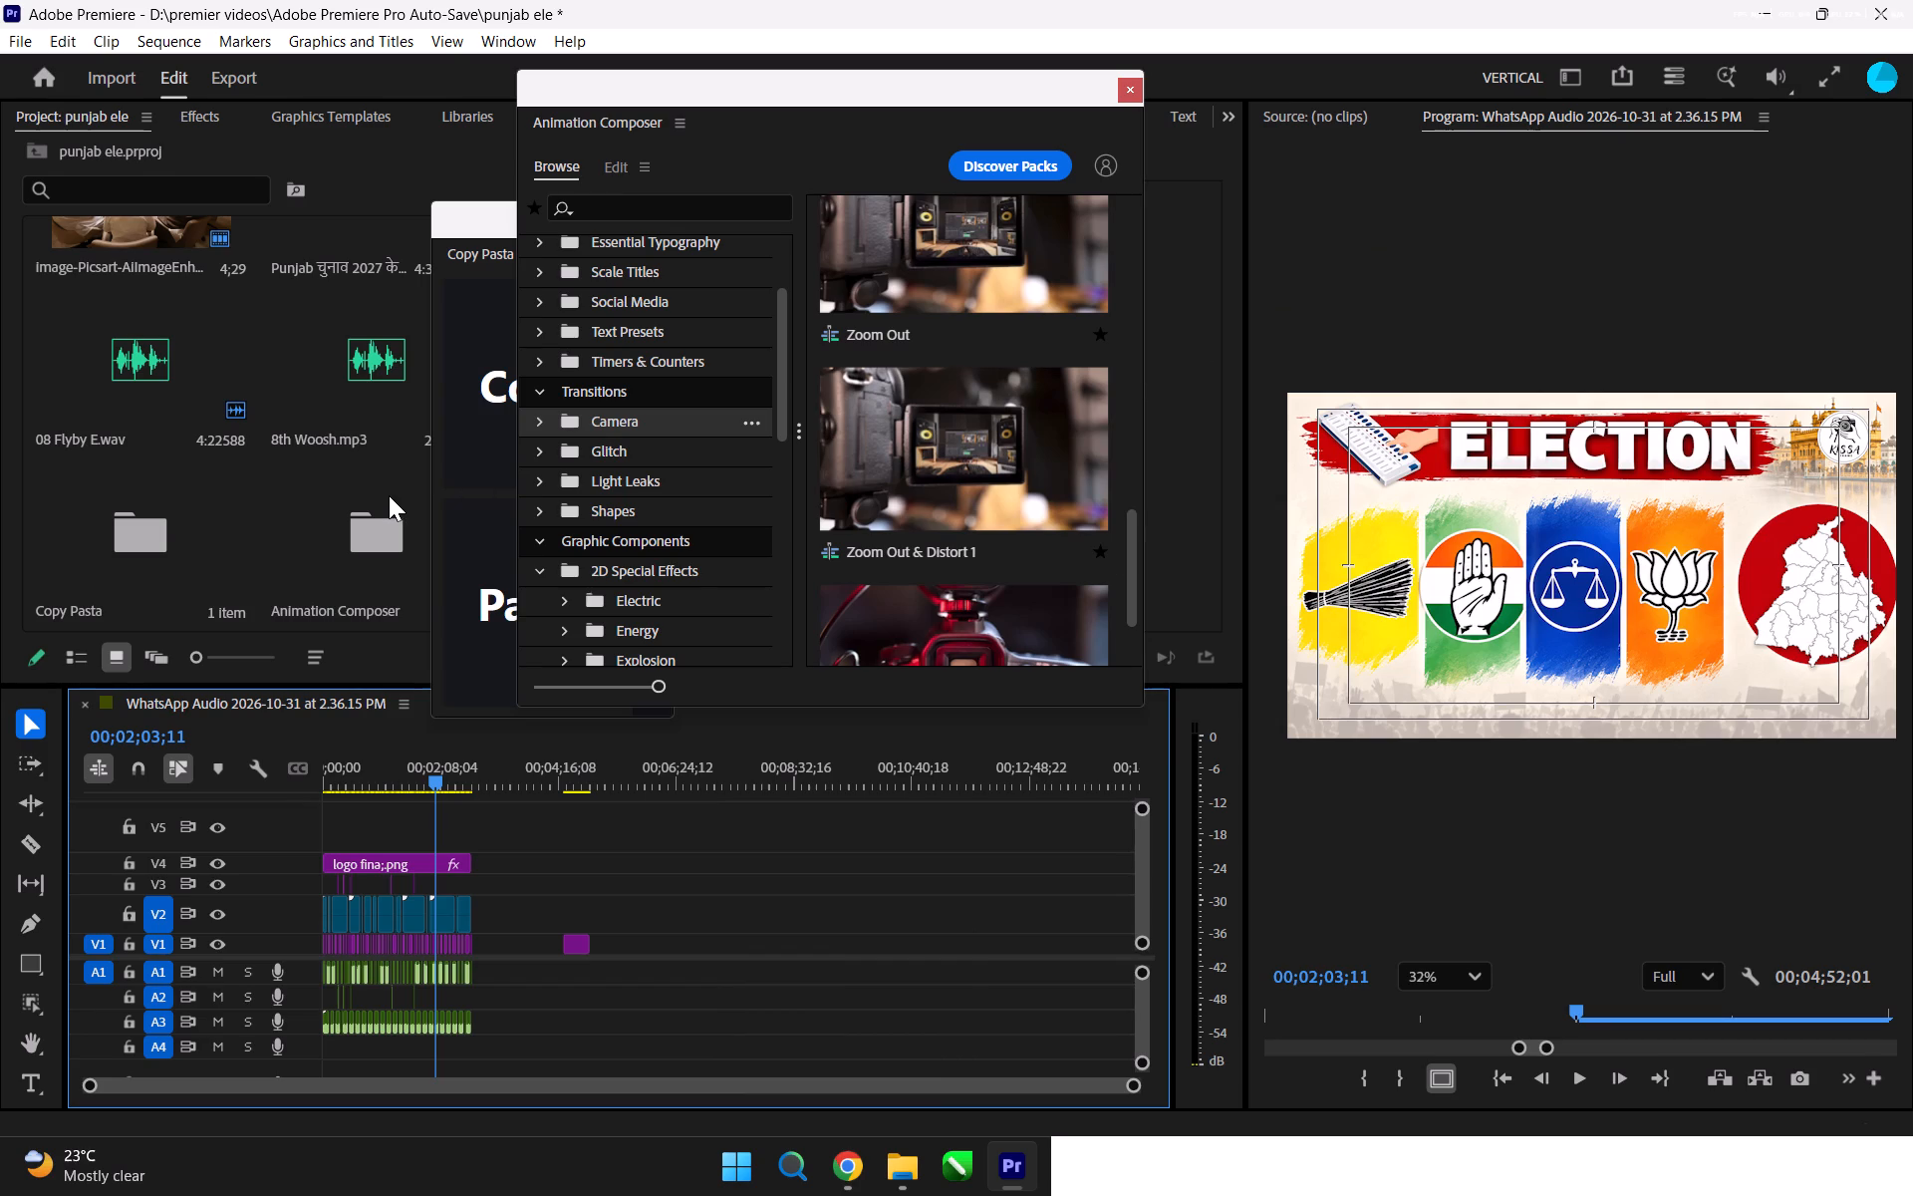
# Save the punjab ele project.
pyautogui.click(733, 880)
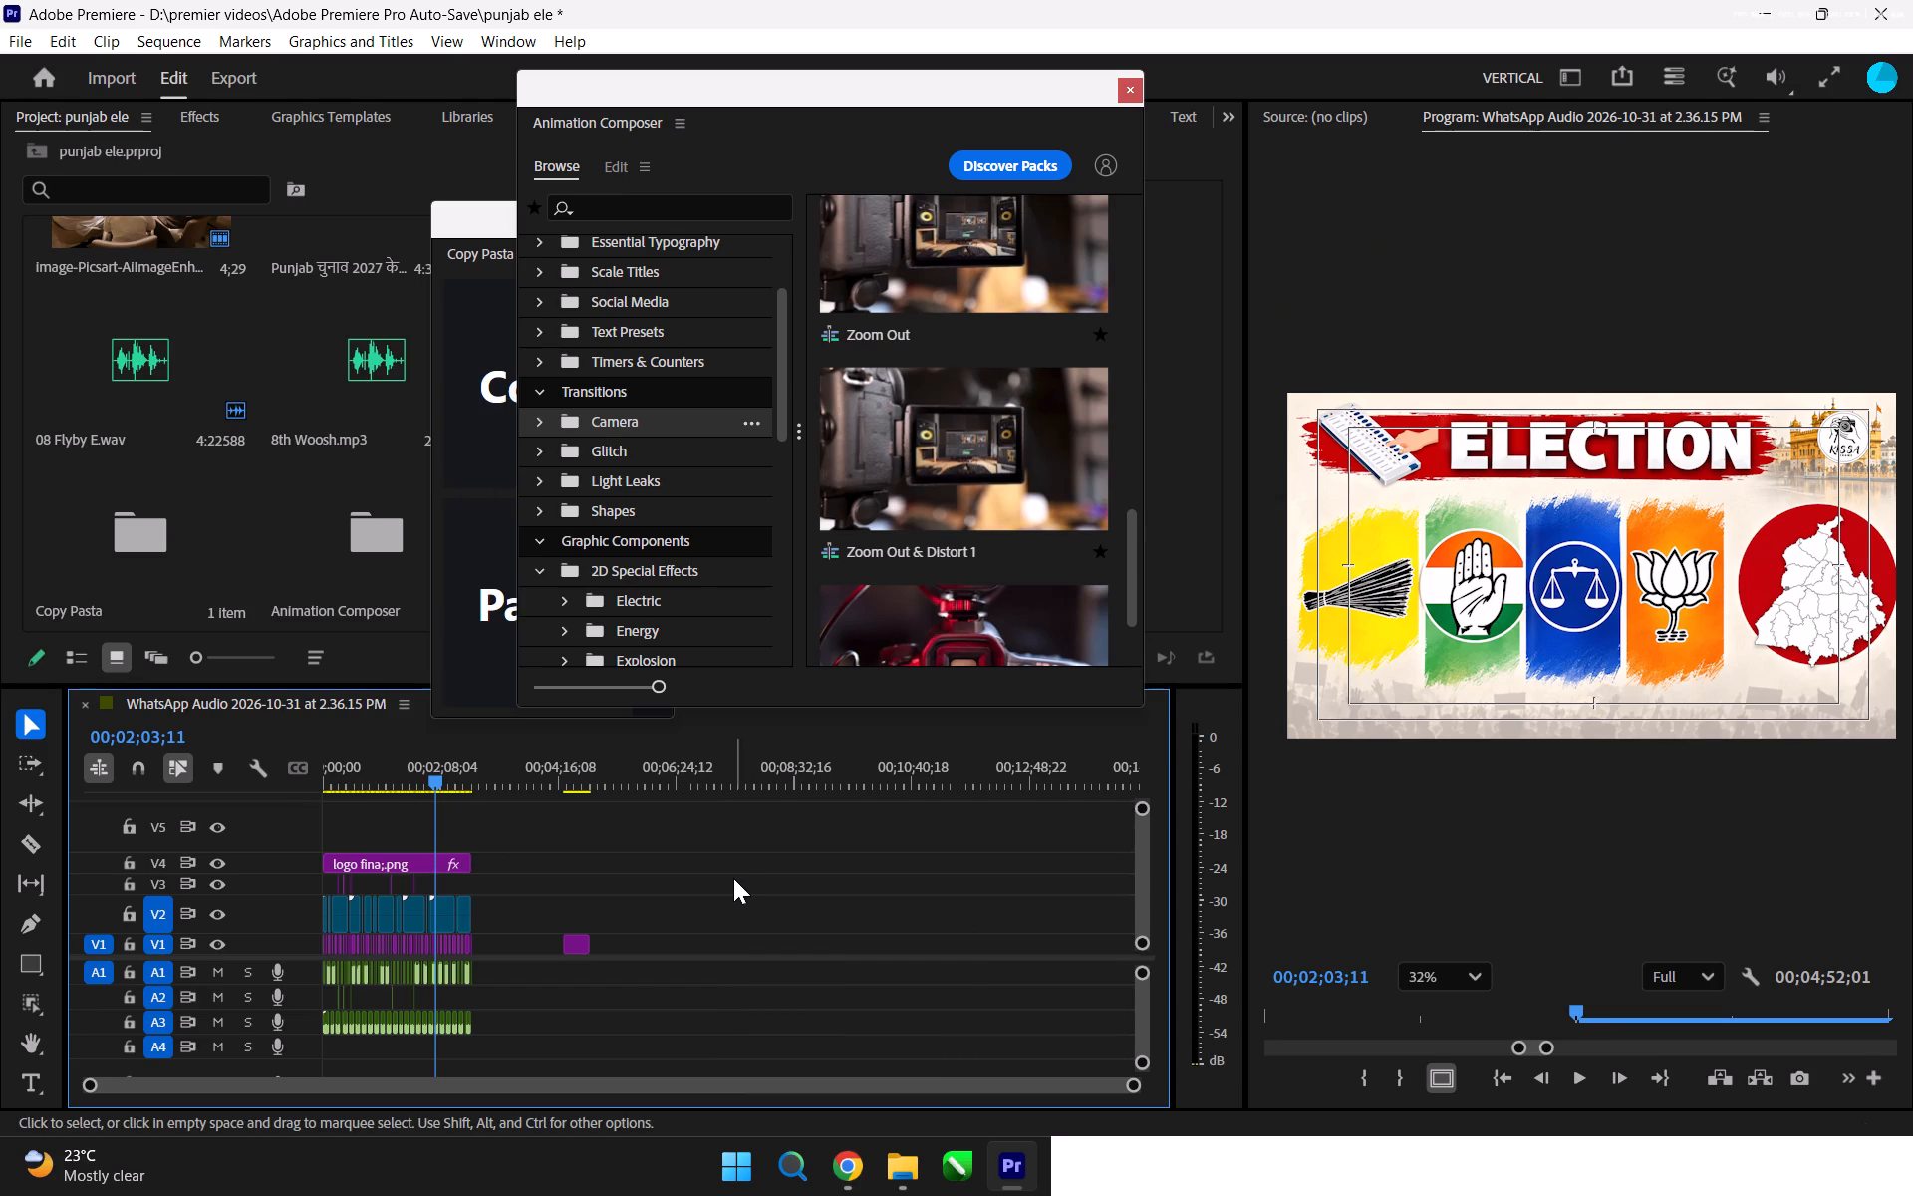
pyautogui.hotkey('ctrl', 's')
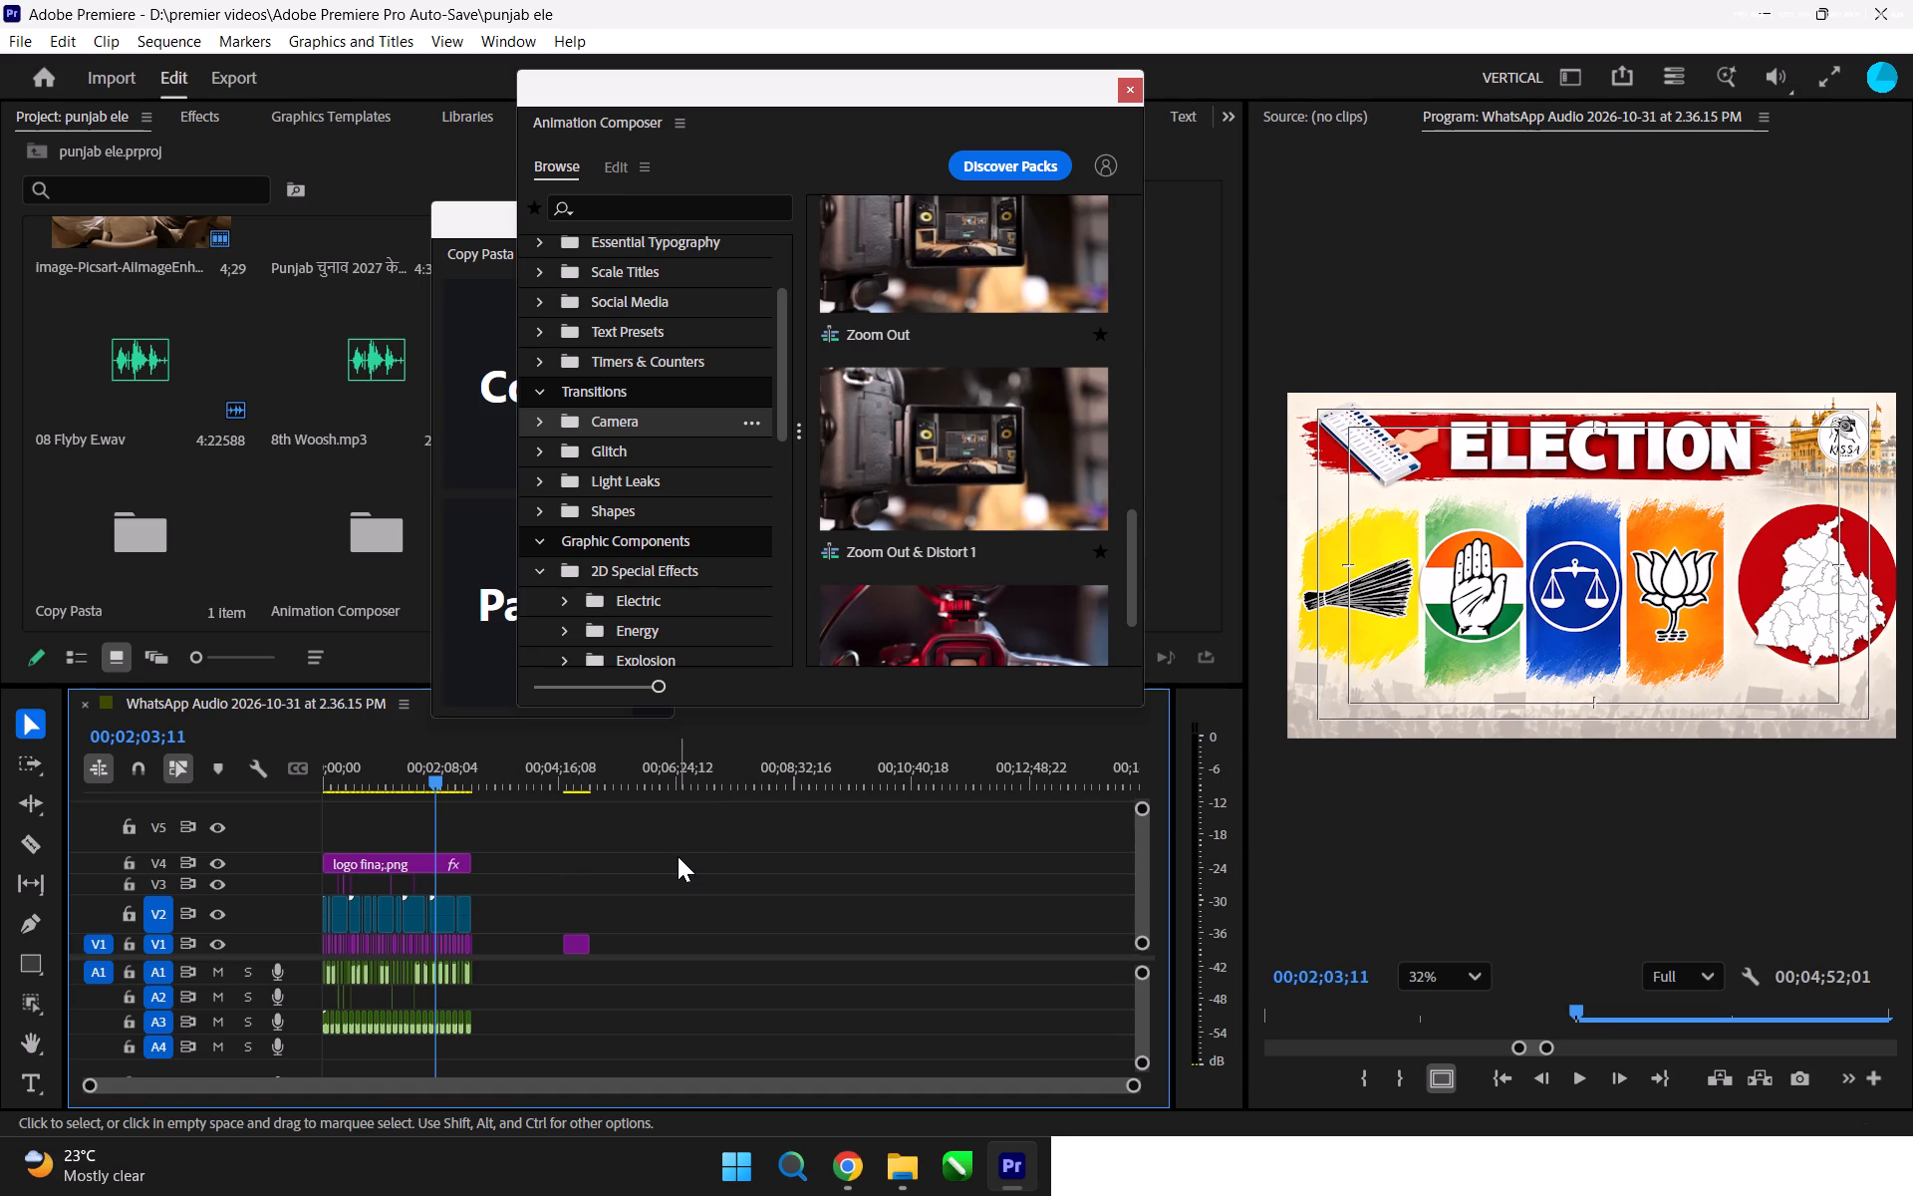
# Switch to Chrome and copy the mapsofindia.com India map image from the INDIA MAP image results.
pyautogui.doubleClick(853, 1155)
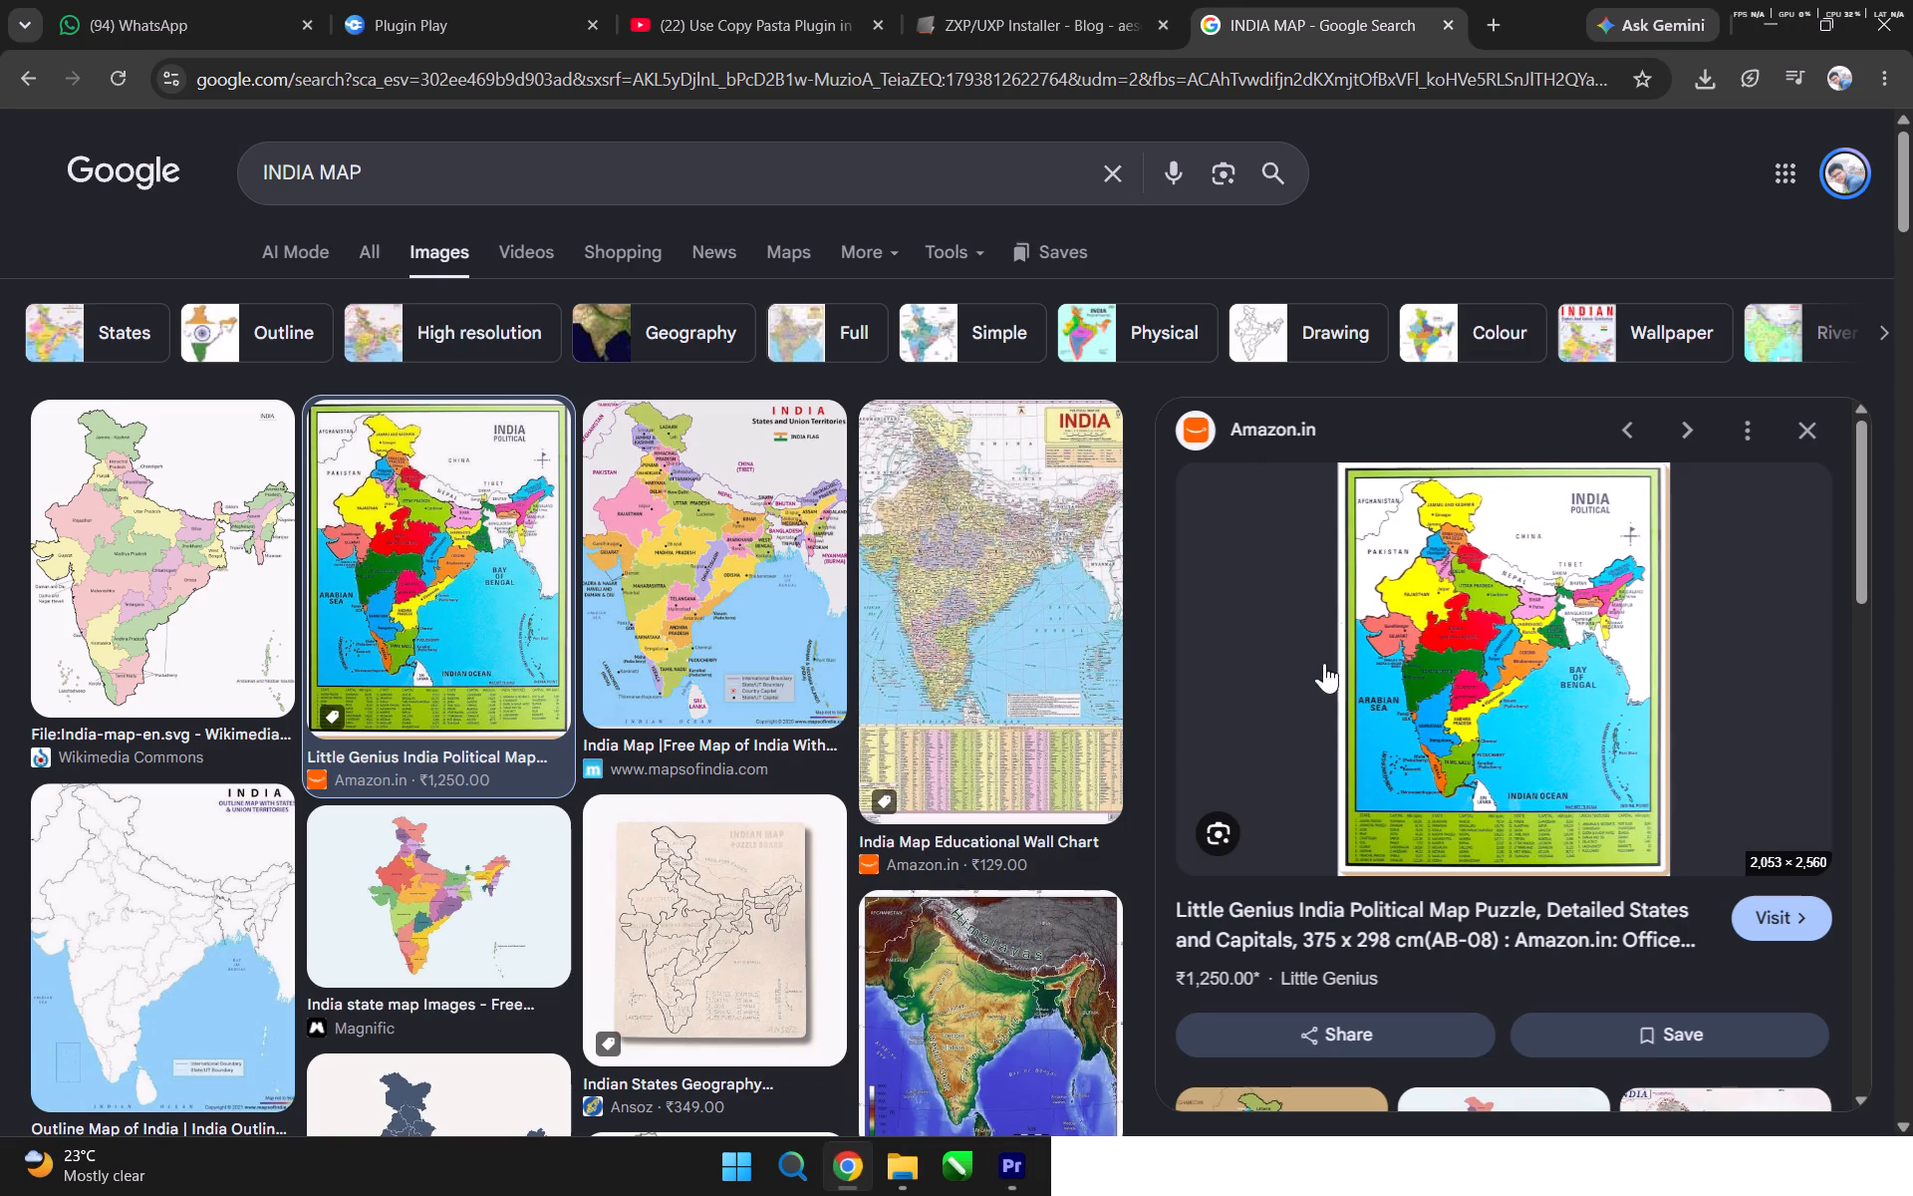
pyautogui.click(714, 576)
pyautogui.rightClick(1519, 551)
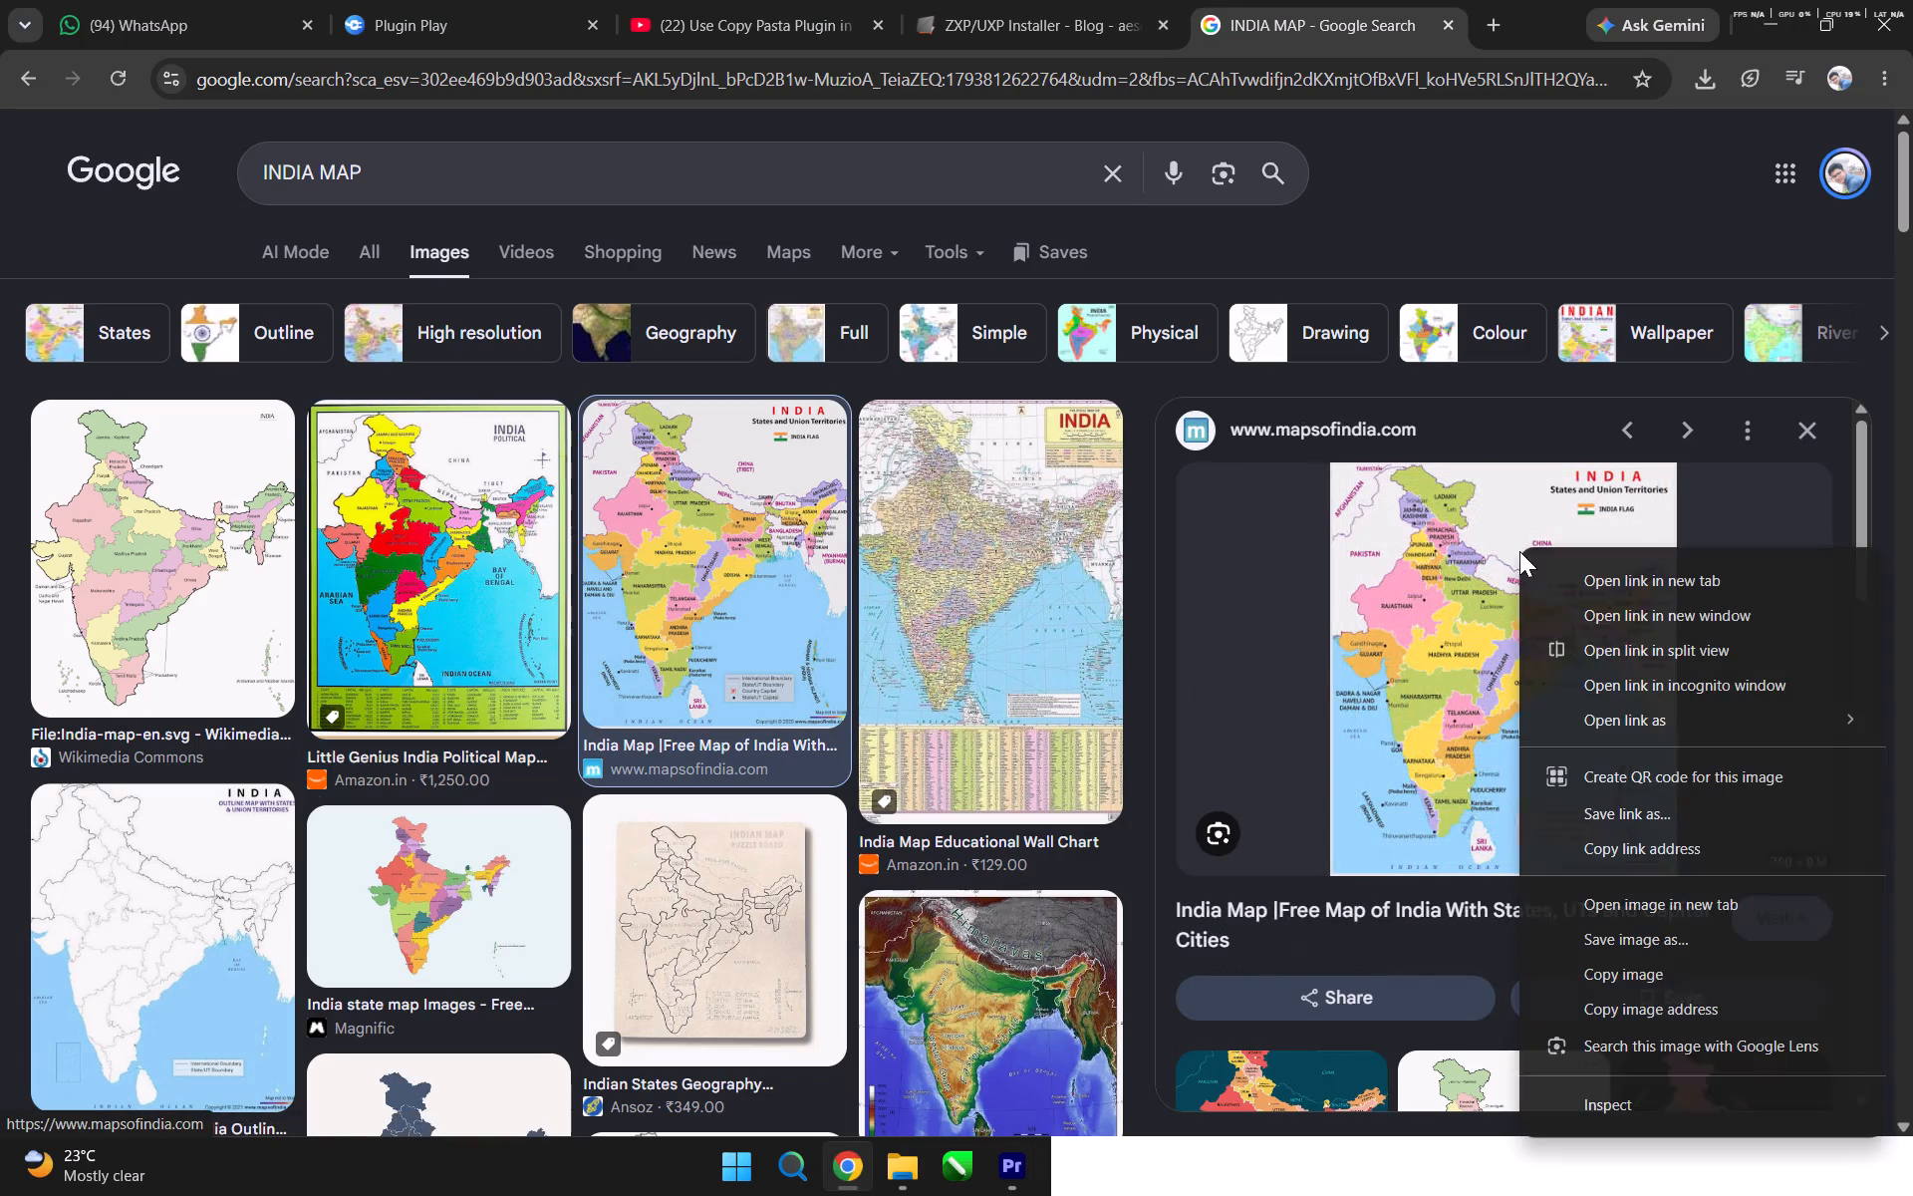
pyautogui.click(1602, 970)
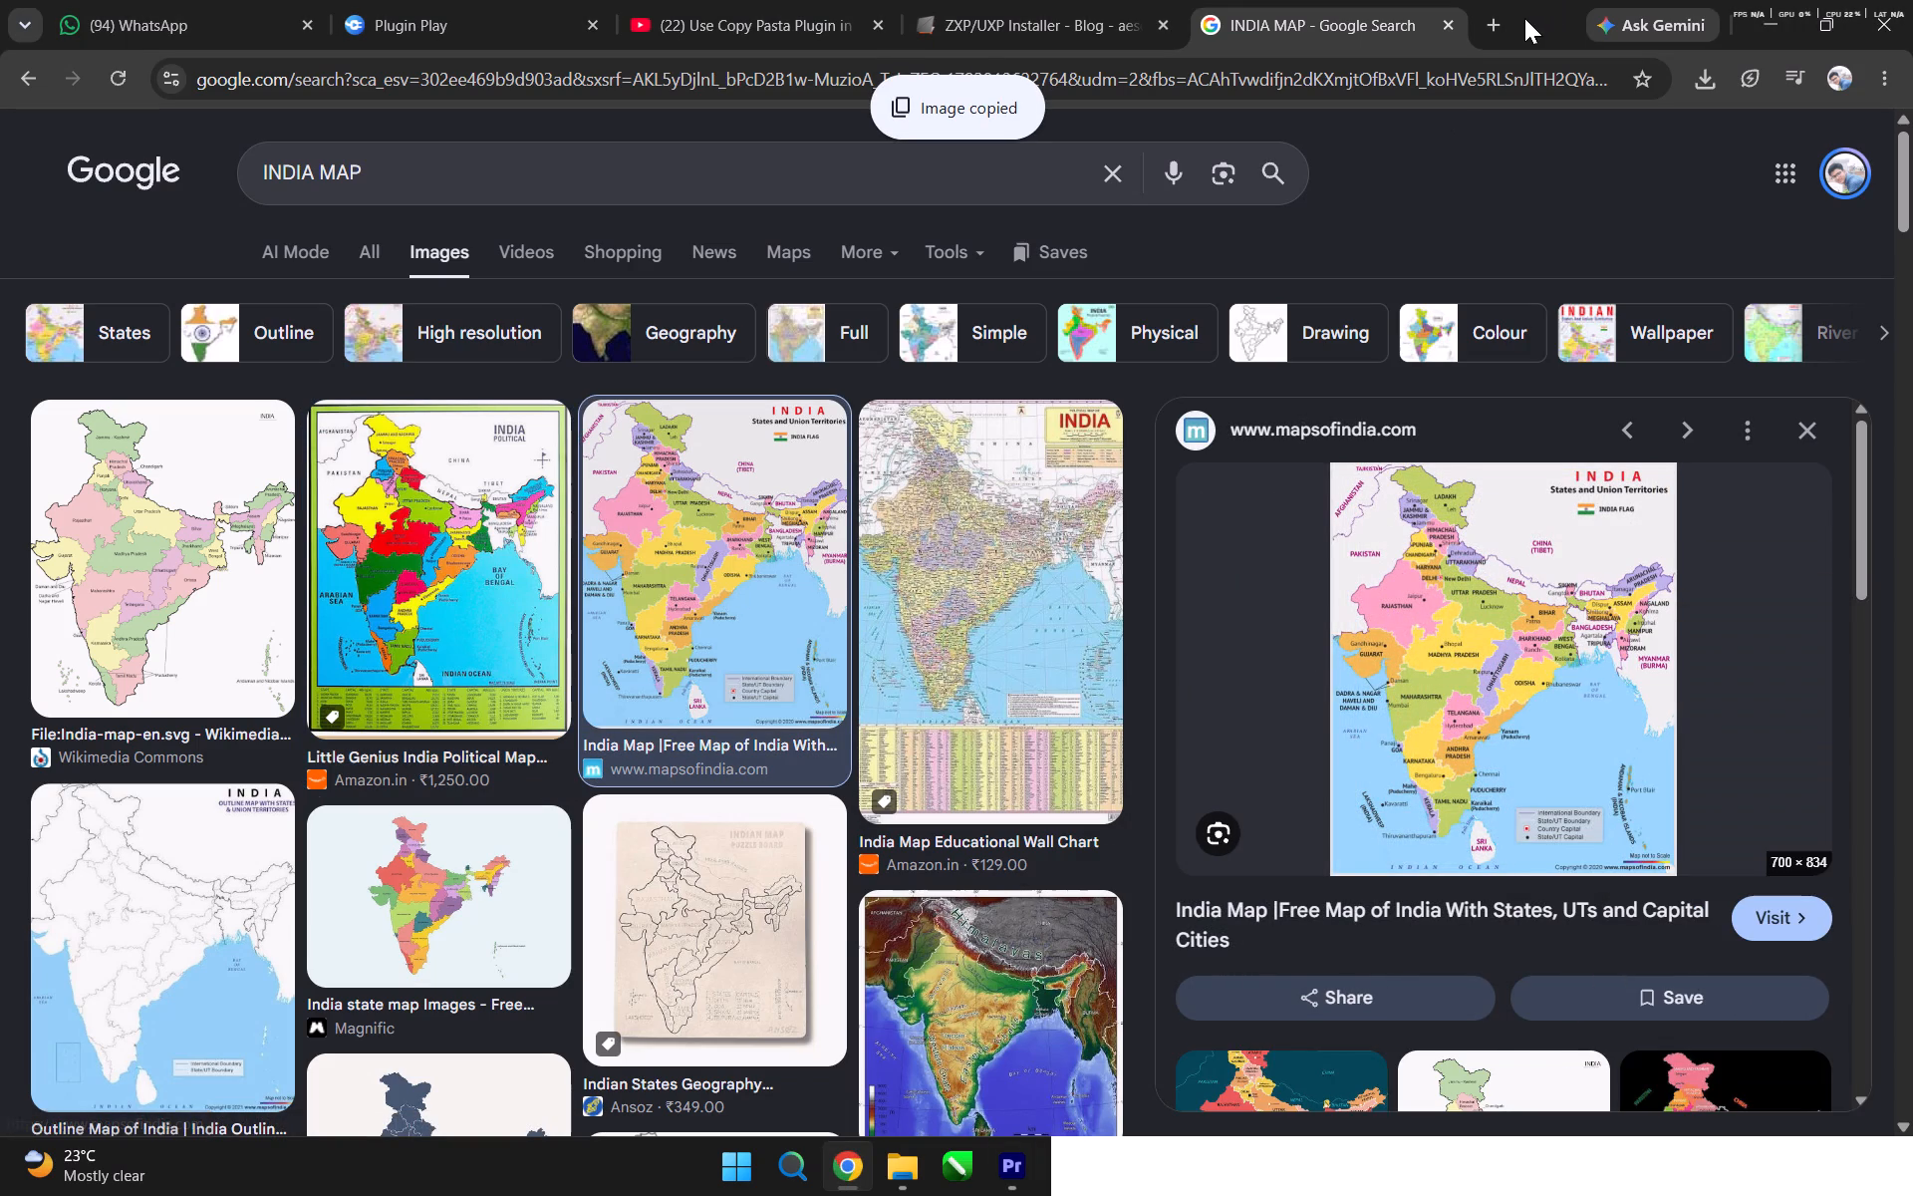
# Search Google for ENHANCE IMAGE in a new tab and open Picsart's AI Image Enhancer page.
pyautogui.click(1512, 18)
pyautogui.click(1490, 18)
pyautogui.click(672, 476)
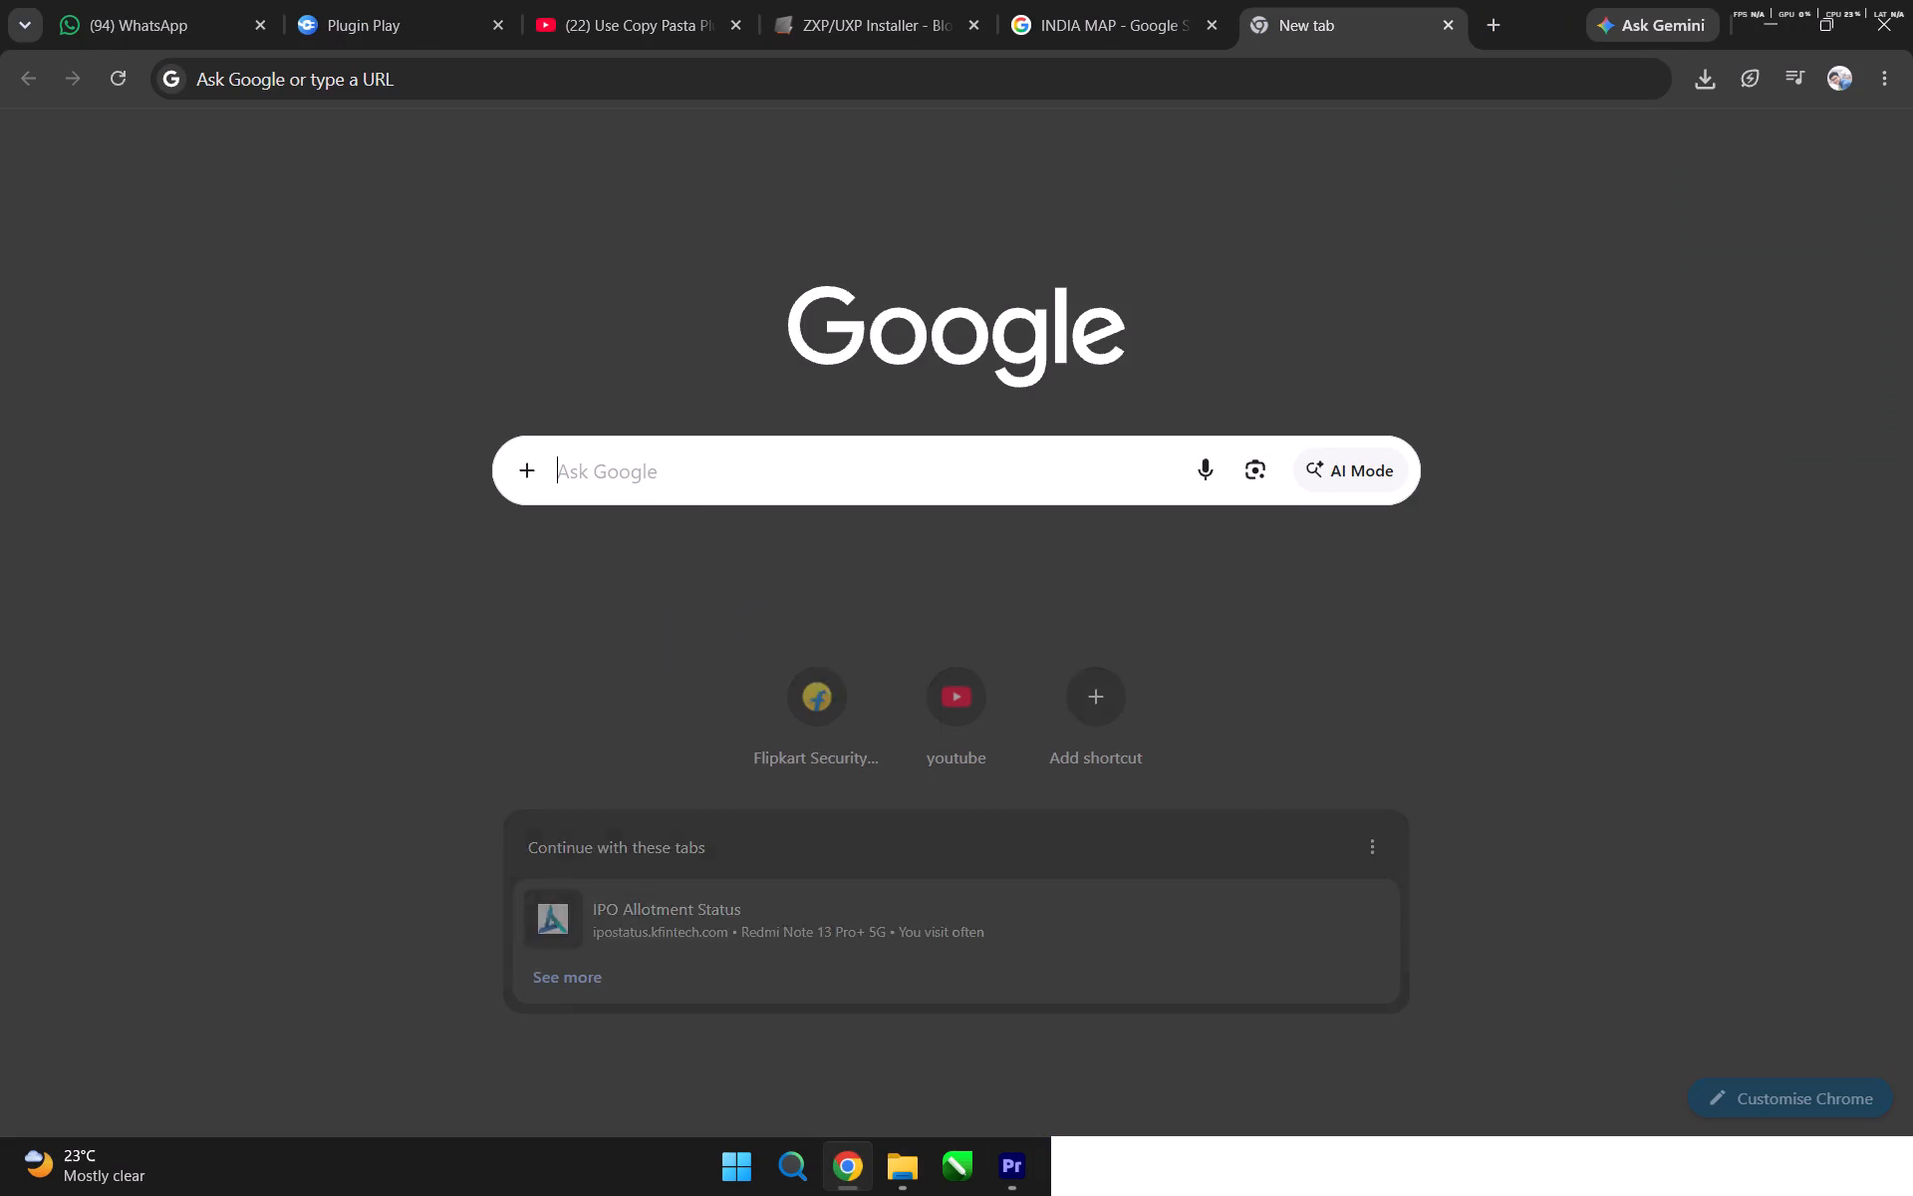
pyautogui.write('ENHANCE IMAGE')
pyautogui.press('space')
pyautogui.press('Return')
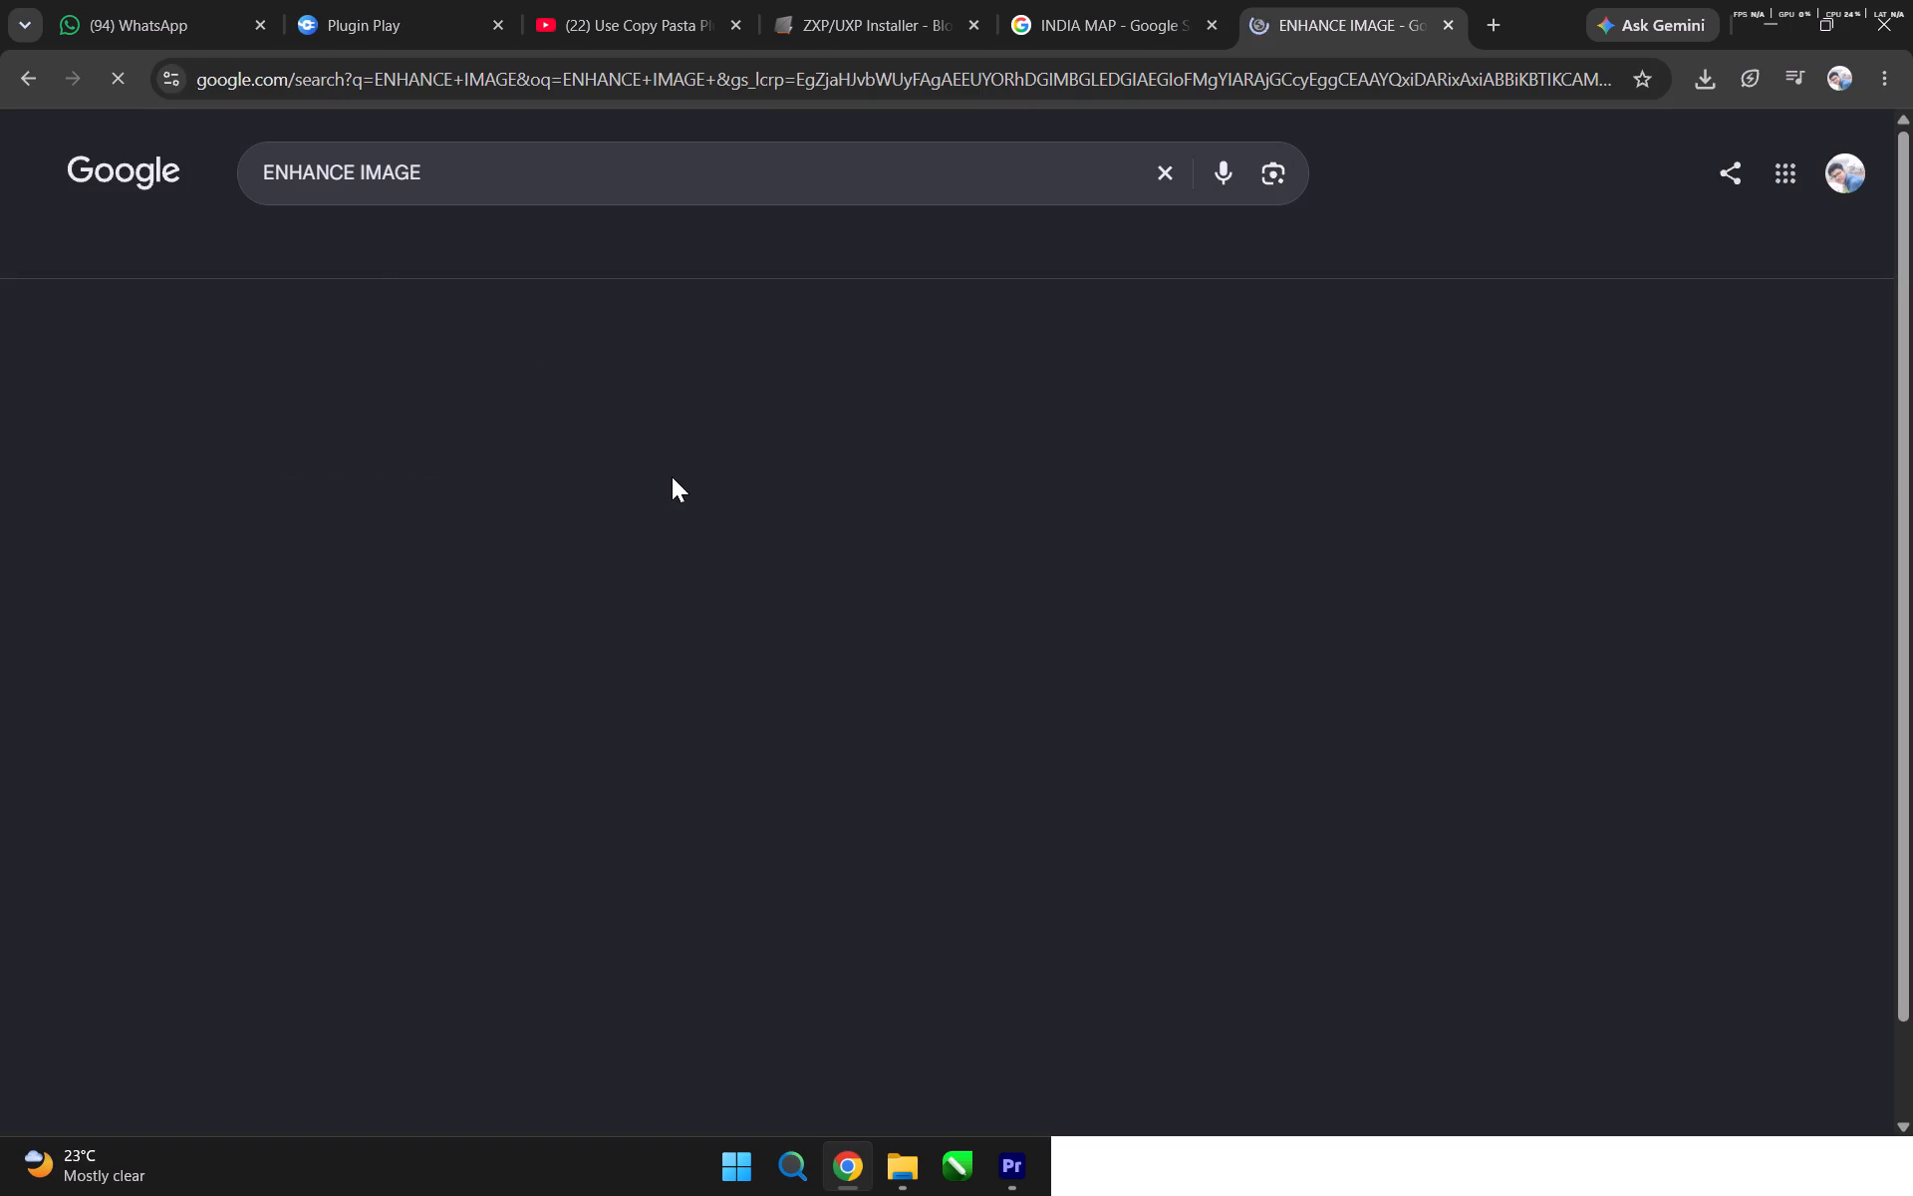
pyautogui.click(664, 381)
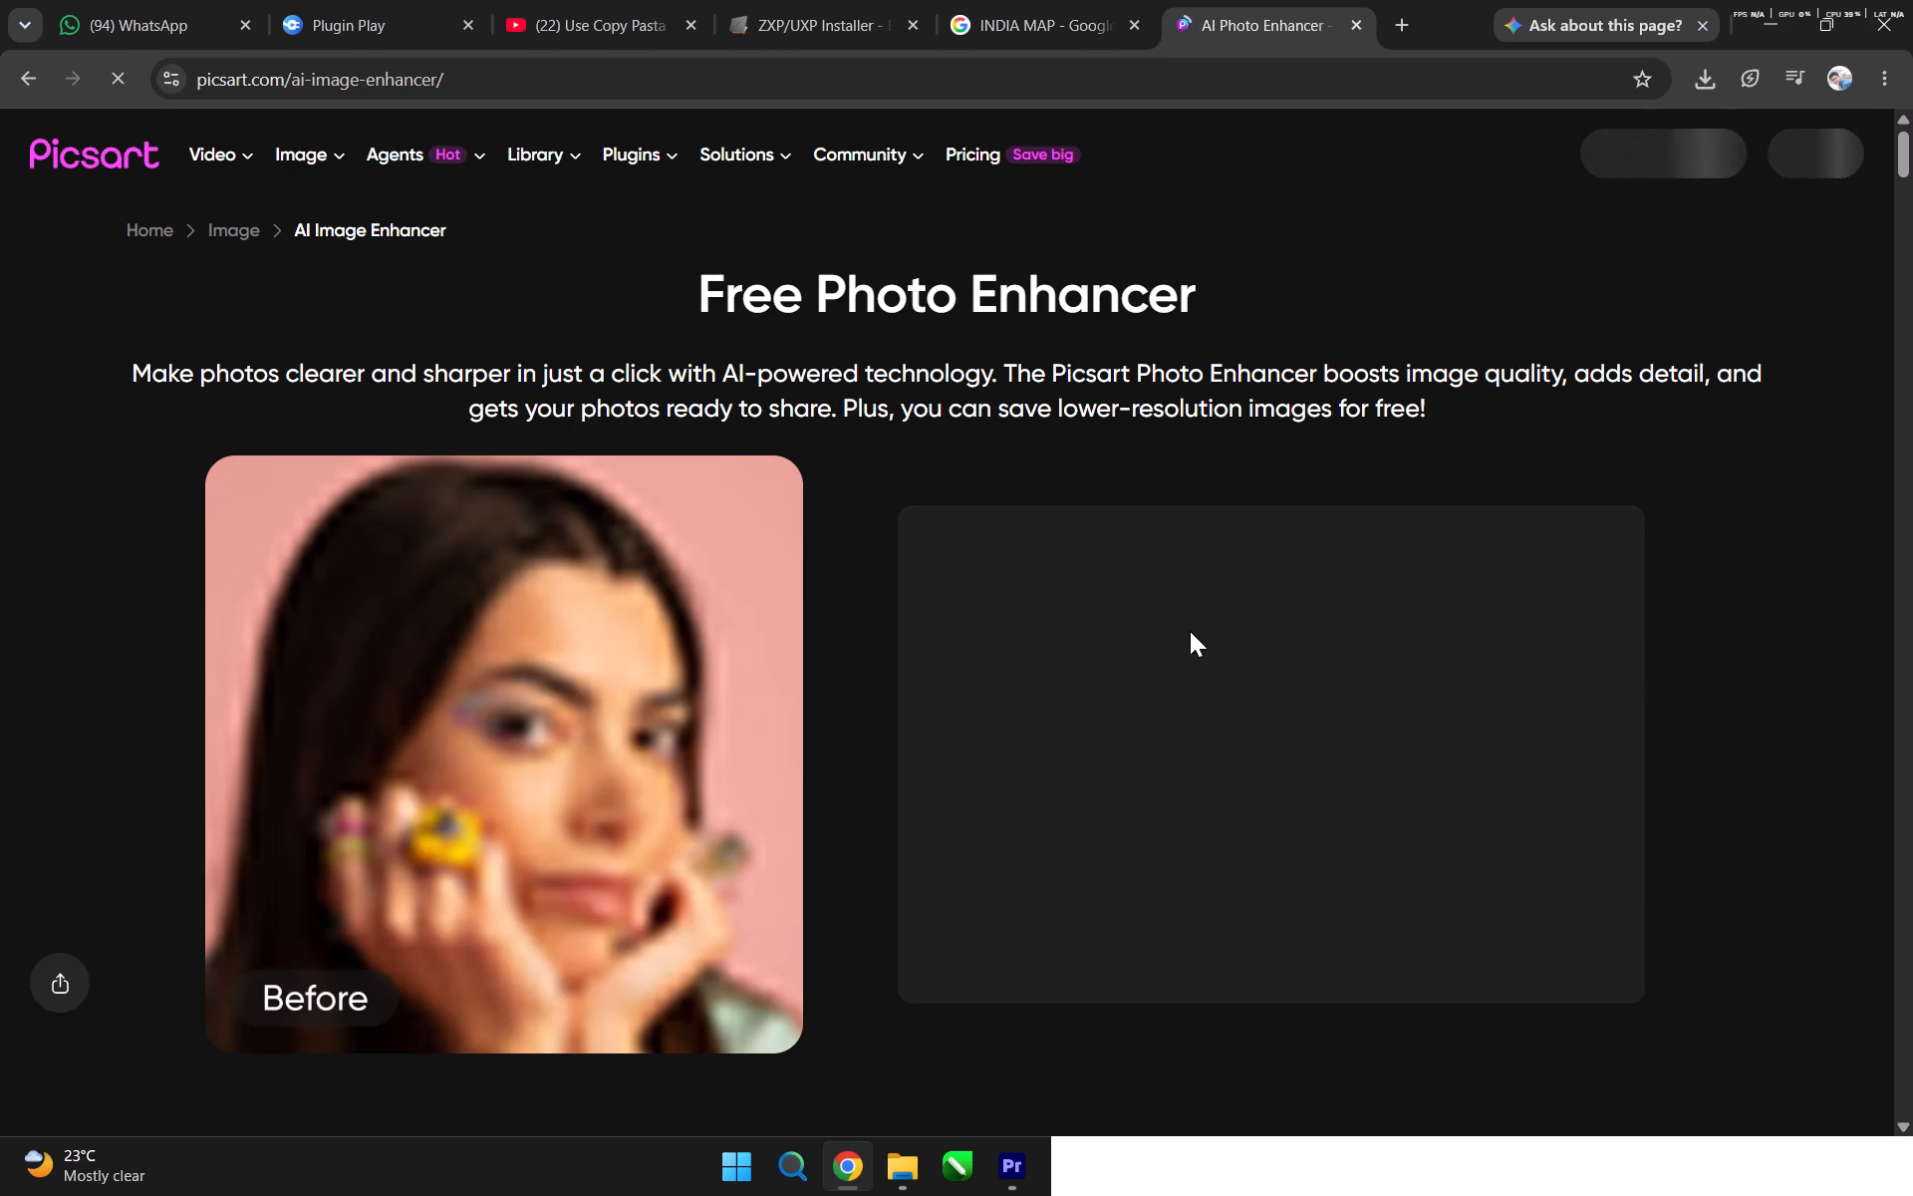
# Switch to Premiere Pro, place the playhead at 00;05;13;06, and move the Animation Composer window clear of the Copy Pasta window.
pyautogui.doubleClick(1003, 1166)
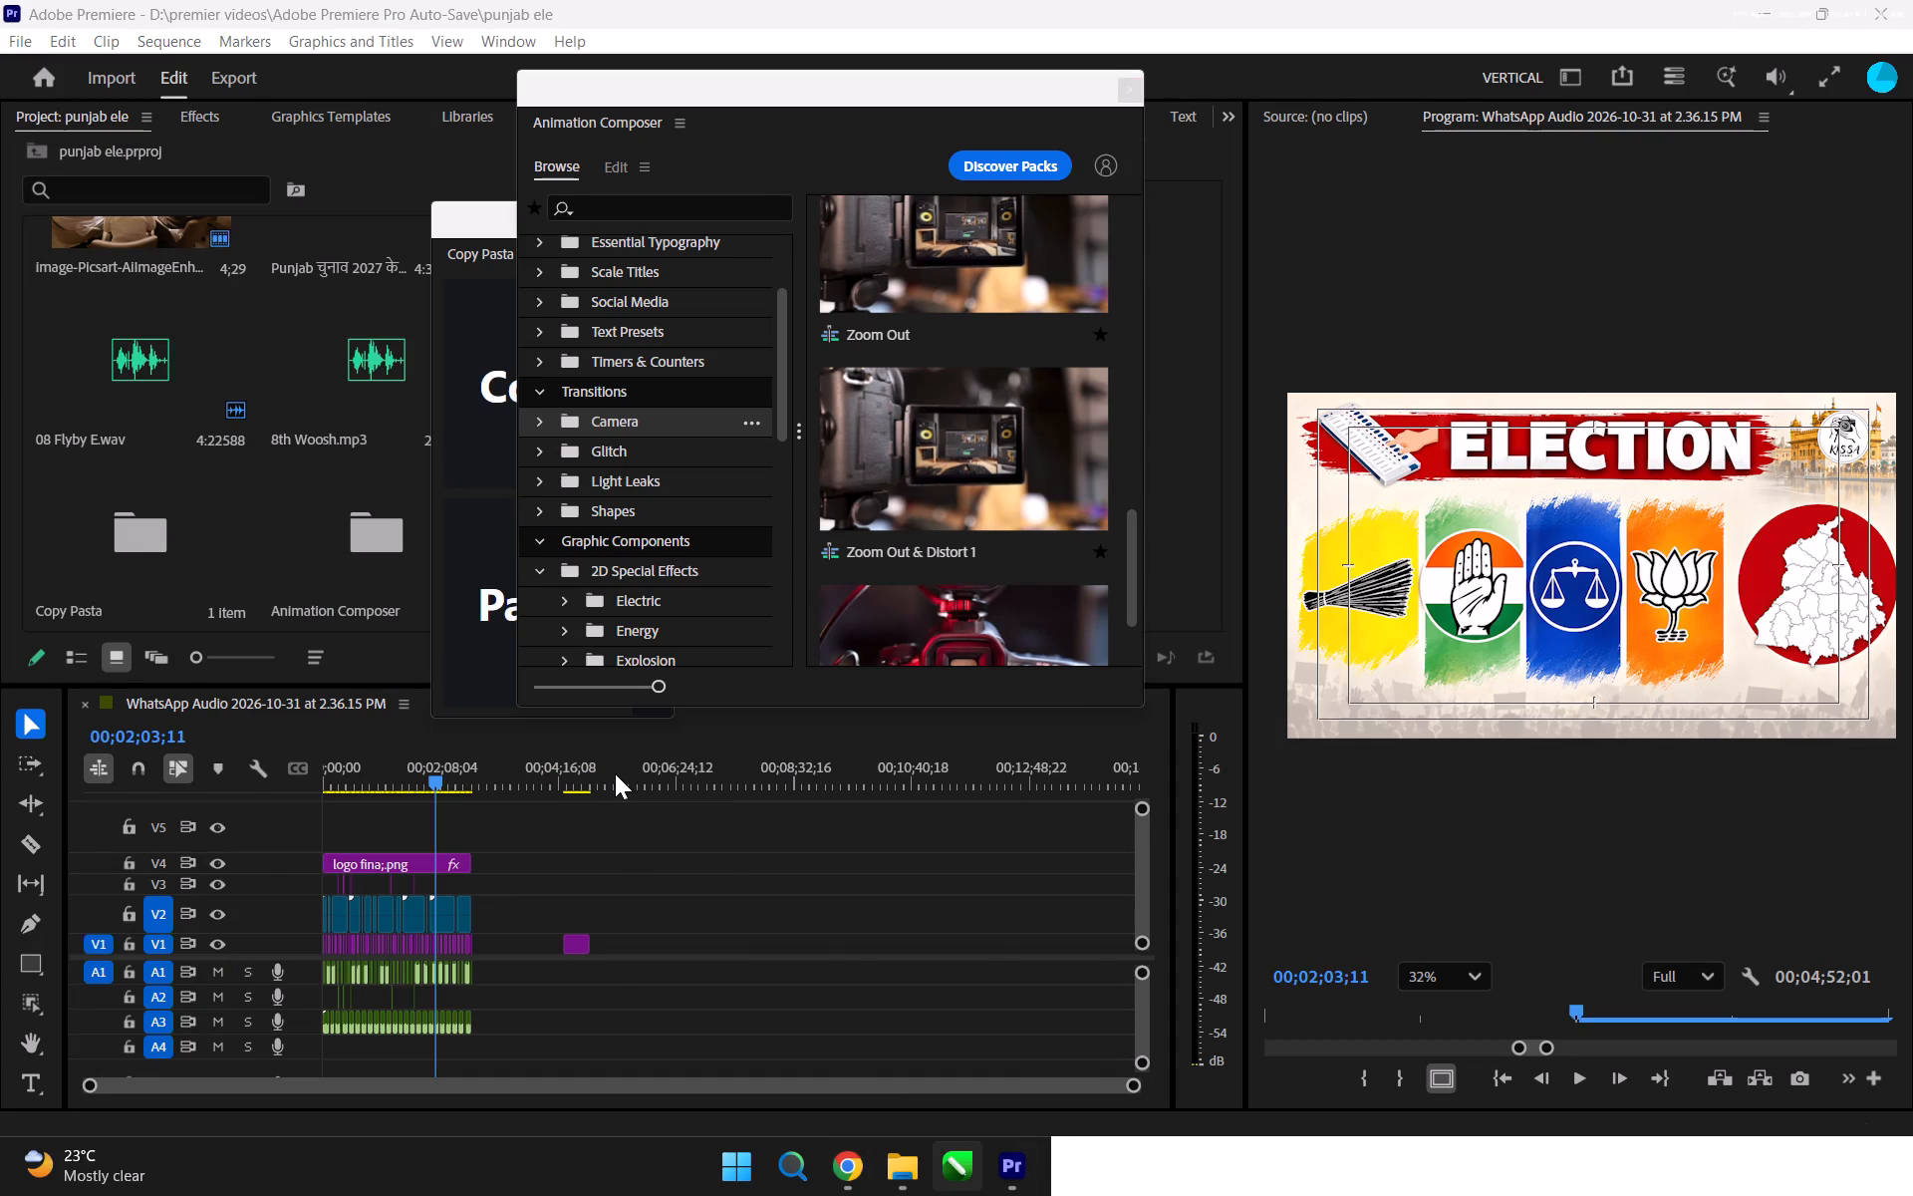
pyautogui.click(615, 773)
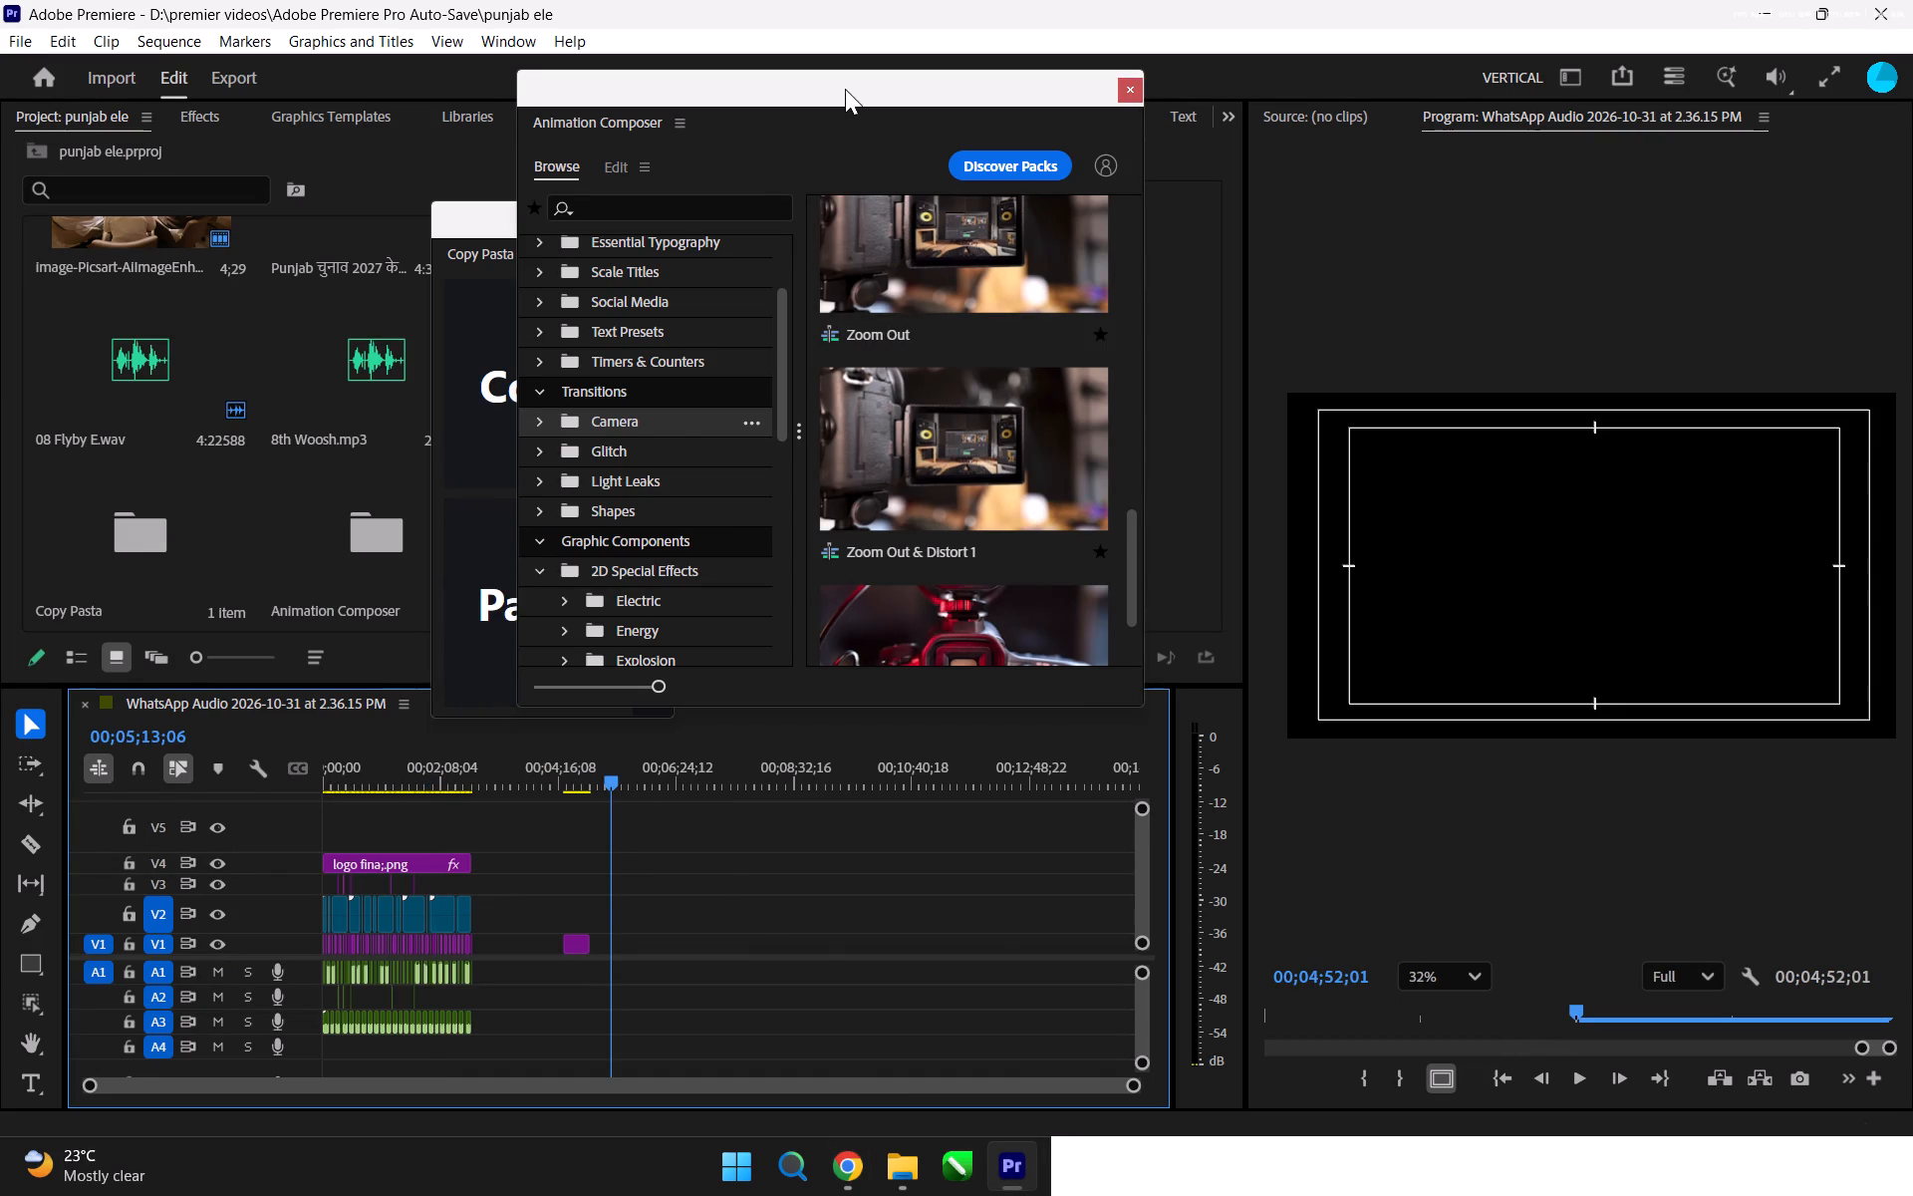
pyautogui.moveTo(845, 88); pyautogui.dragTo(1239, 80)
pyautogui.click(1239, 80)
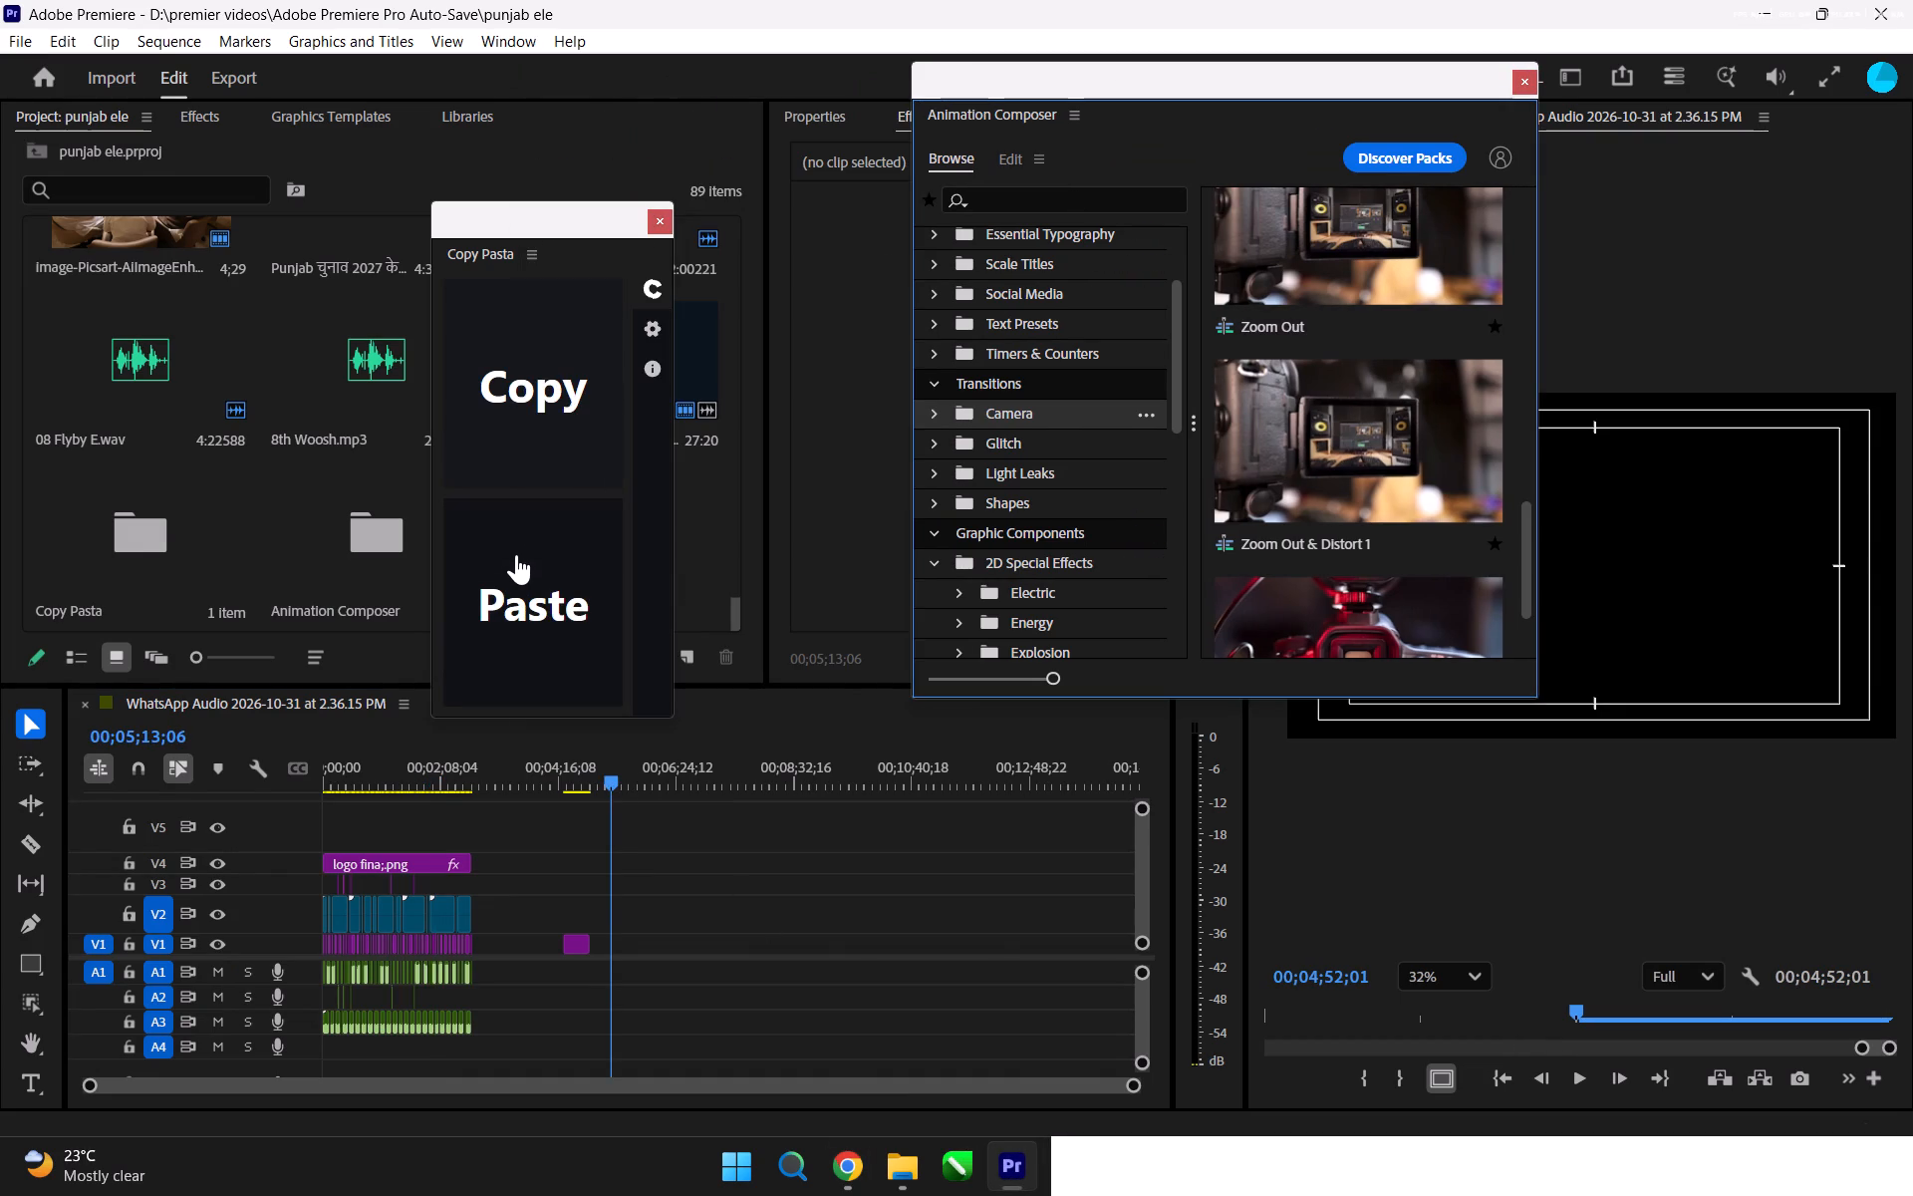
# Return to the start of the sequence and play the opening to 00;00;01;21 with the first clips enlarged in the timeline.
pyautogui.click(390, 771)
pyautogui.moveTo(343, 779); pyautogui.dragTo(168, 817)
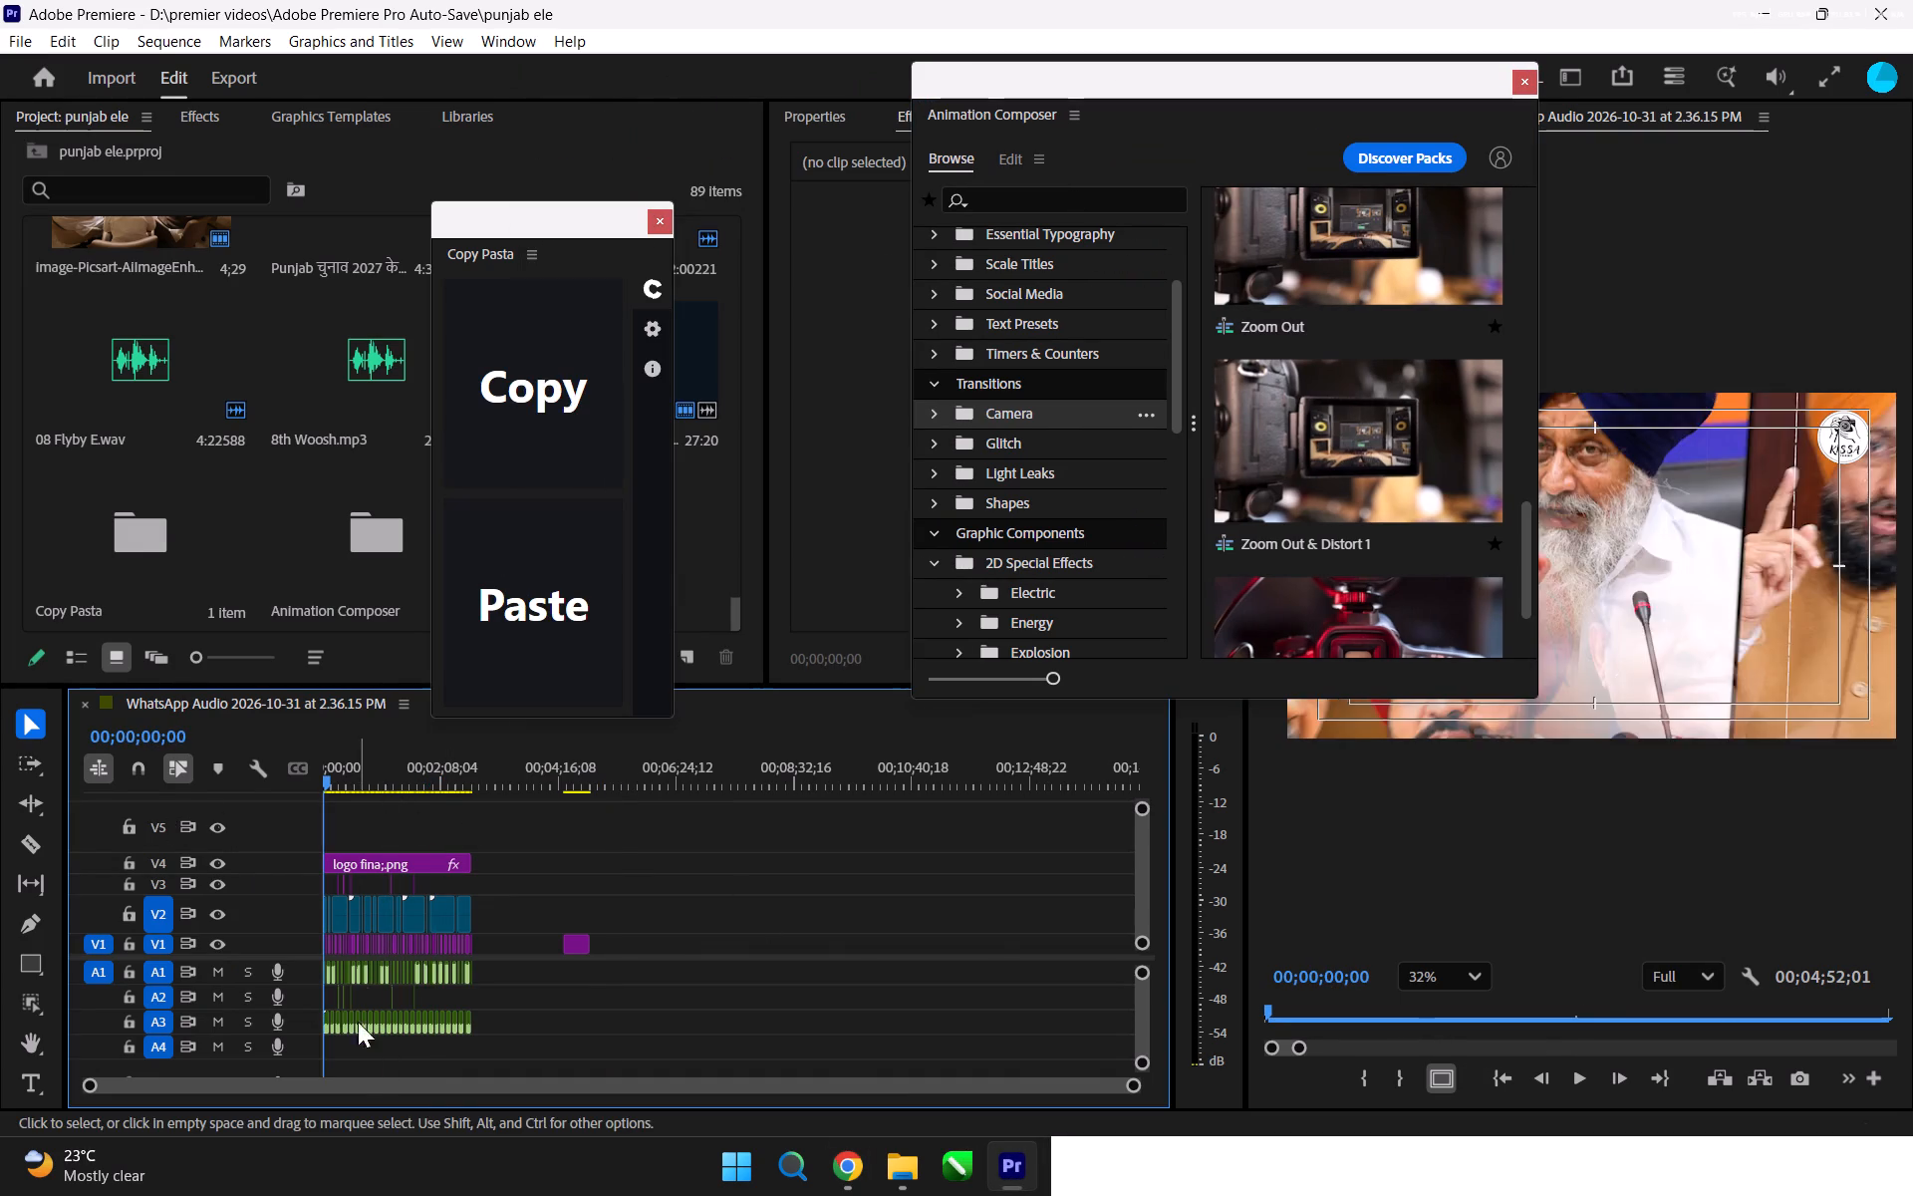
pyautogui.moveTo(1130, 1085); pyautogui.dragTo(410, 1103)
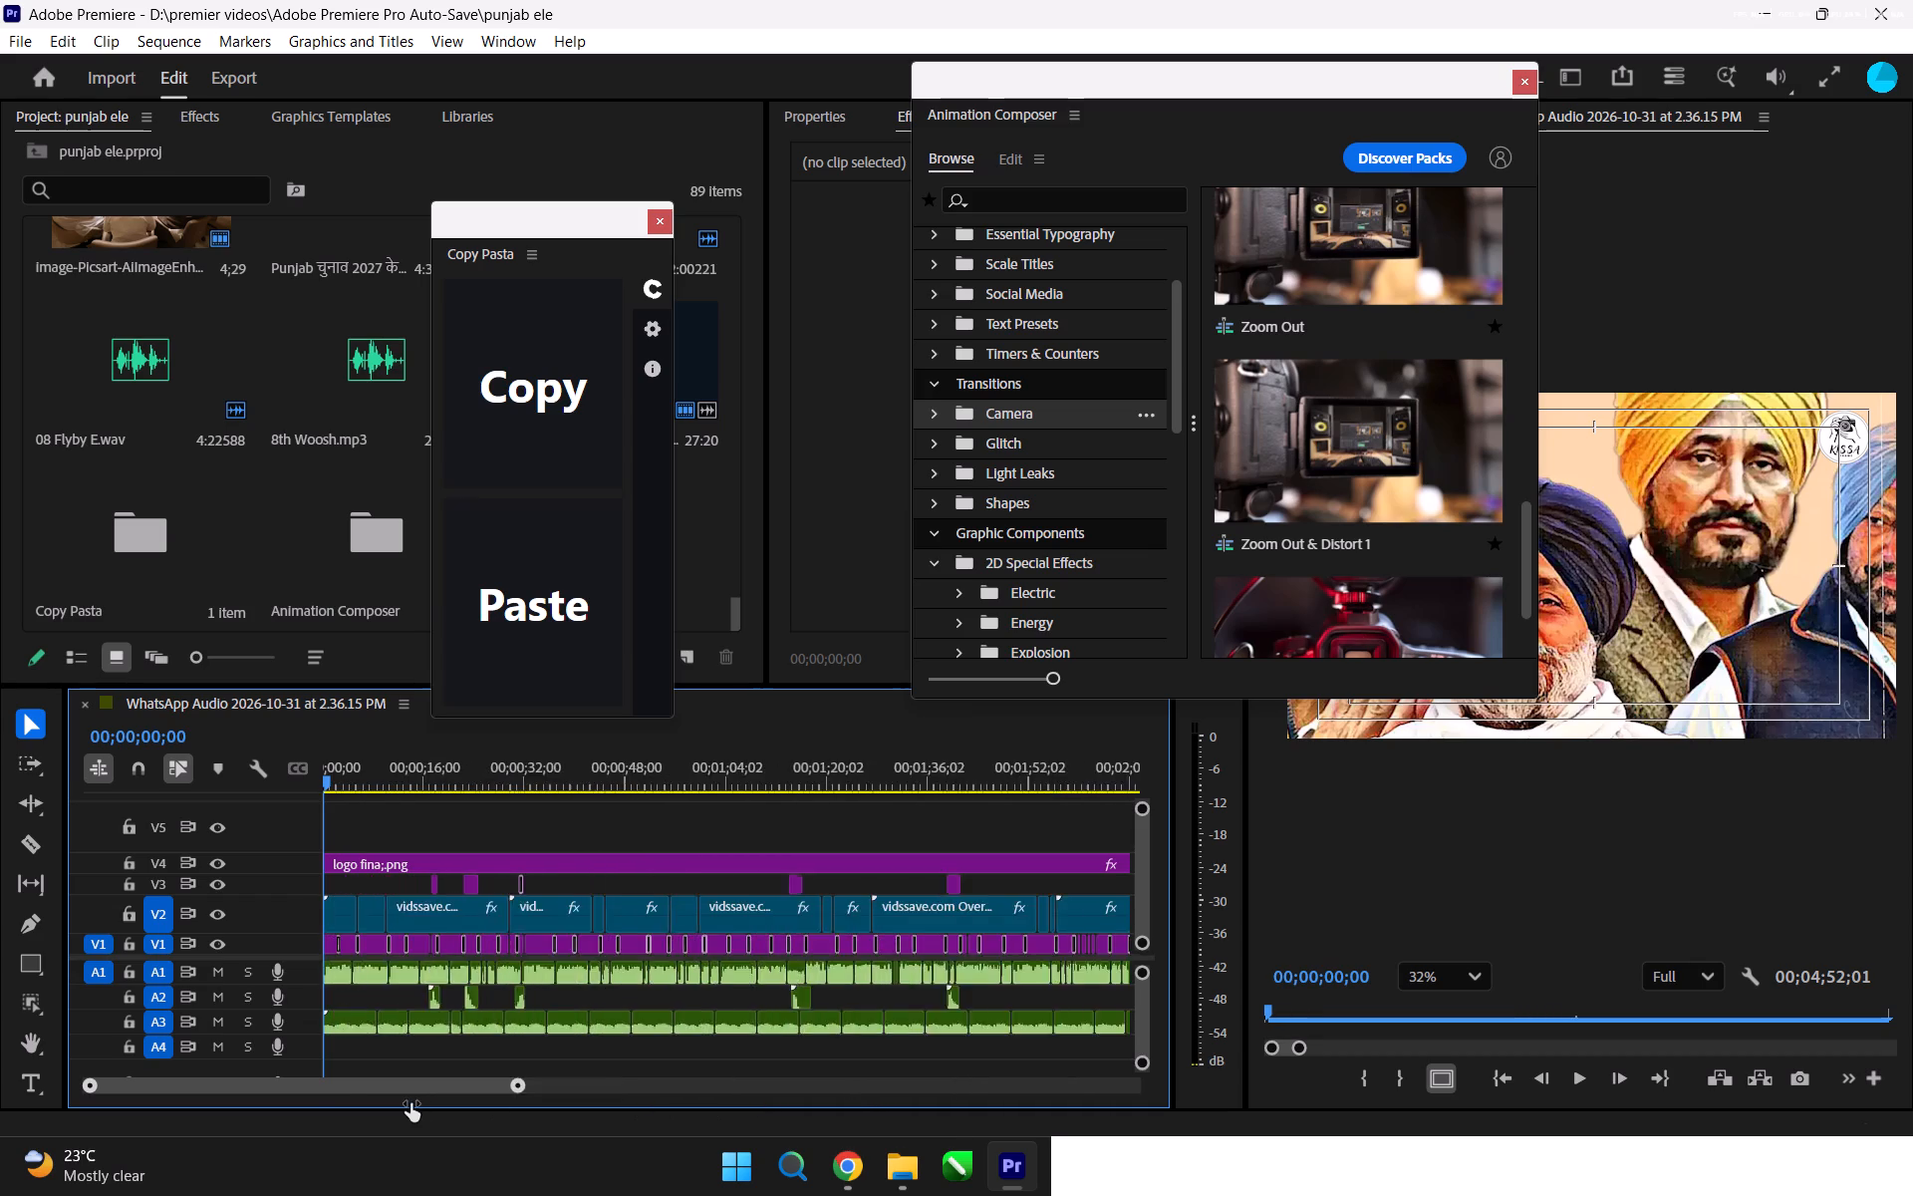
pyautogui.moveTo(410, 1103); pyautogui.dragTo(409, 1103)
pyautogui.moveTo(406, 1103); pyautogui.dragTo(310, 1093)
pyautogui.moveTo(412, 1079); pyautogui.dragTo(393, 1074)
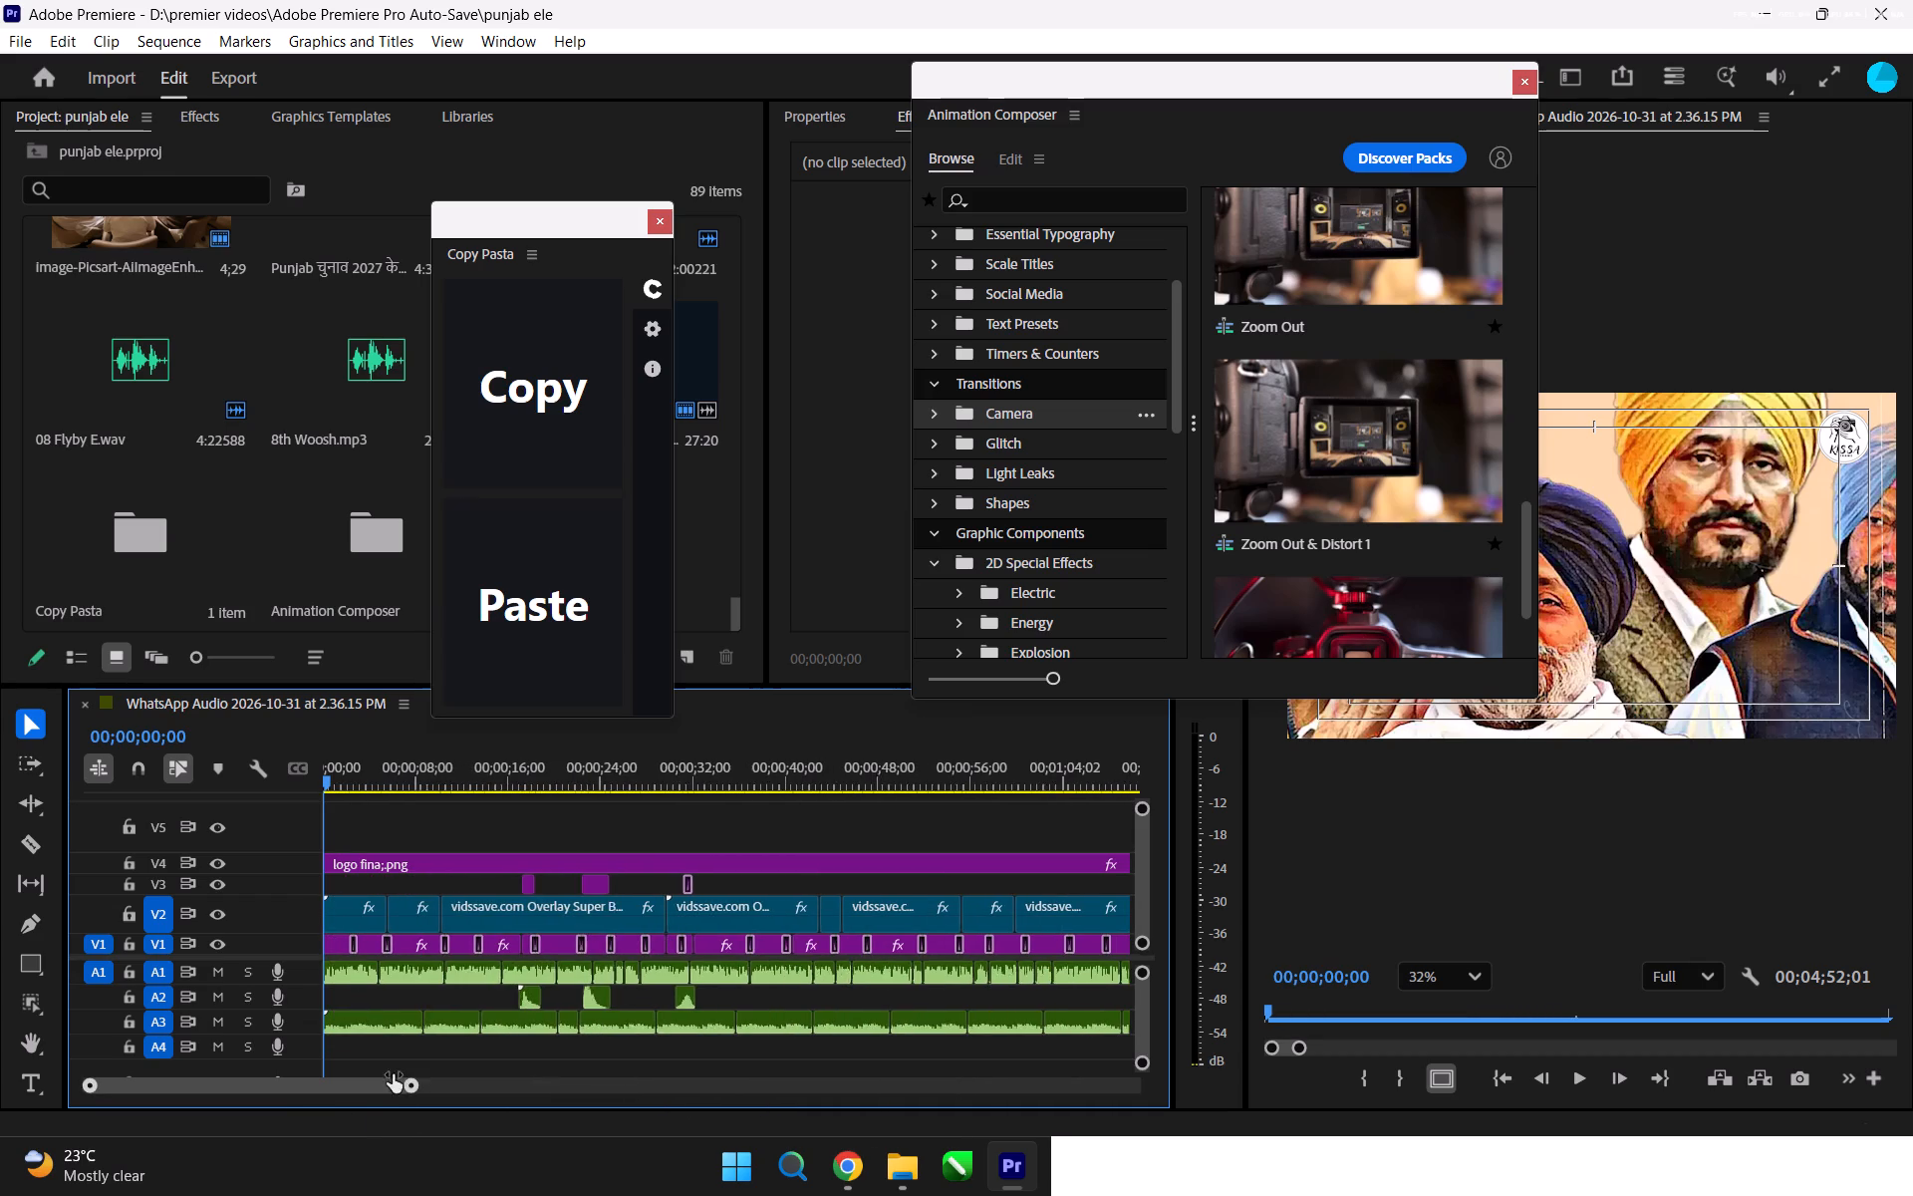
pyautogui.moveTo(393, 1074); pyautogui.dragTo(324, 1046)
pyautogui.click(324, 1046)
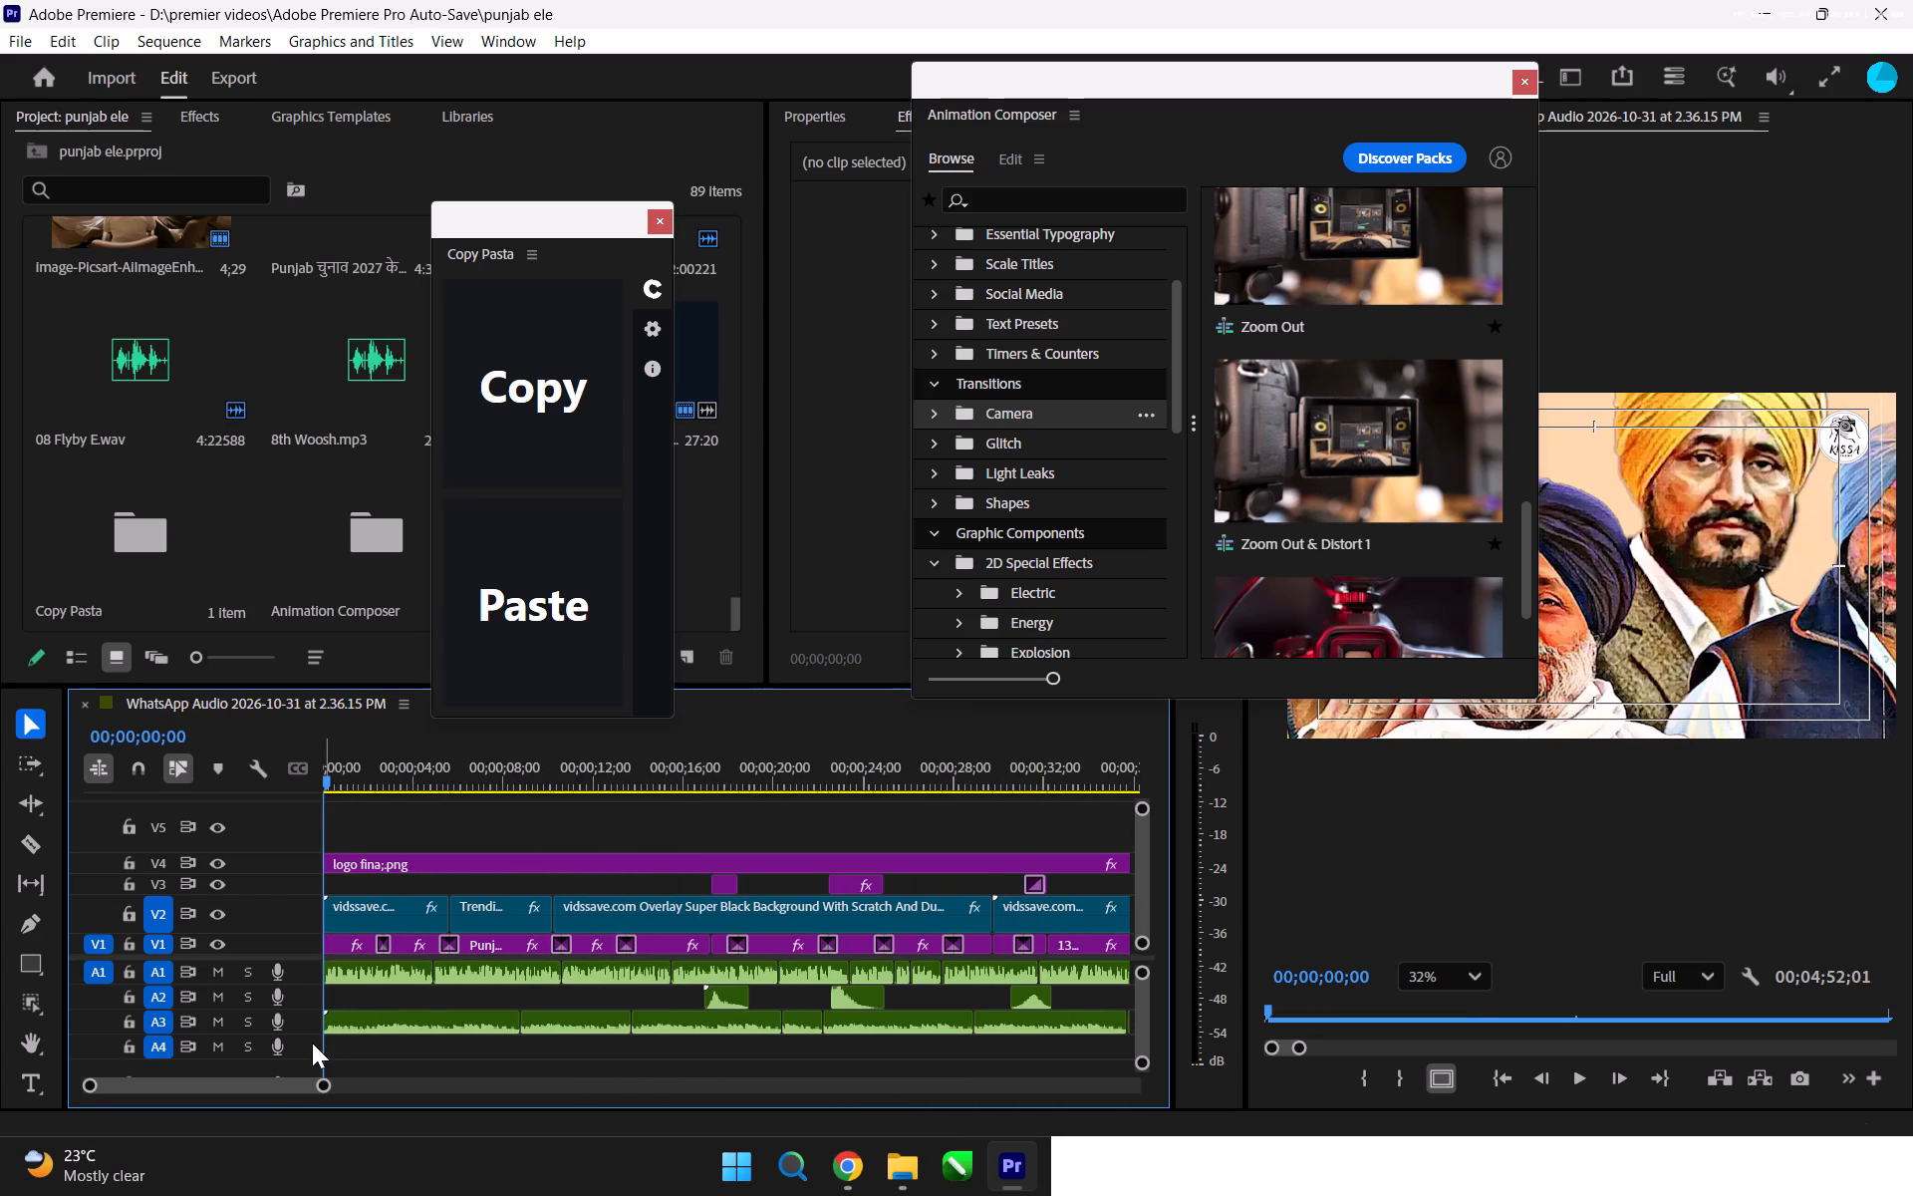
pyautogui.press('space')
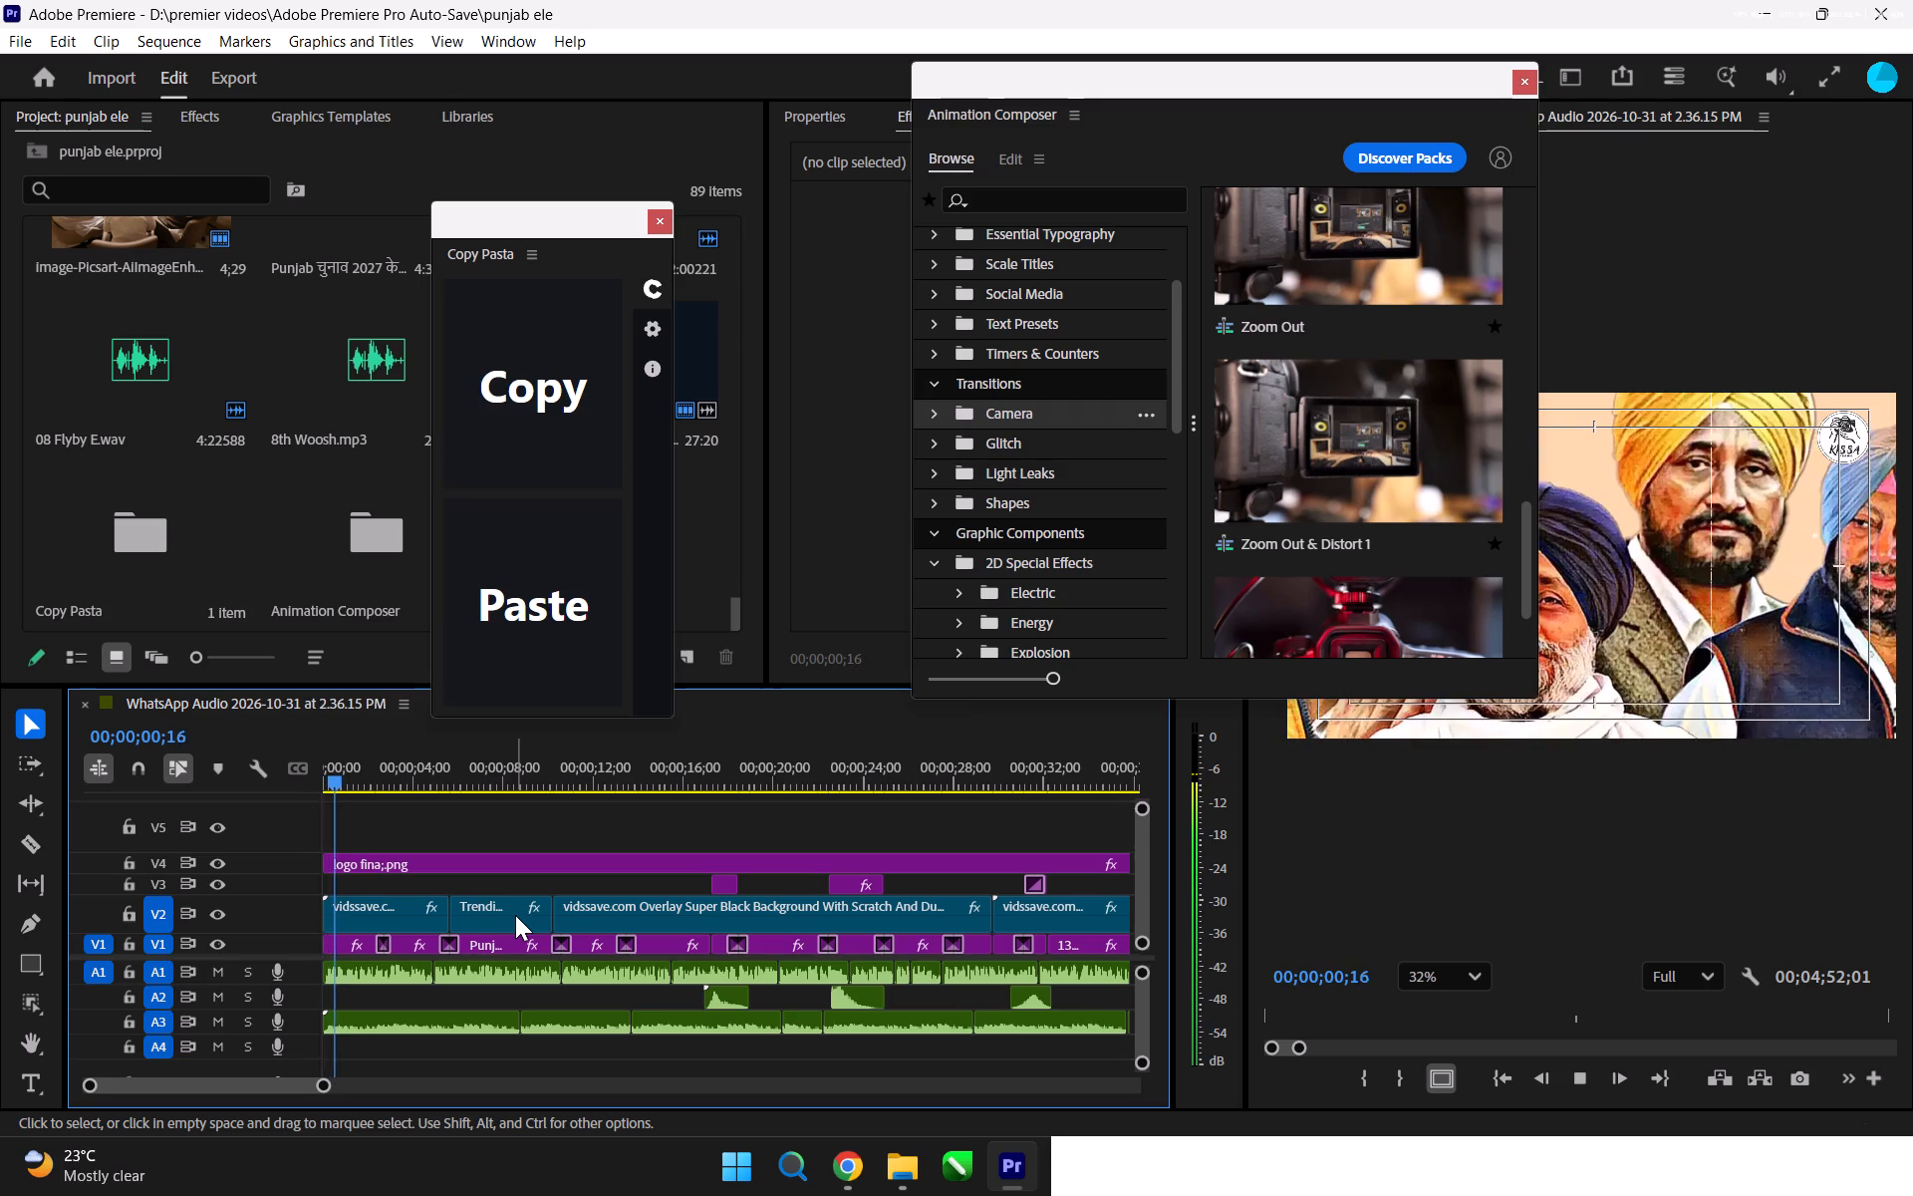
pyautogui.press('space')
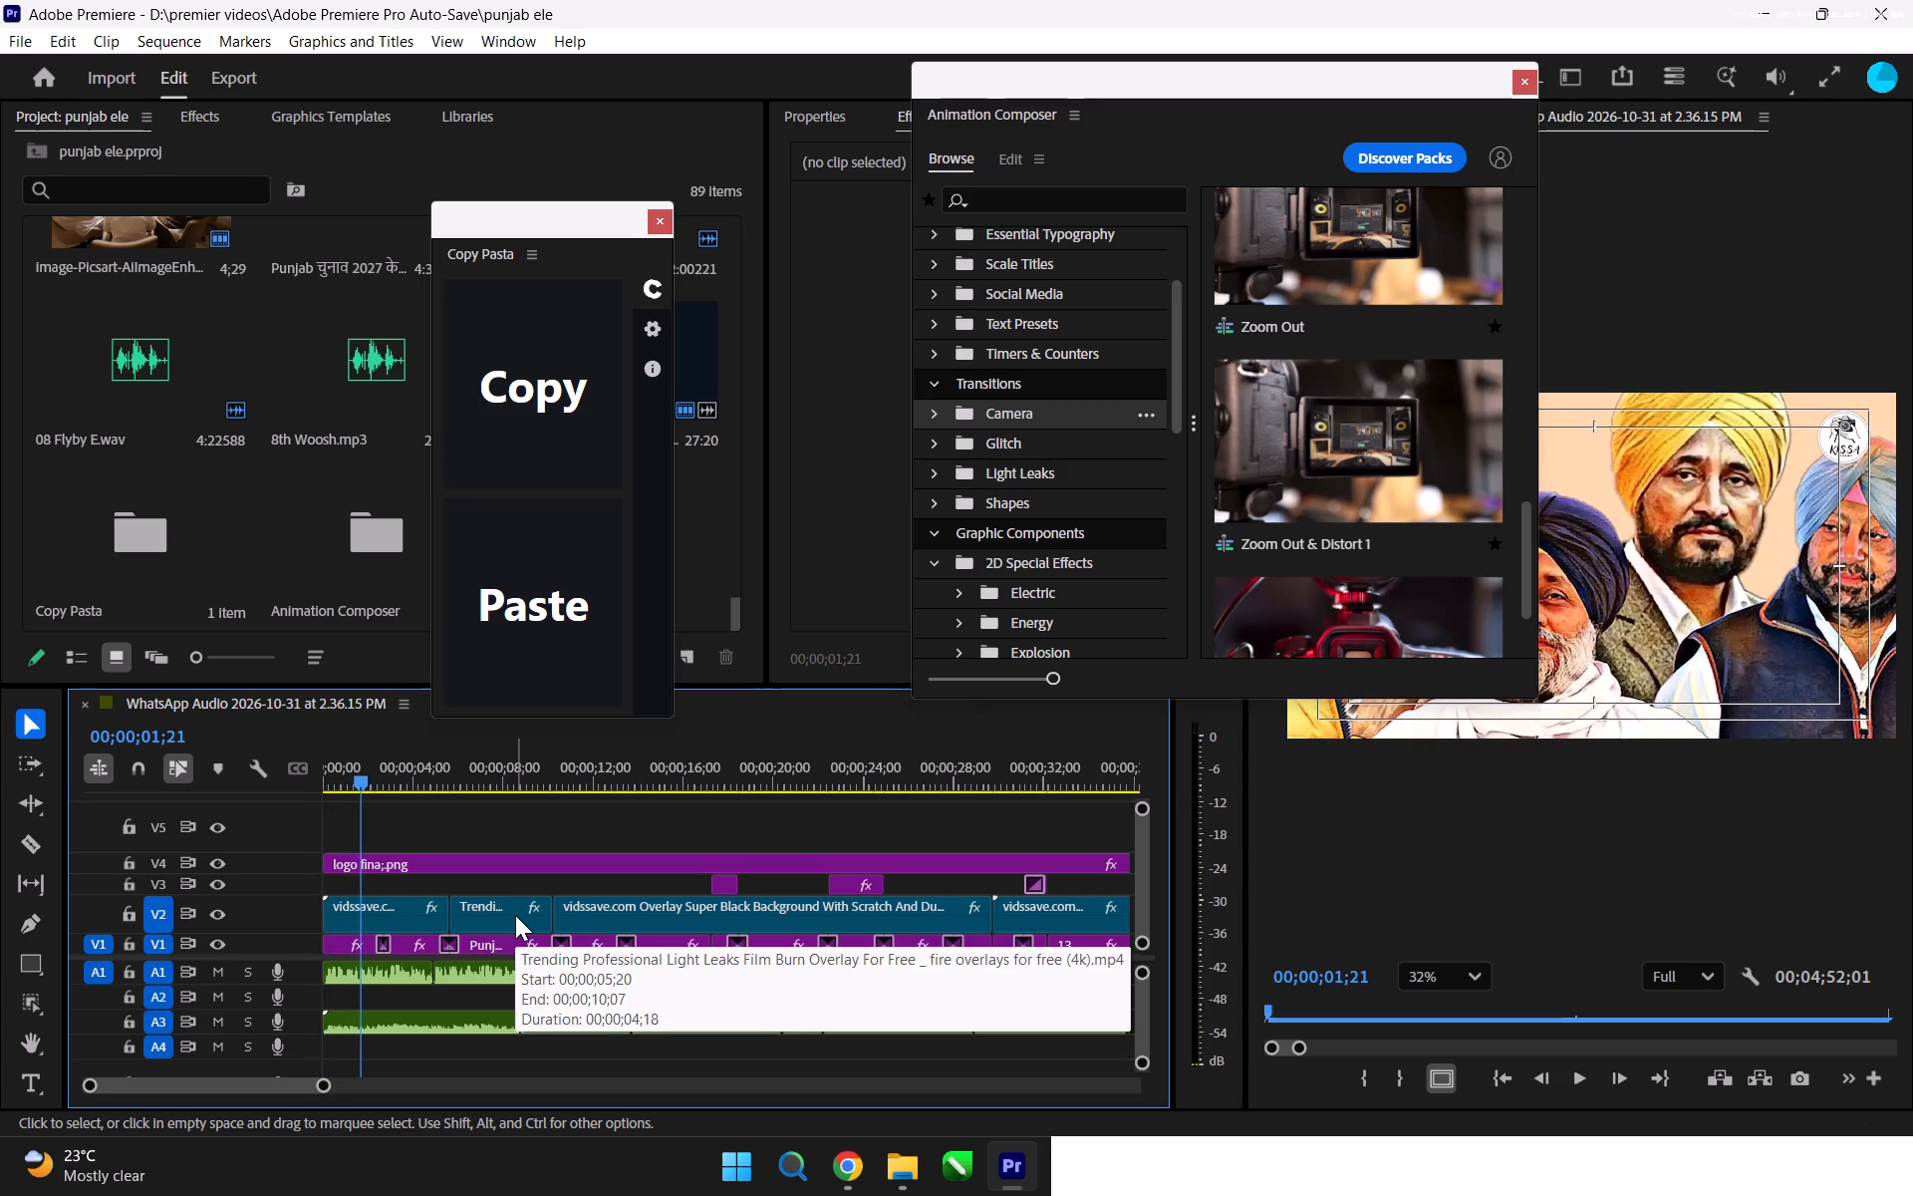
# Open the duration setting of the first transition on track V1.
pyautogui.click(384, 945)
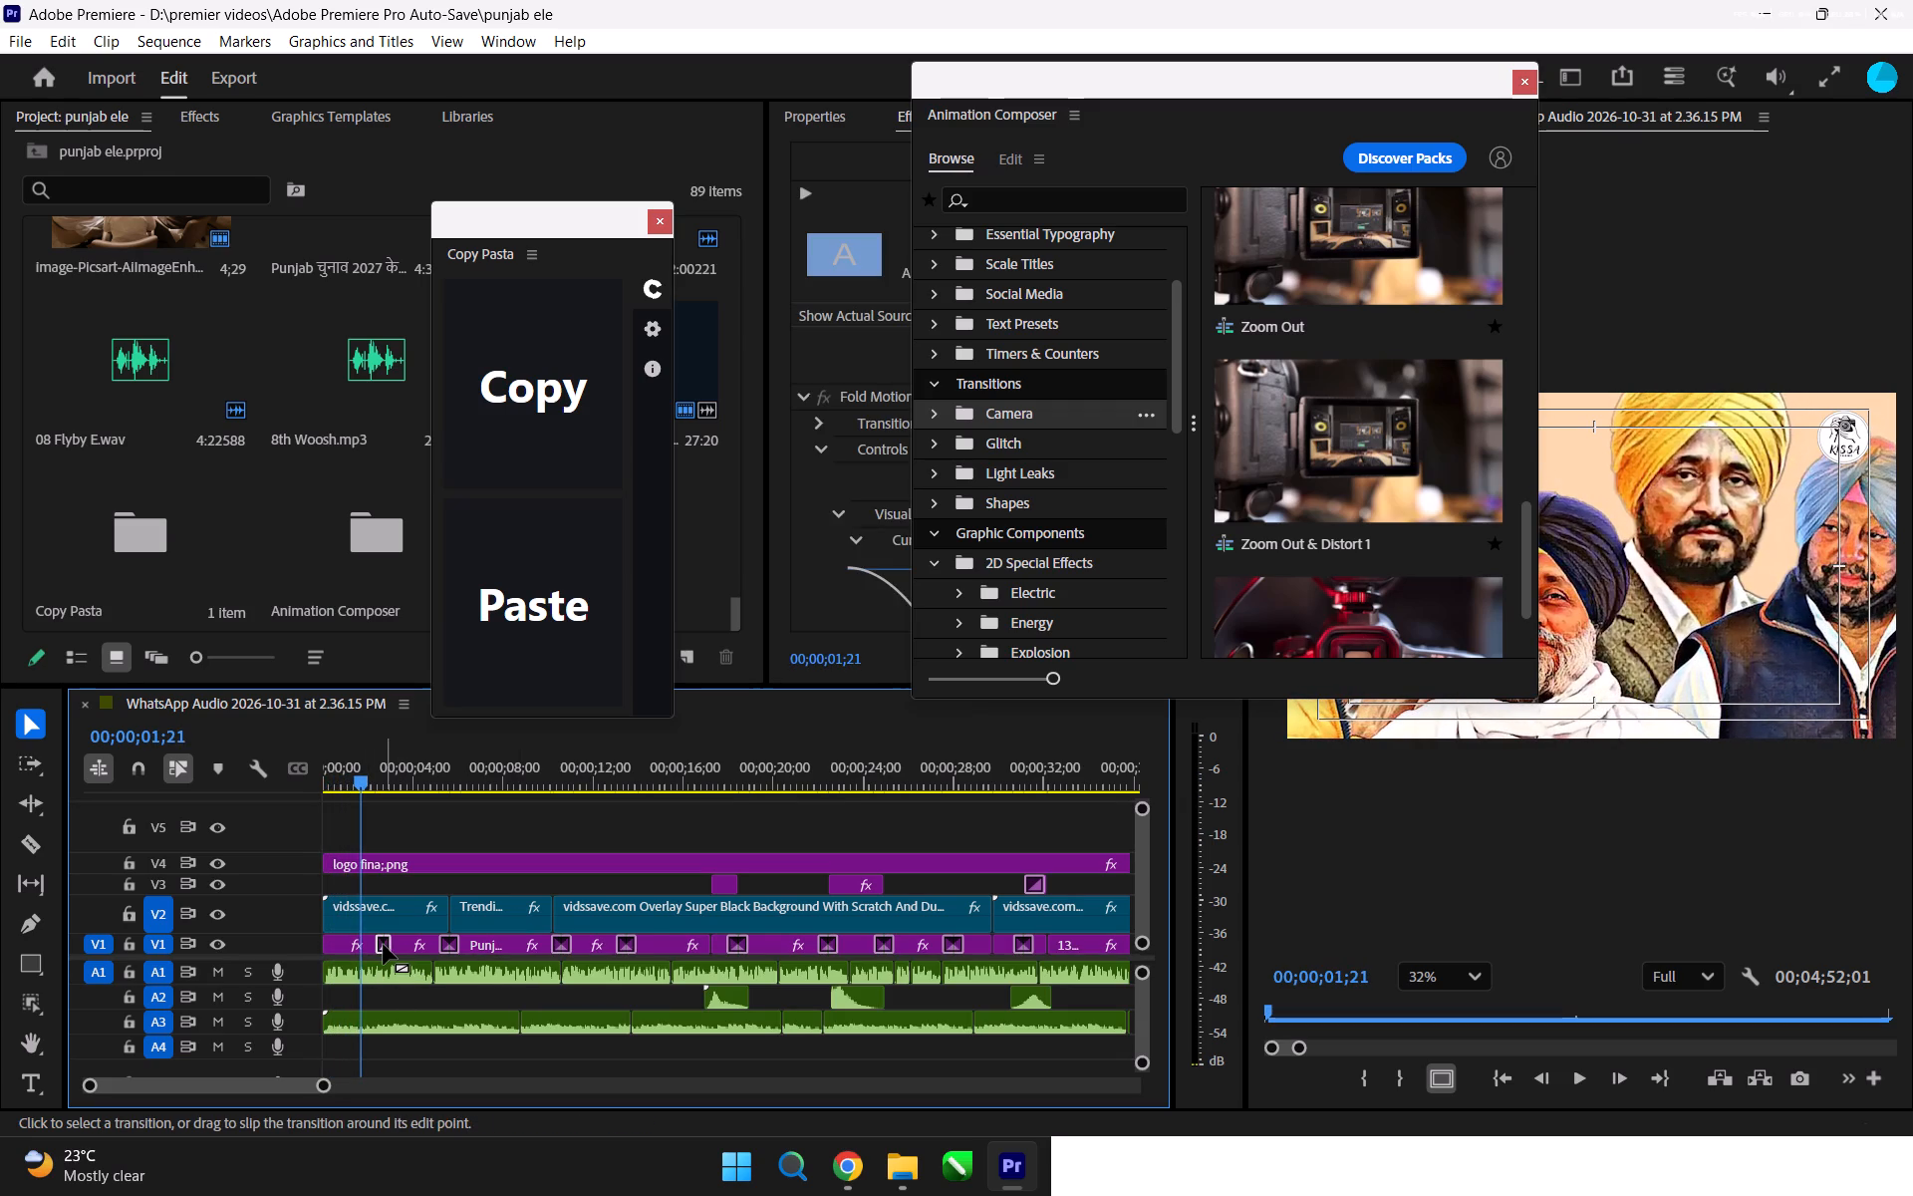
pyautogui.click(384, 945)
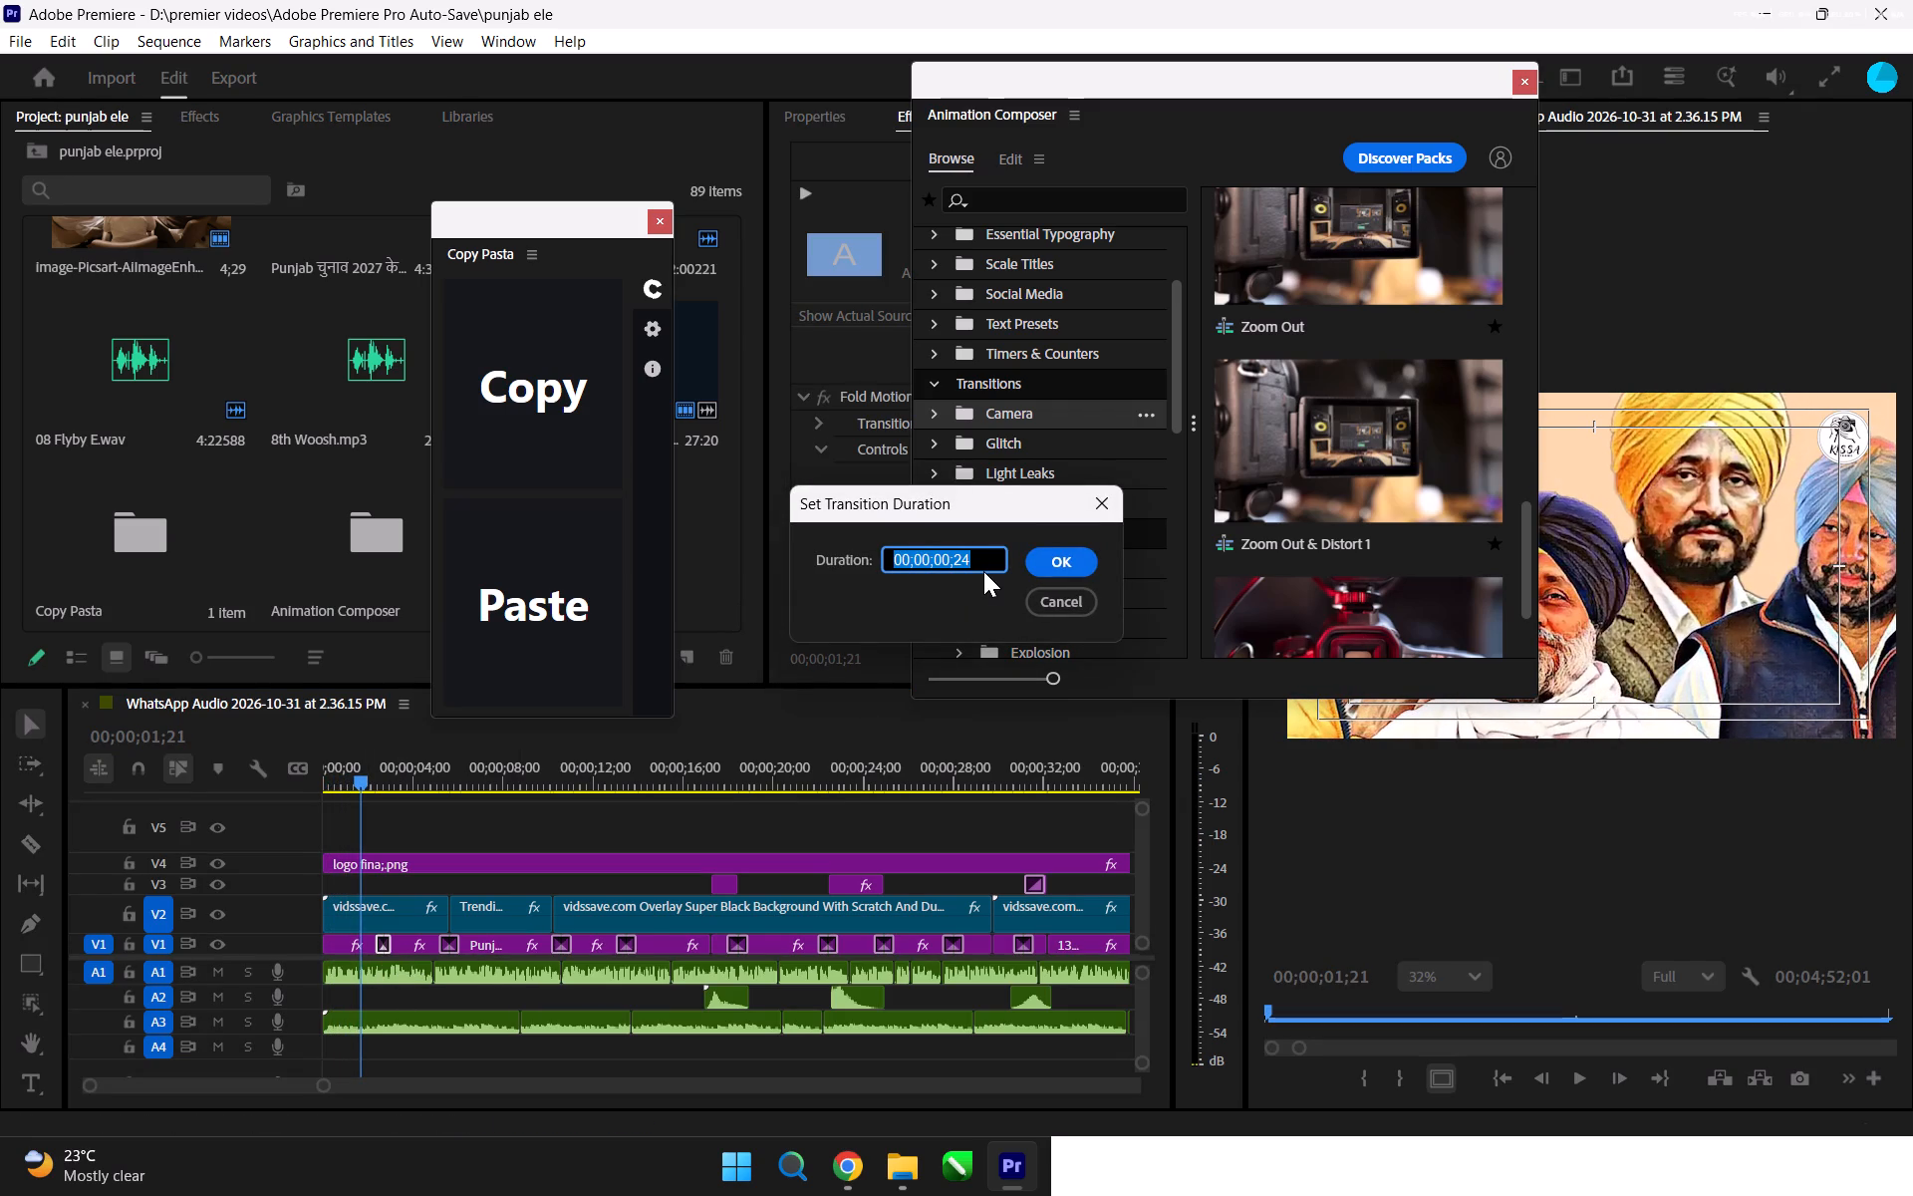